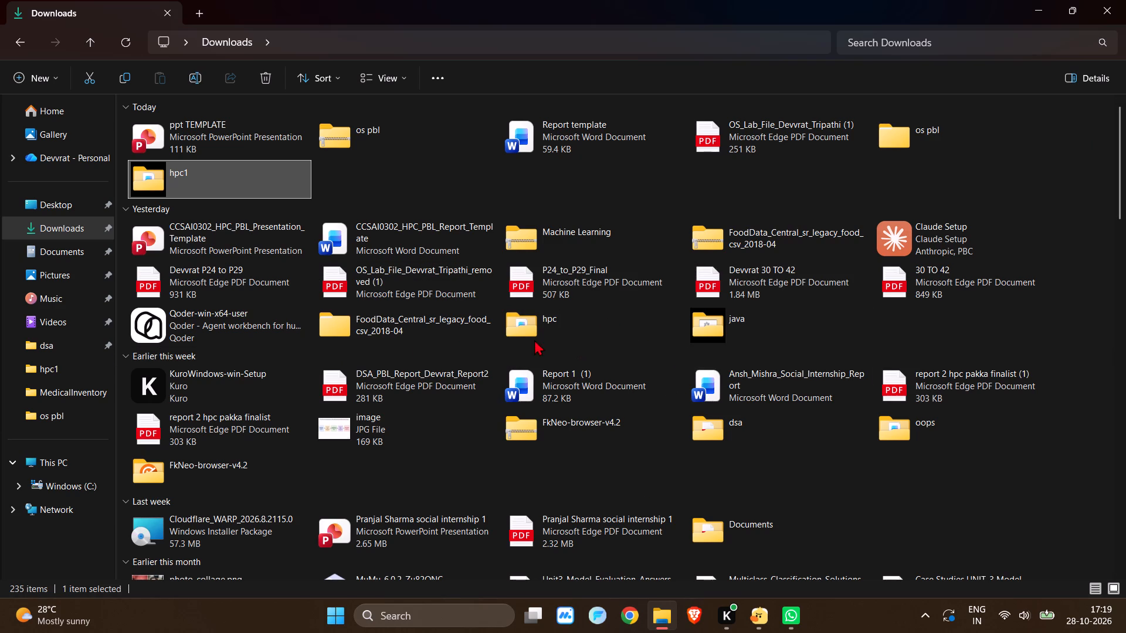
Open the PBL_Report_CCSAI0302 Word document from the hpc1 folder and enlarge its cover page to a readable size.
double_click(260, 176)
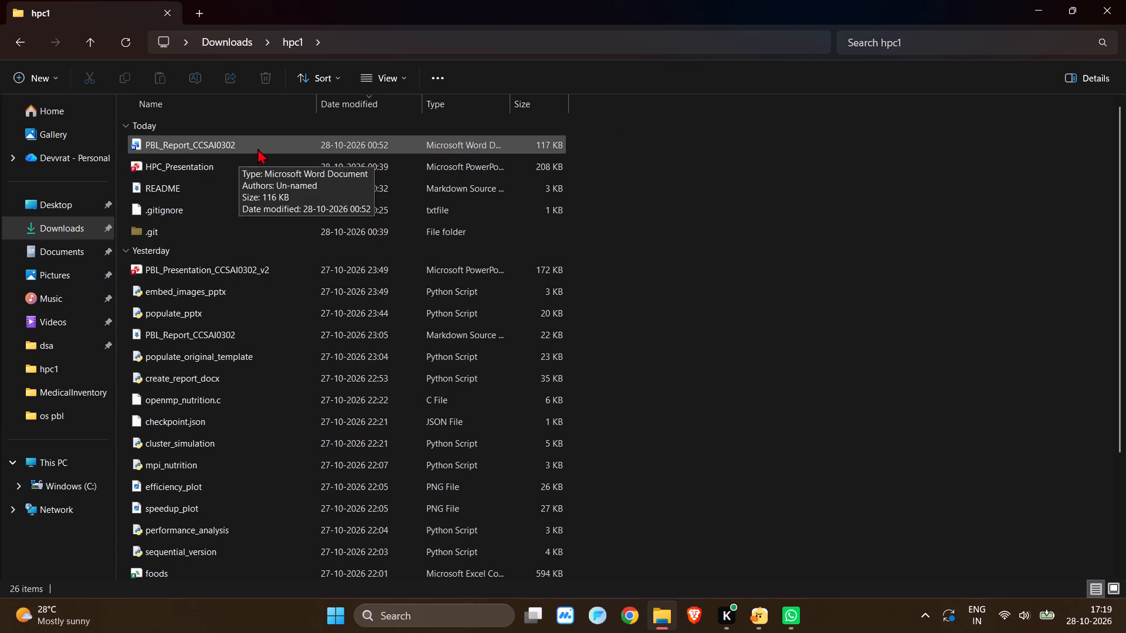
double_click(223, 149)
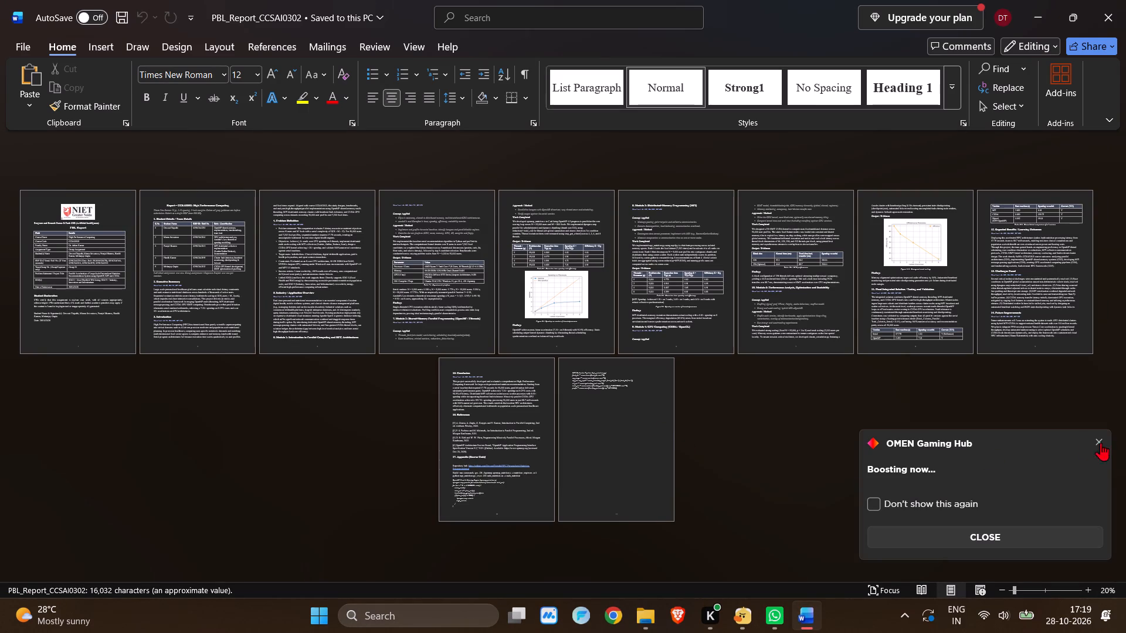
click(1101, 438)
ctrl+scroll(155, 262, up, 2)
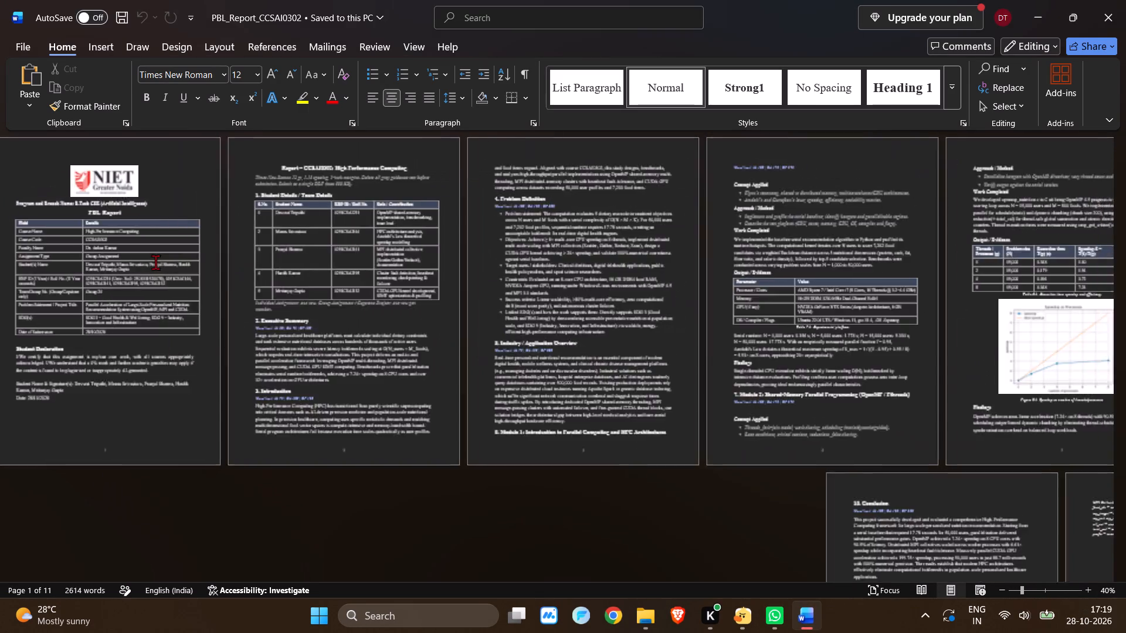
ctrl+scroll(155, 262, up, 4)
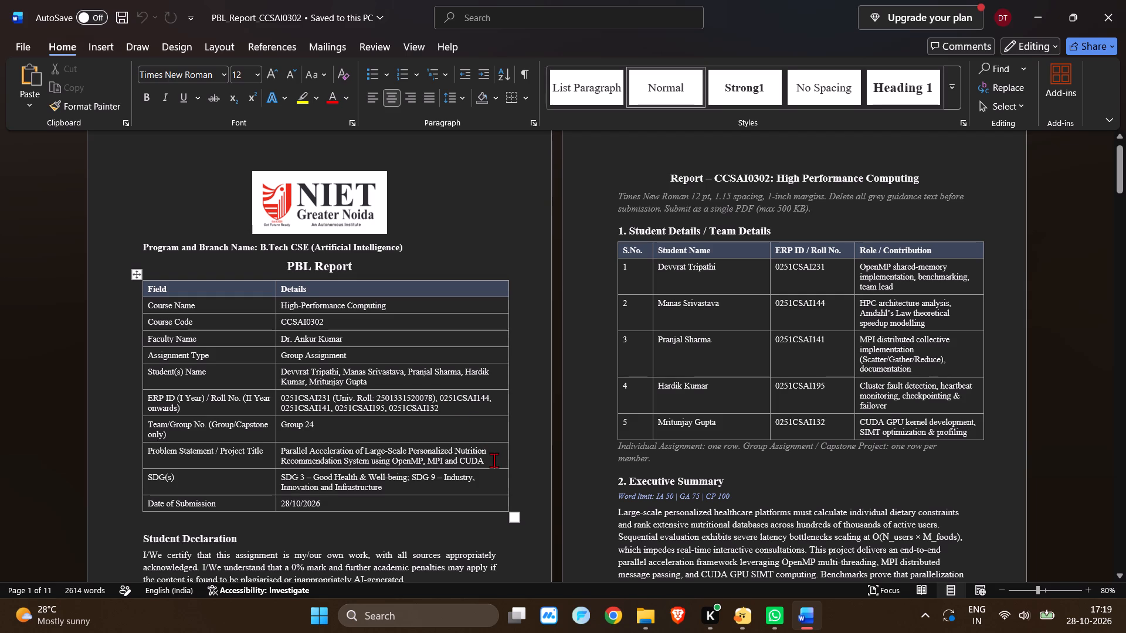
Open the TOPIC APPROVAL FORM (2)-4 hpc PDF from the hpc1 folder in File Explorer.
click(610, 614)
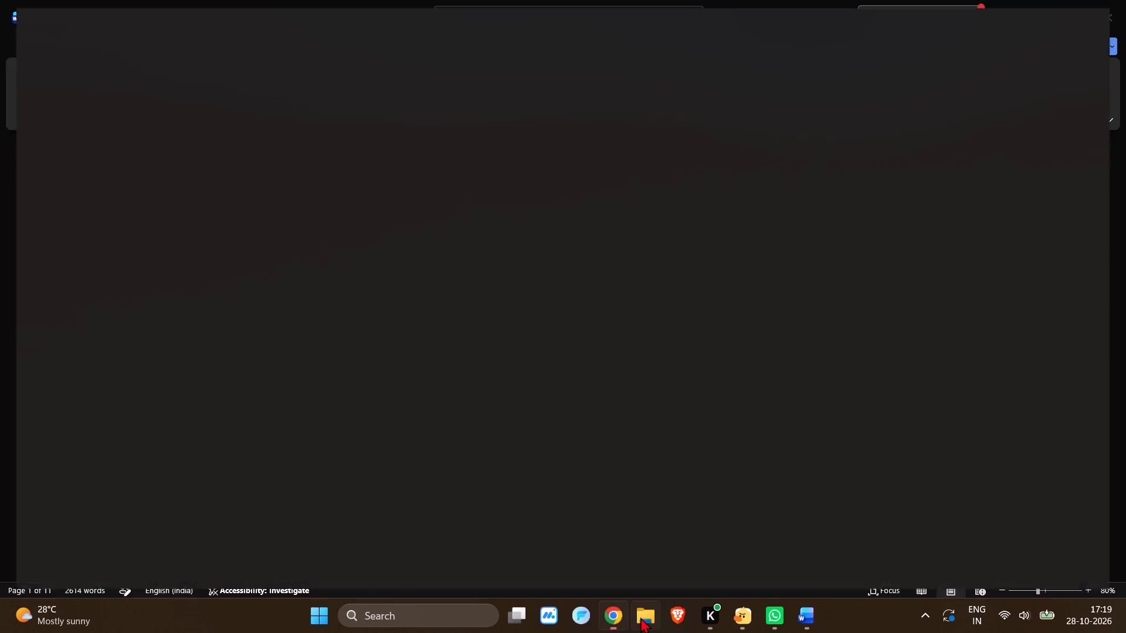
click(1125, 0)
click(656, 618)
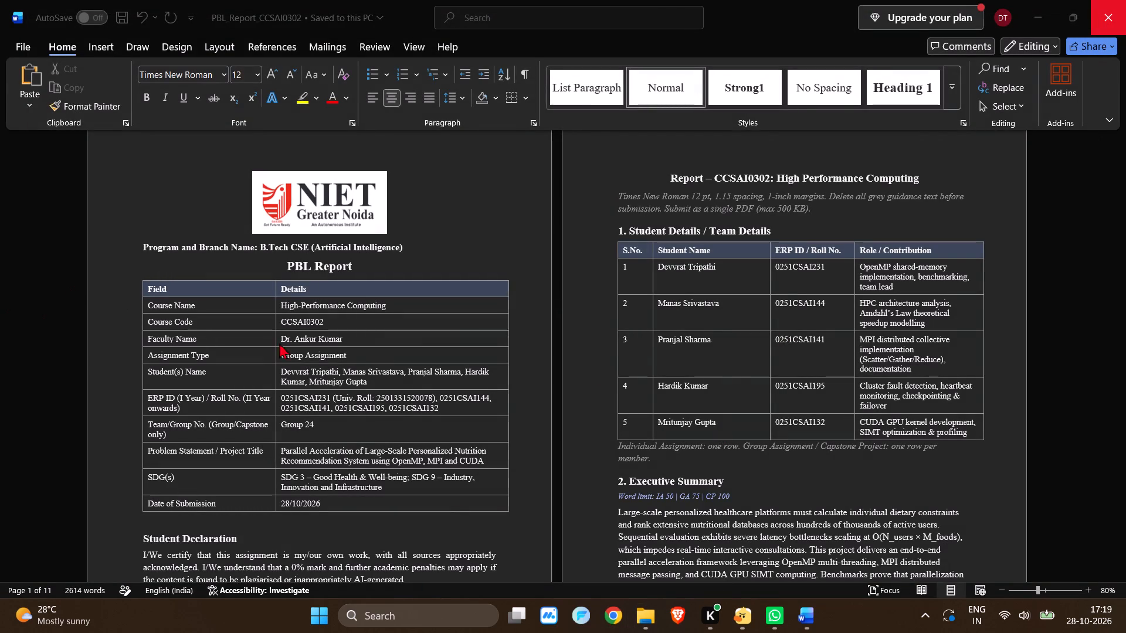
click(1043, 0)
scroll(217, 373, down, 3)
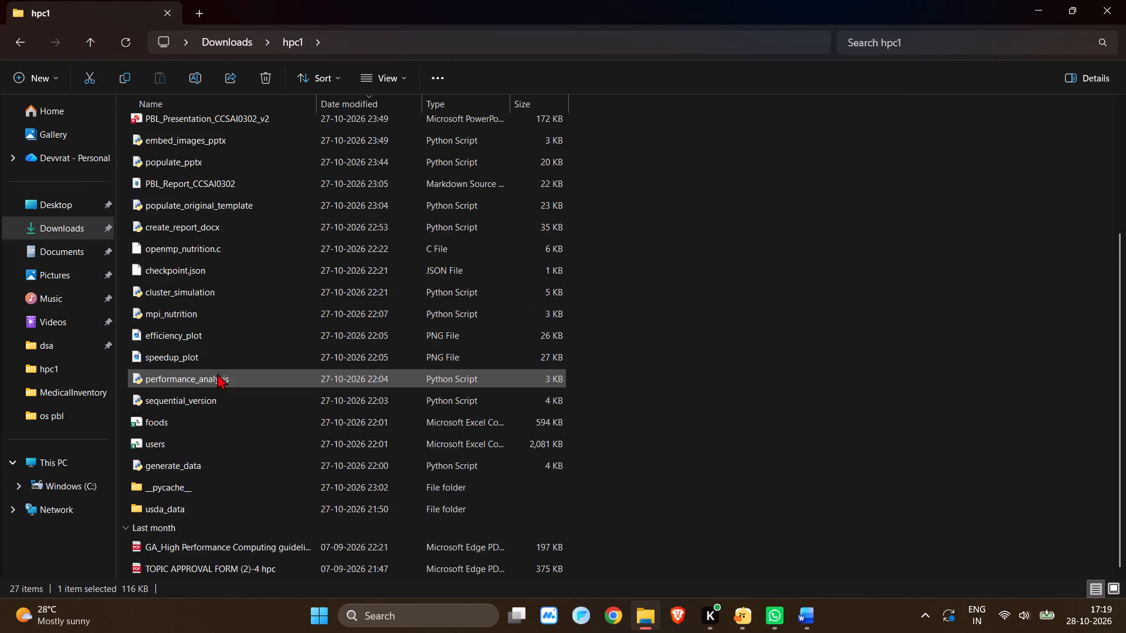
scroll(217, 373, down, 2)
scroll(217, 375, up, 4)
scroll(216, 375, down, 1)
scroll(194, 498, down, 3)
scroll(194, 498, up, 4)
scroll(186, 488, down, 13)
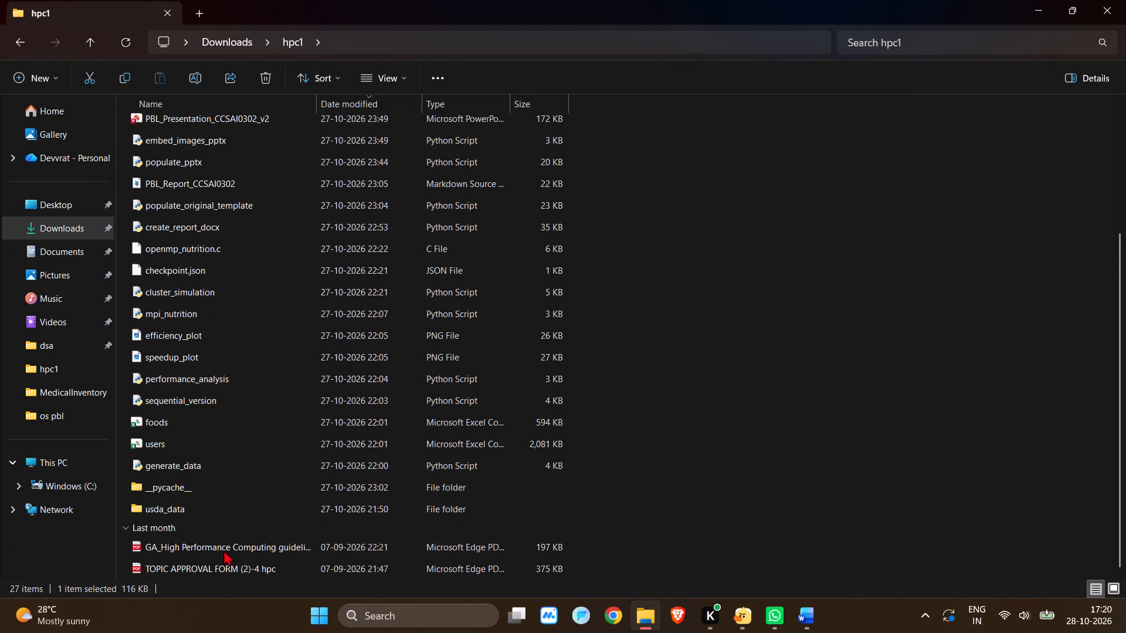
double_click(237, 575)
Copy the proposed topic title "Personalized Nutrition Recommendation System" from section C of the approval form.
scroll(570, 347, down, 1)
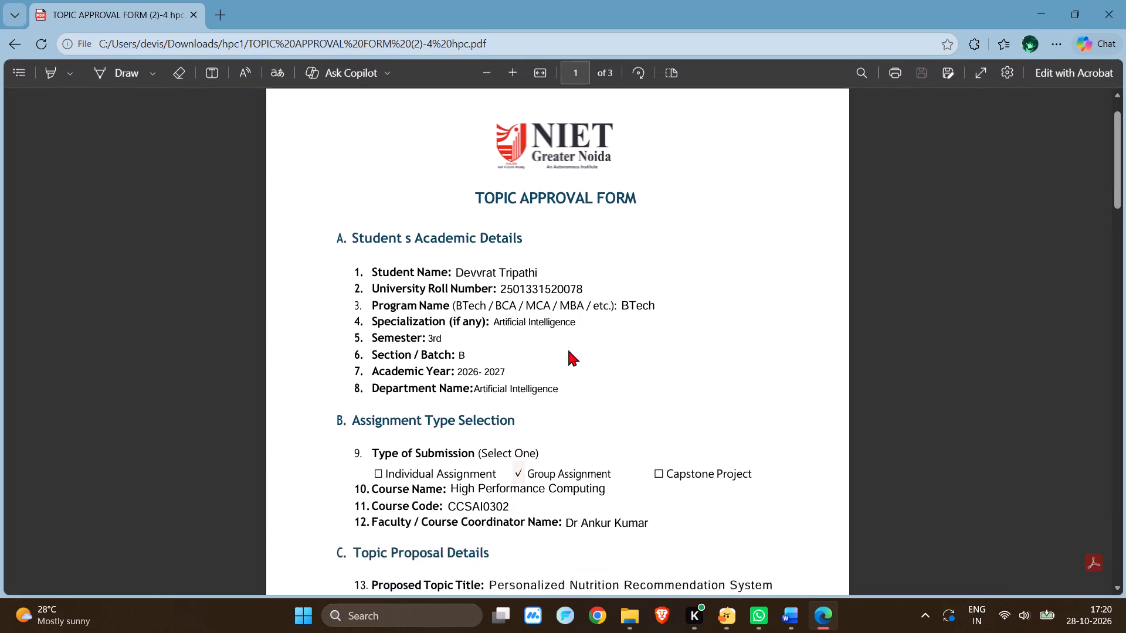
scroll(553, 365, down, 5)
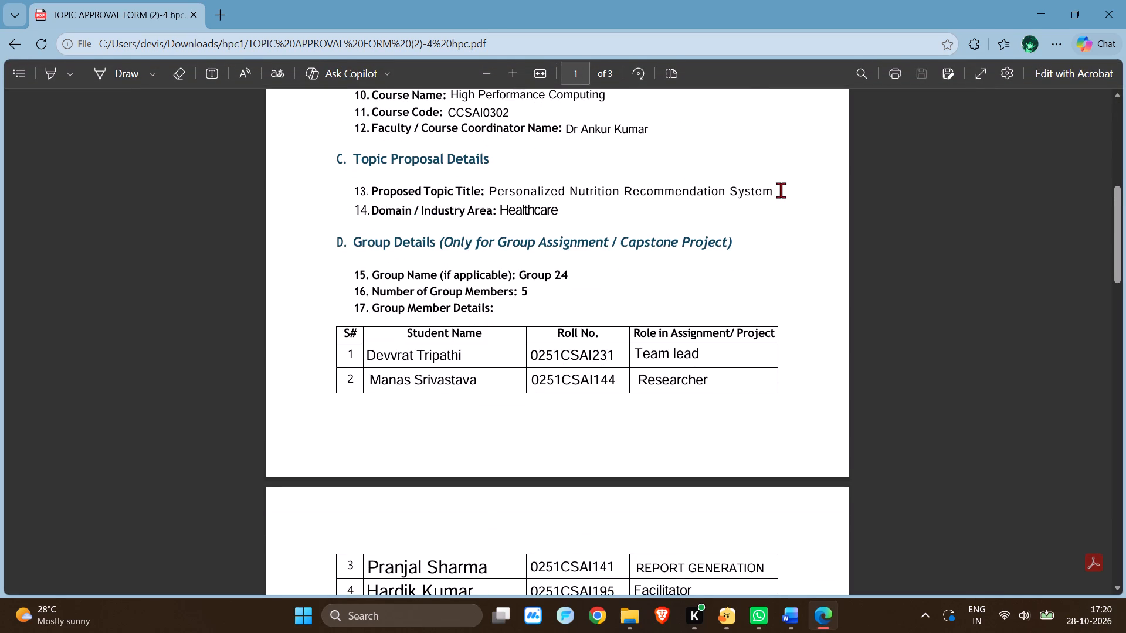
drag(781, 190, 489, 193)
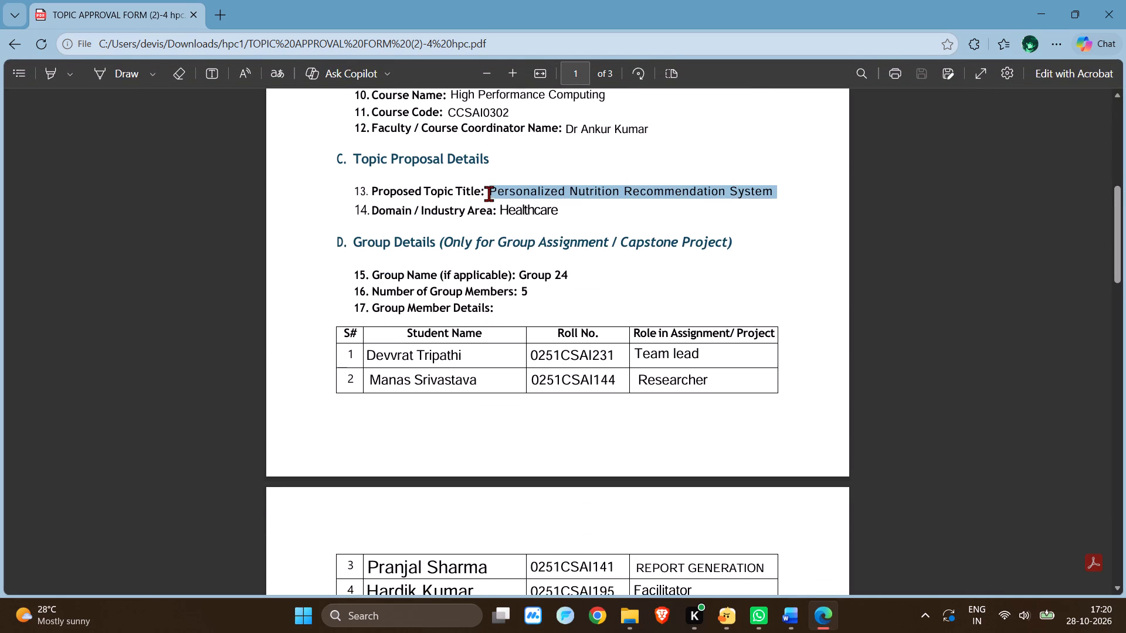
drag(489, 193, 486, 190)
key(ctrl+c)
Back in the Word report, replace the Problem Statement / Project Title entry in the cover table with the copied "Personalized Nutrition Recommendation System".
click(1055, 0)
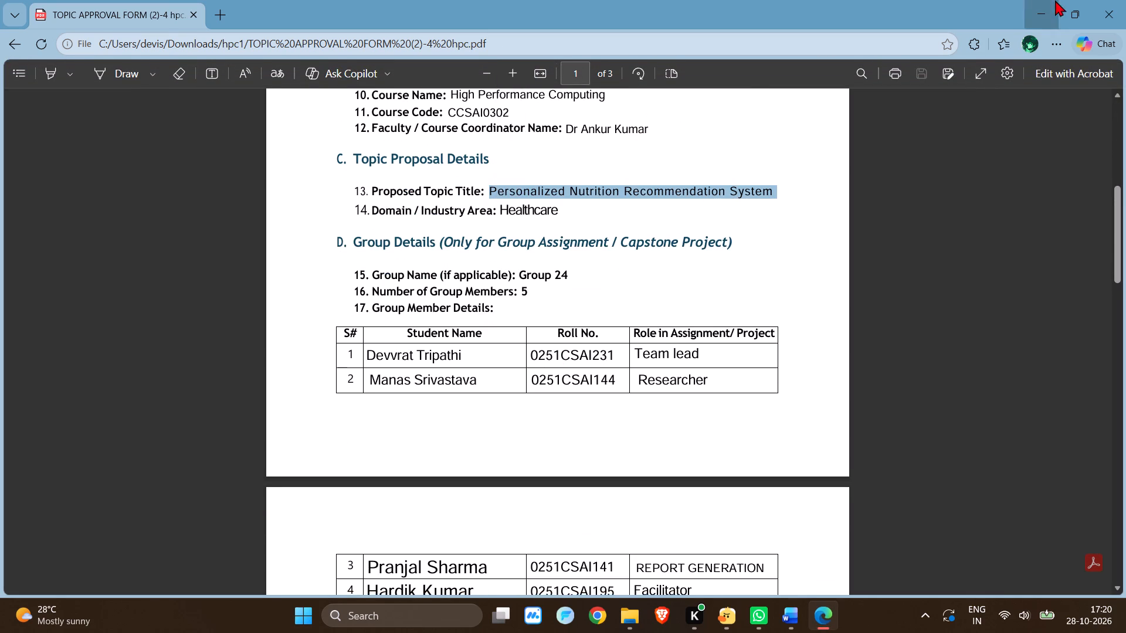
click(815, 608)
click(809, 607)
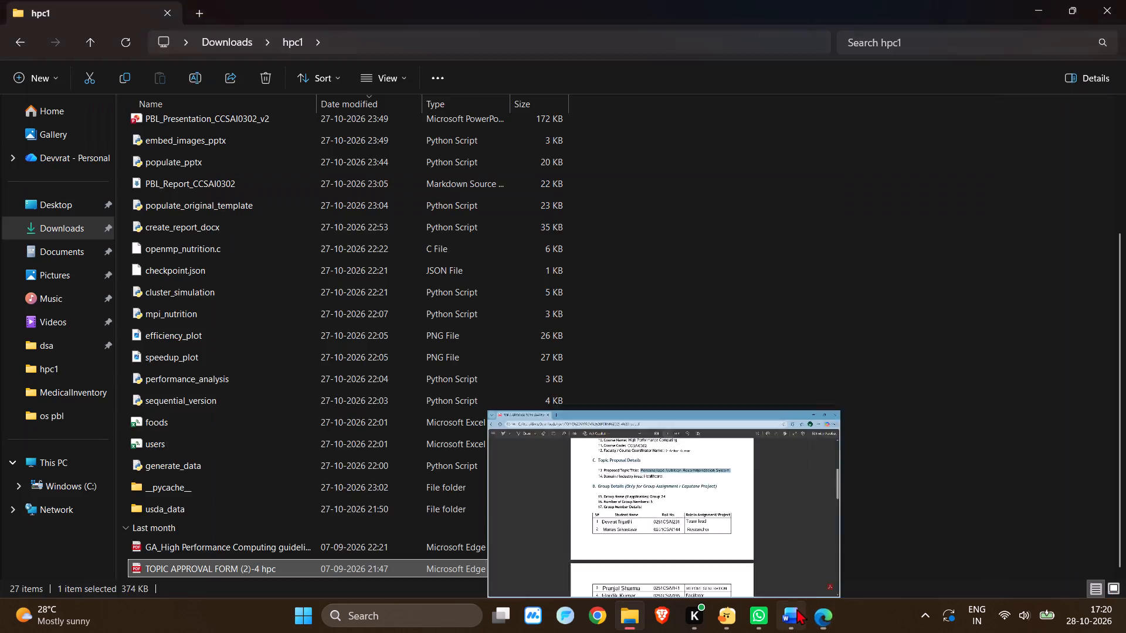
click(791, 610)
drag(496, 462, 389, 460)
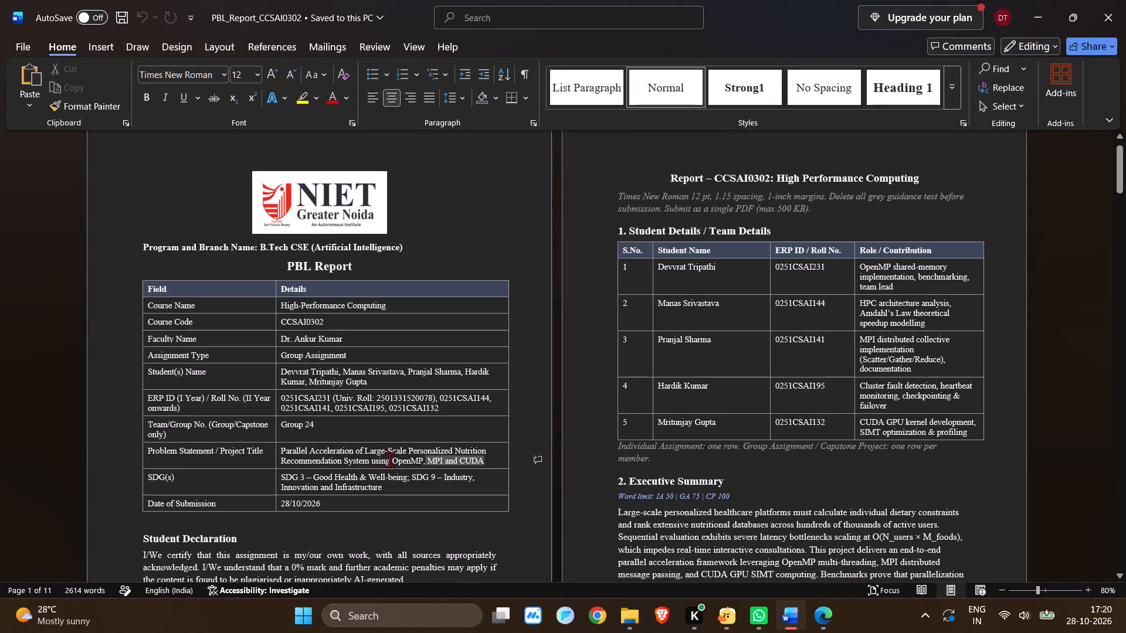
drag(389, 460, 283, 452)
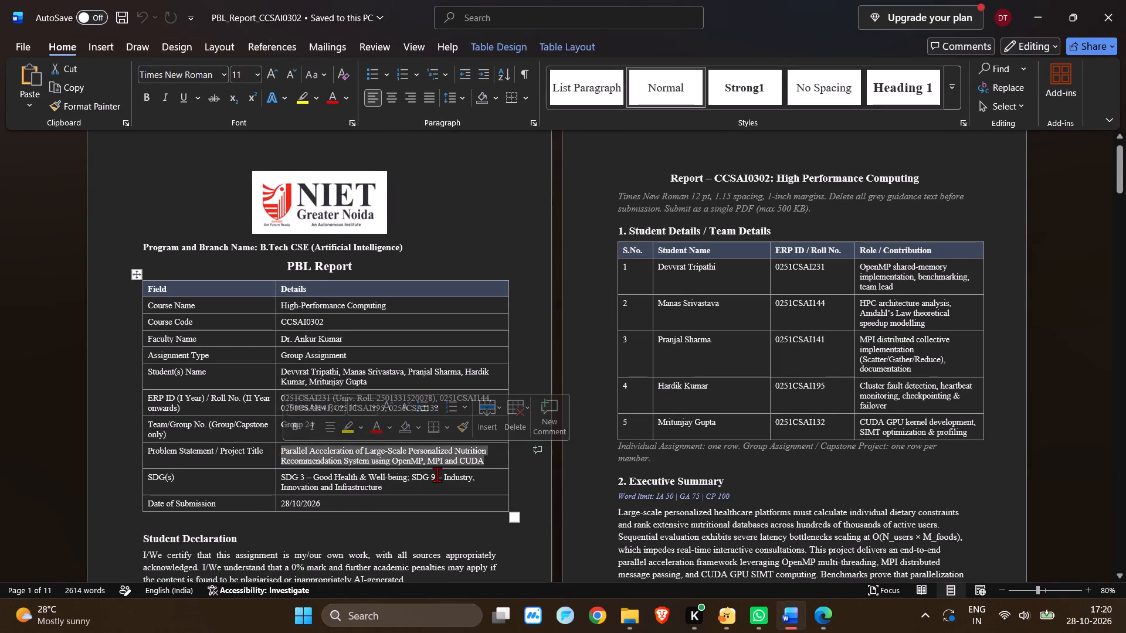
key(ctrl+v)
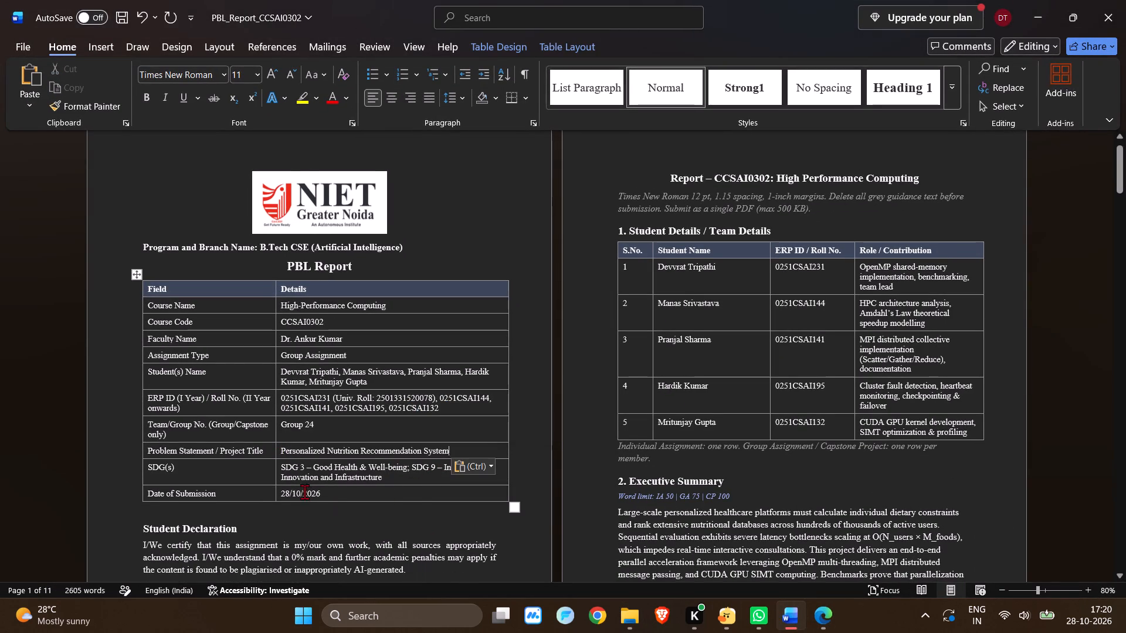
Compare the report's Student Declaration with the one in CCSAI0302_HPC_PBL_Report_Template from Downloads, and close the template.
scroll(321, 525, down, 6)
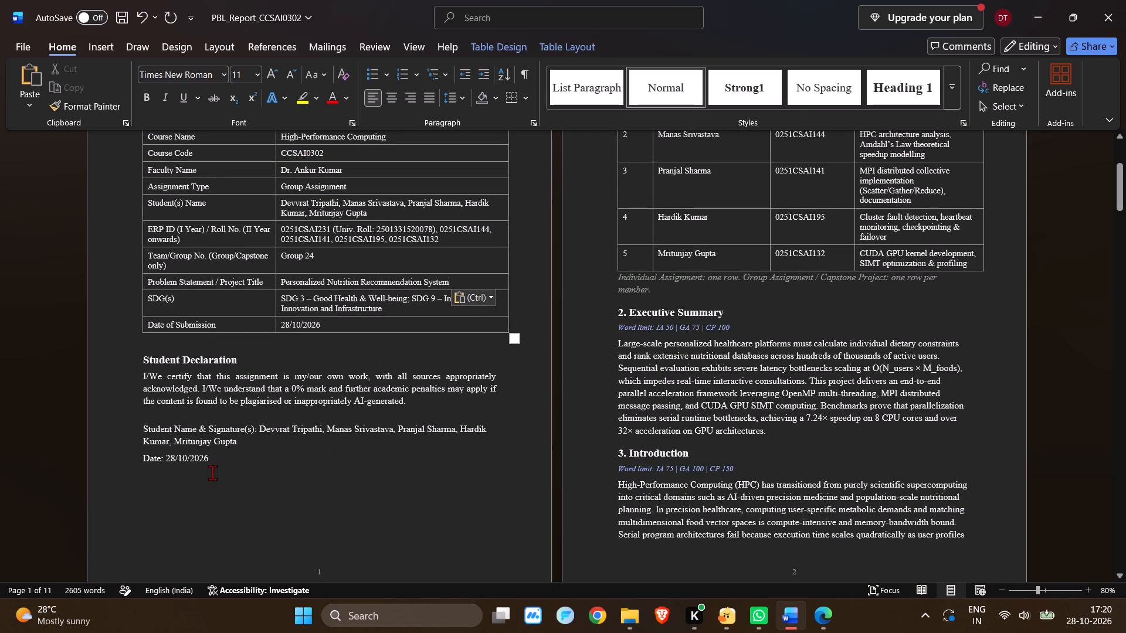
click(623, 627)
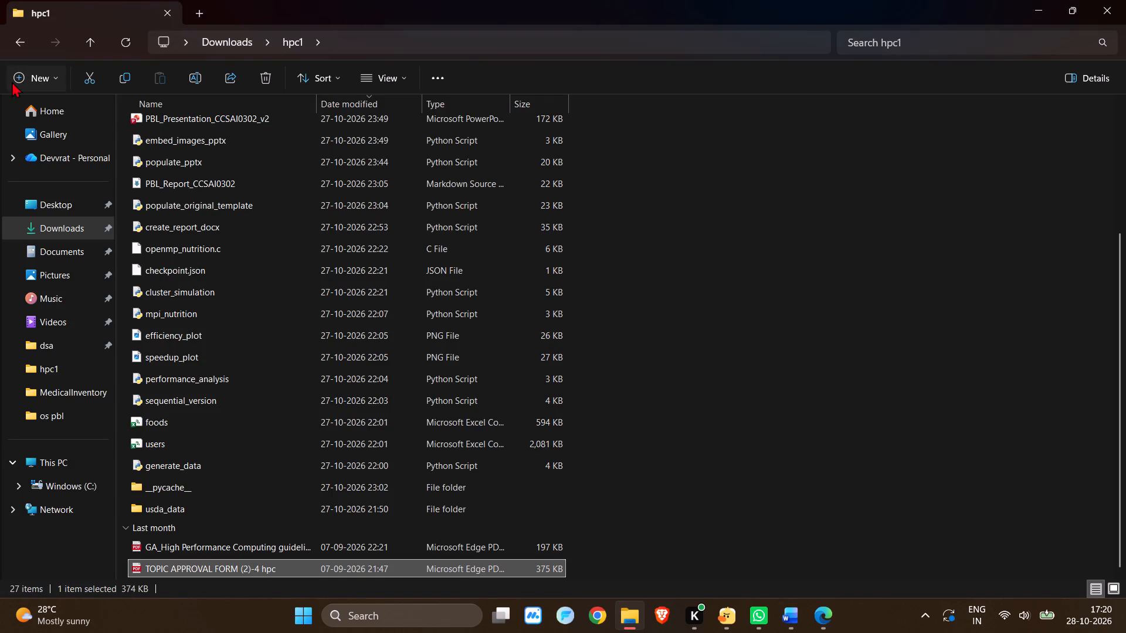
click(35, 133)
click(50, 210)
click(62, 244)
click(50, 227)
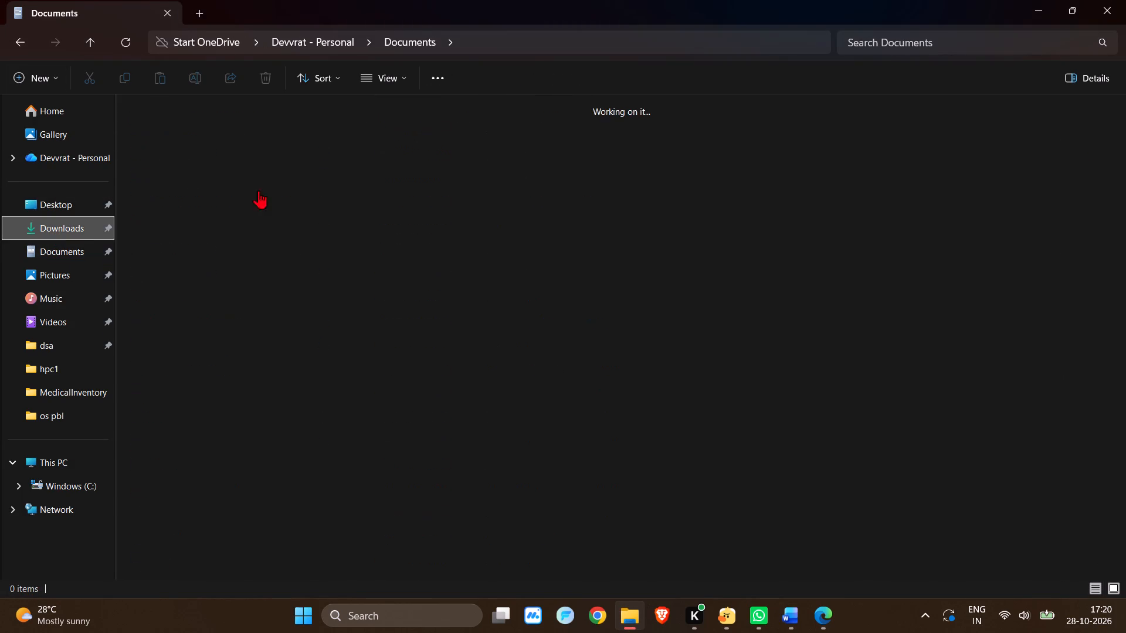
double_click(419, 234)
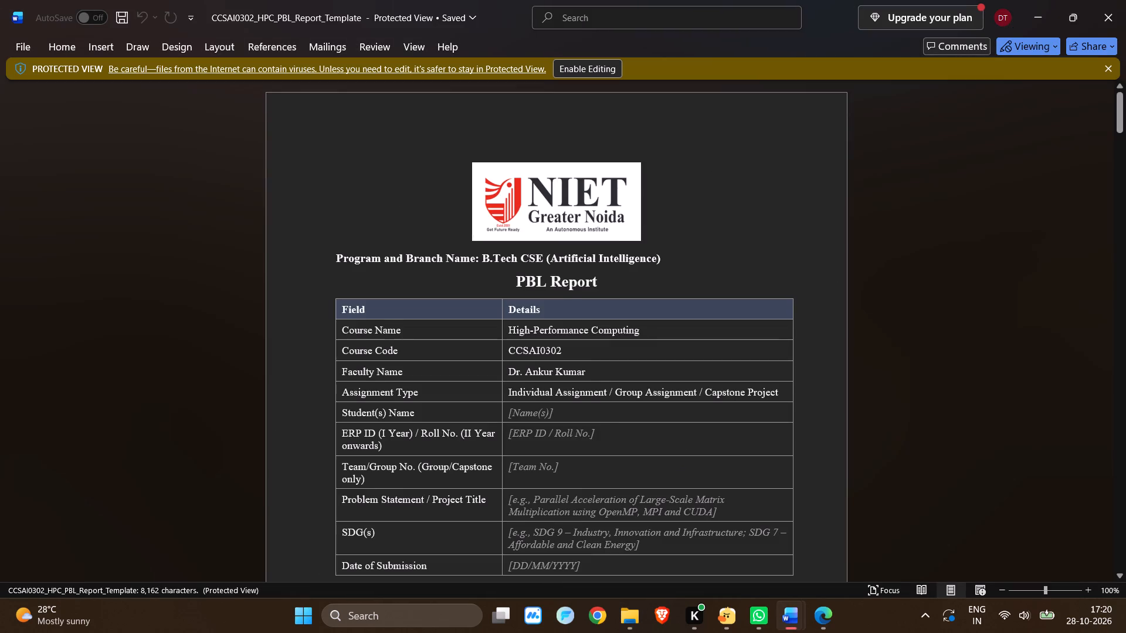
scroll(471, 325, down, 12)
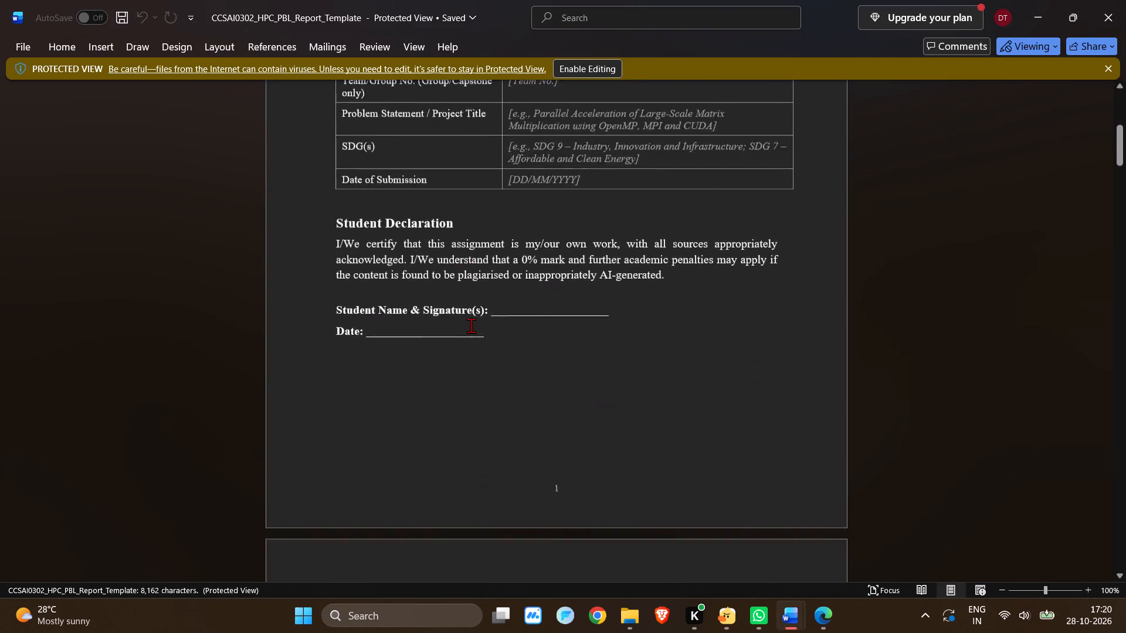
scroll(471, 325, down, 3)
click(1125, 0)
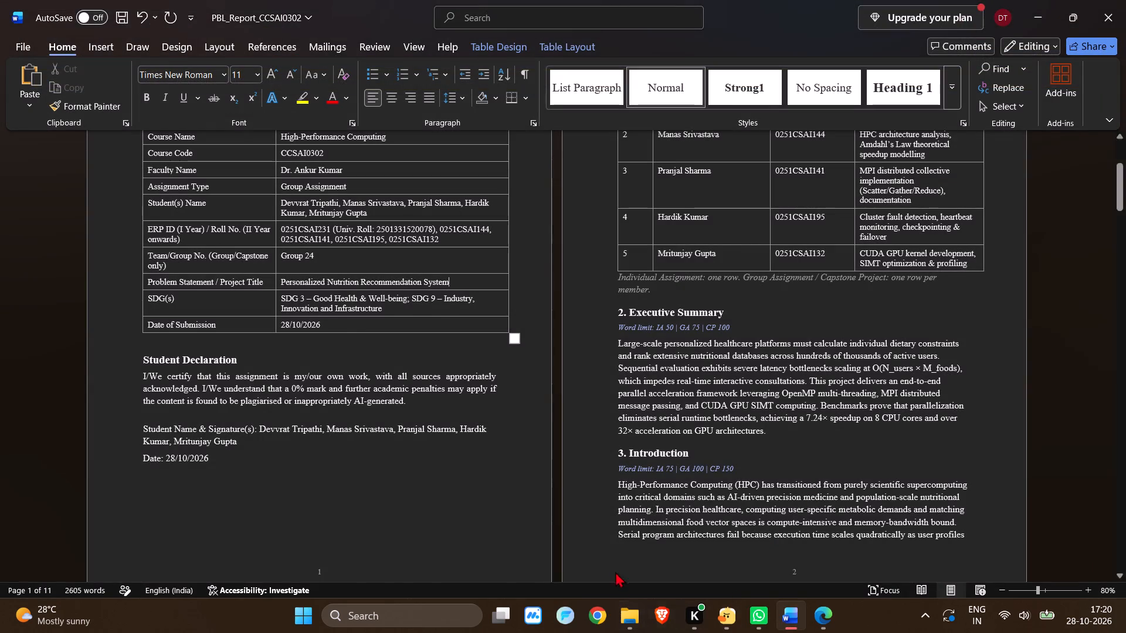
Review the declaration and Review 1 pages of "report 1 hpc pakka finalist" from the Downloads hpc folder, and close it.
click(632, 614)
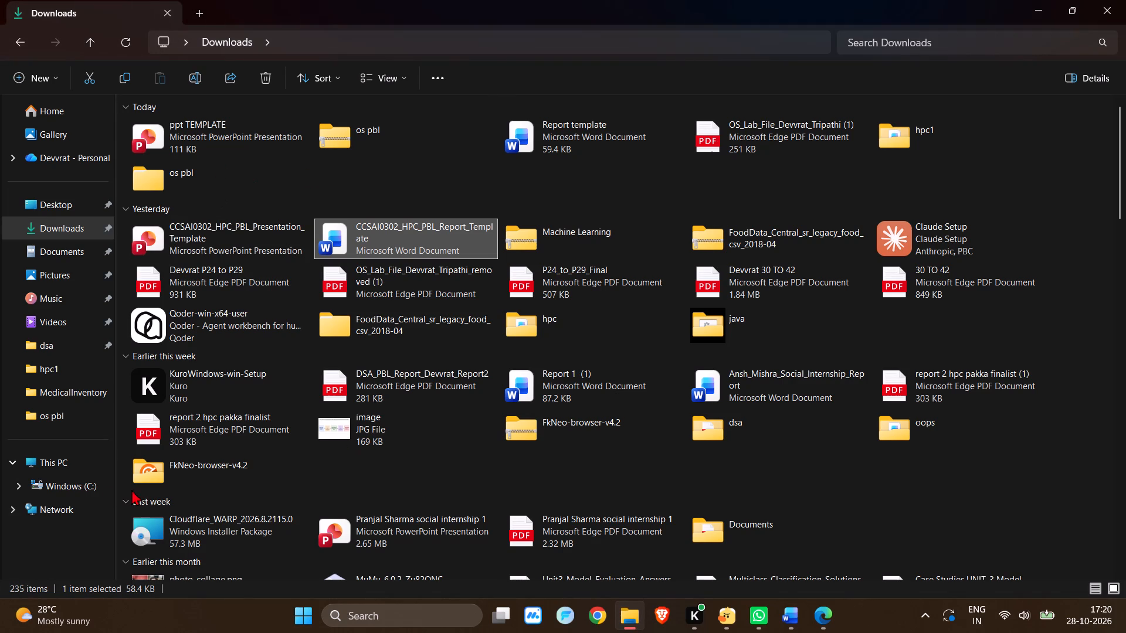
double_click(561, 317)
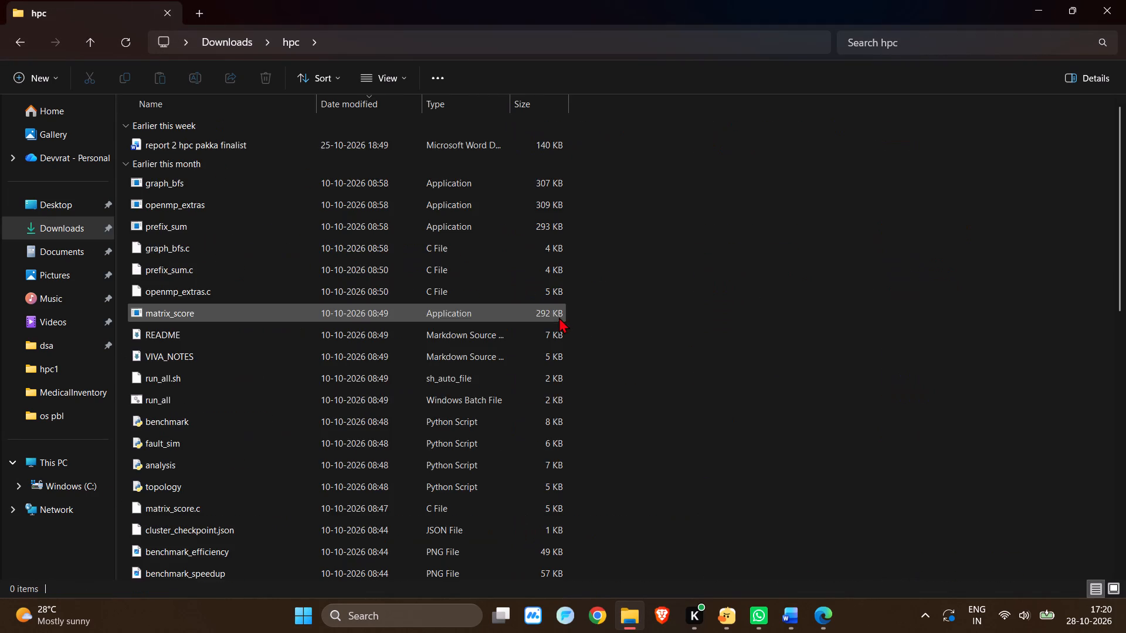
scroll(262, 435, down, 18)
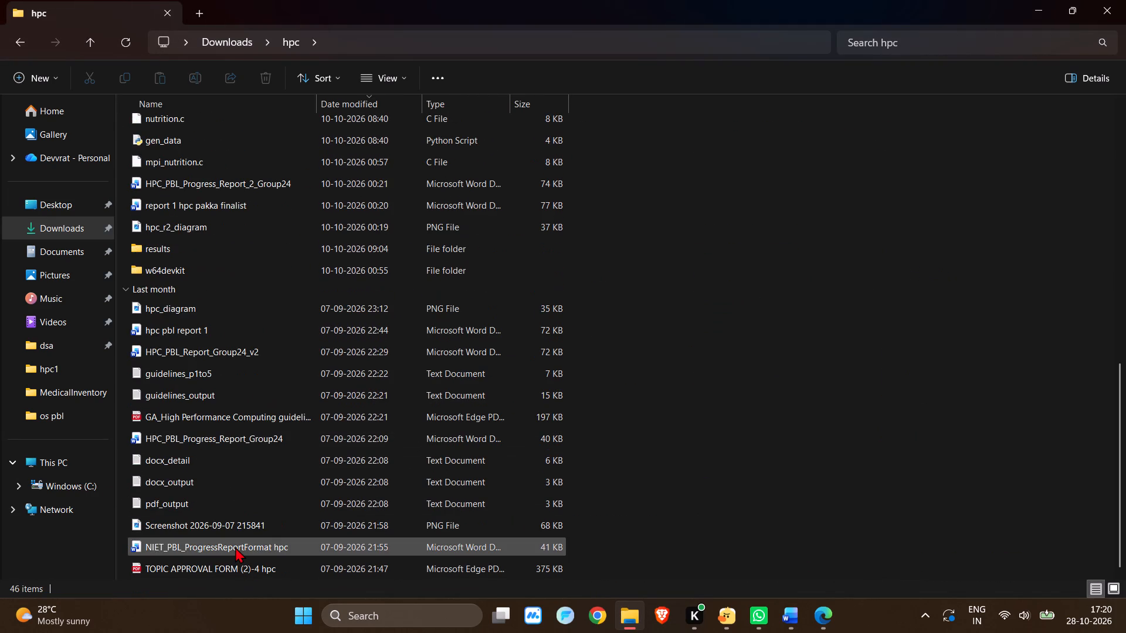
scroll(182, 235, up, 2)
double_click(201, 325)
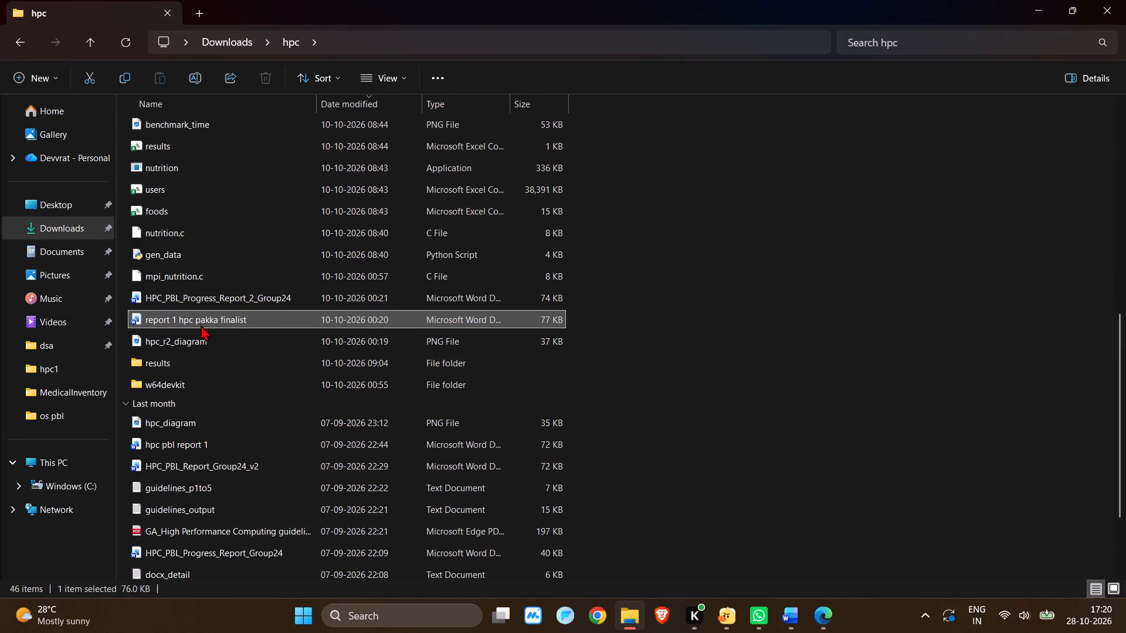
scroll(548, 440, down, 16)
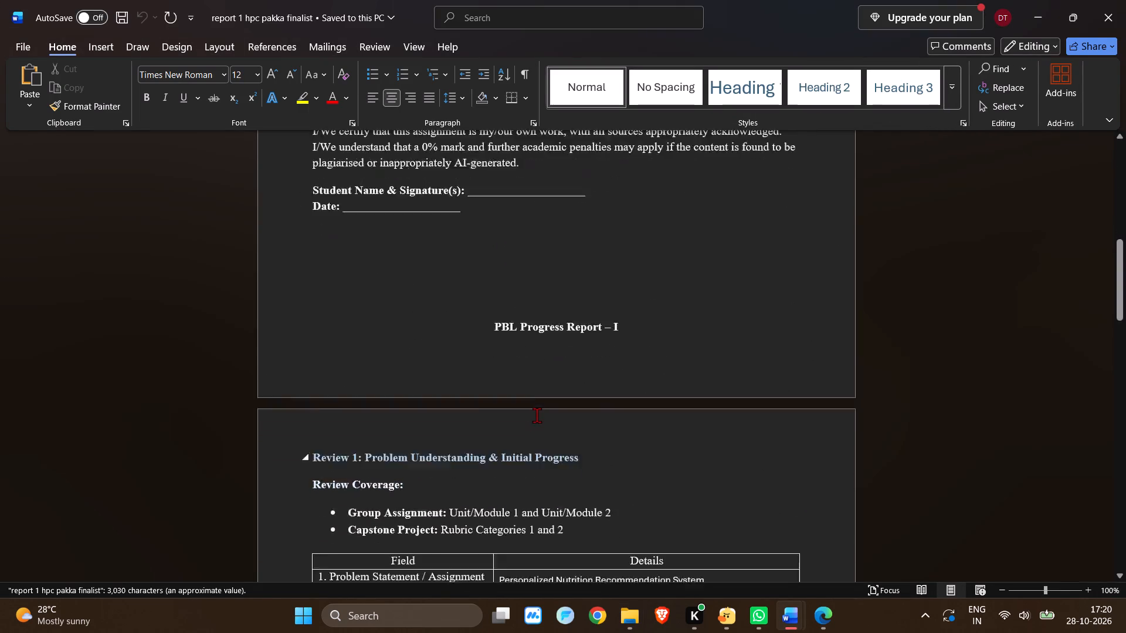
scroll(537, 415, down, 1)
scroll(537, 415, up, 4)
click(1125, 0)
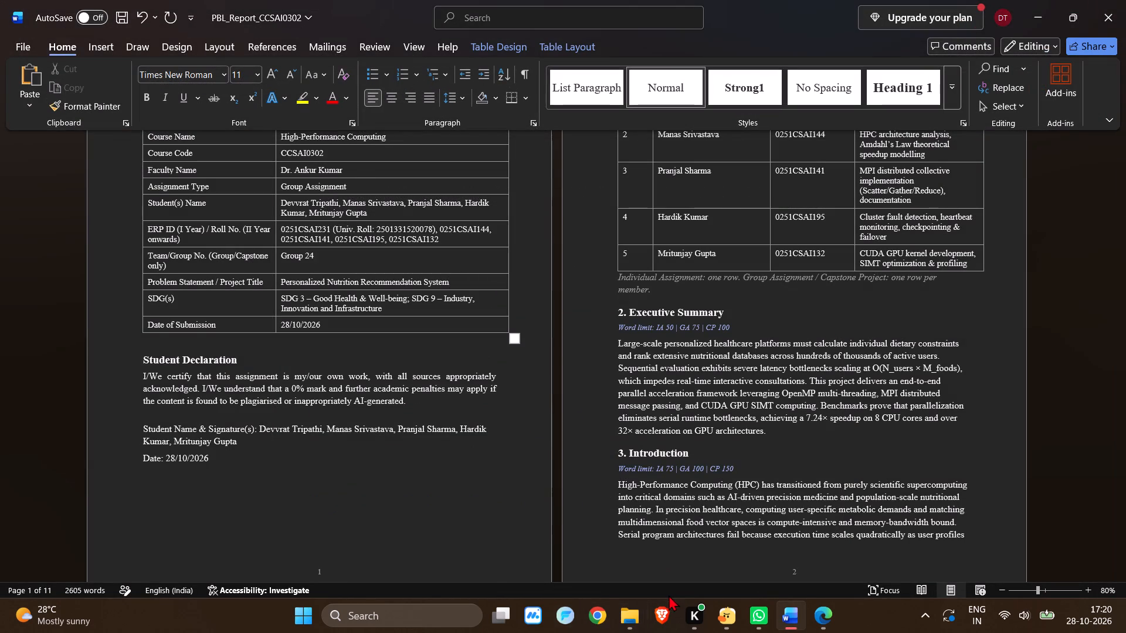
Review the cover details and Review 2 table of HPC_PBL_Progress_Report_2_Group24 from the hpc folder, and close it.
click(619, 611)
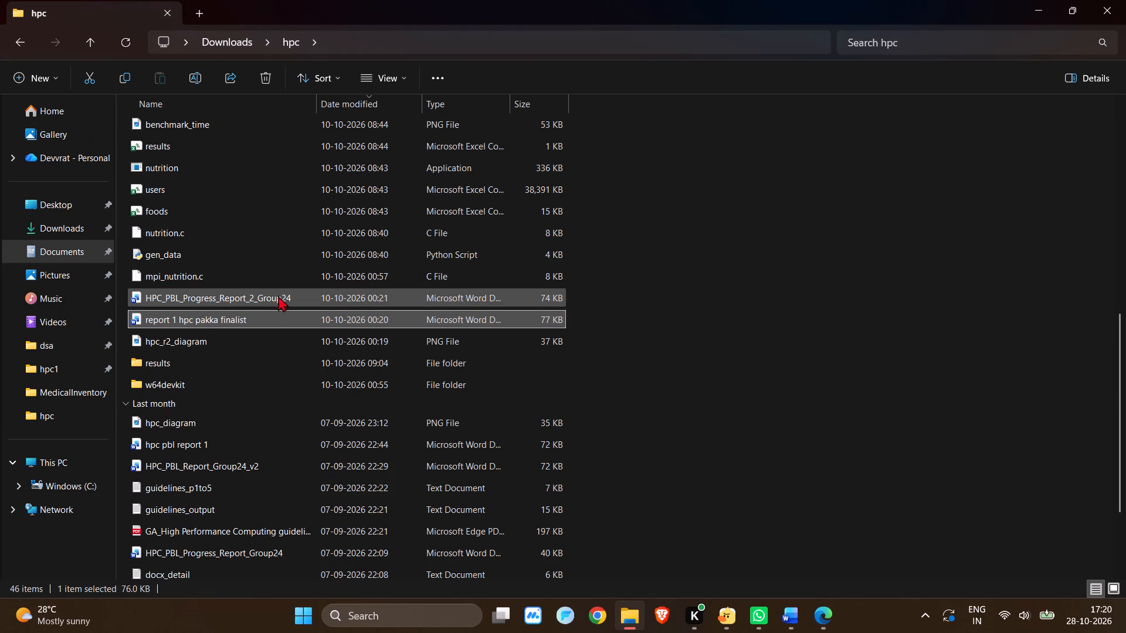
double_click(281, 303)
scroll(593, 470, down, 7)
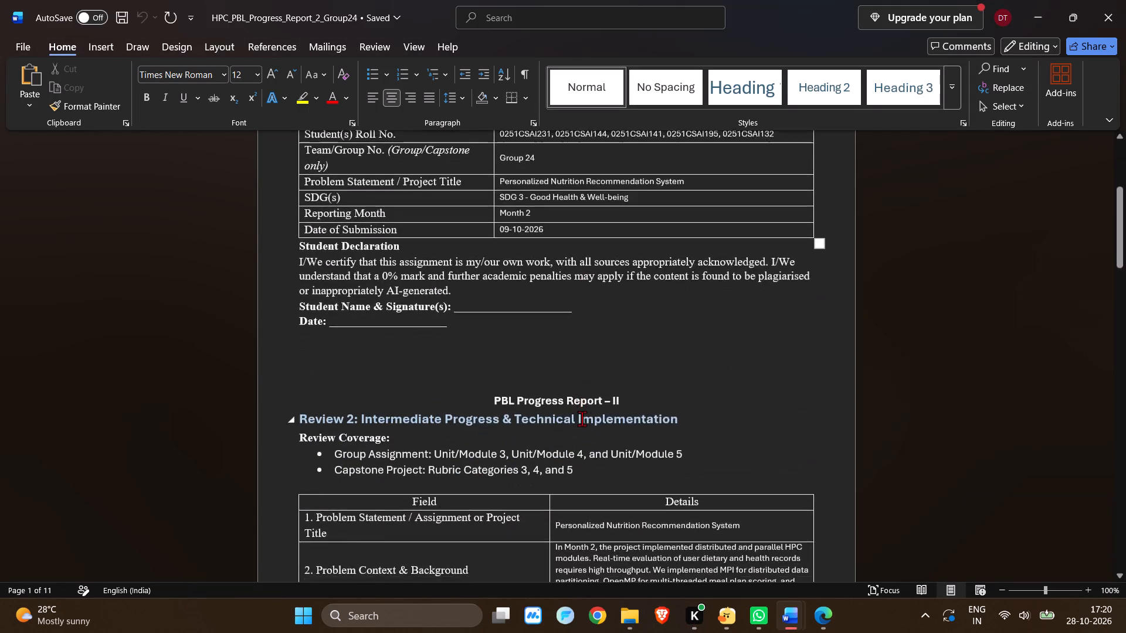
scroll(582, 418, down, 12)
scroll(585, 413, down, 16)
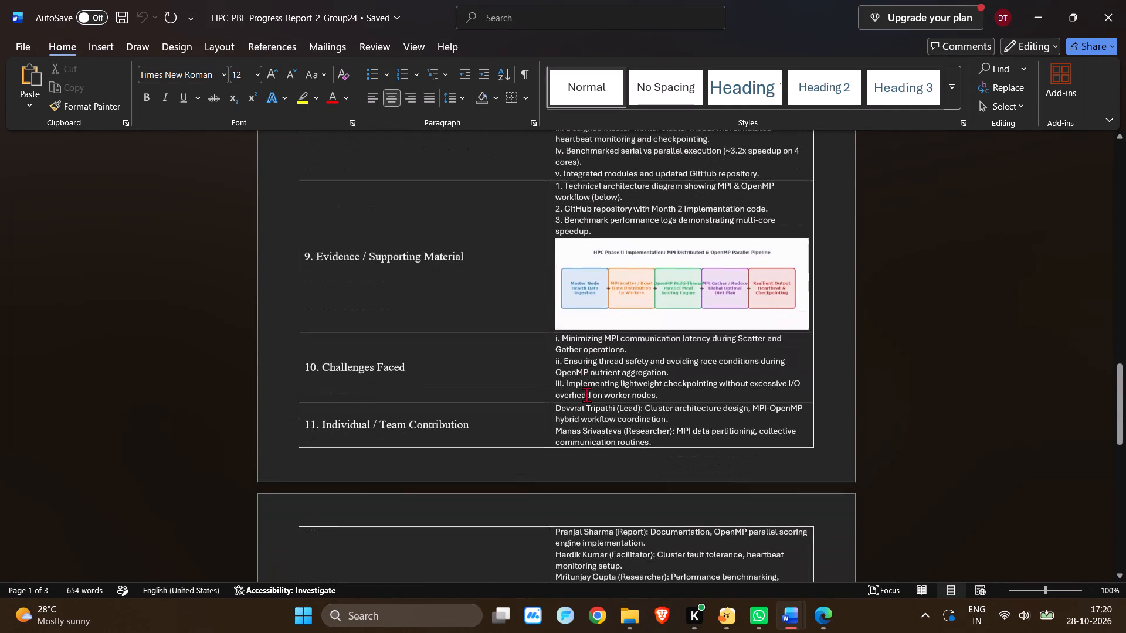
scroll(586, 394, down, 8)
click(1125, 0)
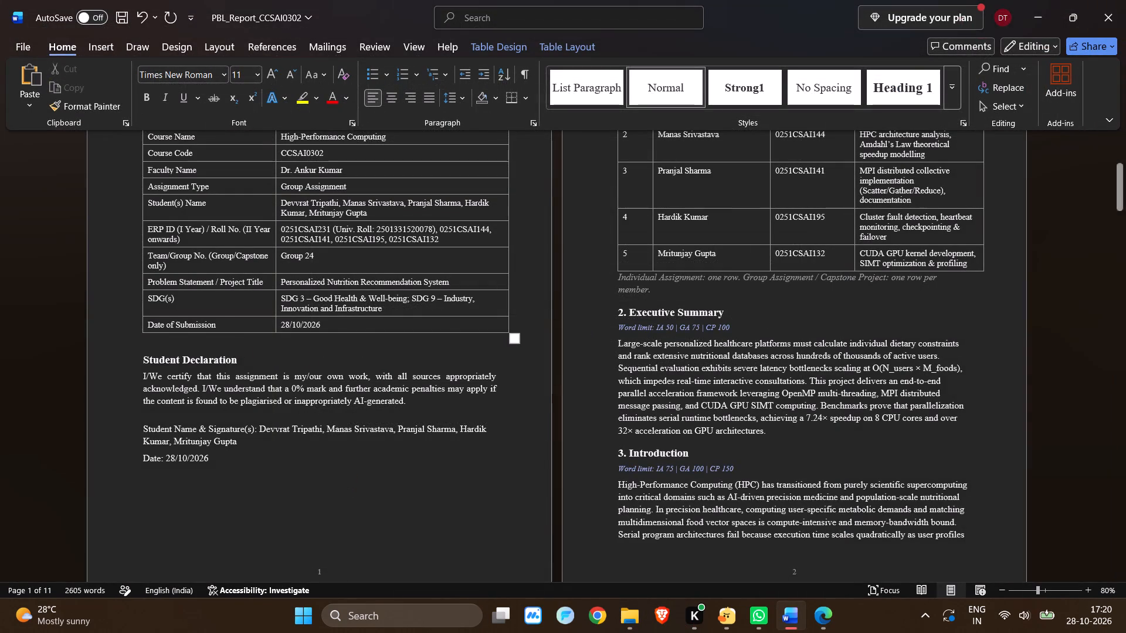
Reopen HPC_PBL_Progress_Report_2_Group24 from the Downloads hpc folder, check its cover table and Student Declaration, and close it.
click(625, 613)
key(v)
scroll(269, 285, down, 1)
scroll(269, 285, up, 4)
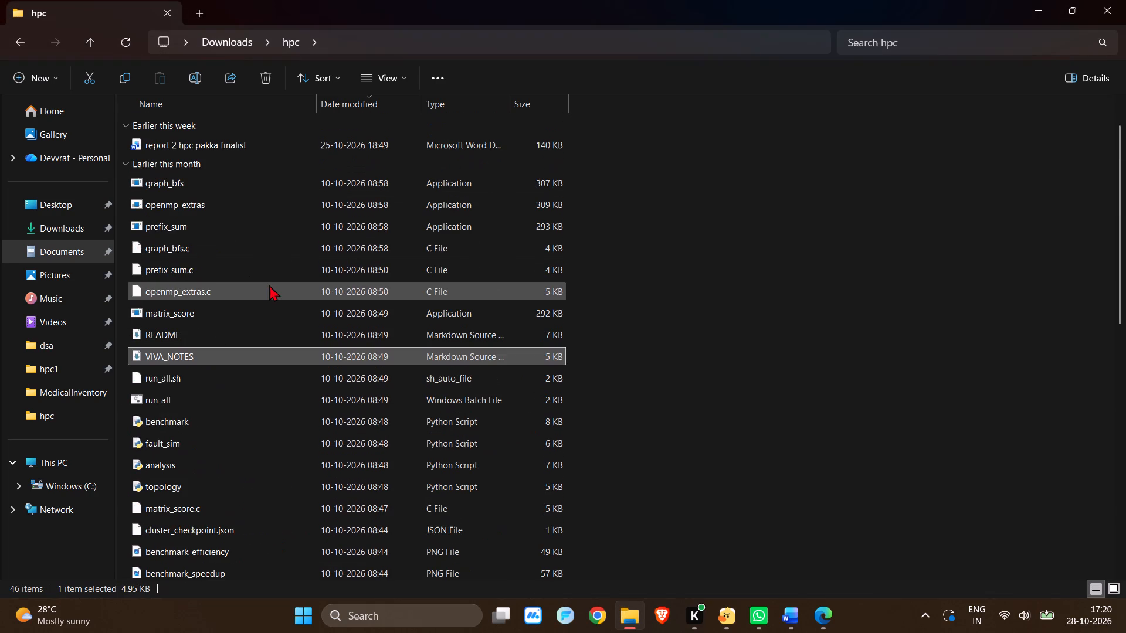
scroll(269, 285, up, 8)
scroll(267, 454, down, 4)
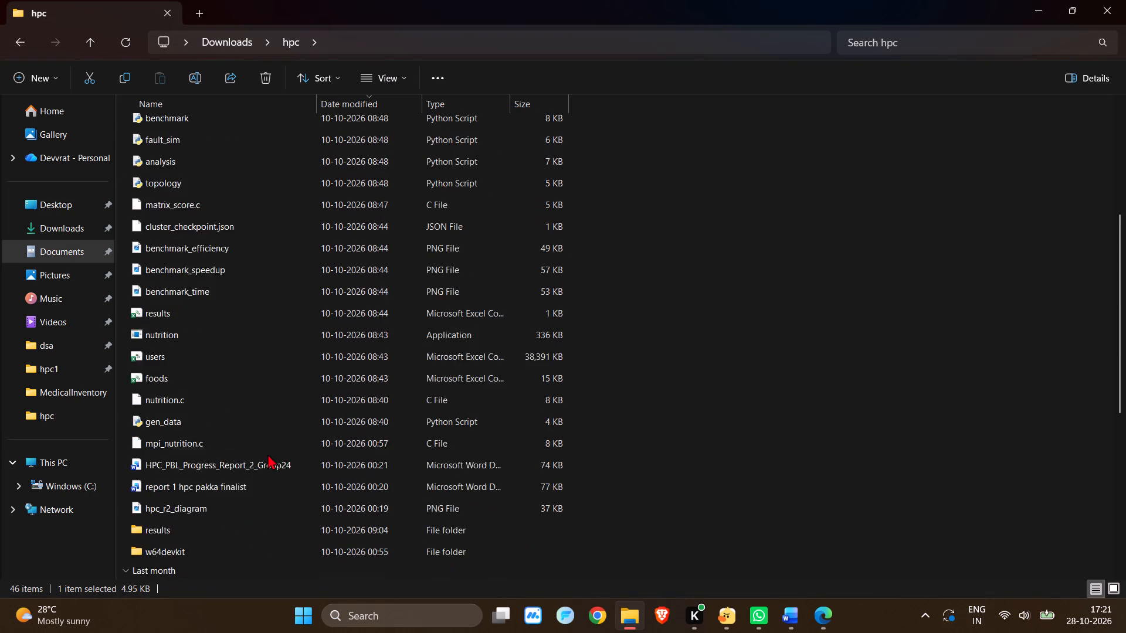
scroll(267, 454, down, 2)
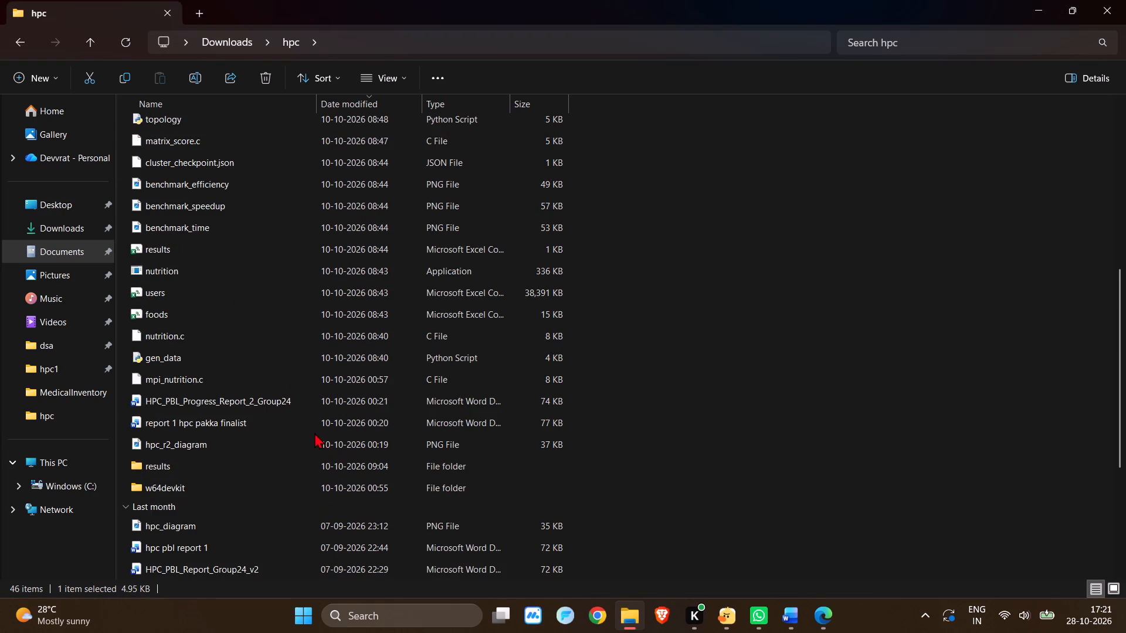
double_click(293, 402)
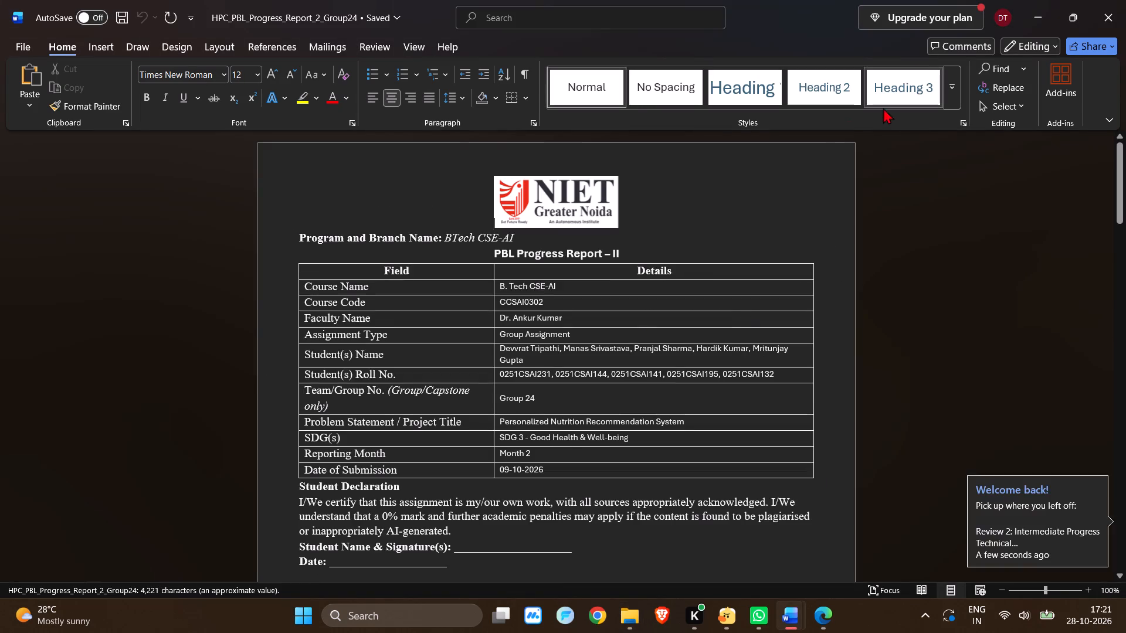
scroll(632, 333, down, 11)
click(1125, 0)
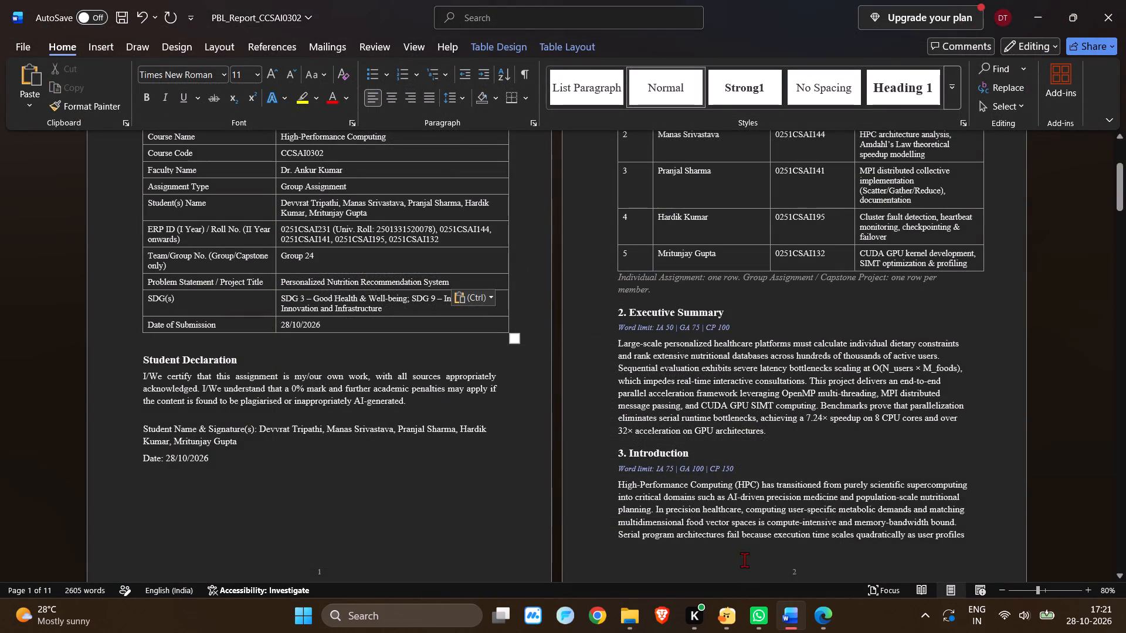
Go back from the hpc folder to Downloads in File Explorer and open the java folder.
click(630, 606)
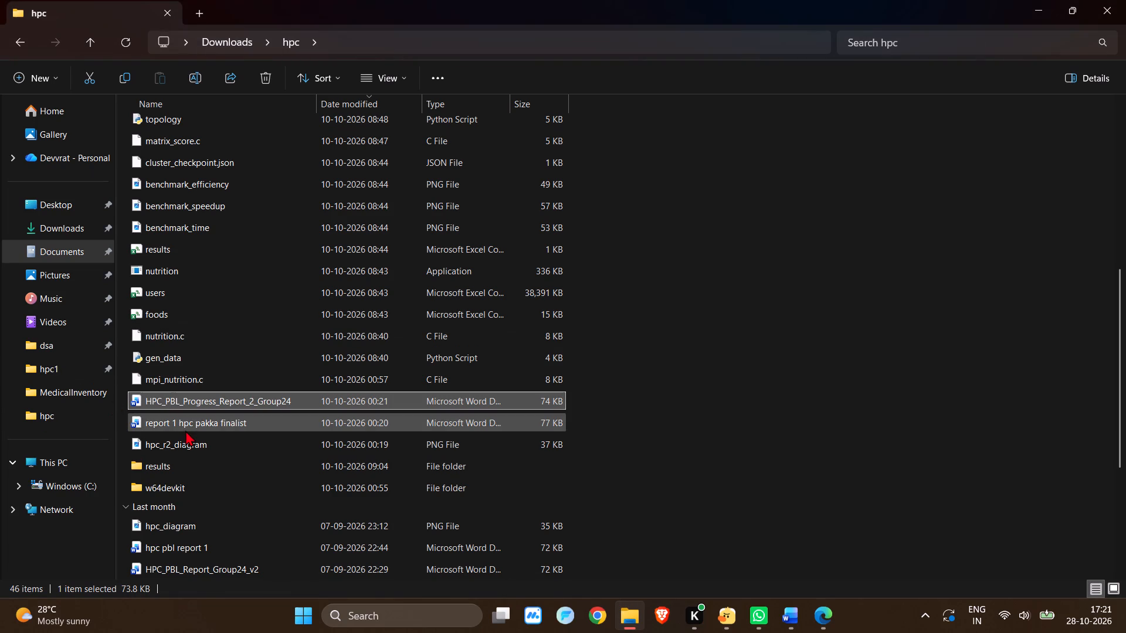
click(8, 49)
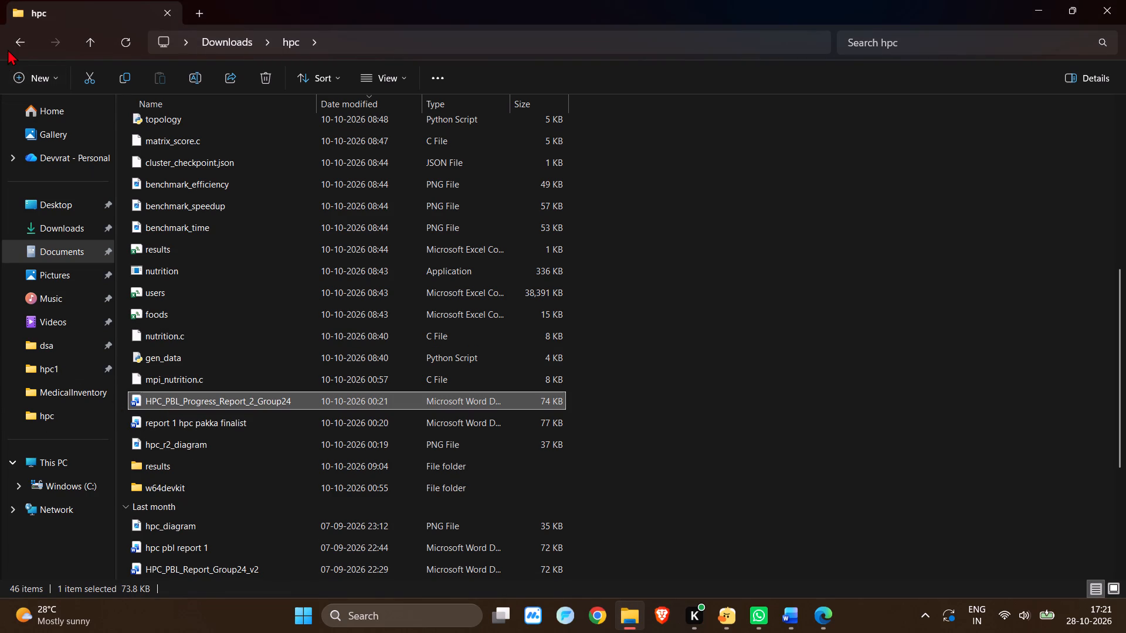
click(11, 49)
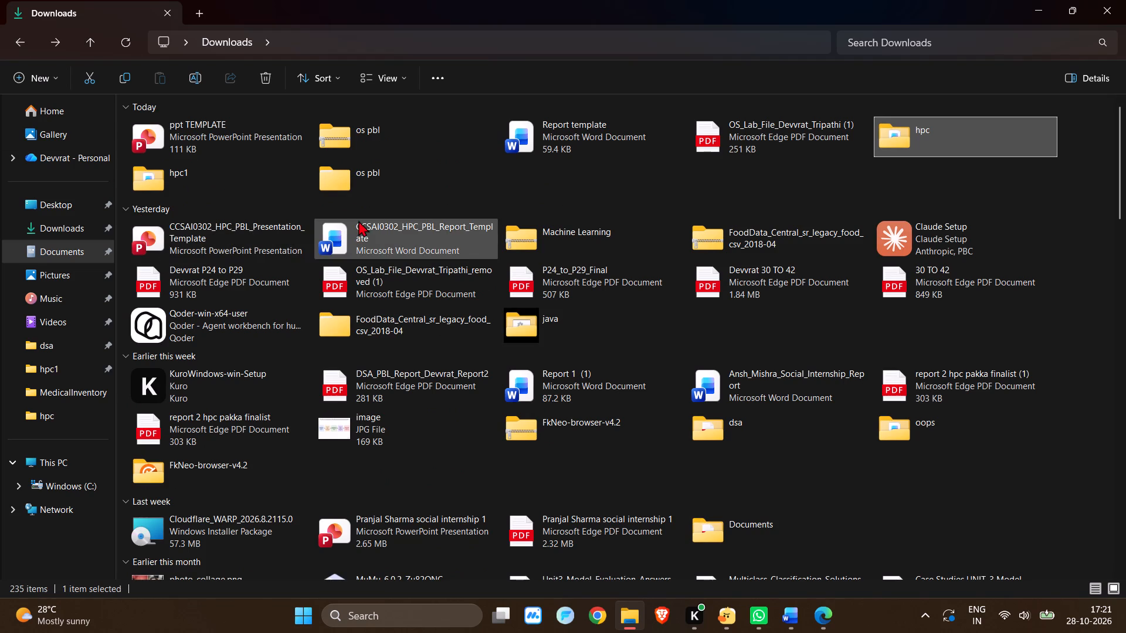
double_click(537, 319)
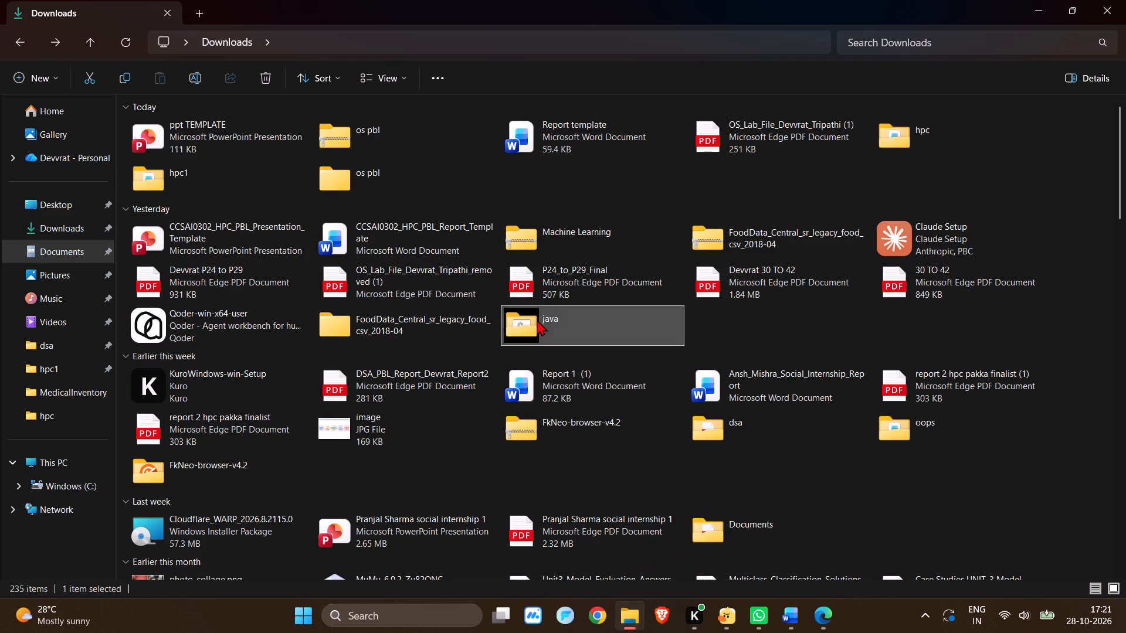
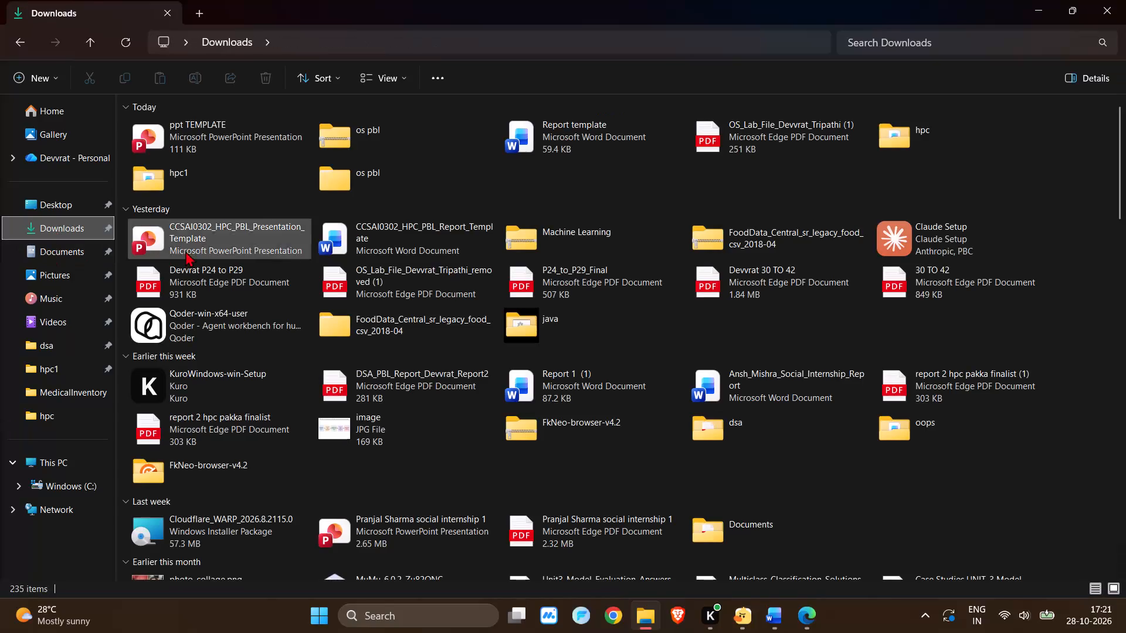
Open the hpc1 folder in Downloads and look through its project files.
double_click(222, 168)
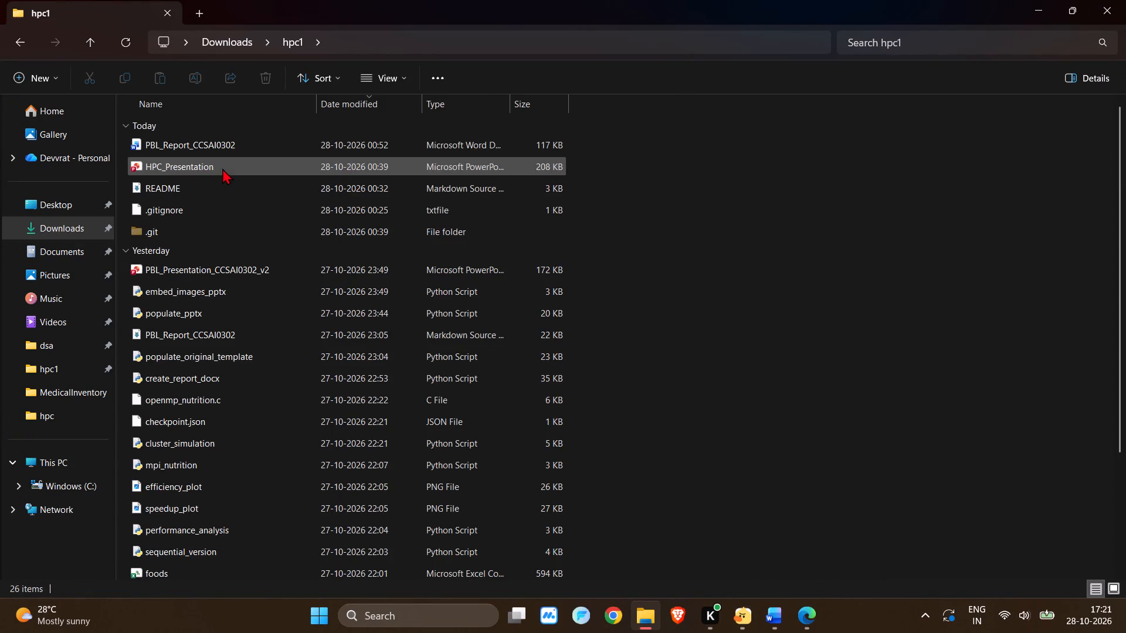
scroll(296, 247, down, 10)
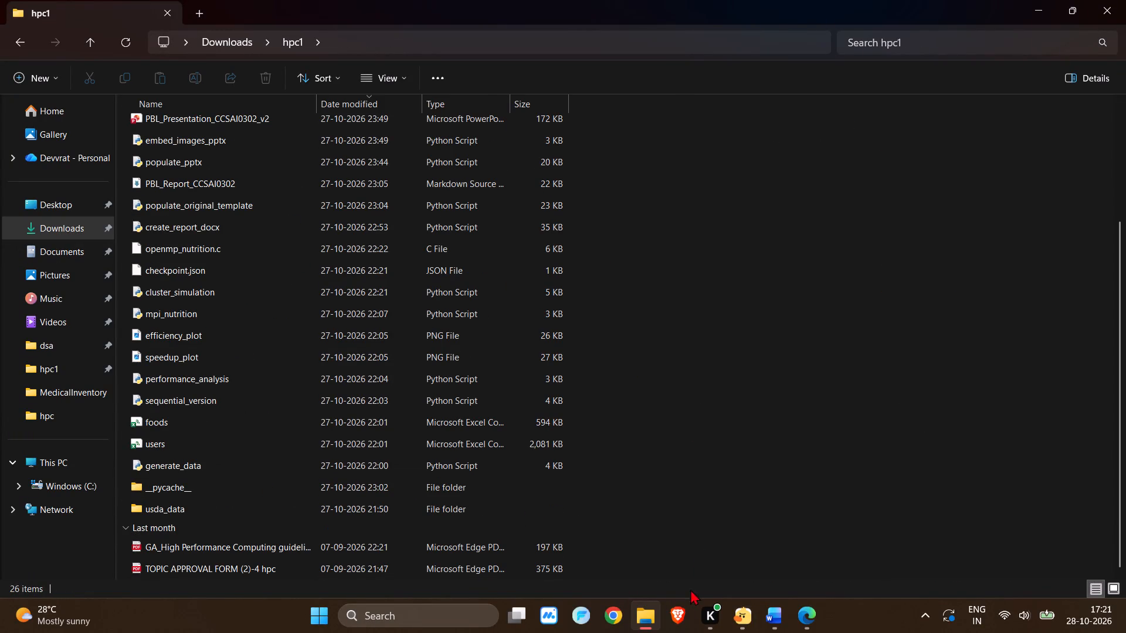
Switch to Google Chrome, open a new browser tab and close the earlier tab.
click(606, 606)
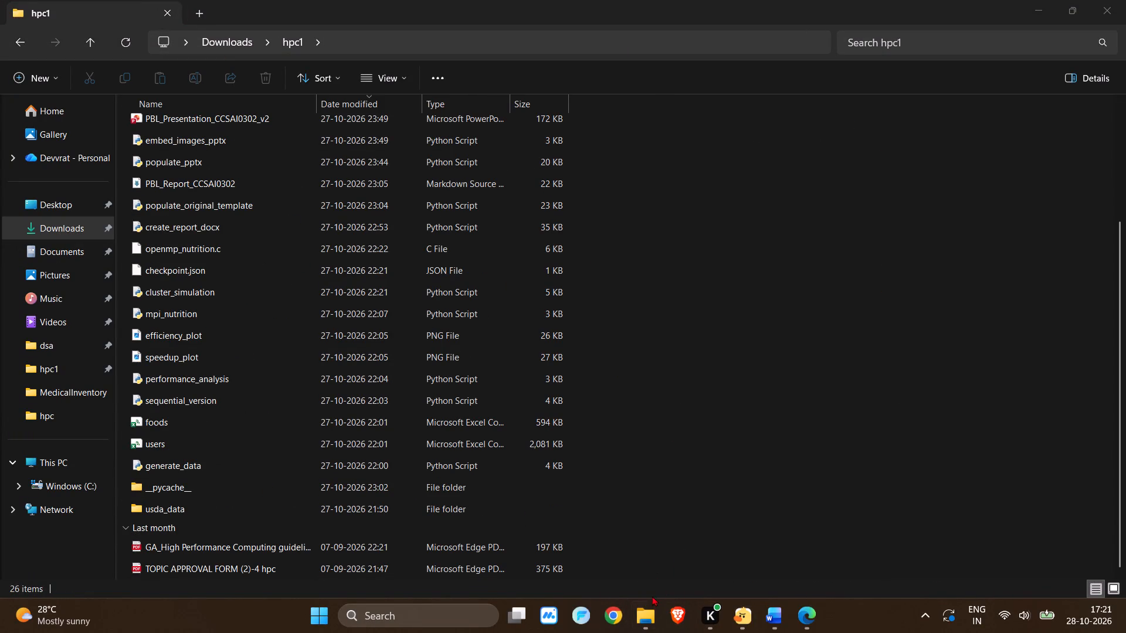
click(610, 614)
click(209, 15)
middle_click(56, 0)
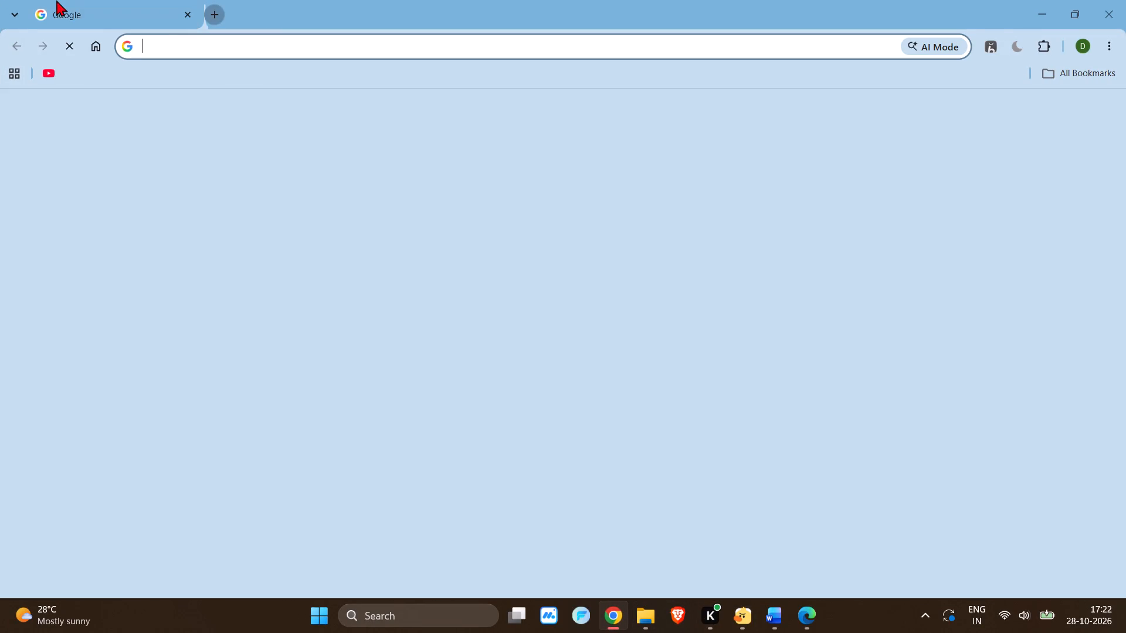
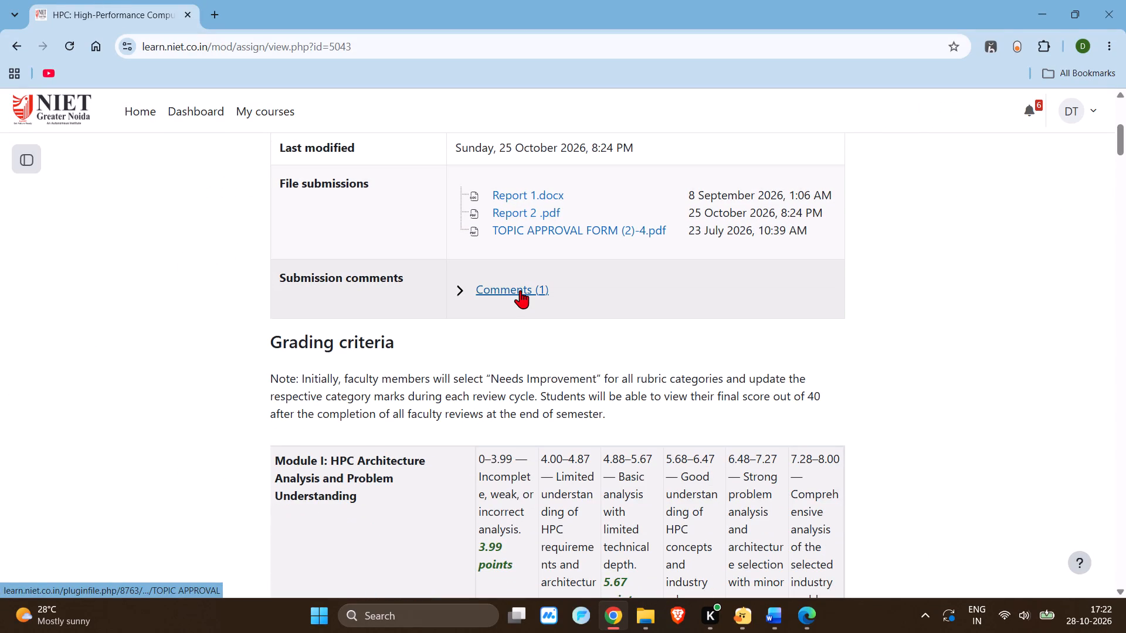
Open the submitted Report 2 PDF from the High-Performance Computing assignment and examine its student names and signatures.
click(527, 215)
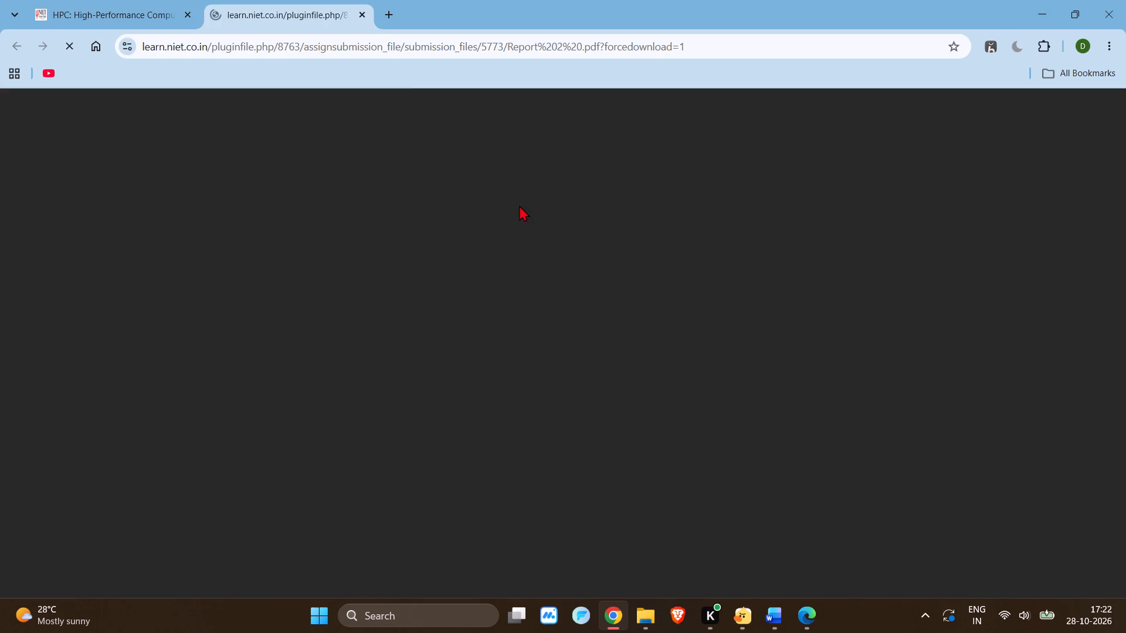
scroll(555, 313, down, 5)
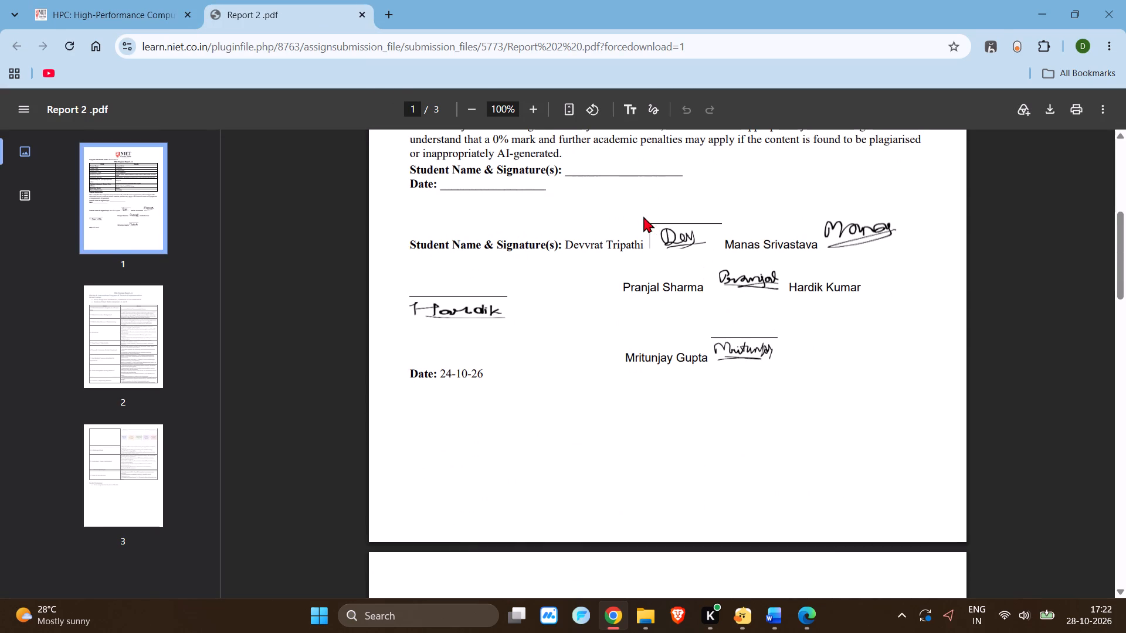
drag(568, 244, 744, 475)
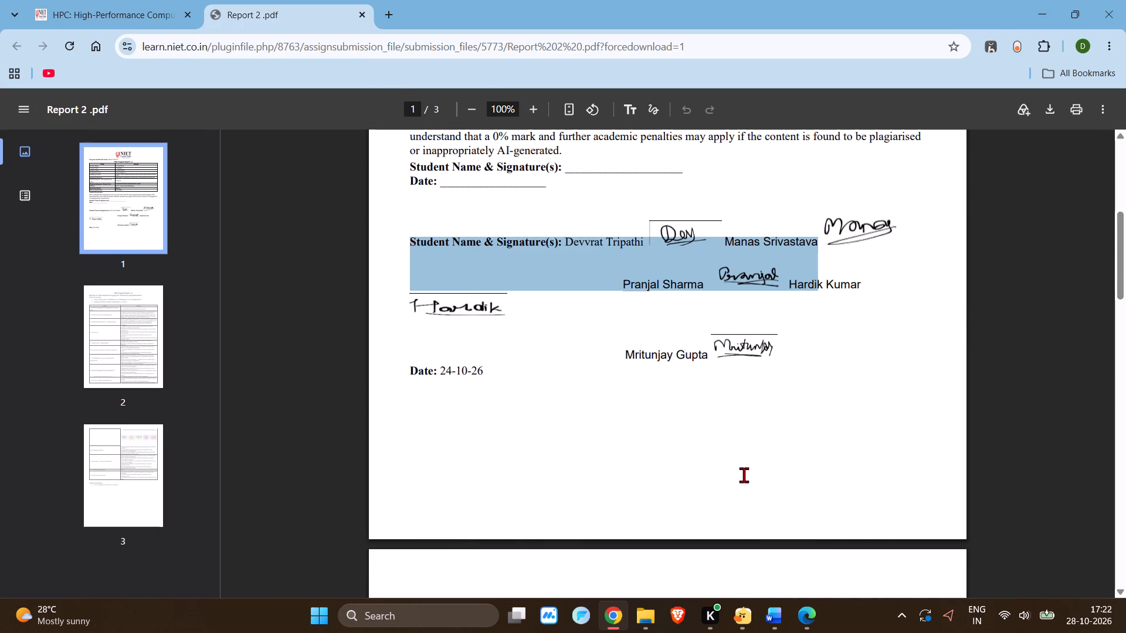
drag(744, 475, 944, 321)
click(752, 274)
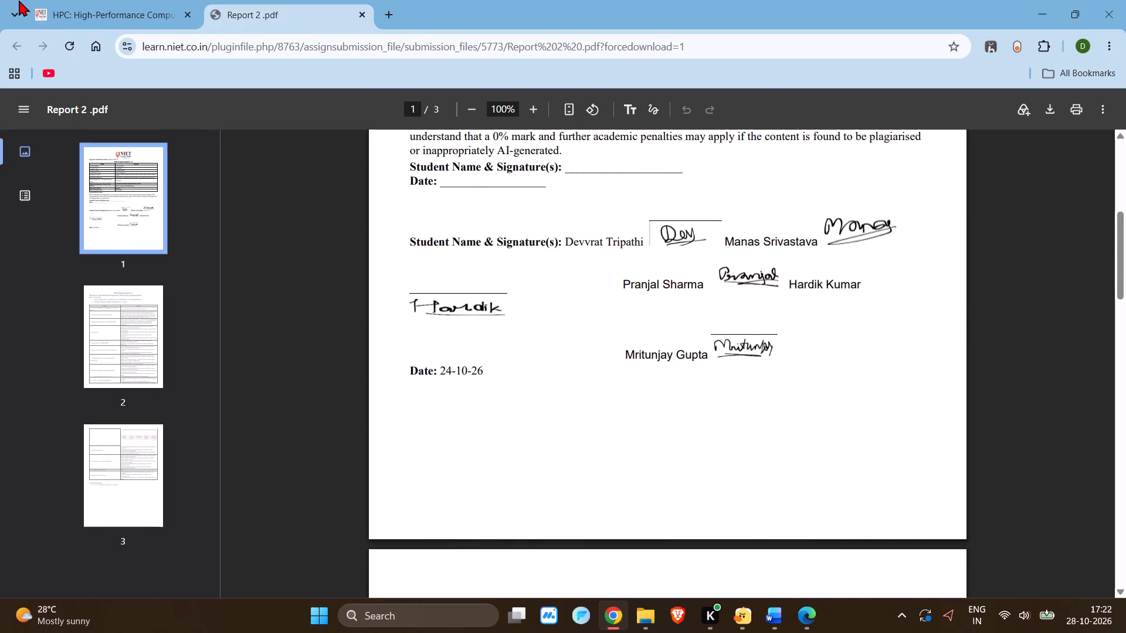
Download the HPC assignment's Report 1.docx, close the Report 2 PDF, check the downloaded report's cover and declaration in Word, and return to Chrome.
click(76, 0)
click(540, 196)
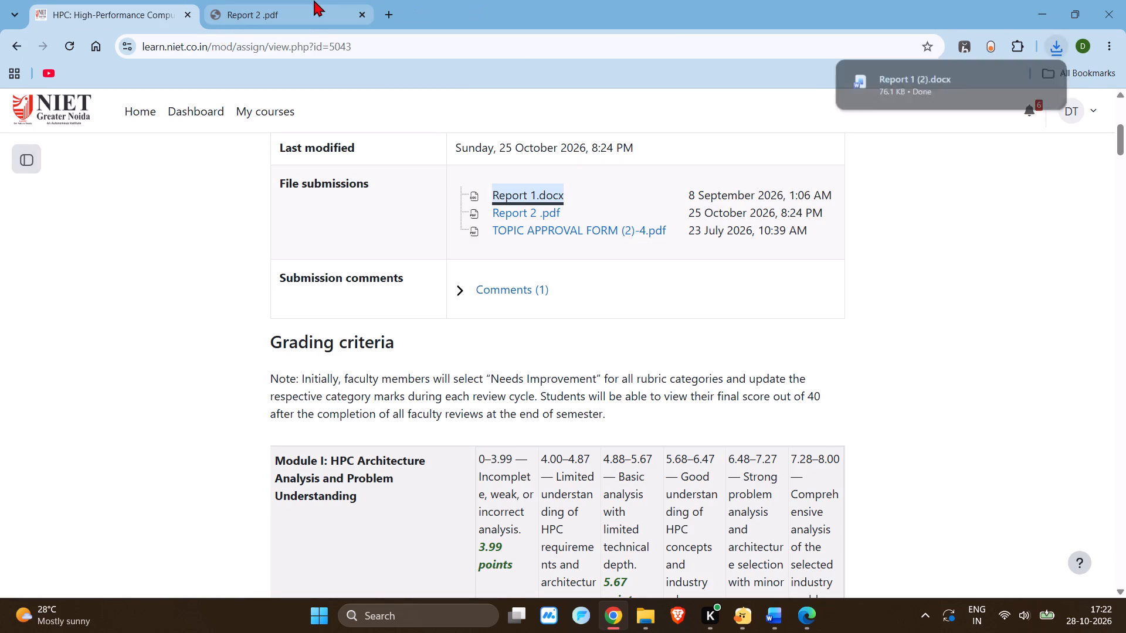
middle_click(314, 0)
click(1049, 48)
click(891, 115)
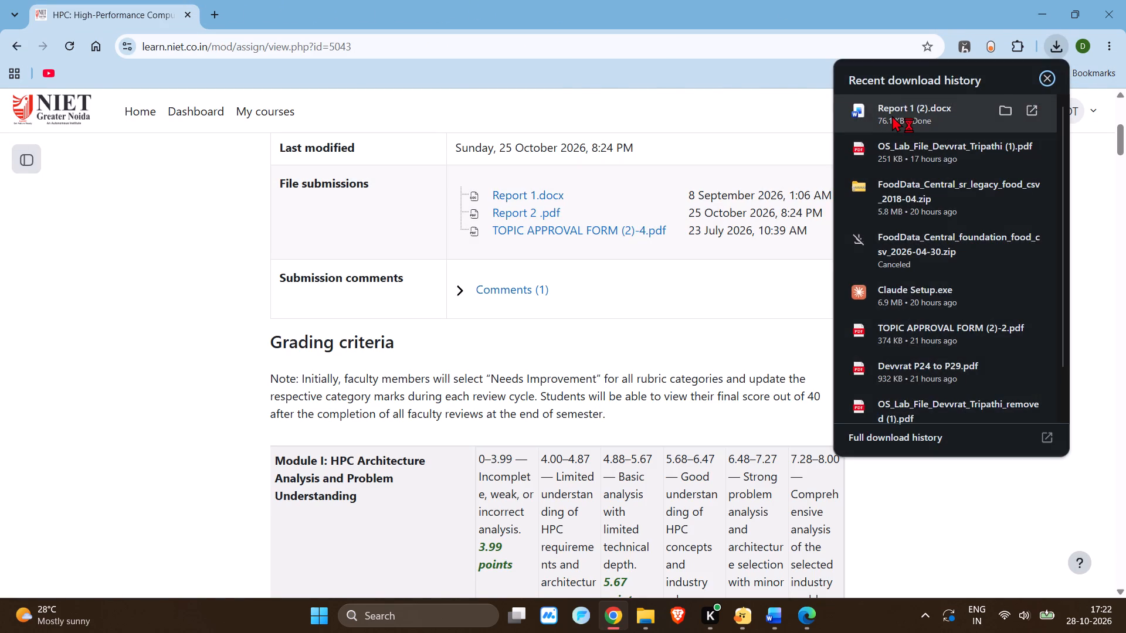
scroll(775, 402, down, 6)
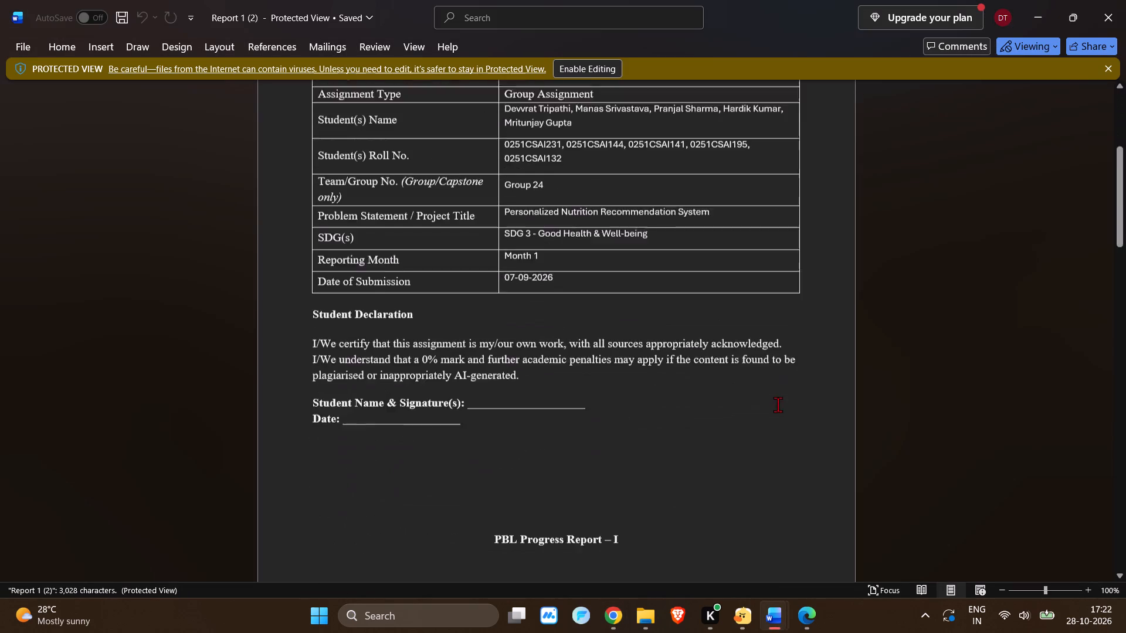
scroll(778, 404, down, 7)
scroll(735, 372, down, 11)
scroll(652, 326, up, 16)
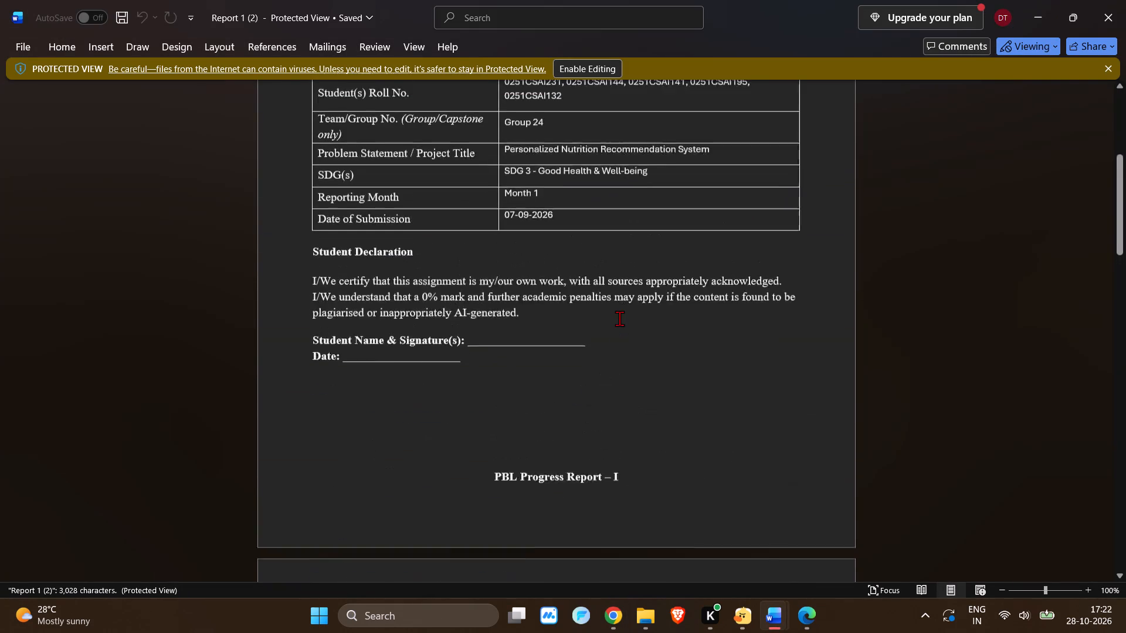
scroll(614, 311, up, 6)
click(1125, 0)
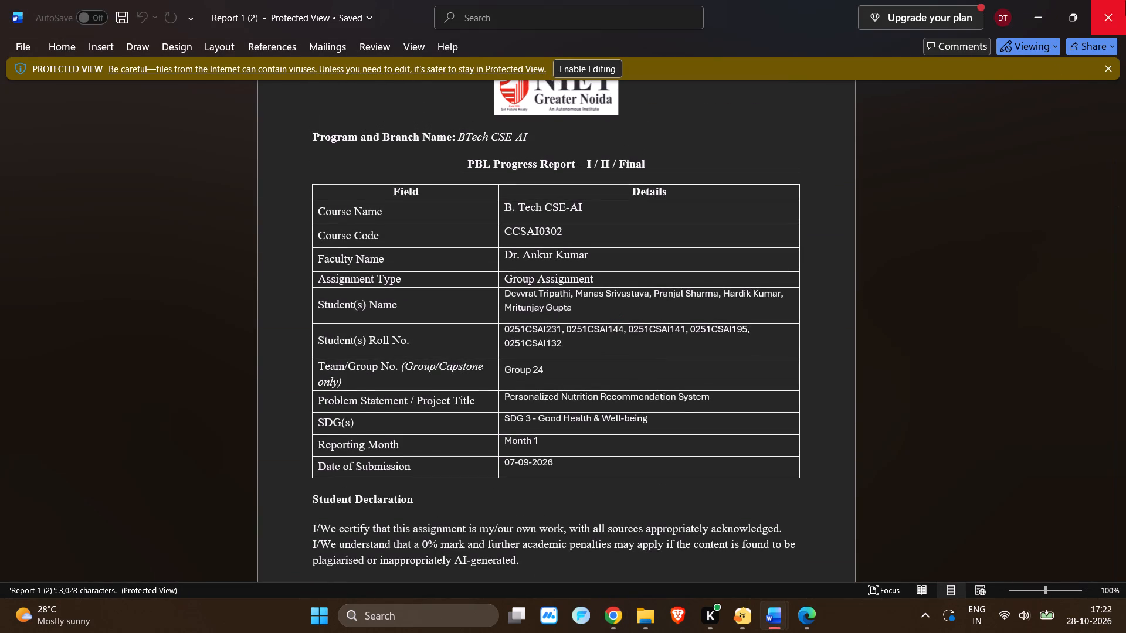
click(1037, 9)
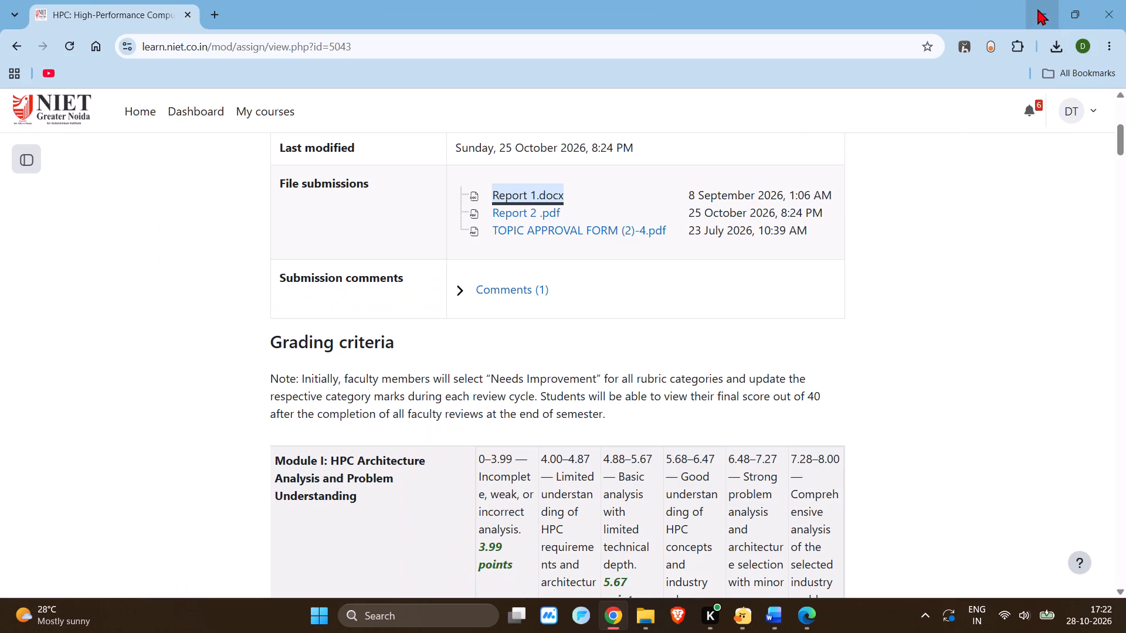
Examine the grading criteria, feedback and grade breakdown on the High-Performance Computing assignment page.
scroll(561, 410, down, 20)
scroll(561, 410, down, 2)
scroll(588, 398, up, 1)
scroll(588, 397, down, 4)
scroll(588, 397, up, 1)
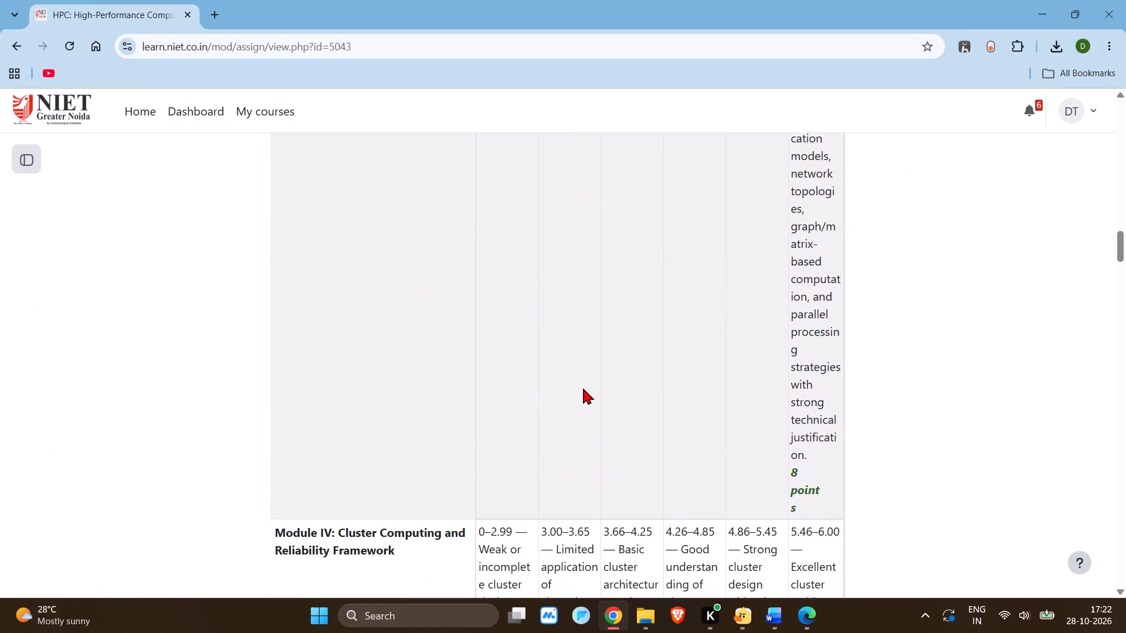
scroll(583, 388, down, 9)
scroll(524, 396, up, 1)
scroll(510, 407, down, 2)
scroll(503, 410, up, 1)
scroll(501, 402, down, 17)
scroll(494, 399, down, 4)
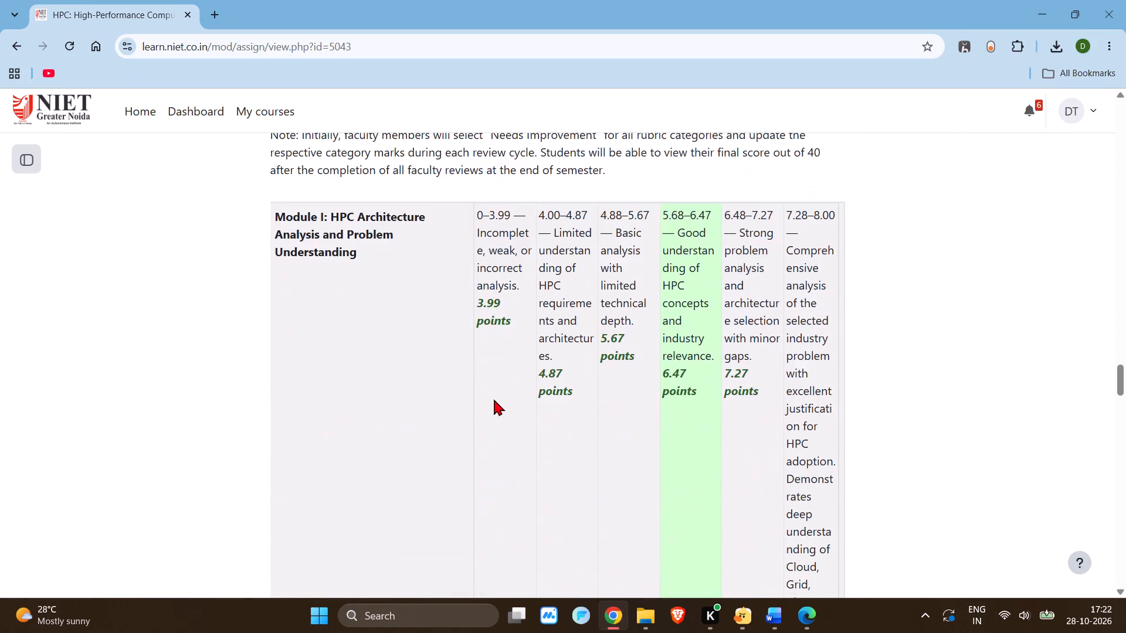
scroll(494, 399, up, 3)
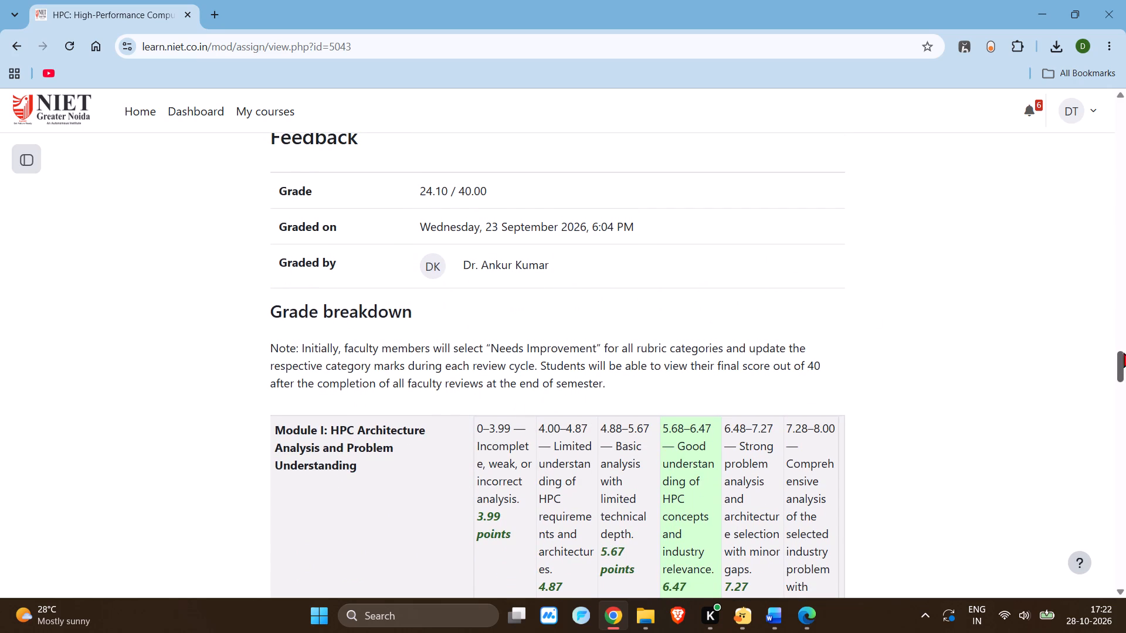
drag(1125, 372, 1123, 464)
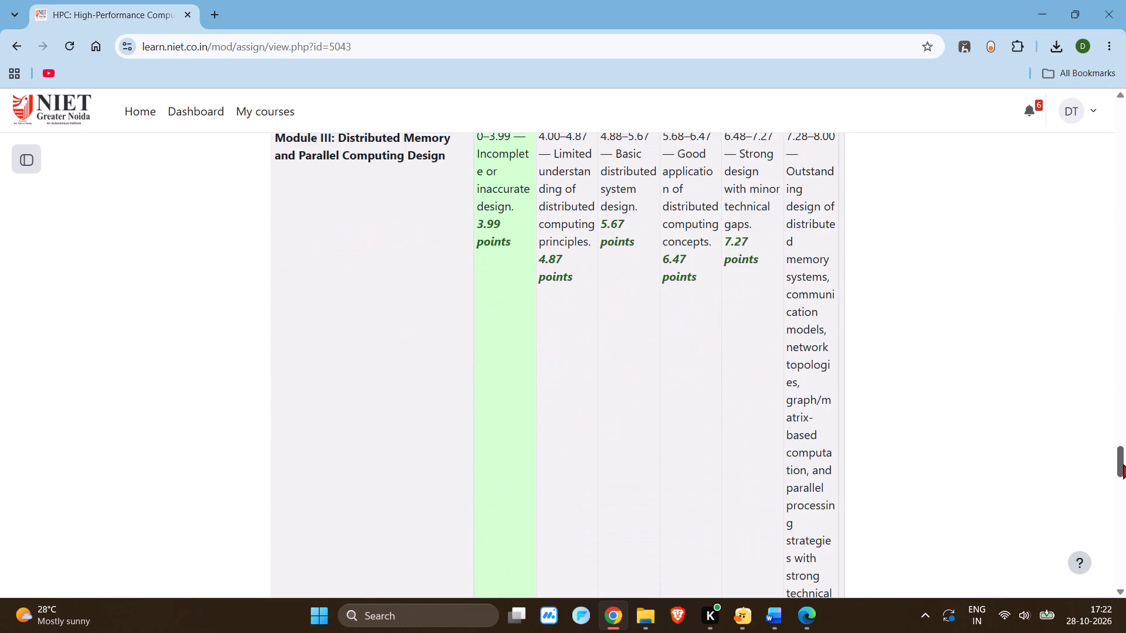
drag(1123, 464, 1125, 110)
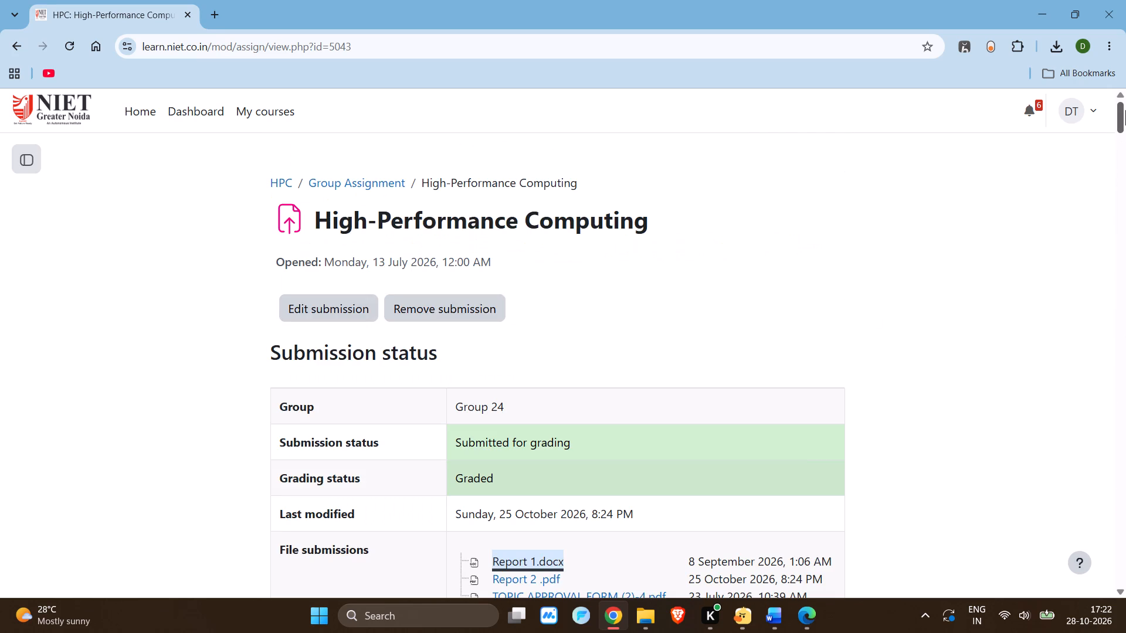
drag(1125, 110, 1125, 132)
Go back to the dashboard, open the Object Oriented Techniques assignment, and briefly open and close its submitted Report 2.pdf.
click(8, 51)
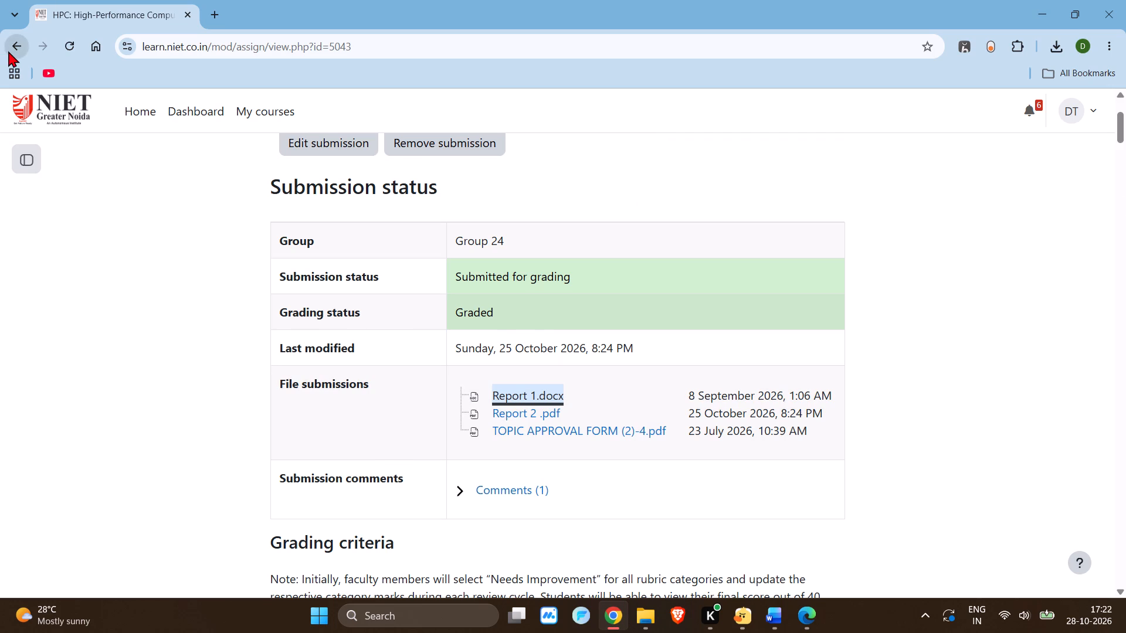
click(991, 251)
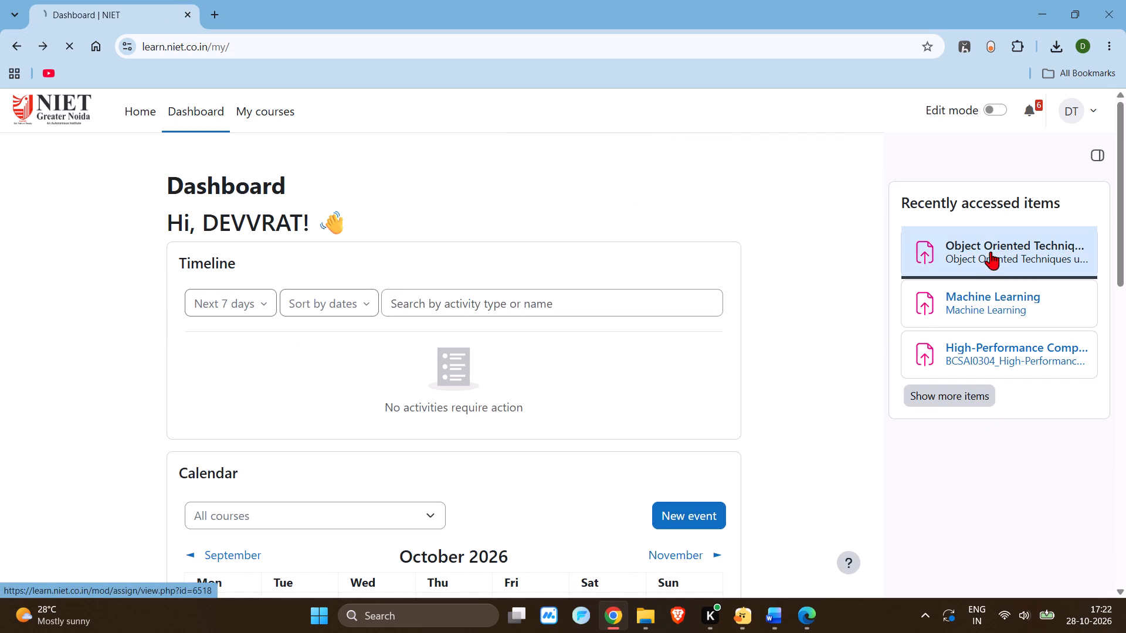
scroll(330, 461, down, 4)
scroll(398, 440, up, 1)
scroll(409, 435, down, 1)
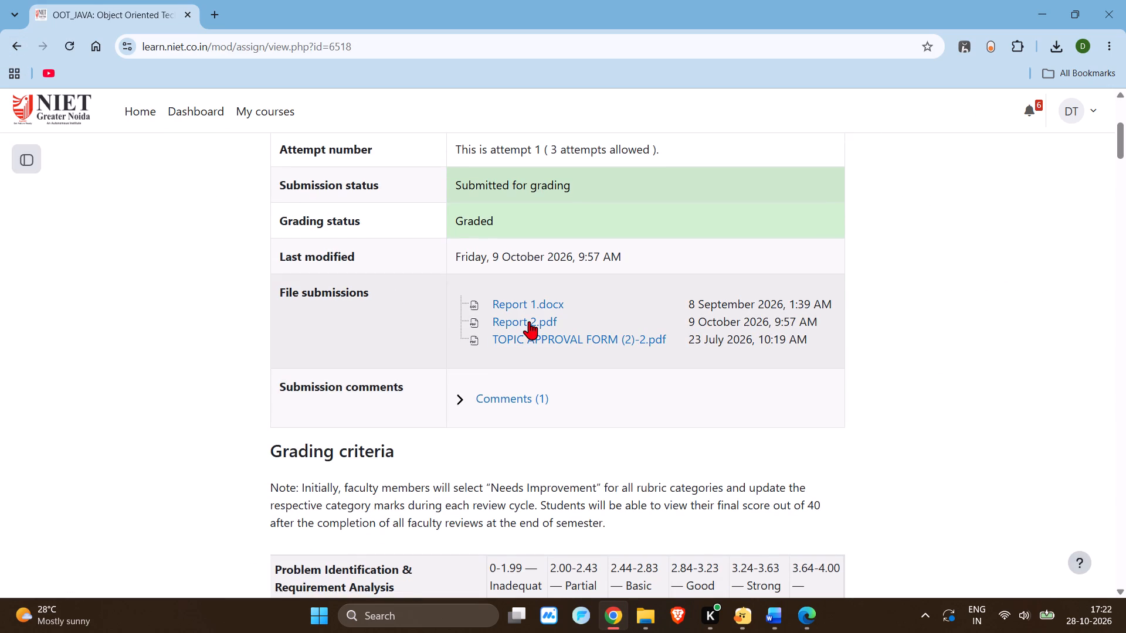
click(531, 314)
middle_click(325, 0)
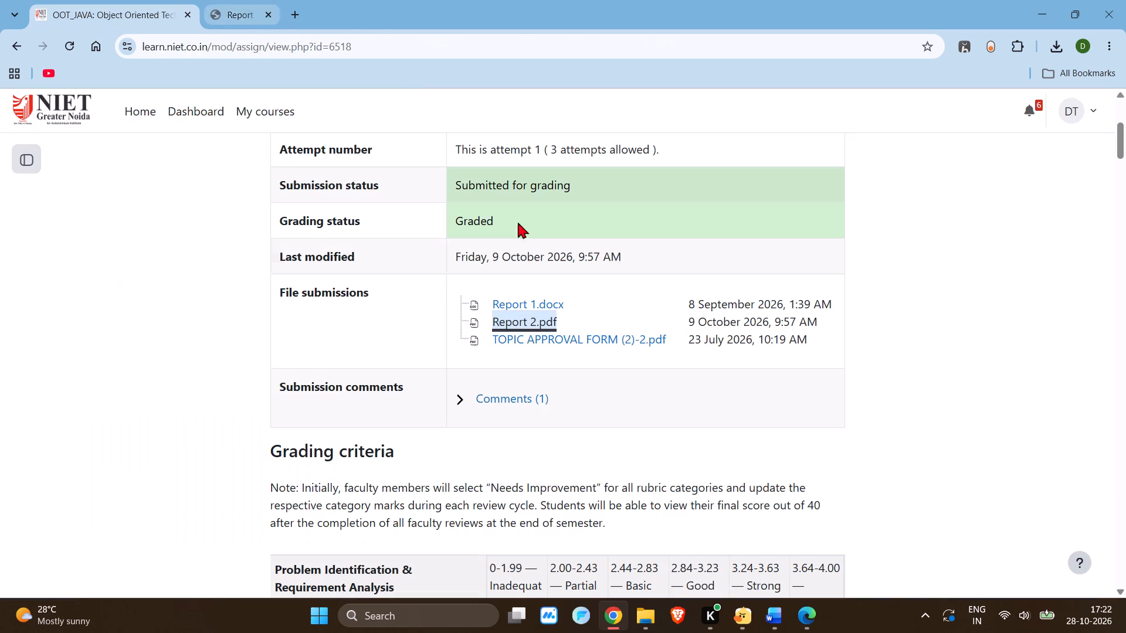
Download Report 1.docx from the Object Oriented Techniques submission and open it in Word at the Student Declaration.
click(525, 301)
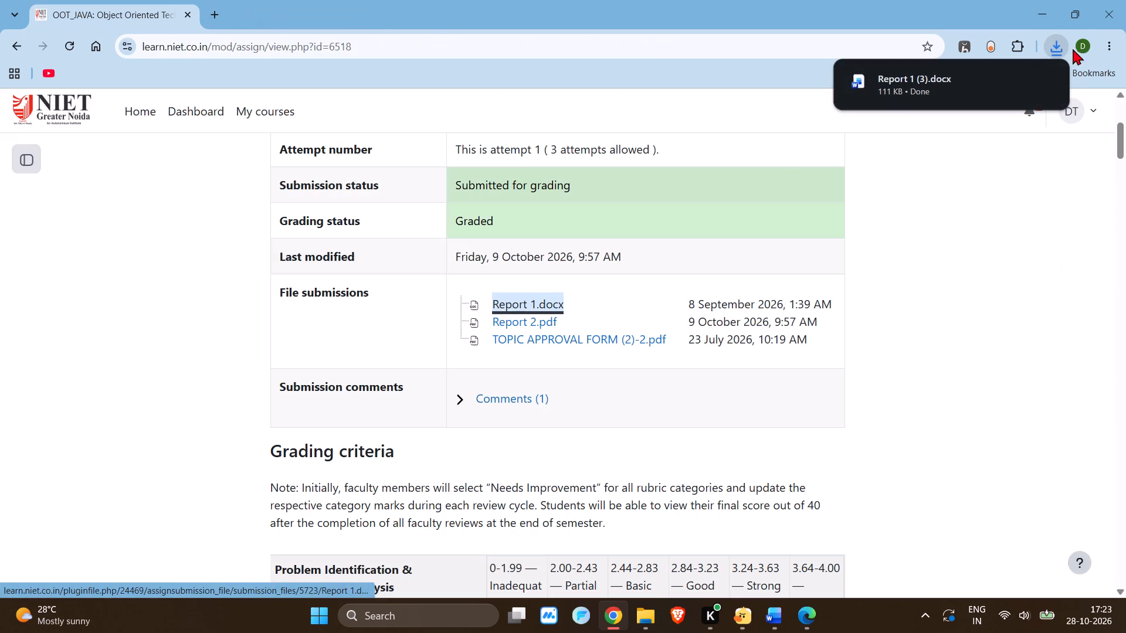
click(931, 70)
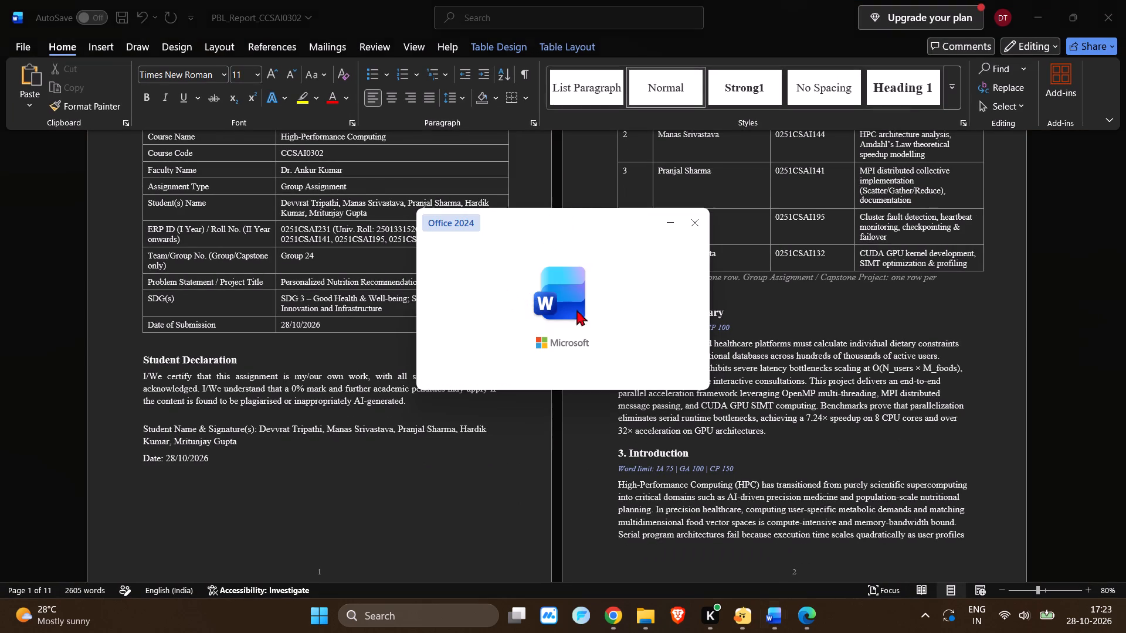
scroll(578, 311, down, 9)
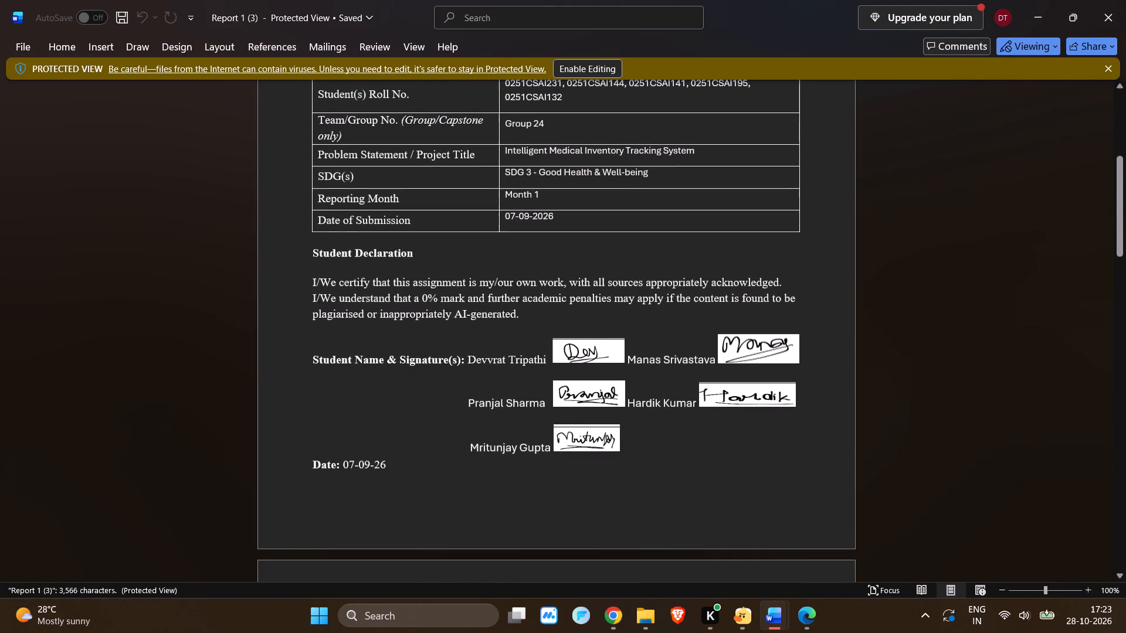
Copy all the student names and signature images from the Student Declaration, leaving out its label and date, and close the document.
drag(464, 358, 588, 469)
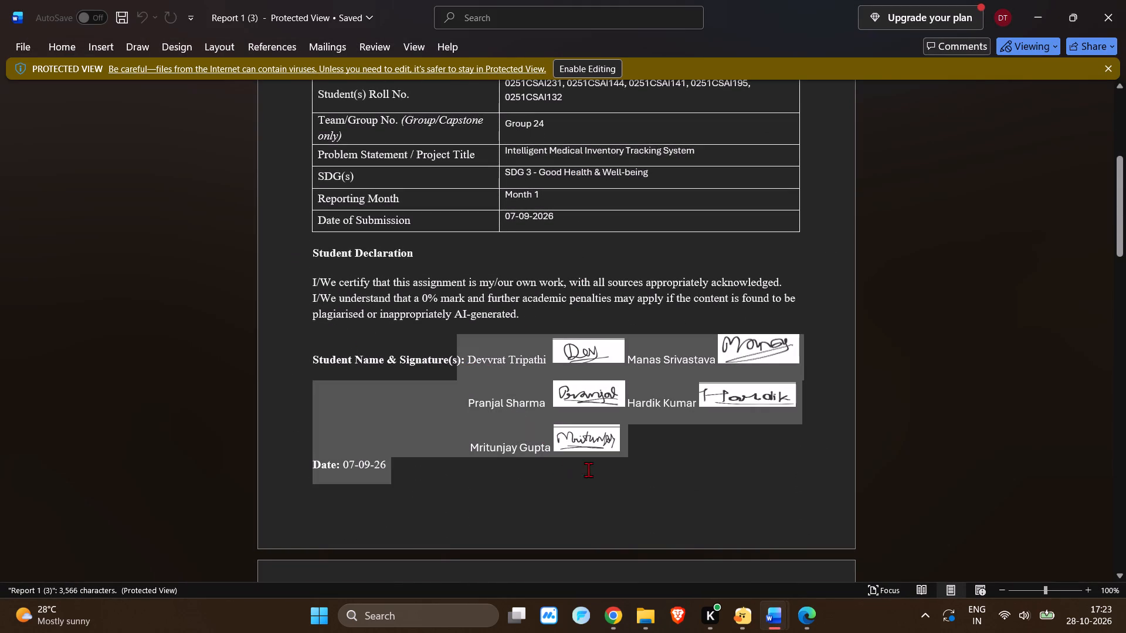
drag(588, 469, 633, 454)
key(ctrl+c)
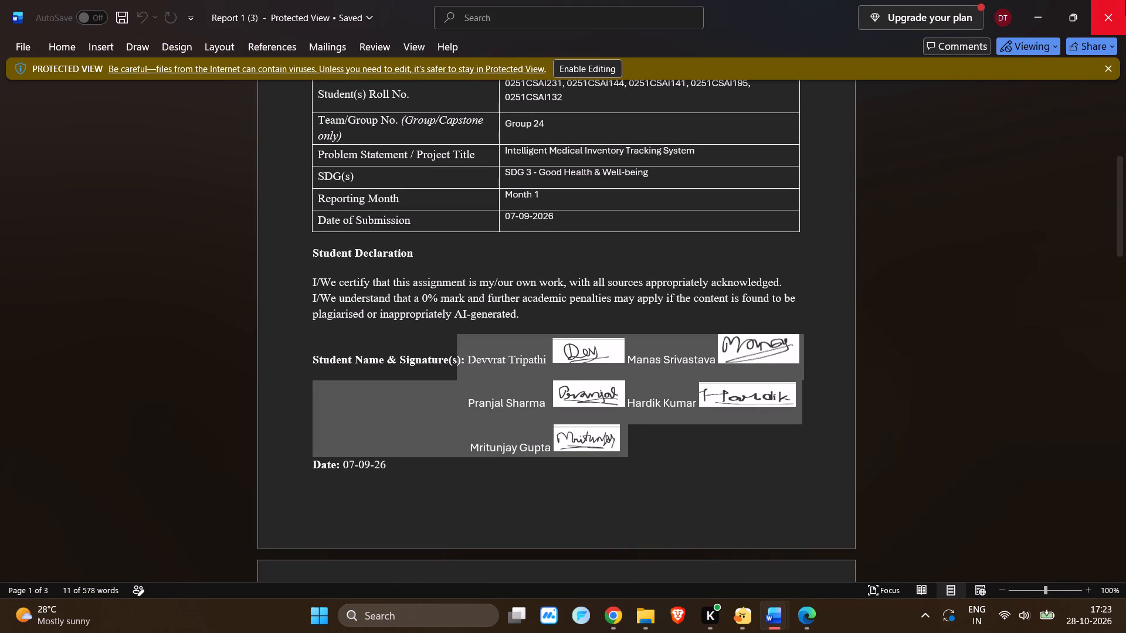
drag(539, 392, 533, 390)
drag(469, 362, 516, 381)
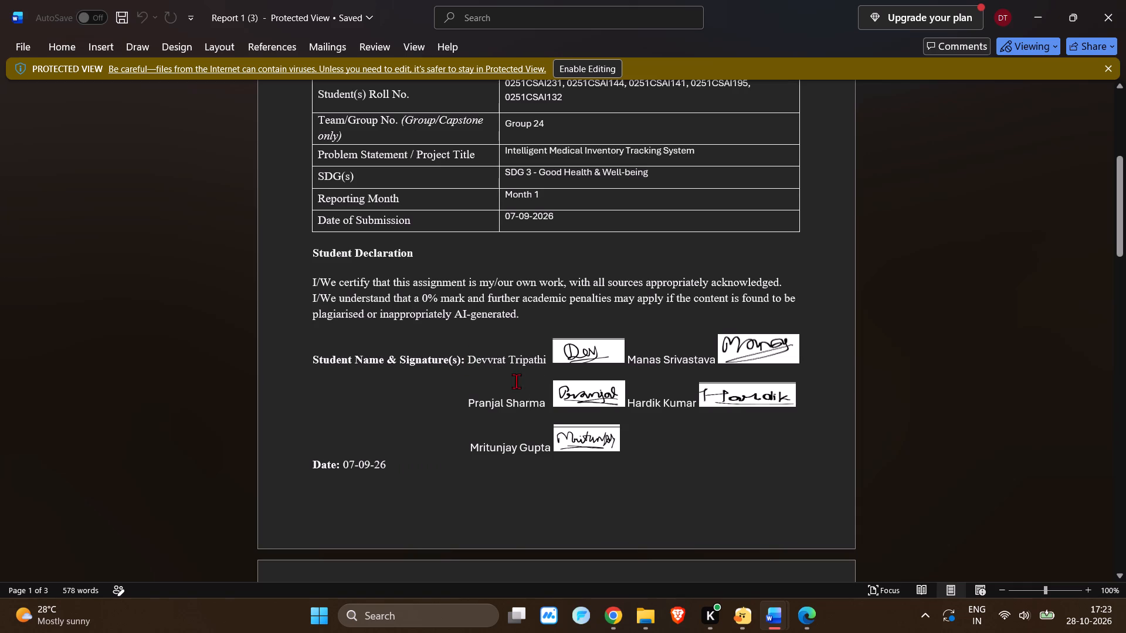
drag(516, 381, 649, 434)
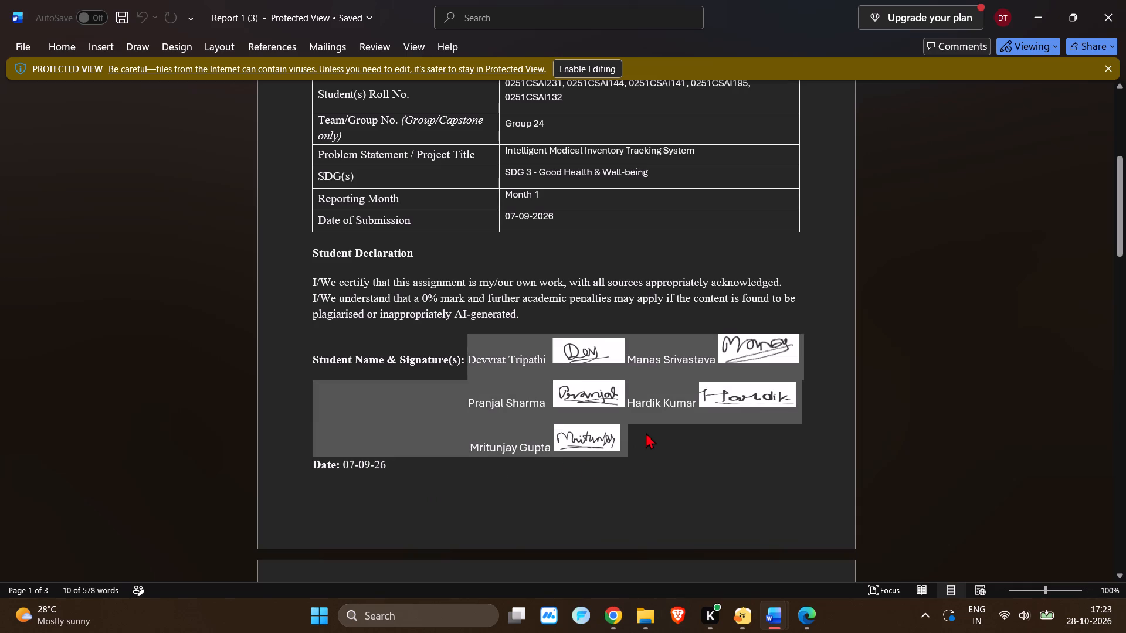
key(ctrl+c)
click(1125, 0)
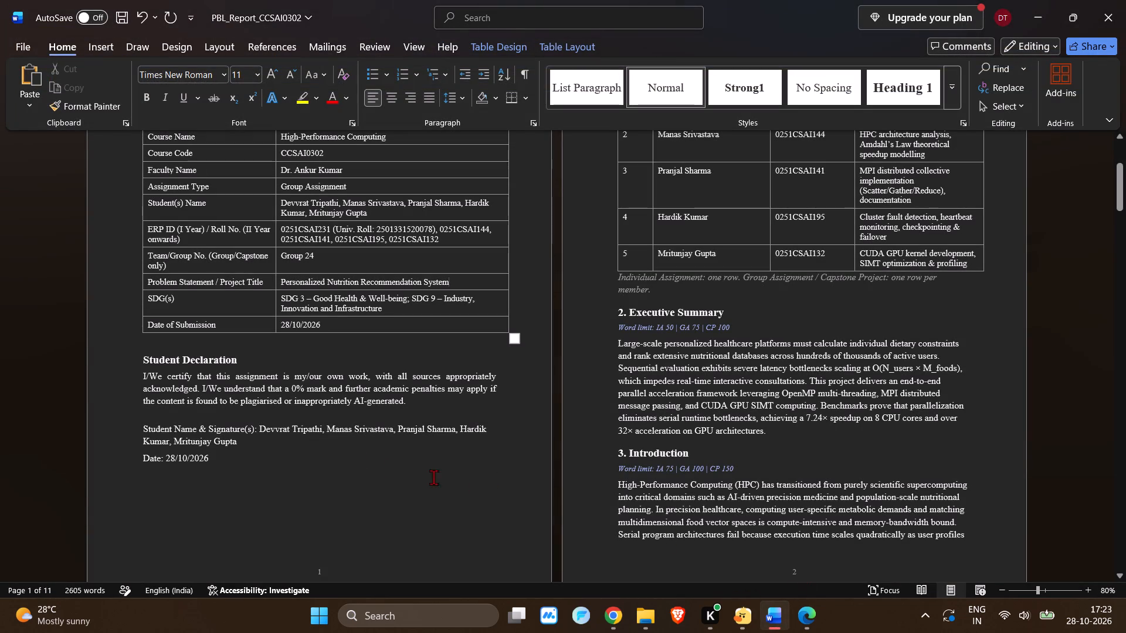
Replace the names after Student Name & Signature(s) in the PBL report's declaration with the copied names and signatures.
drag(245, 444, 213, 436)
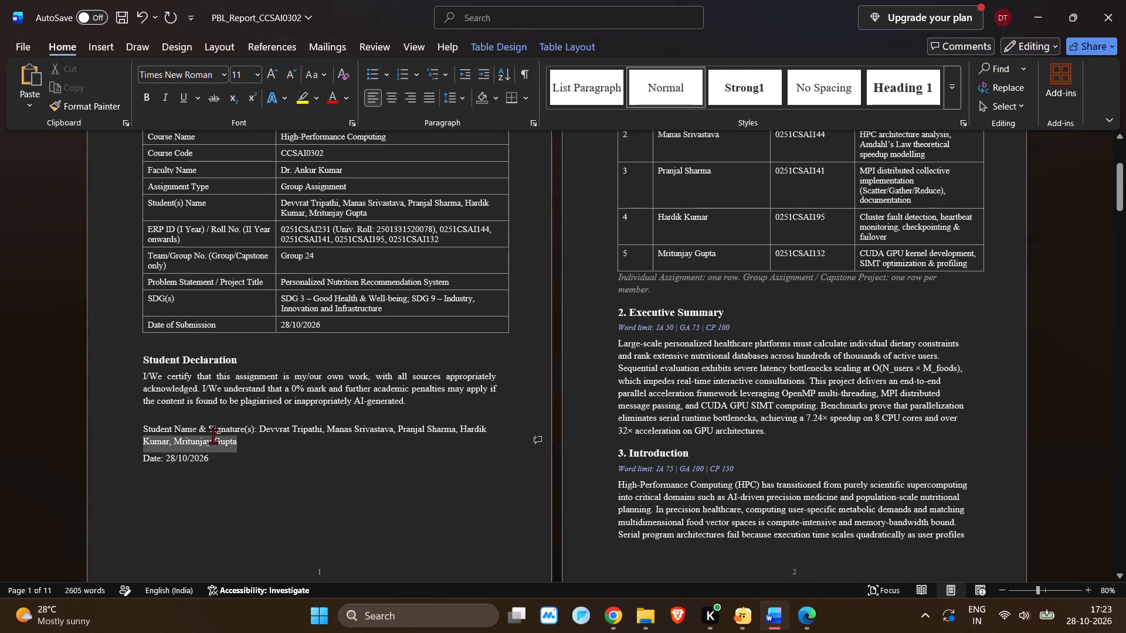
drag(213, 436, 259, 429)
key(BackSpace)
key(ctrl+v)
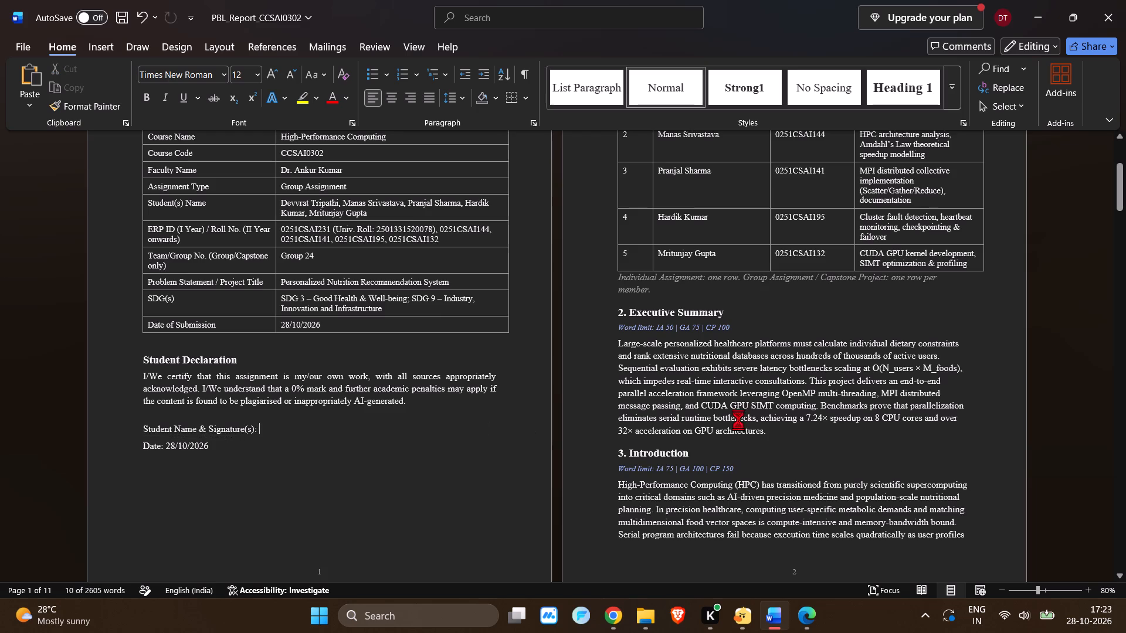
Delete the five broken signature pictures from the PBL report's Student Declaration, keeping the student names.
scroll(562, 266, down, 6)
scroll(513, 299, down, 2)
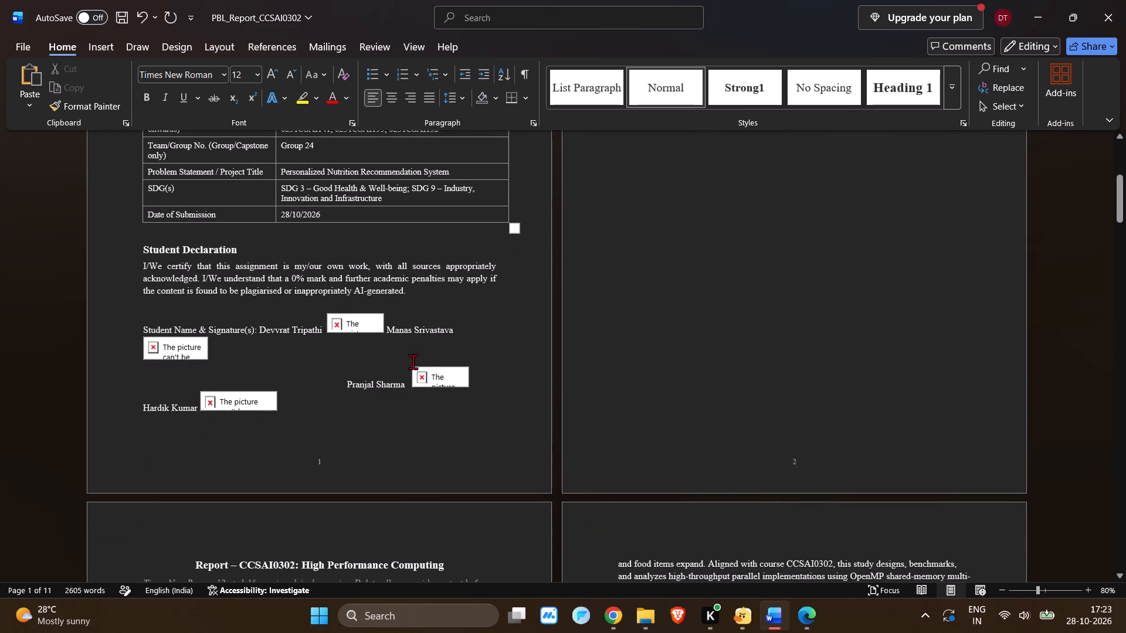
click(357, 322)
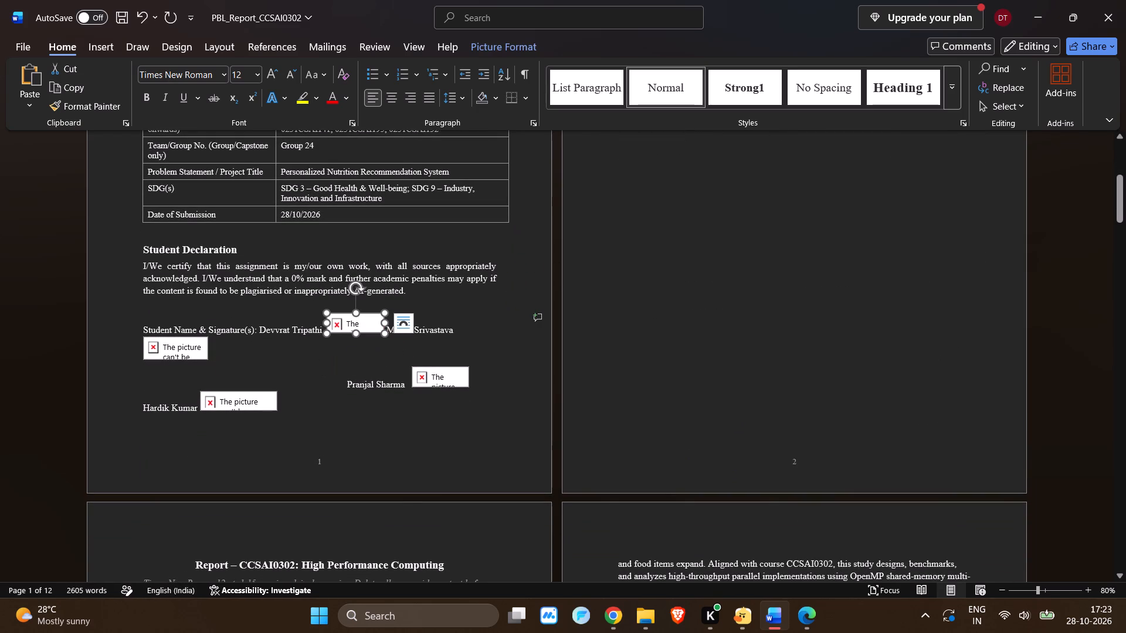
click(185, 353)
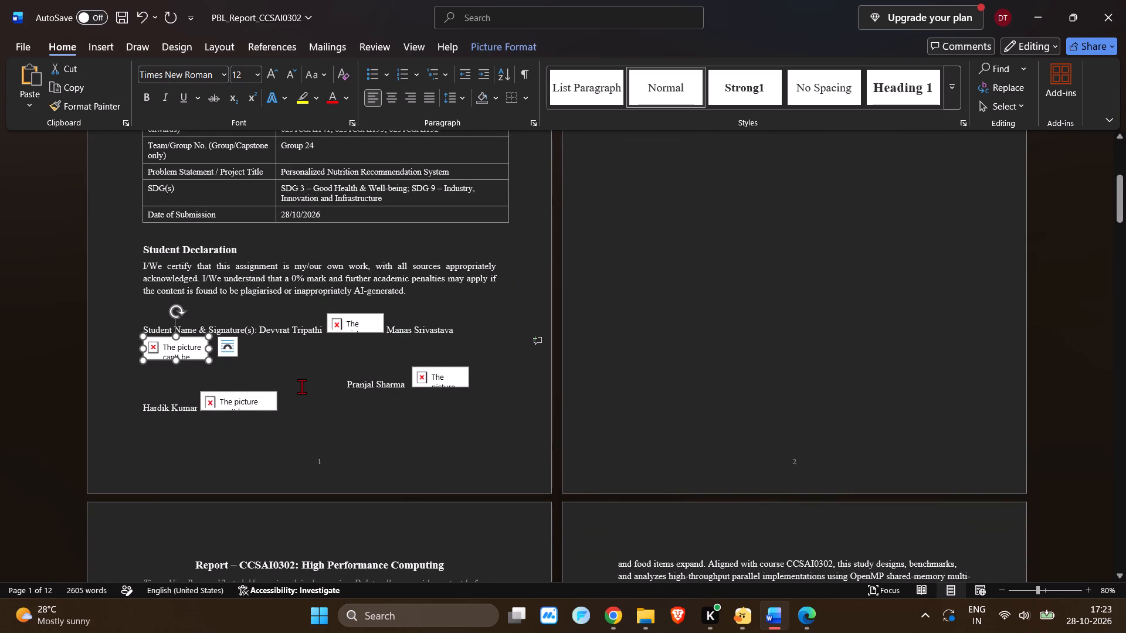
key(Delete)
click(352, 324)
key(Delete)
click(447, 332)
key(Delete)
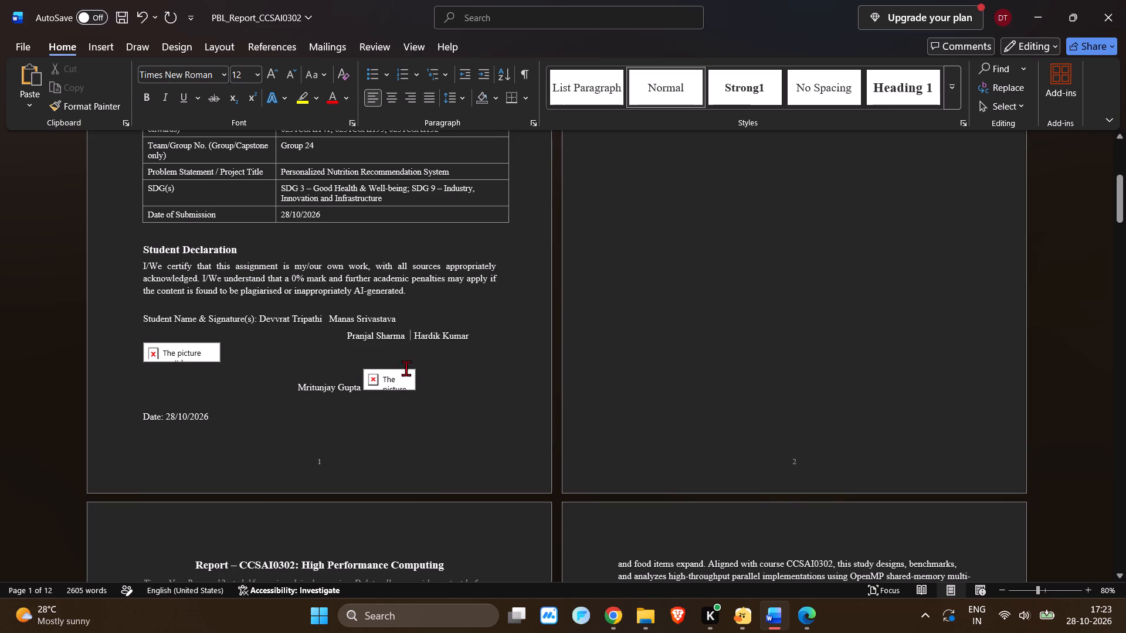
click(399, 376)
key(Delete)
click(205, 359)
key(Delete)
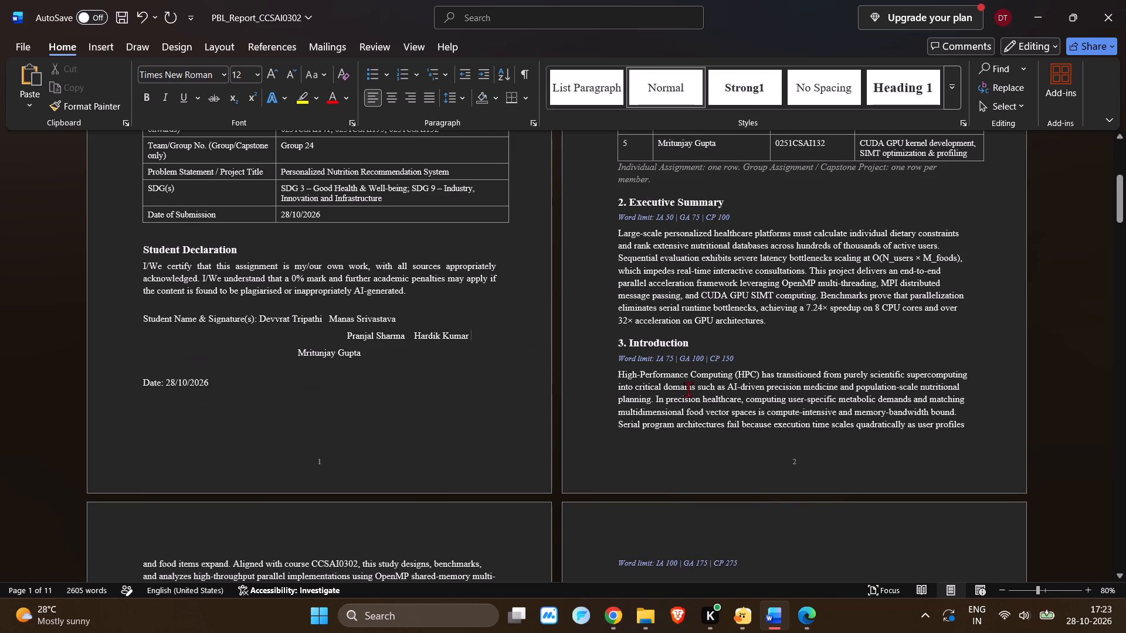
Download Report 1.docx again from the Object Oriented Techniques submission and open it in Word with editing enabled.
click(780, 614)
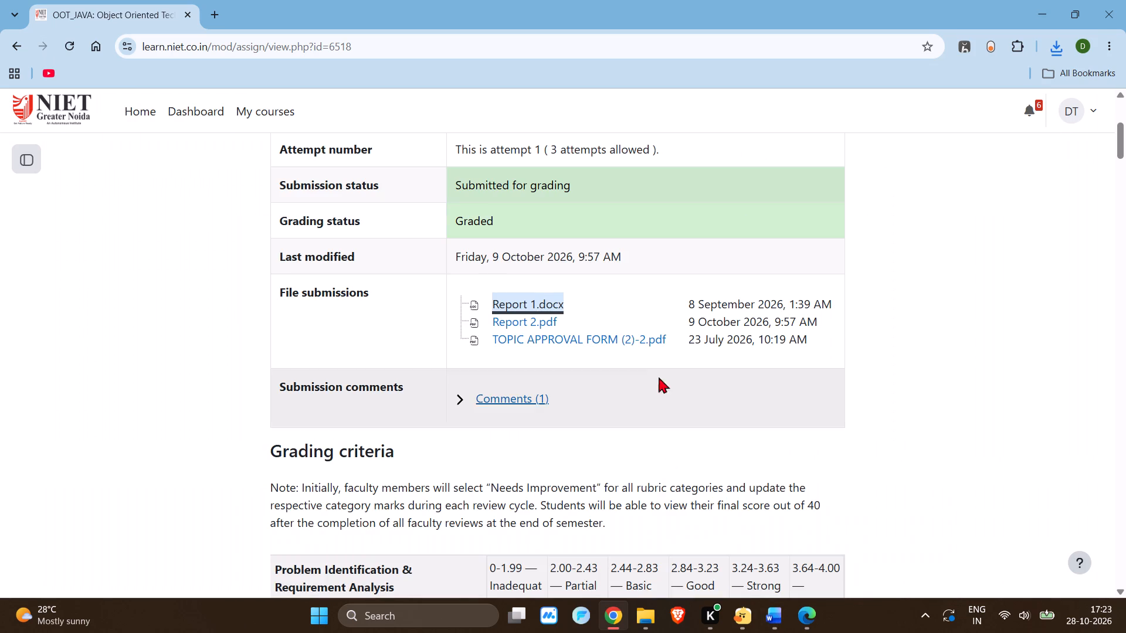
click(545, 302)
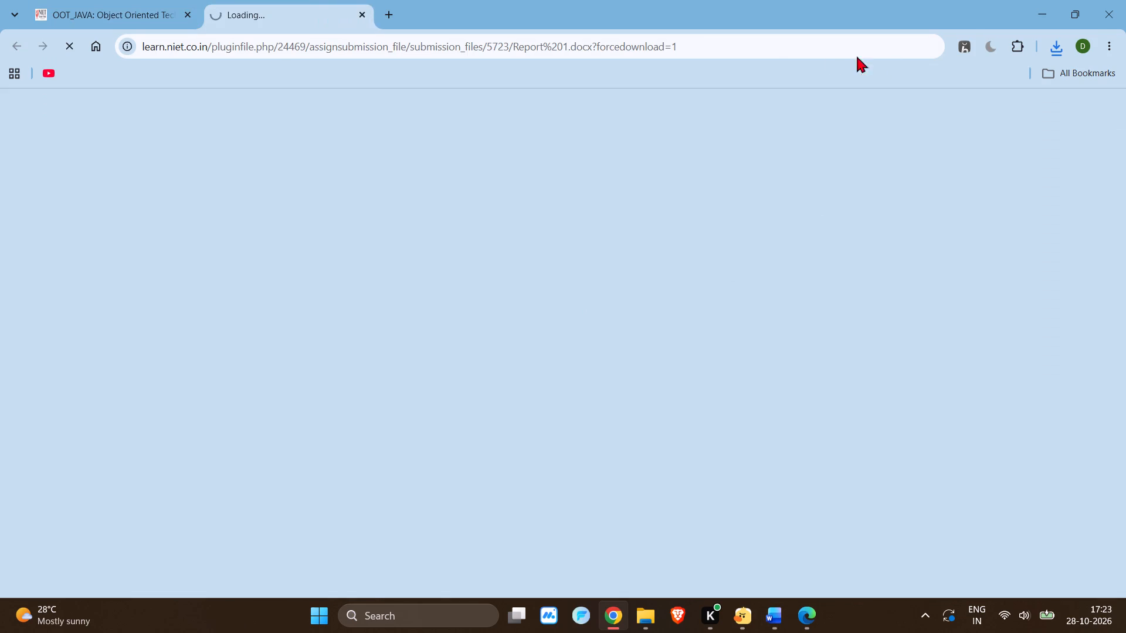
middle_click(330, 0)
click(987, 83)
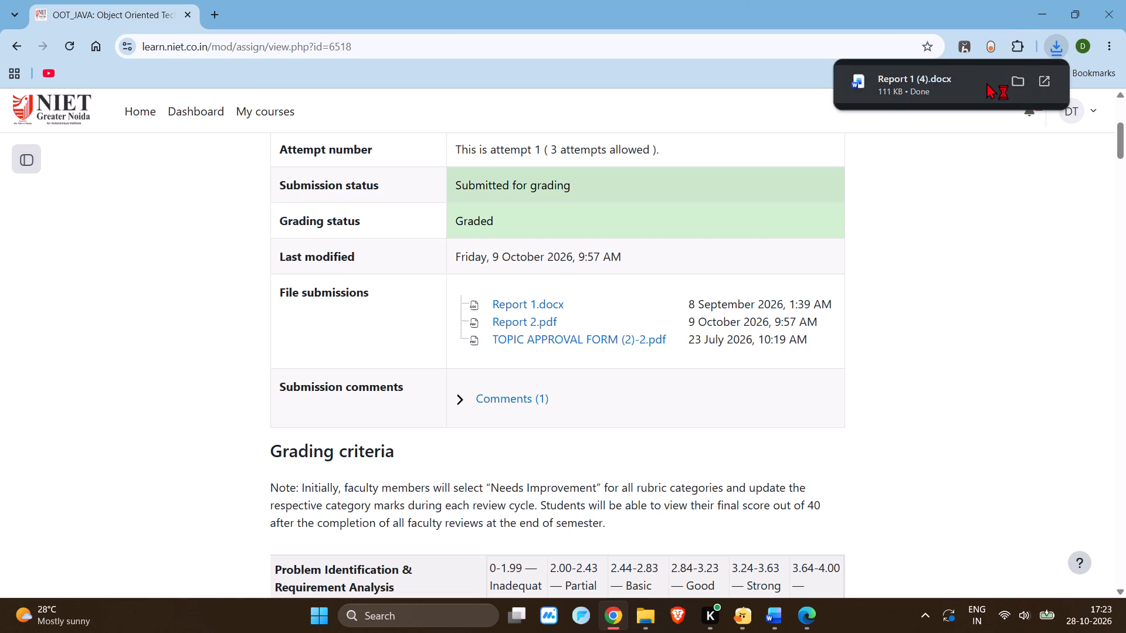
click(978, 81)
scroll(345, 450, down, 5)
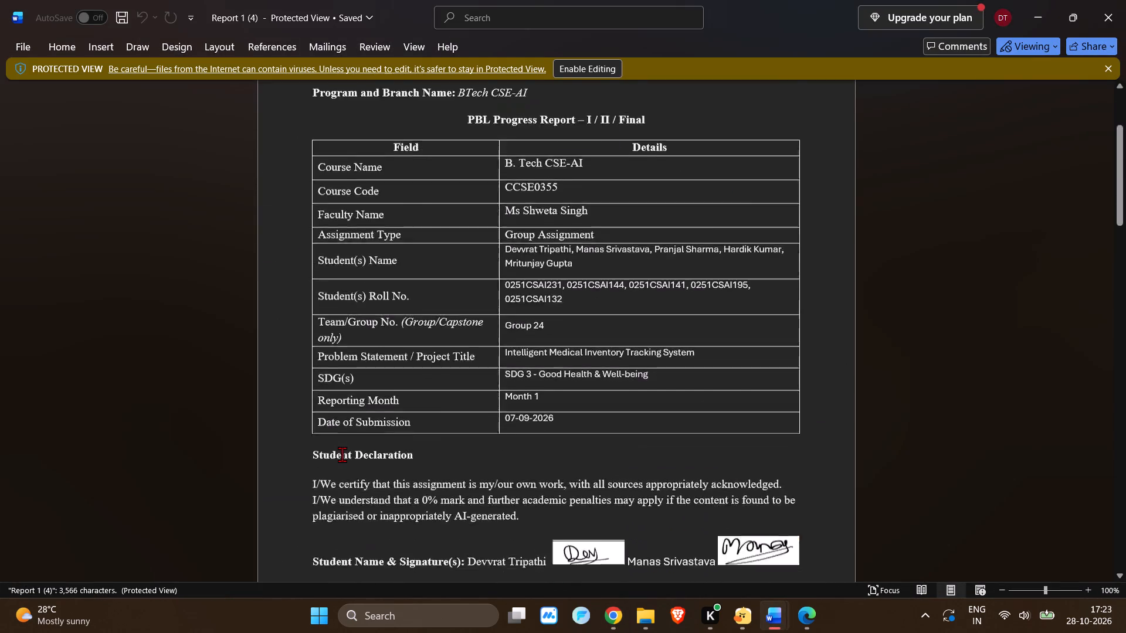
scroll(342, 454, down, 8)
click(591, 69)
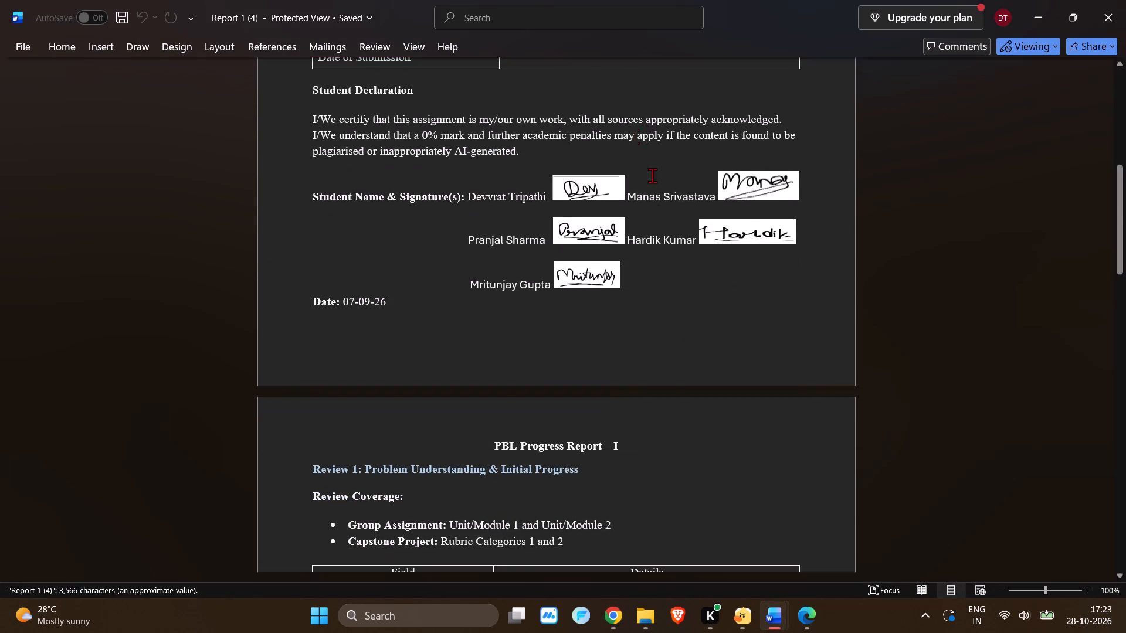
Copy all five student names and signature images from Report 1's Student Declaration and return to the PBL report.
scroll(505, 273, down, 13)
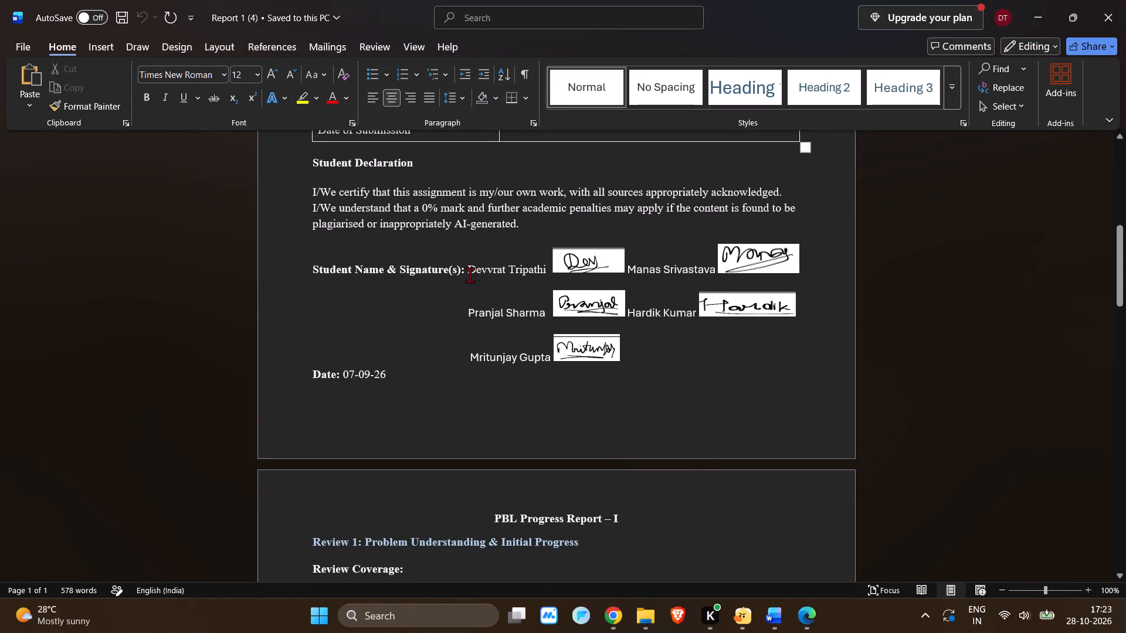
drag(467, 272, 622, 357)
key(ctrl+c)
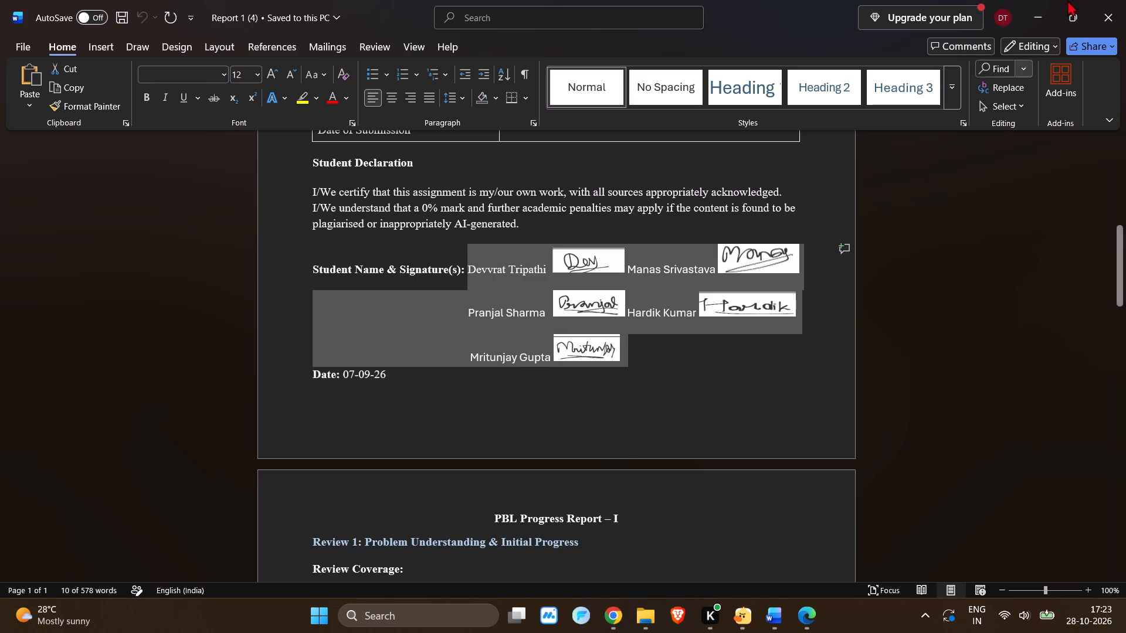
click(1037, 3)
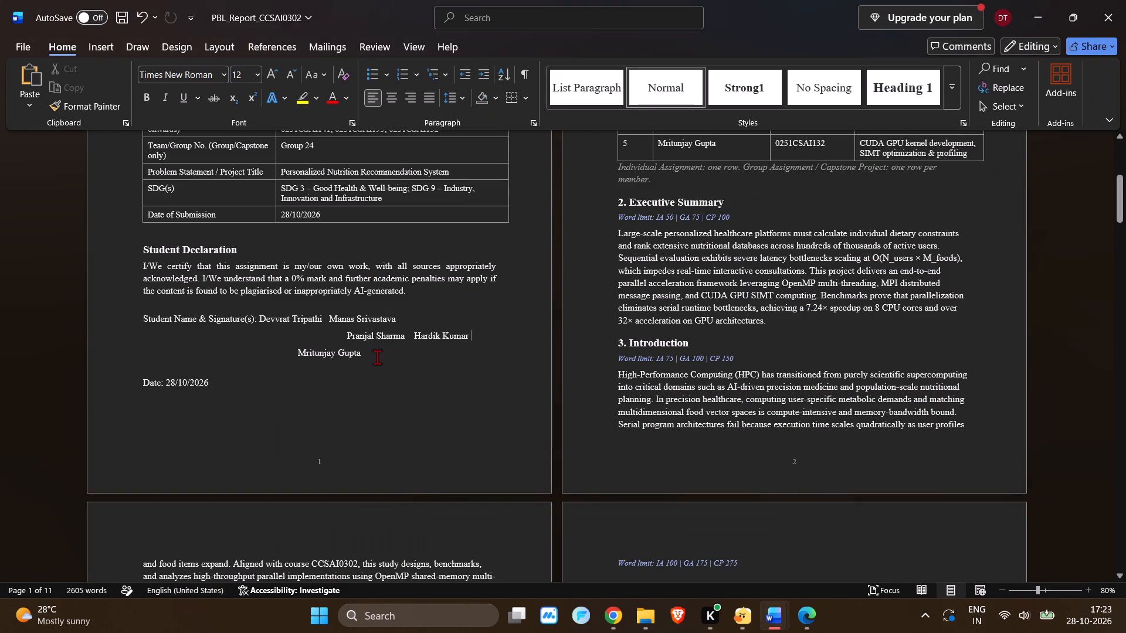
Undo the signature deletions and the earlier paste, back to the original comma-separated names in the PBL report's declaration.
key(ctrl+z)
key(ctrl+z)
key(ctrl+z)
key(ctrl+z)
key(ctrl+z)
key(ctrl+z)
key(ctrl+z)
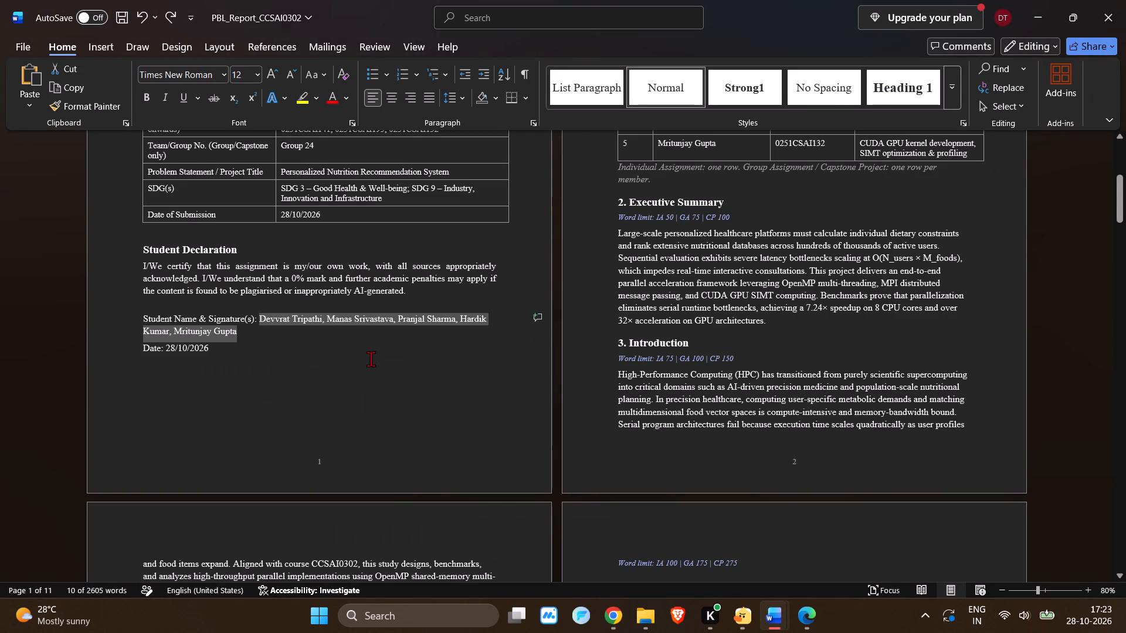
Replace the original names after Student Name & Signature(s) with the newly copied names and signatures.
key(BackSpace)
key(ctrl+v)
Move the second student's name and signature onto their own line in the Student Declaration.
scroll(340, 344, down, 1)
scroll(340, 342, up, 1)
scroll(340, 342, down, 3)
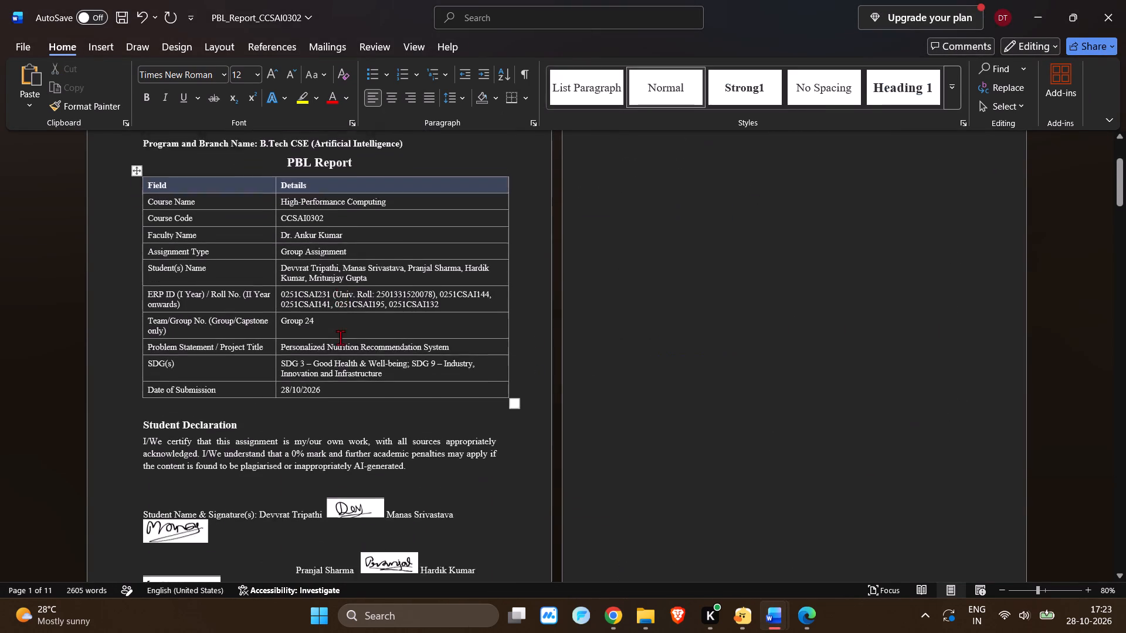
scroll(340, 338, down, 4)
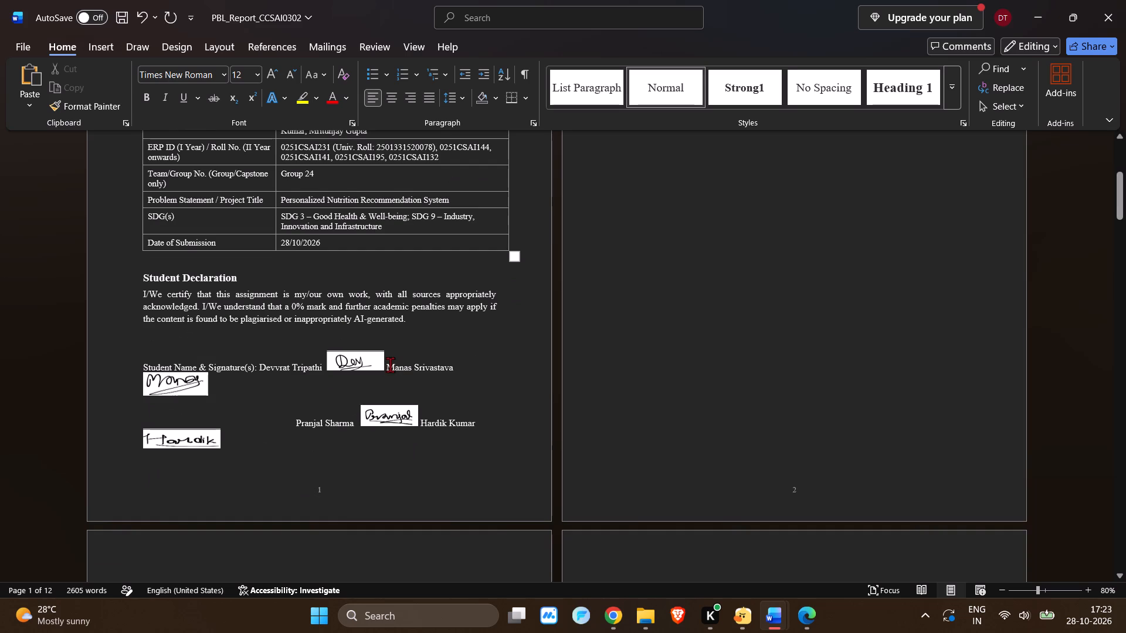
click(387, 365)
key(Return)
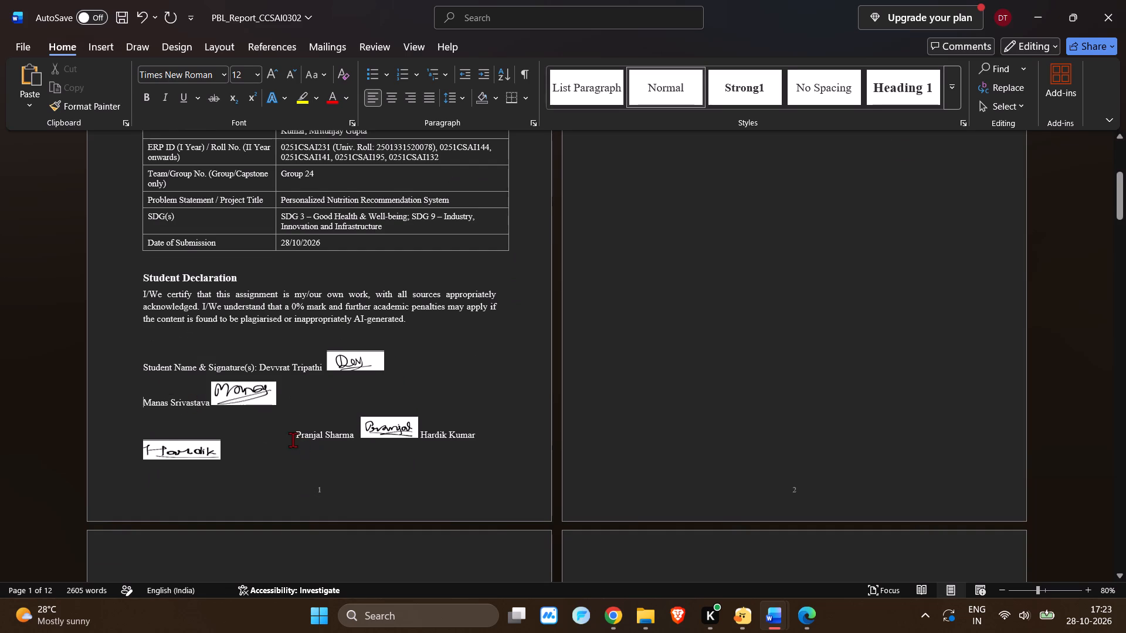
Remove the leading spaces before the third student's name so its line starts near the margin.
click(298, 435)
key(BackSpace)
key(BackSpace)
key(BackSpace)
key(BackSpace)
key(BackSpace)
key(BackSpace)
key(BackSpace)
key(BackSpace)
key(BackSpace)
key(BackSpace)
key(BackSpace)
key(BackSpace)
key(BackSpace)
key(BackSpace)
key(BackSpace)
key(BackSpace)
key(BackSpace)
key(BackSpace)
key(BackSpace)
key(BackSpace)
key(BackSpace)
key(BackSpace)
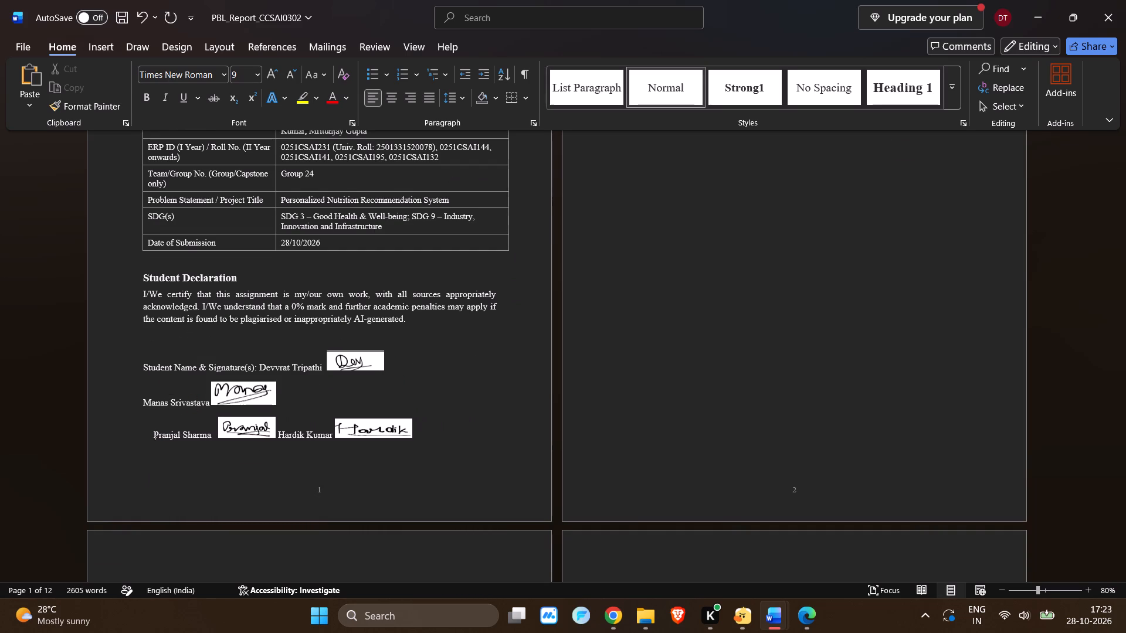
key(BackSpace)
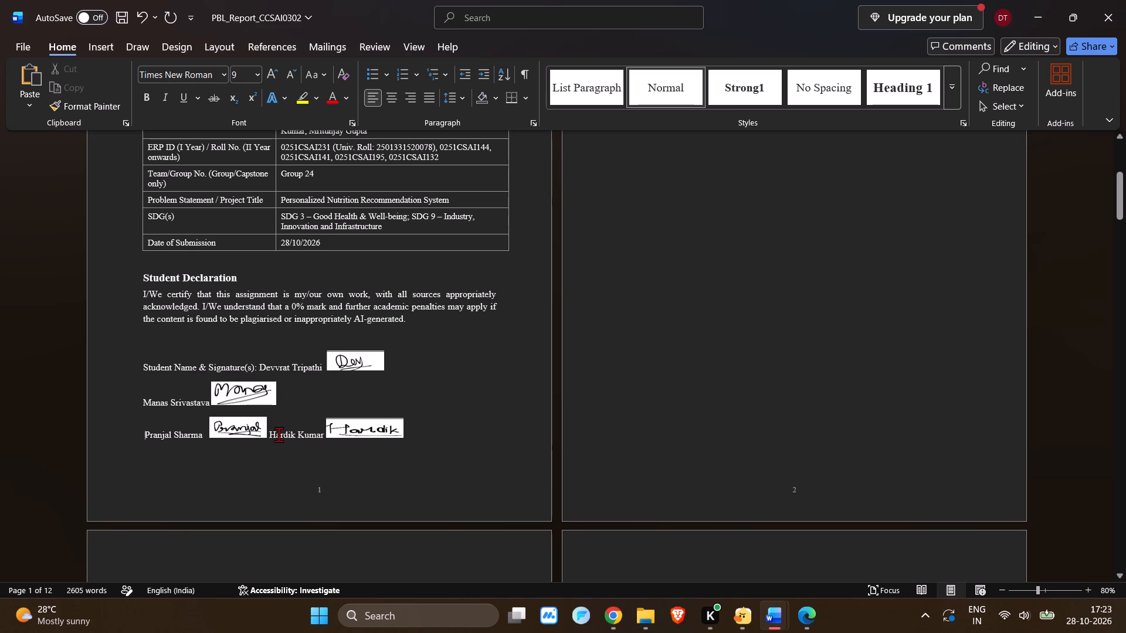
Move the fourth student's name and signature onto a new line below the third student's.
click(272, 441)
key(Return)
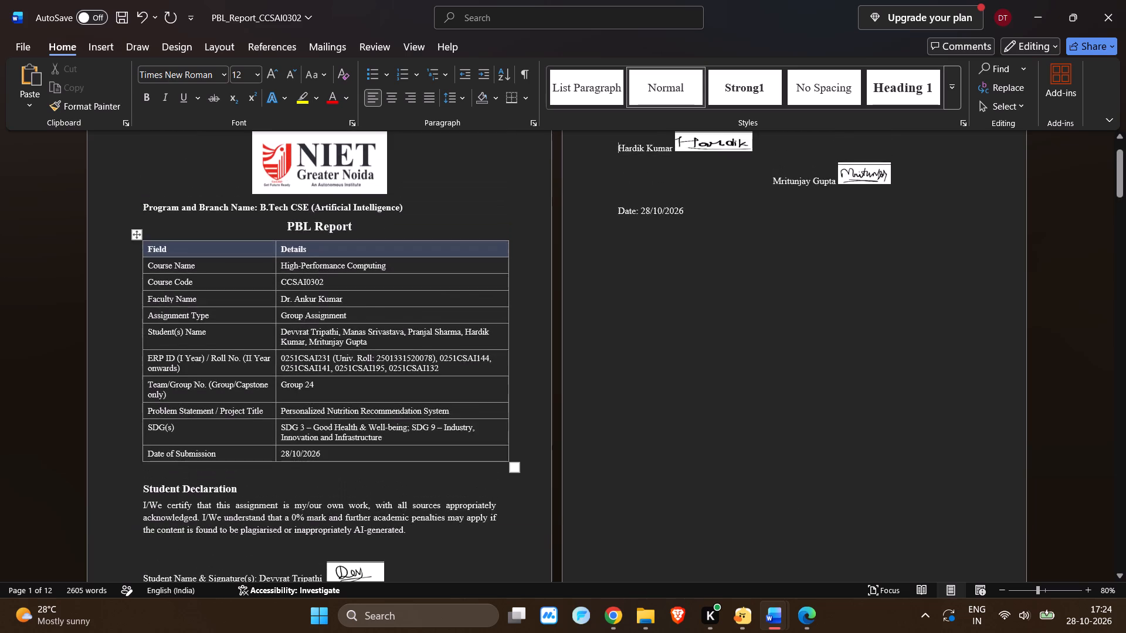
Delete the blank line between the declaration paragraph and Student Name & Signature(s).
scroll(362, 300, down, 7)
scroll(413, 363, up, 3)
scroll(401, 382, down, 2)
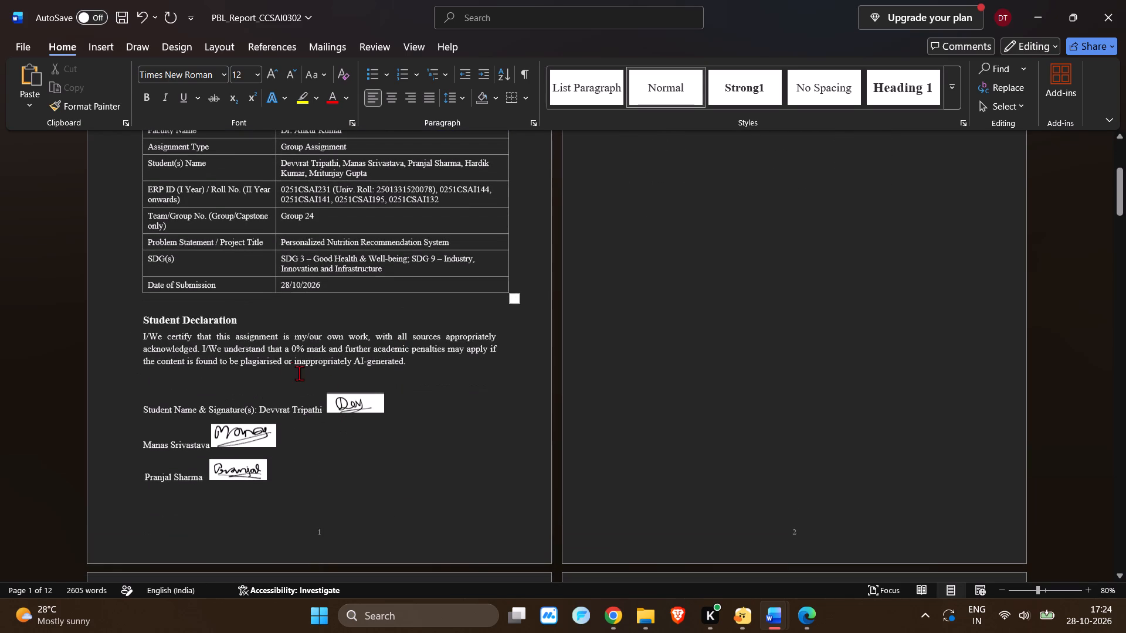
click(279, 366)
click(294, 375)
key(BackSpace)
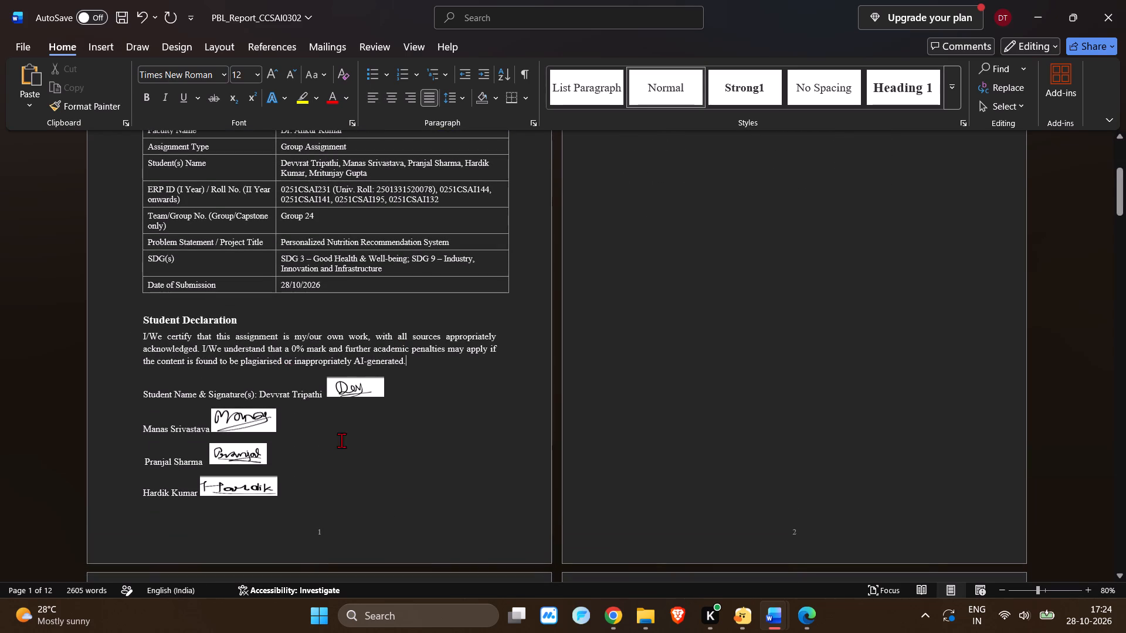
Copy the fifth student's name and signature from page 2 and paste them after a wide gap on the second student's line.
scroll(345, 416, up, 4)
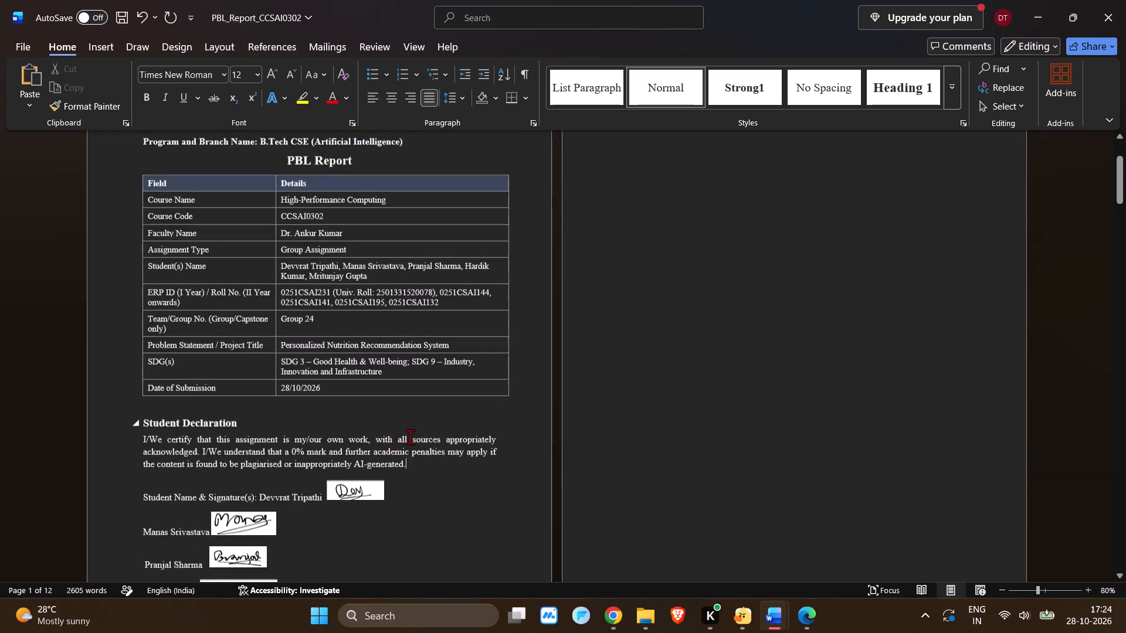
scroll(410, 437, up, 7)
drag(774, 215, 877, 207)
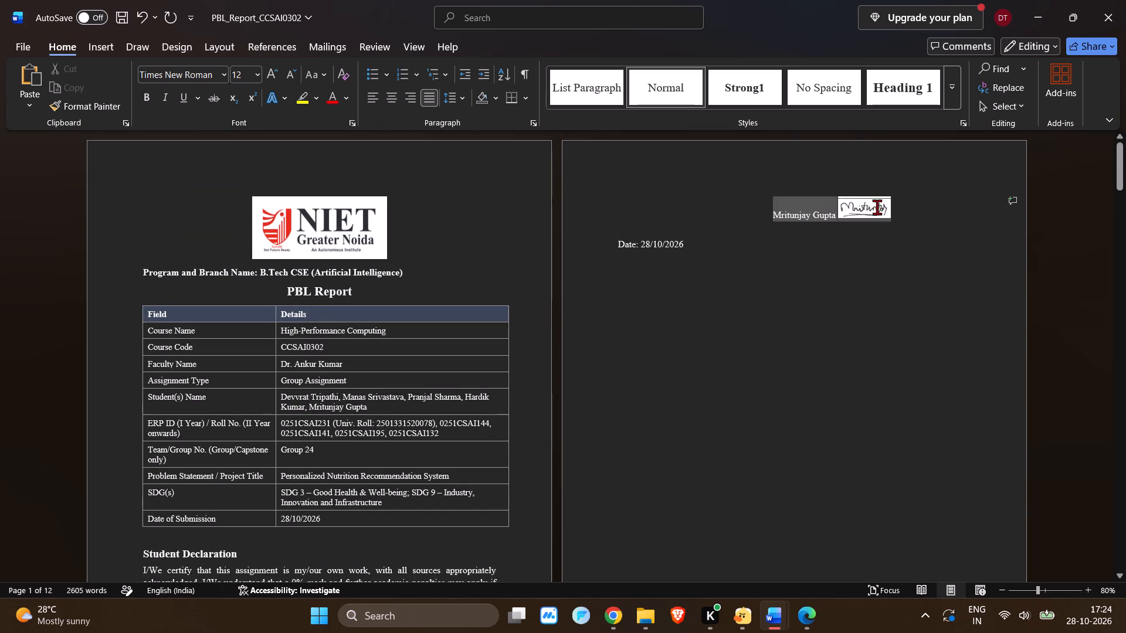
drag(877, 207, 900, 203)
key(ctrl+c)
scroll(536, 345, down, 7)
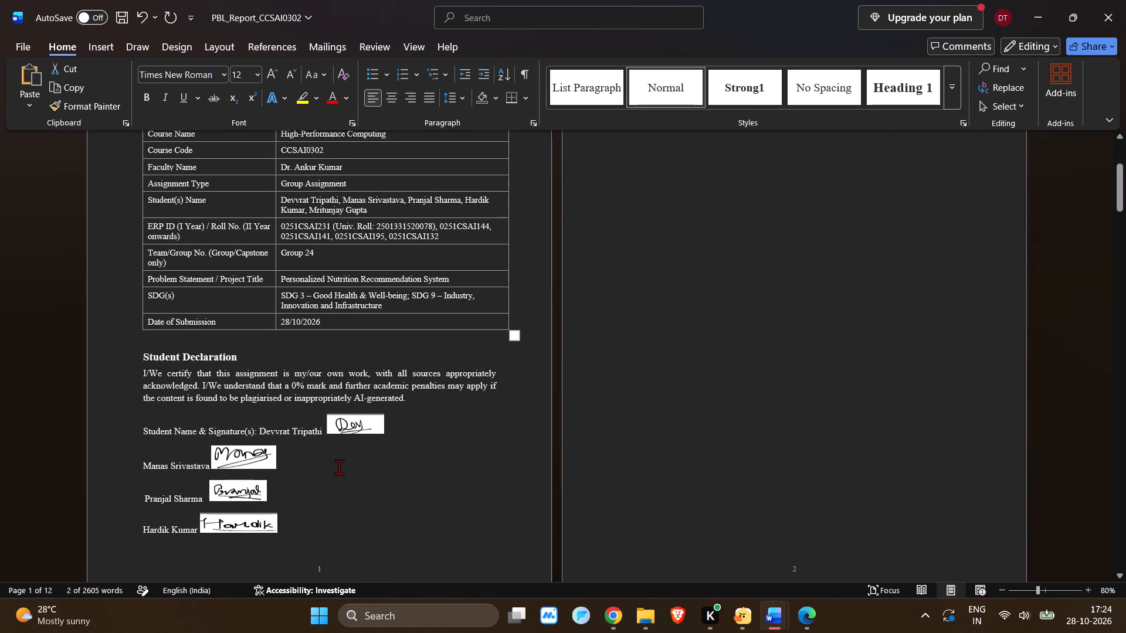
click(327, 463)
key(space)
key(space)
key(space)
key(space)
key(space)
key(space)
key(space)
key(space)
key(space)
key(space)
key(space)
key(space)
key(space)
key(space)
key(space)
key(space)
key(space)
key(space)
key(space)
key(space)
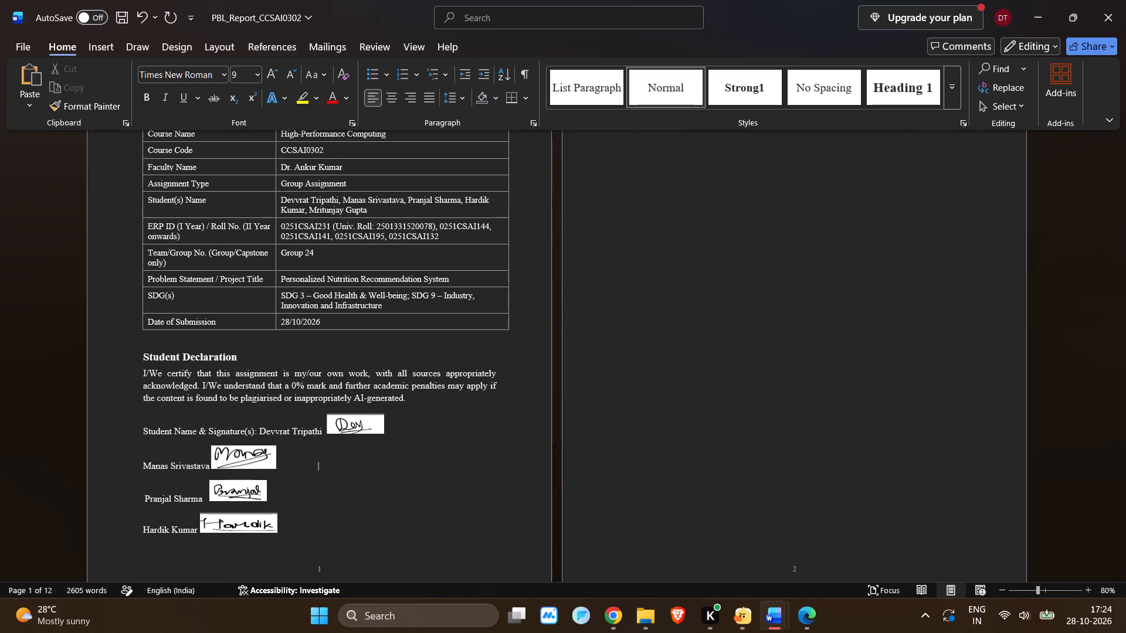
key(space)
key(space)
key(space)
key(ctrl+v)
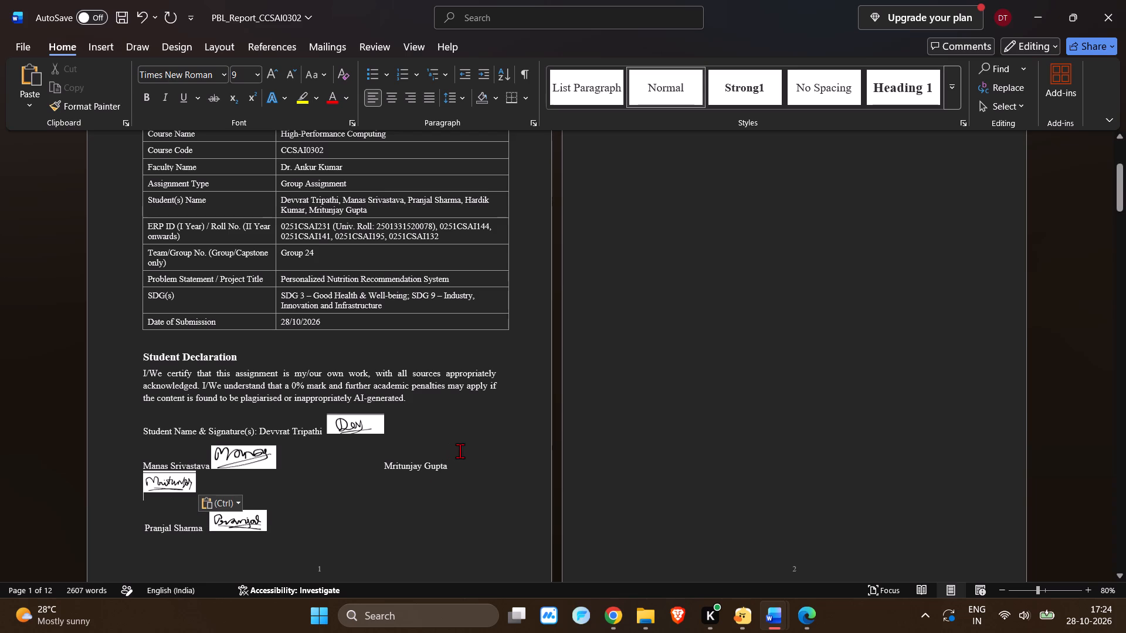
Trim the gap before the fifth student's name so the name and signature fit on the same line.
click(377, 464)
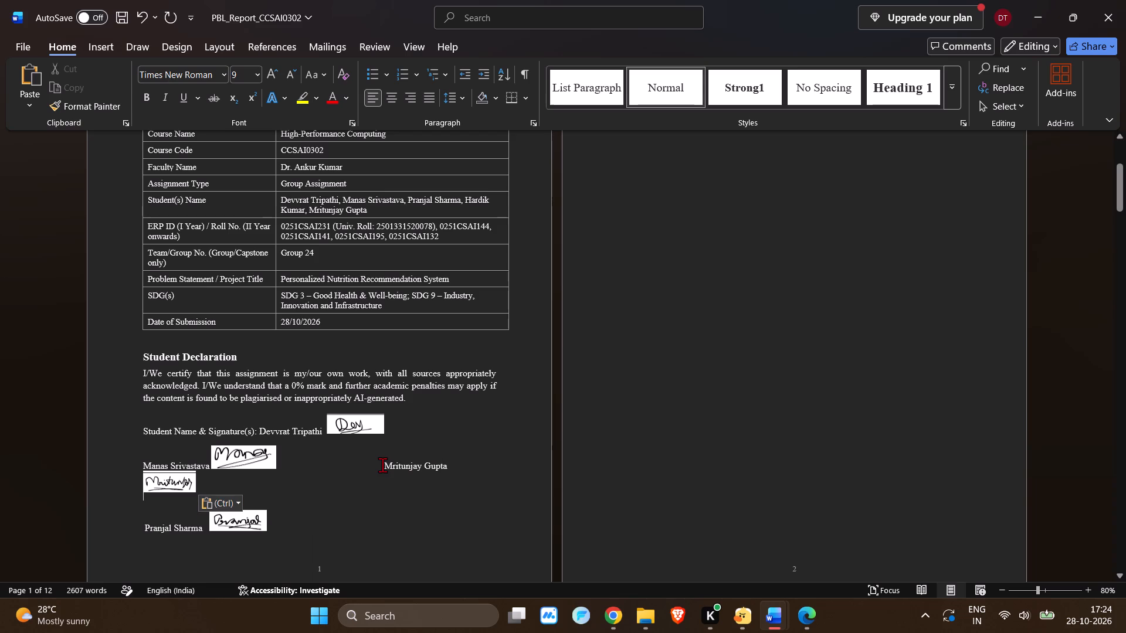
click(382, 465)
key(BackSpace)
key(BackSpace)
key(BackSpace)
key(BackSpace)
key(BackSpace)
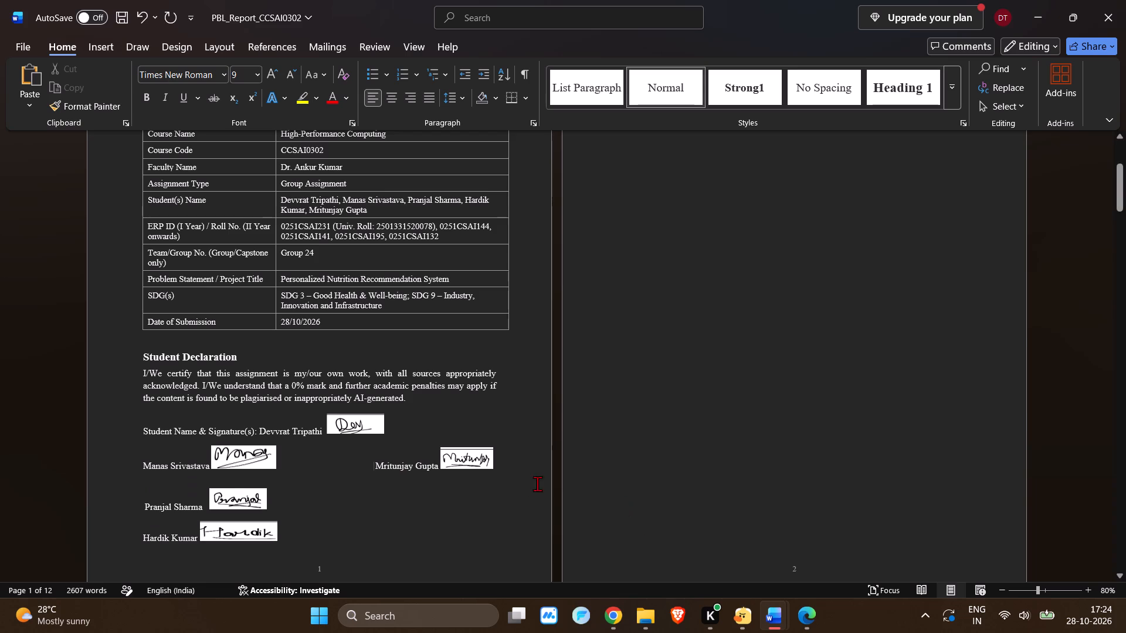
Copy the line Date: 28/10/2026 from page 2 and paste it after a wide gap on the fourth student's line.
scroll(402, 506, down, 1)
scroll(402, 500, up, 5)
scroll(677, 349, up, 4)
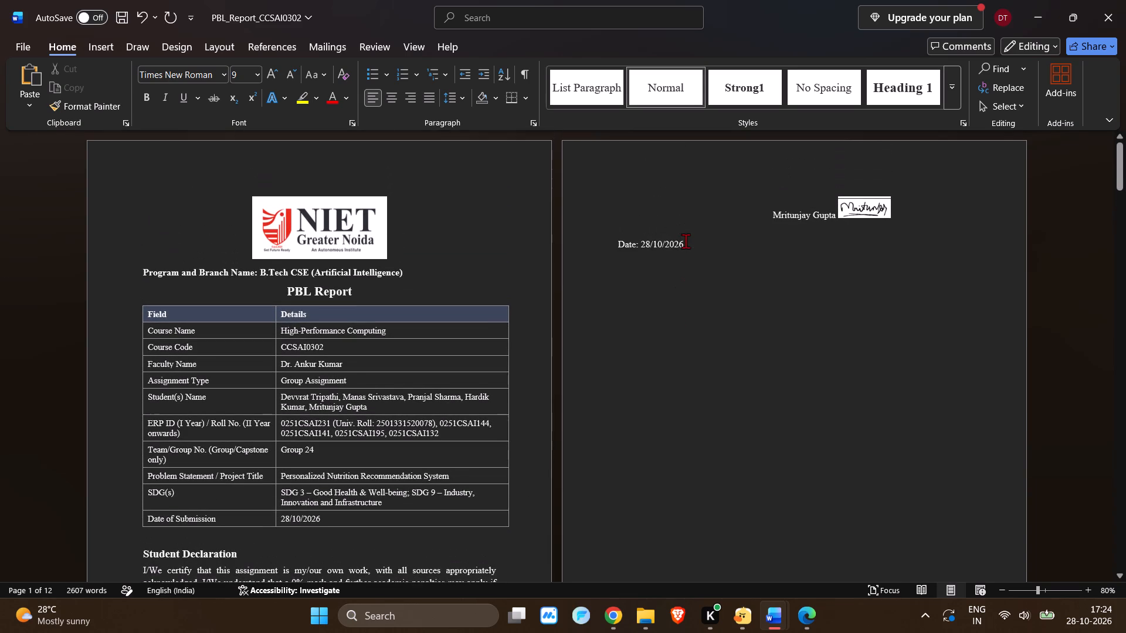
drag(688, 241, 596, 253)
key(ctrl+c)
scroll(533, 267, down, 10)
scroll(461, 386, down, 1)
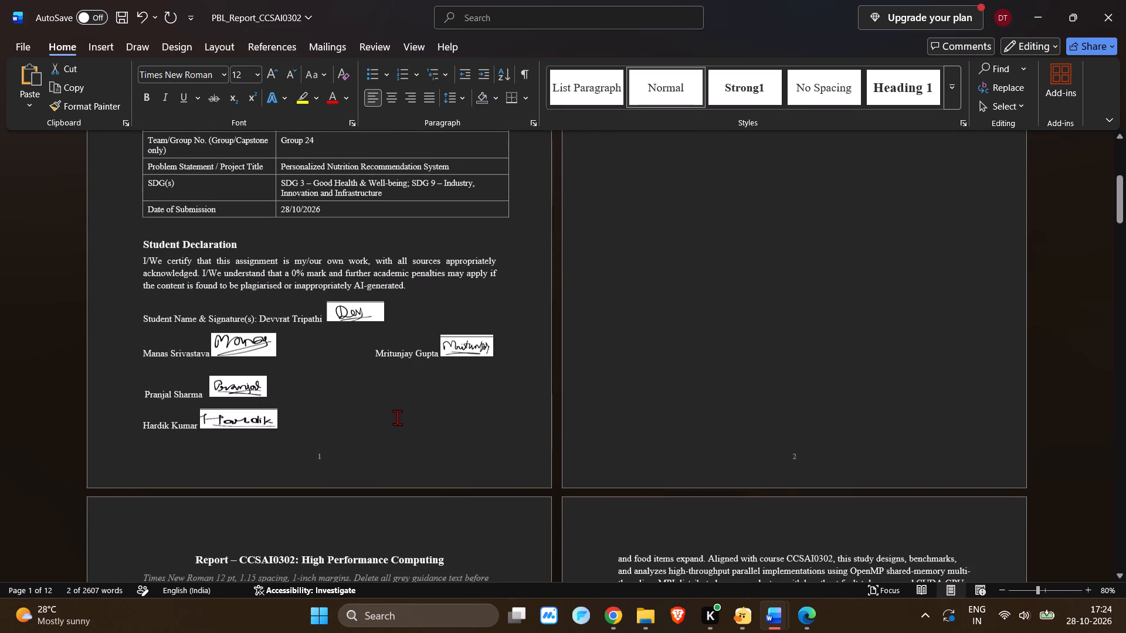
click(395, 419)
key(space)
key(space)
key(space)
key(space)
key(space)
key(space)
key(space)
key(space)
key(space)
key(space)
key(space)
key(space)
key(space)
key(space)
key(space)
key(space)
key(space)
key(space)
key(space)
key(space)
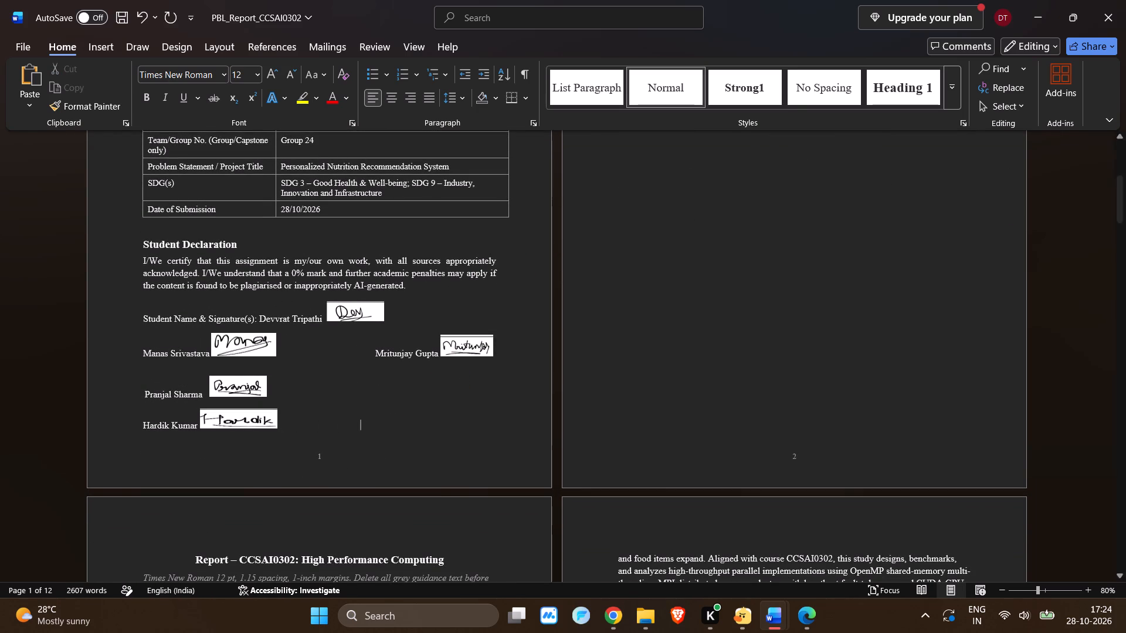
key(ctrl+v)
Adjust the spaces before the pasted date to align it beneath the fifth student's name.
scroll(391, 460, down, 7)
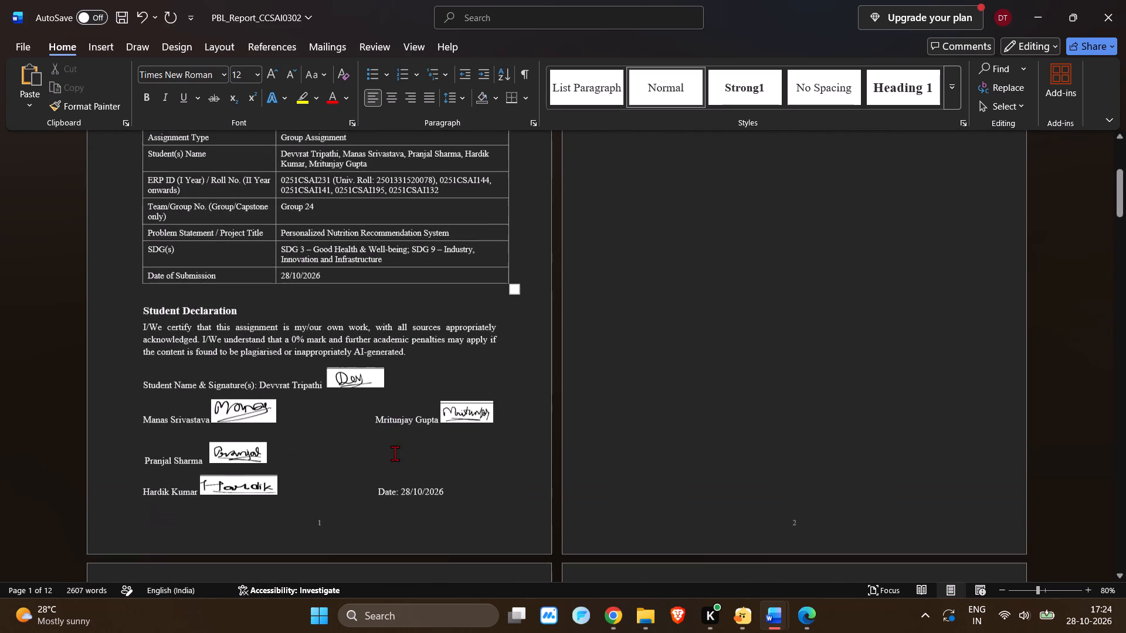
click(377, 486)
key(BackSpace)
key(BackSpace)
scroll(690, 261, up, 6)
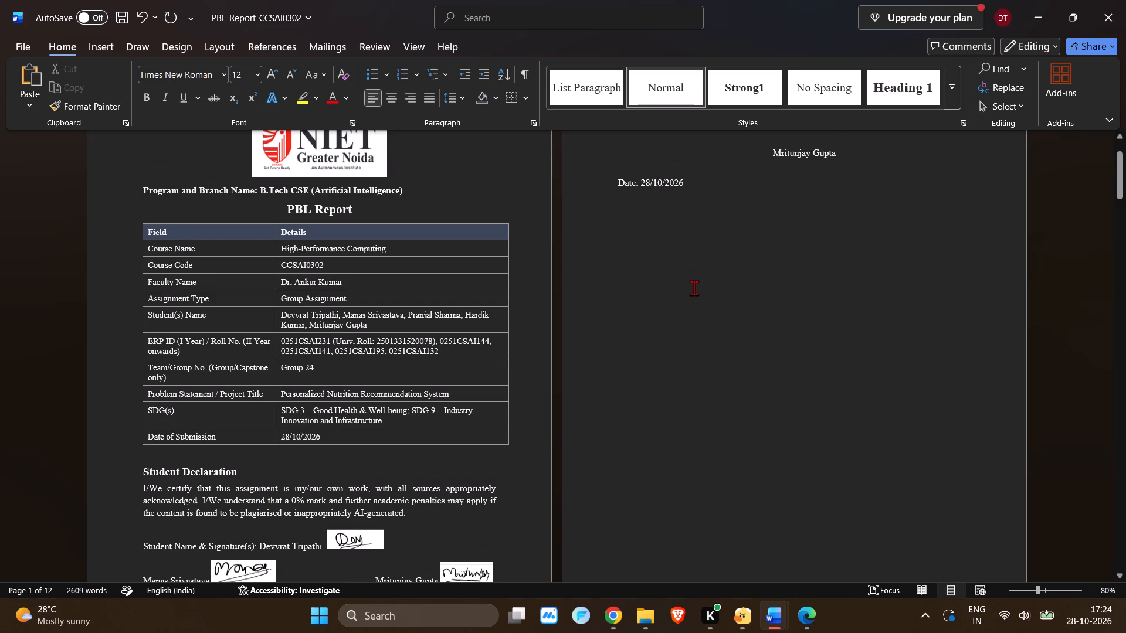
key(space)
Delete the leftover fifth student's name, signature, date and blank lines from page 2.
scroll(739, 217, up, 6)
drag(705, 285, 598, 186)
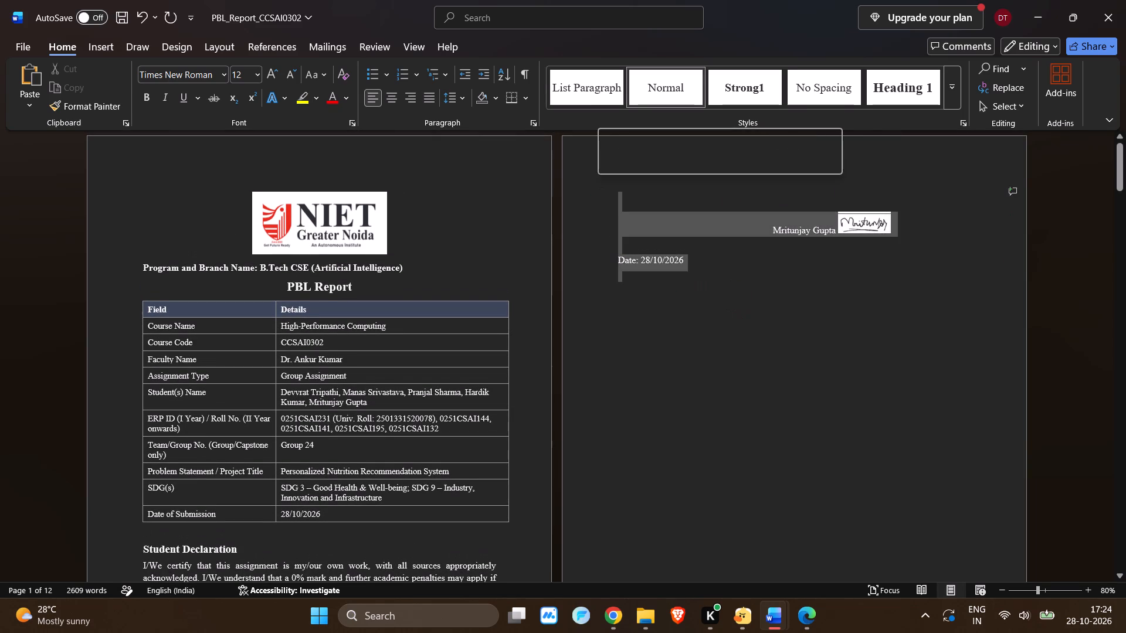
key(BackSpace)
click(714, 177)
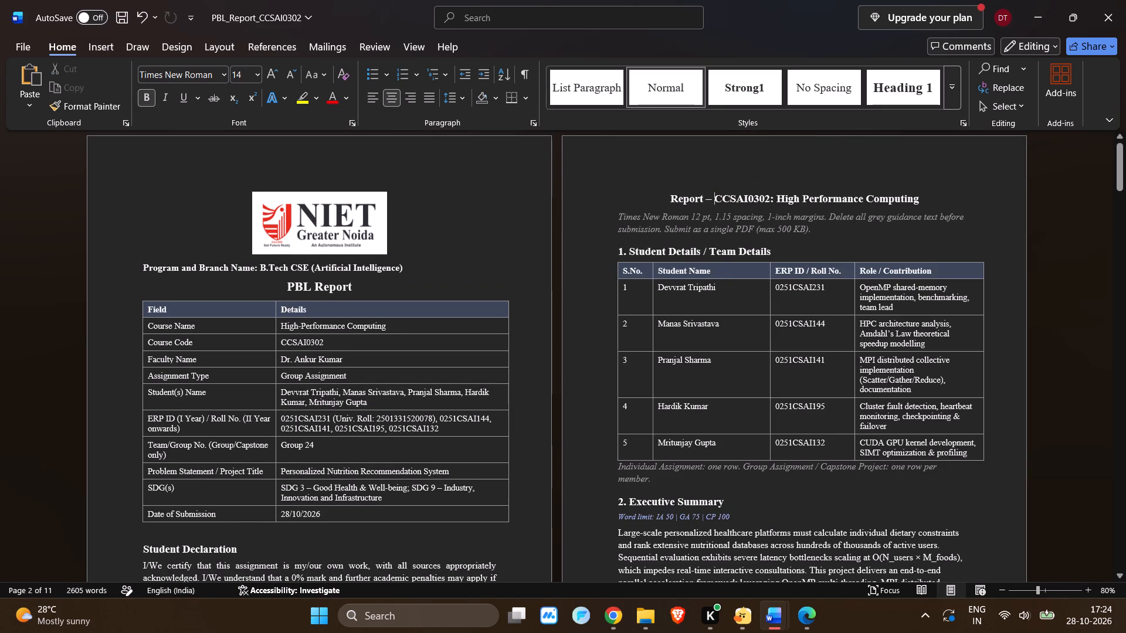
Delete the grey formatting and submission guidance text beneath the Report – CCSAI0302: High Performance Computing title.
drag(819, 231, 582, 220)
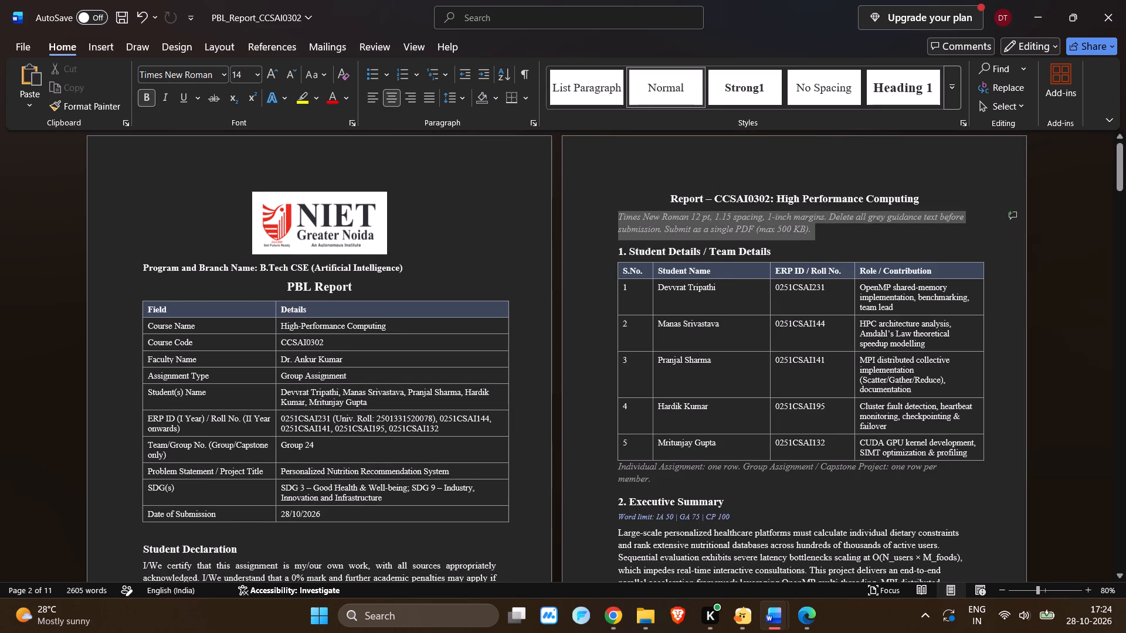
drag(582, 220, 588, 215)
key(BackSpace)
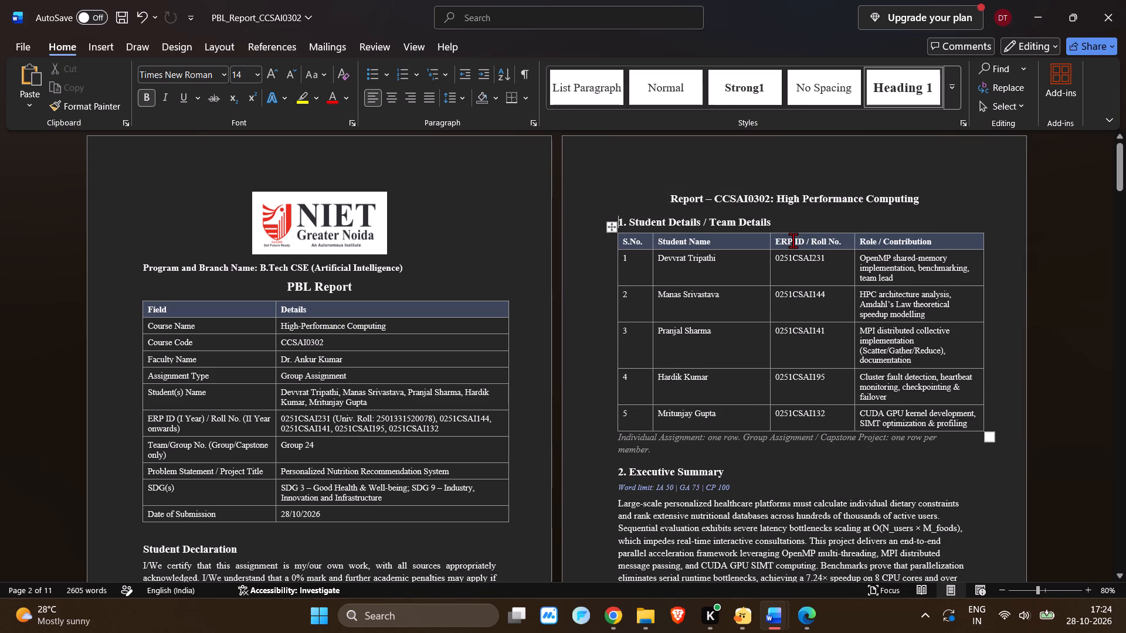
scroll(900, 376, down, 1)
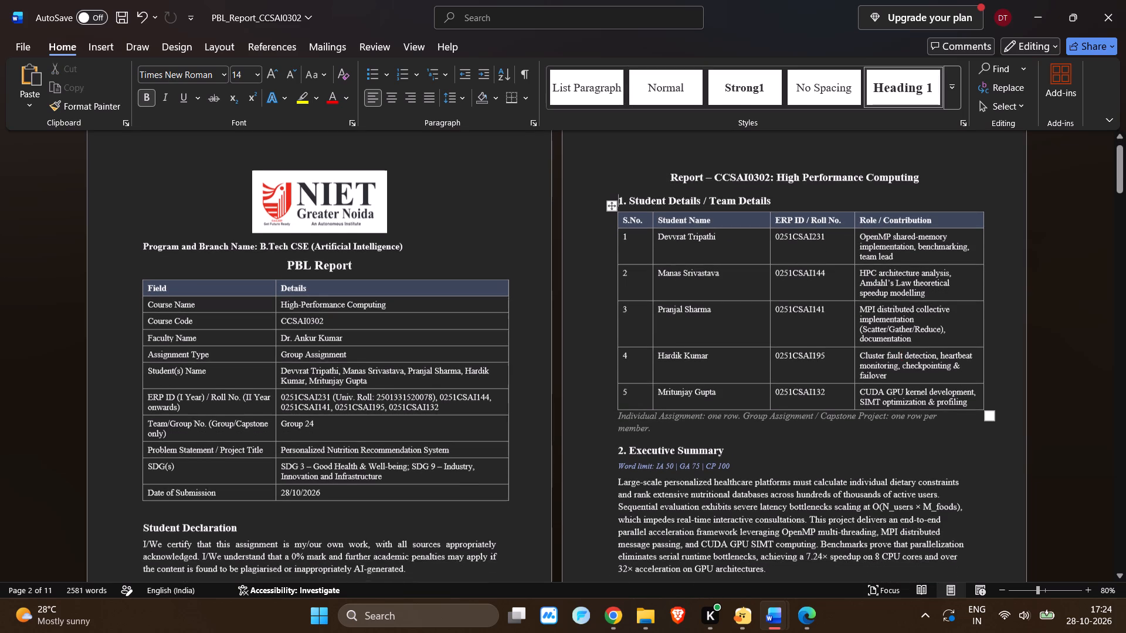
Delete the grey Individual Assignment / Group Assignment row note beneath the team details table.
drag(945, 415, 618, 432)
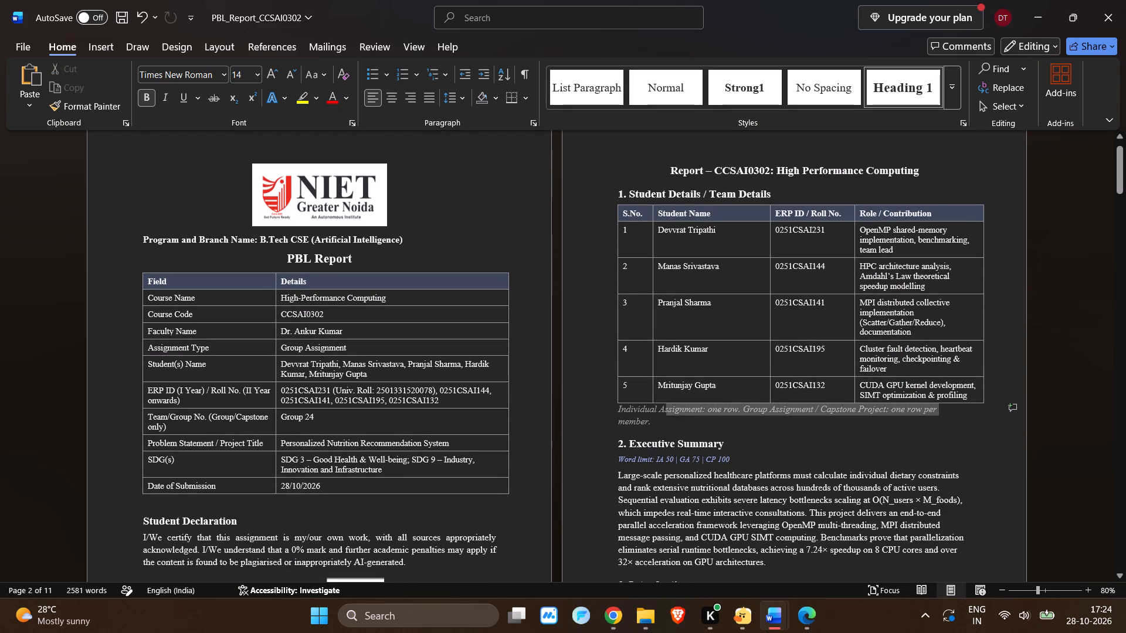
drag(618, 432, 623, 412)
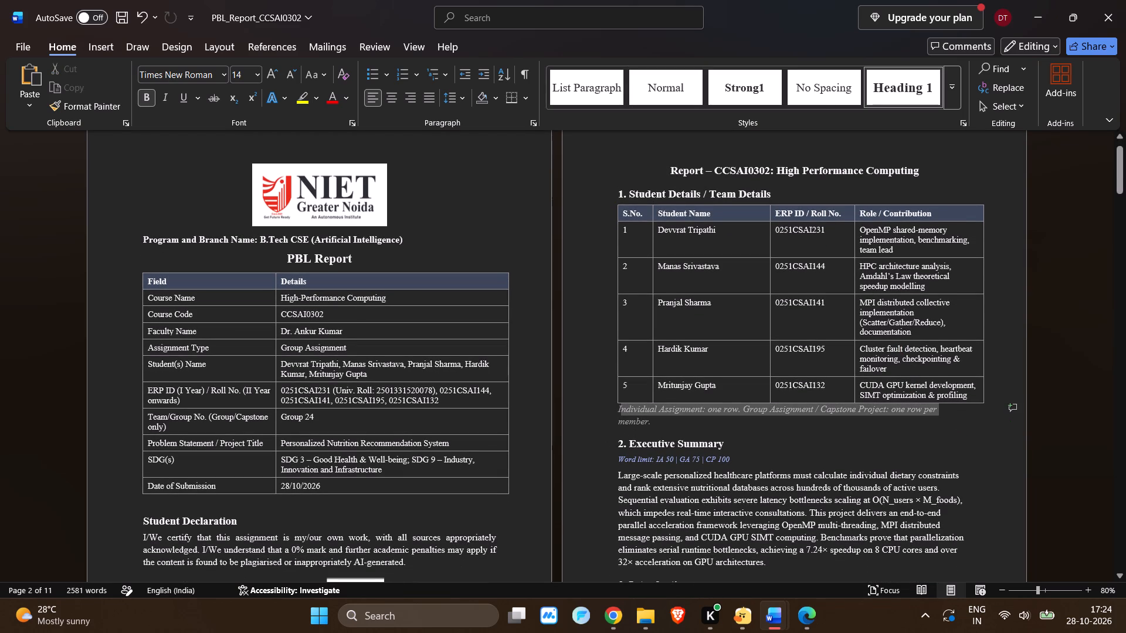
drag(623, 412, 619, 410)
key(BackSpace)
drag(656, 415, 619, 412)
key(BackSpace)
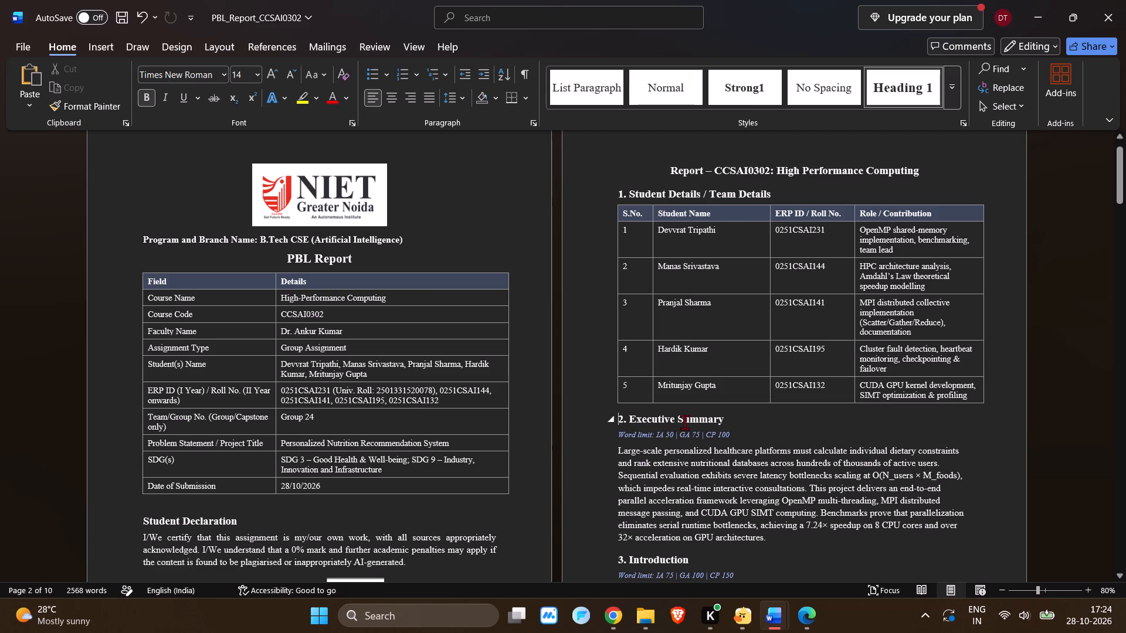
Delete the blue word limit line and its empty paragraph beneath the 2. Executive Summary heading.
scroll(697, 258, down, 5)
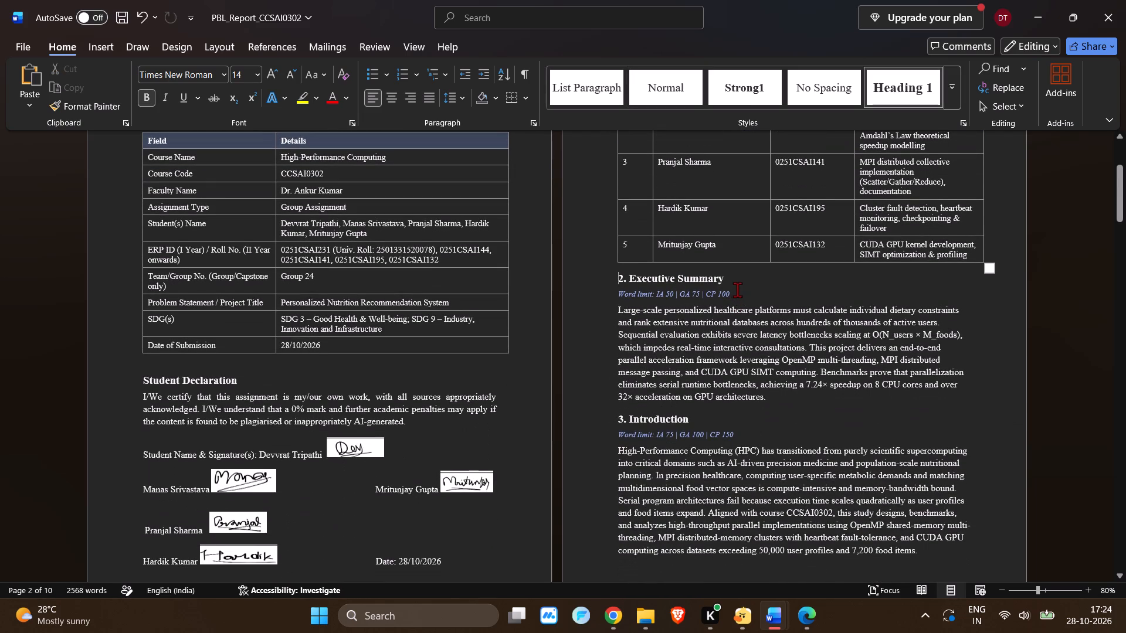
drag(737, 296, 616, 296)
key(BackSpace)
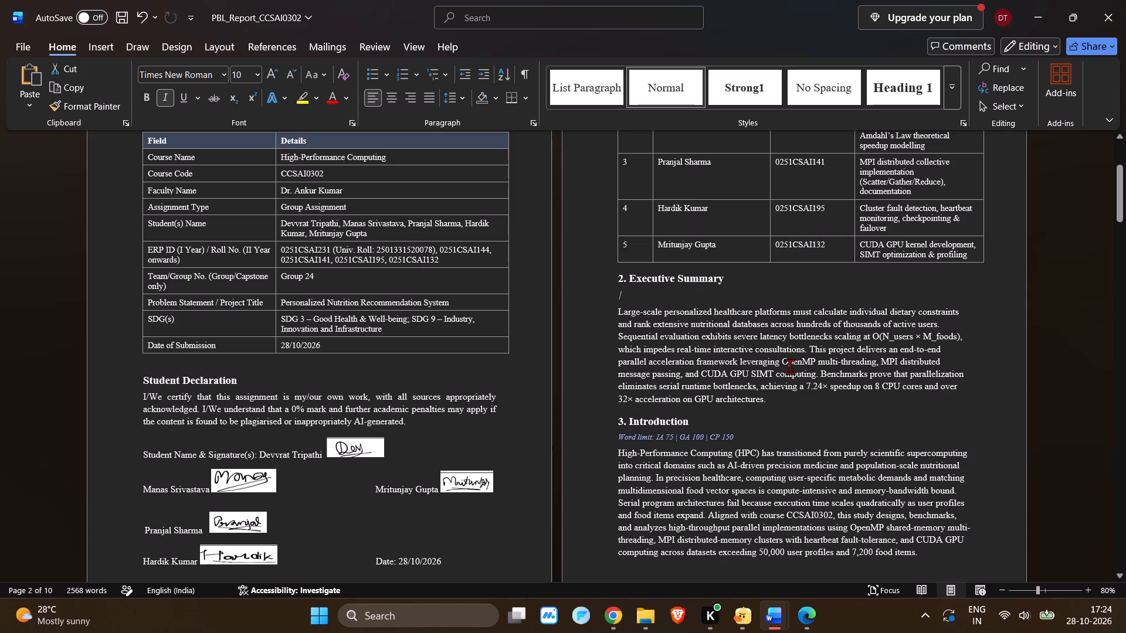
key(BackSpace)
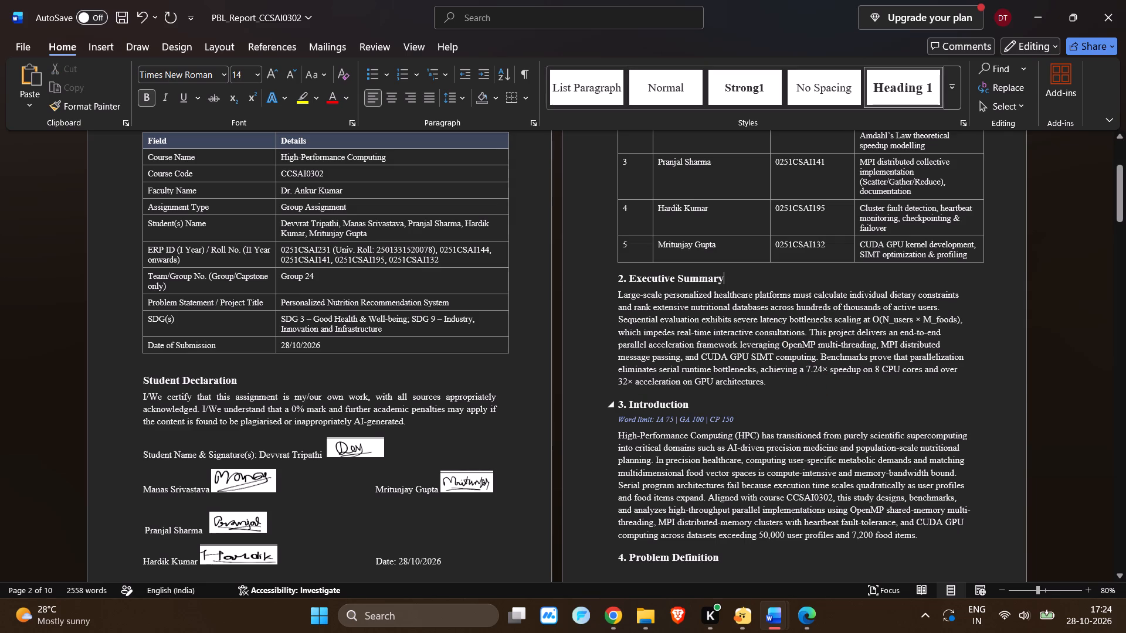
Replace the hyphen in Large-scale with a space at the start of the Executive Summary.
scroll(769, 388, down, 1)
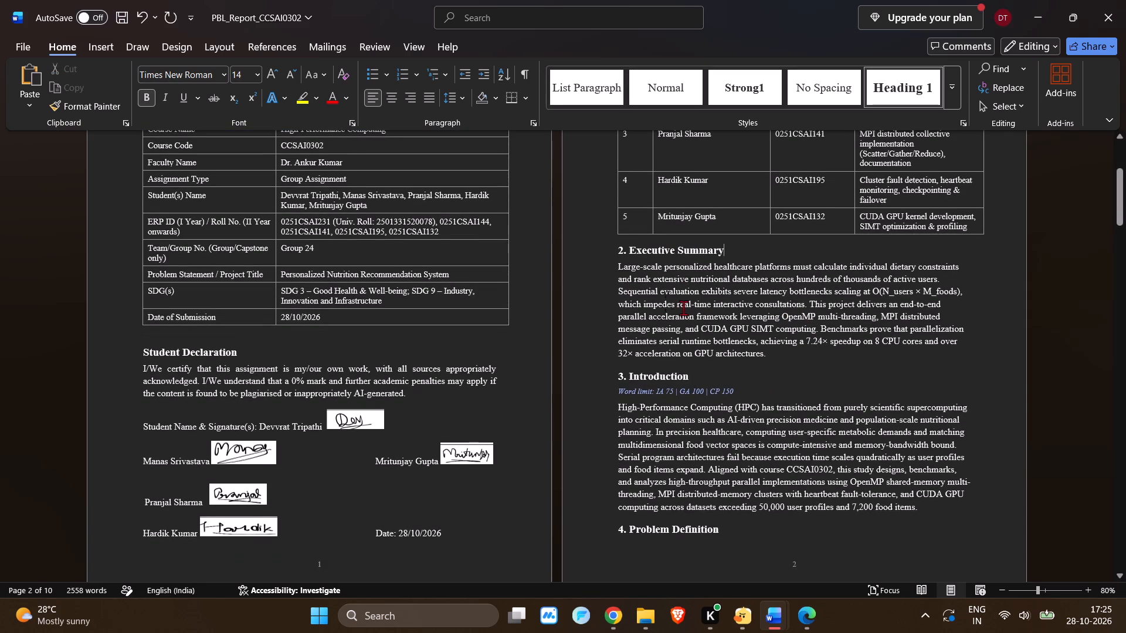
click(645, 267)
key(BackSpace)
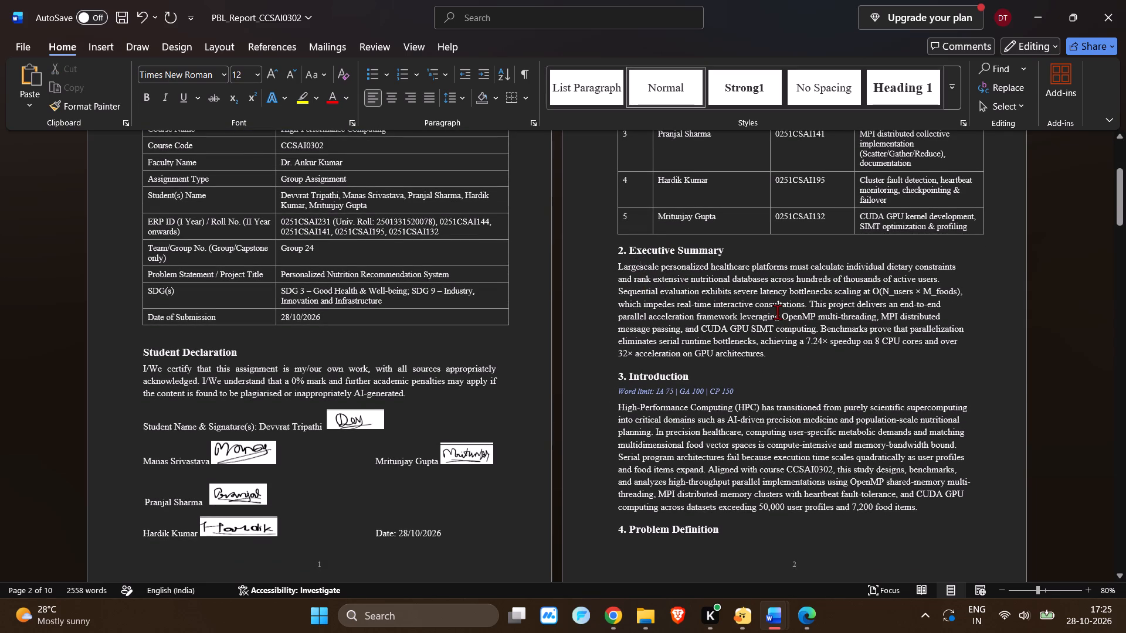
key(space)
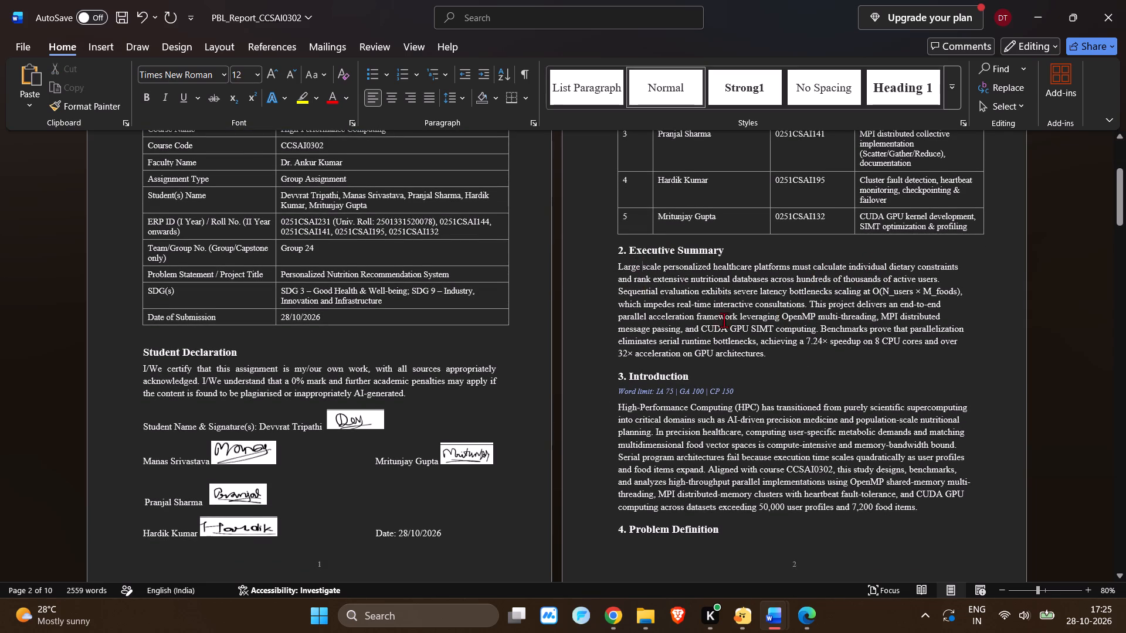
Replace the word extensive with large before nutritional databases in the Executive Summary.
click(686, 280)
key(BackSpace)
click(684, 282)
key(BackSpace)
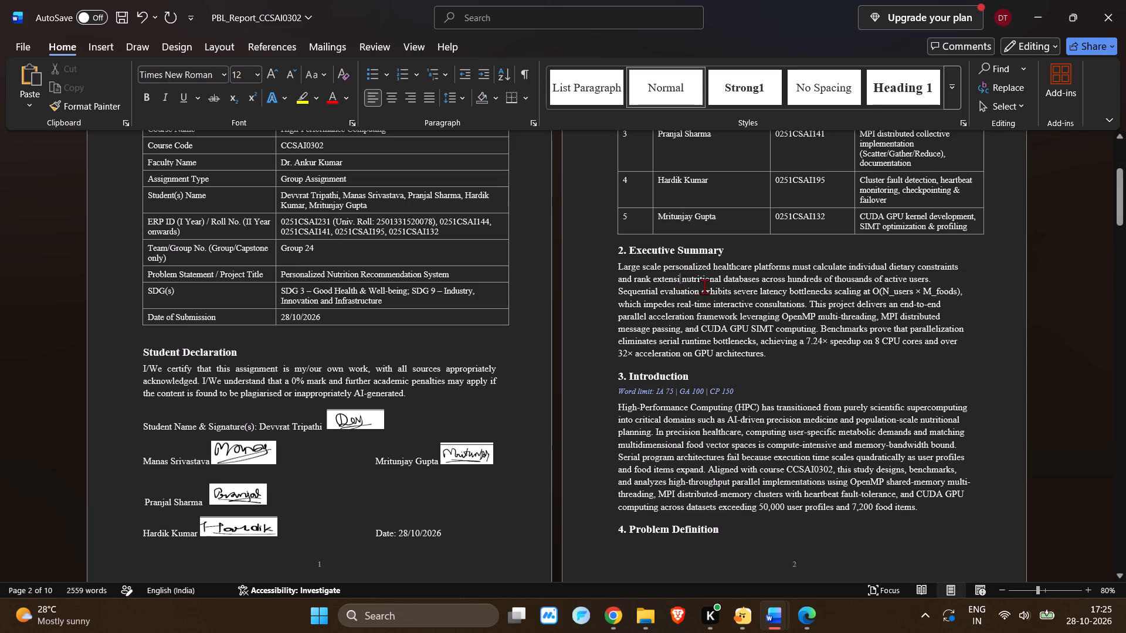
key(BackSpace)
key(BackSpace)
key(BackSpace)
key(BackSpace)
key(BackSpace)
key(BackSpace)
key(BackSpace)
text(large)
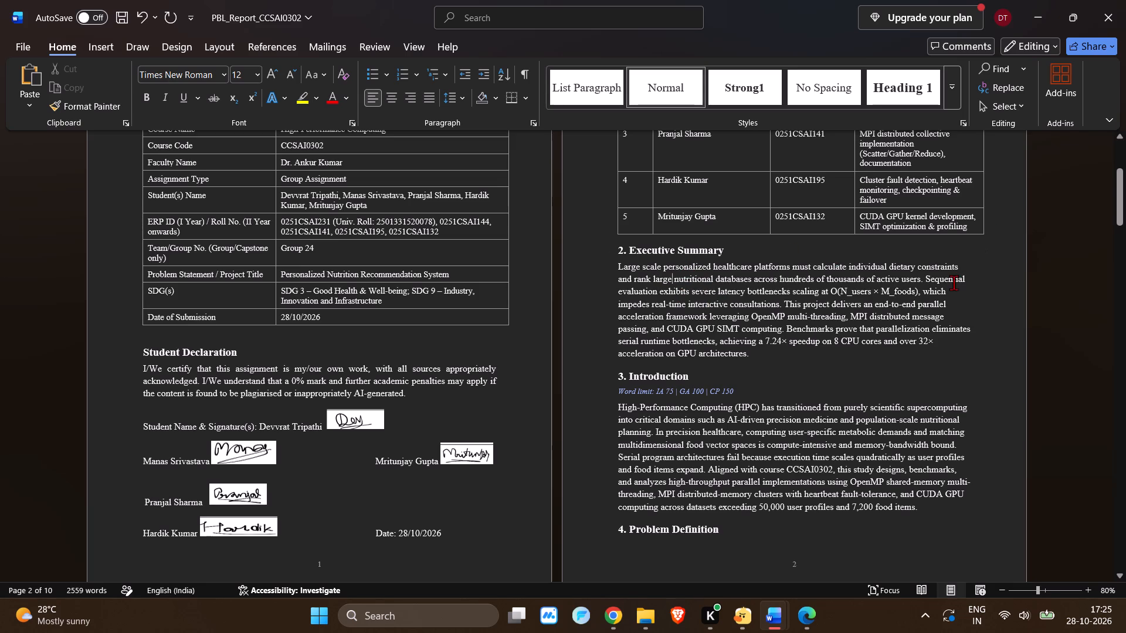
Shorten dietary to diet before constraints in the first sentence of the Executive Summary.
click(913, 273)
key(BackSpace)
key(BackSpace)
key(BackSpace)
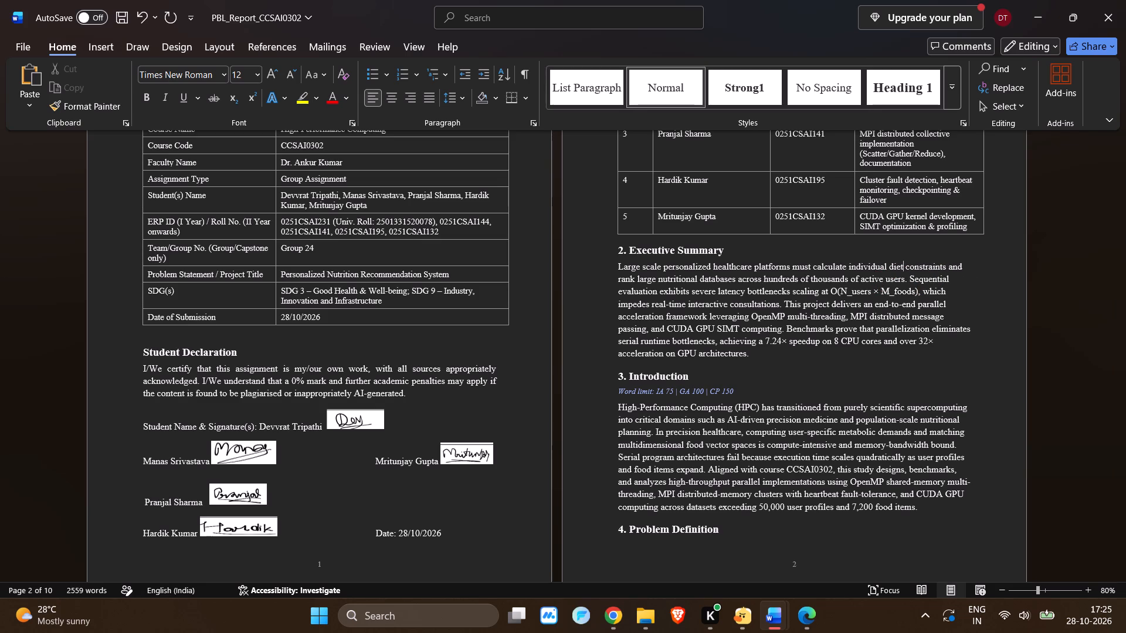
Replace the word impedes with shows before real-time interactive consultations in the Executive Summary.
ctrl+scroll(1124, 388, up, 1)
ctrl+scroll(1085, 335, up, 1)
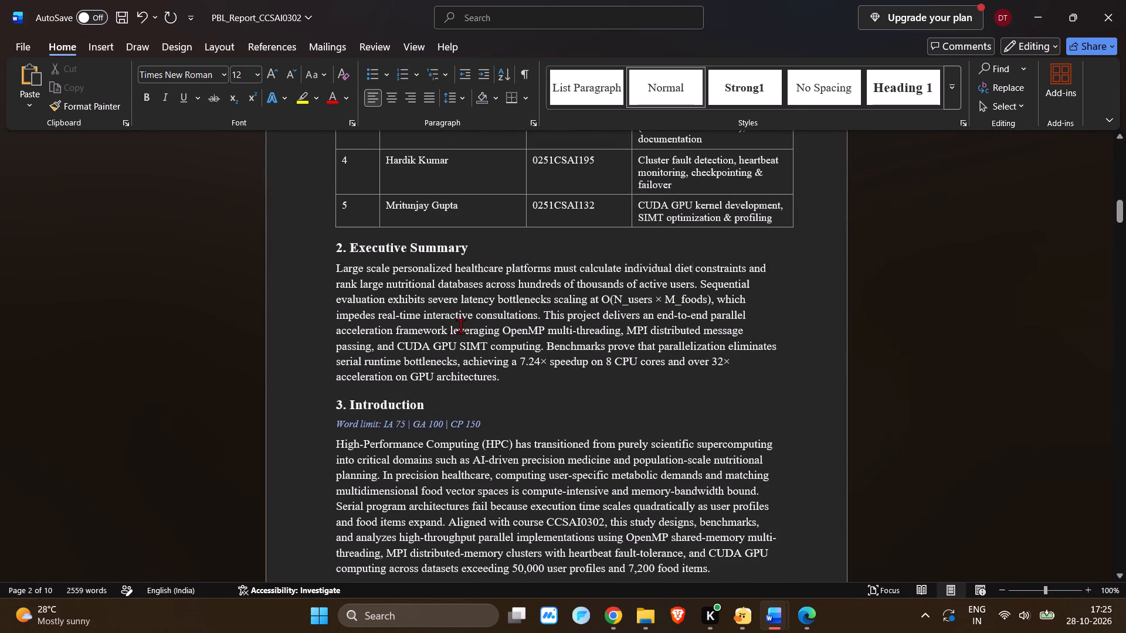
click(372, 318)
key(Right)
key(BackSpace)
key(BackSpace)
key(BackSpace)
key(BackSpace)
key(BackSpace)
key(BackSpace)
key(BackSpace)
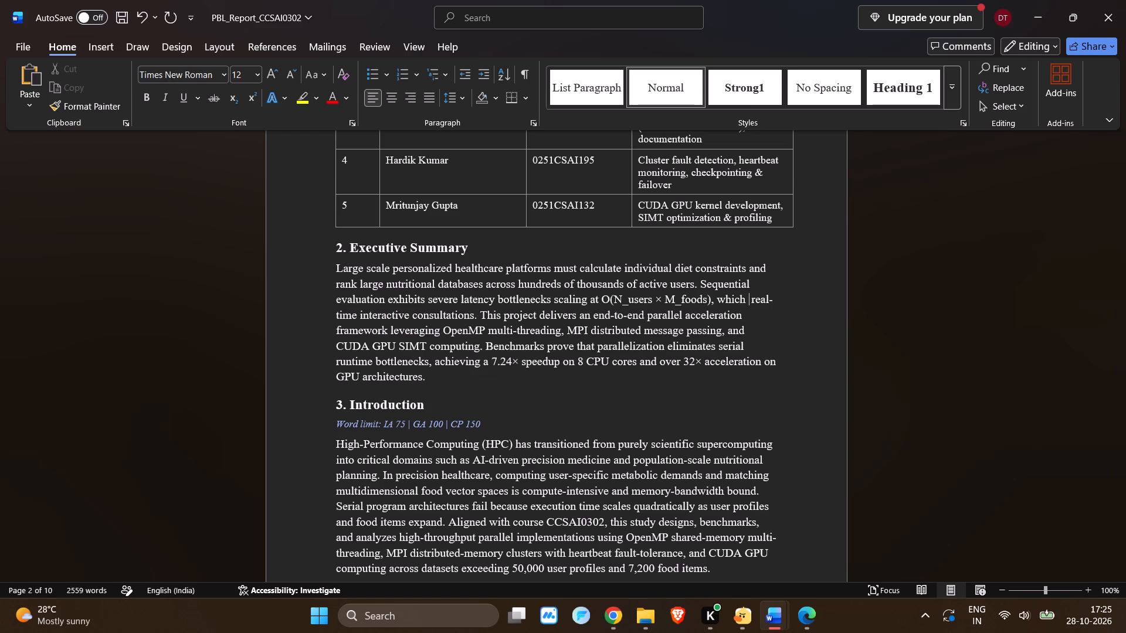
text(shows)
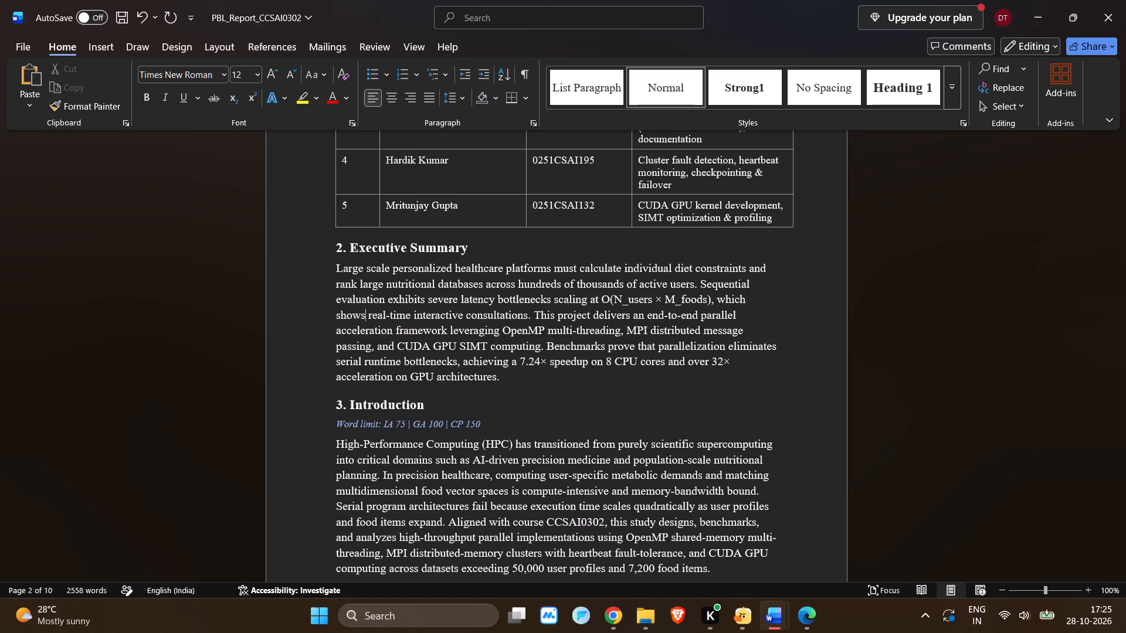
Replace the hyphens in end-to-end and multi-threading with spaces in the Executive Summary.
click(687, 315)
key(Left)
key(BackSpace)
key(space)
key(Left)
key(Left)
key(Left)
key(BackSpace)
key(space)
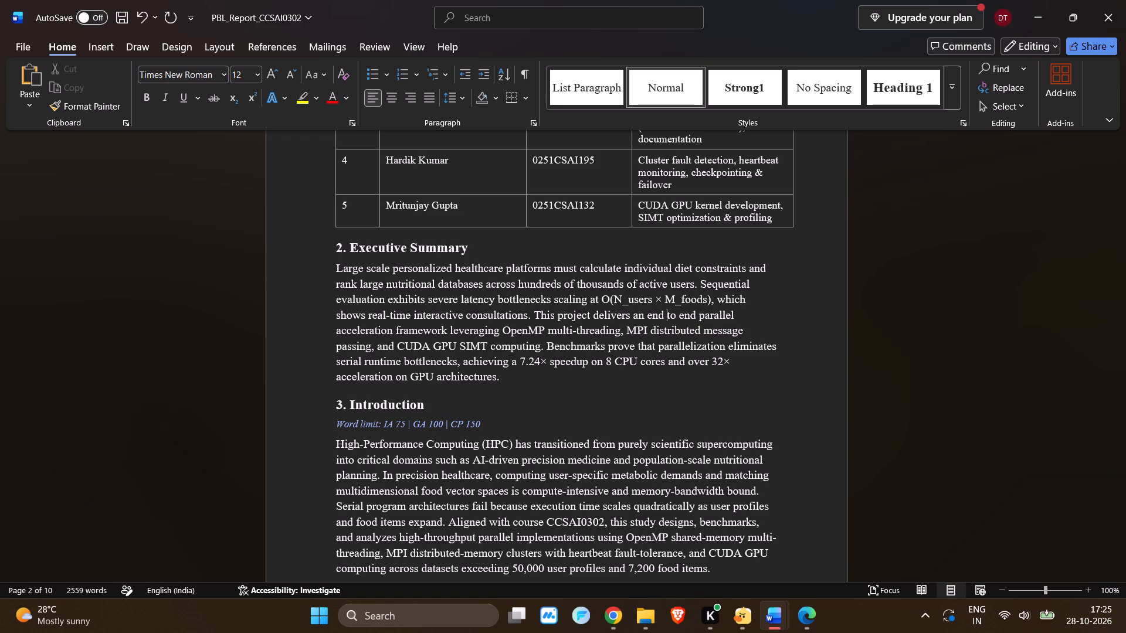
click(576, 337)
key(BackSpace)
key(space)
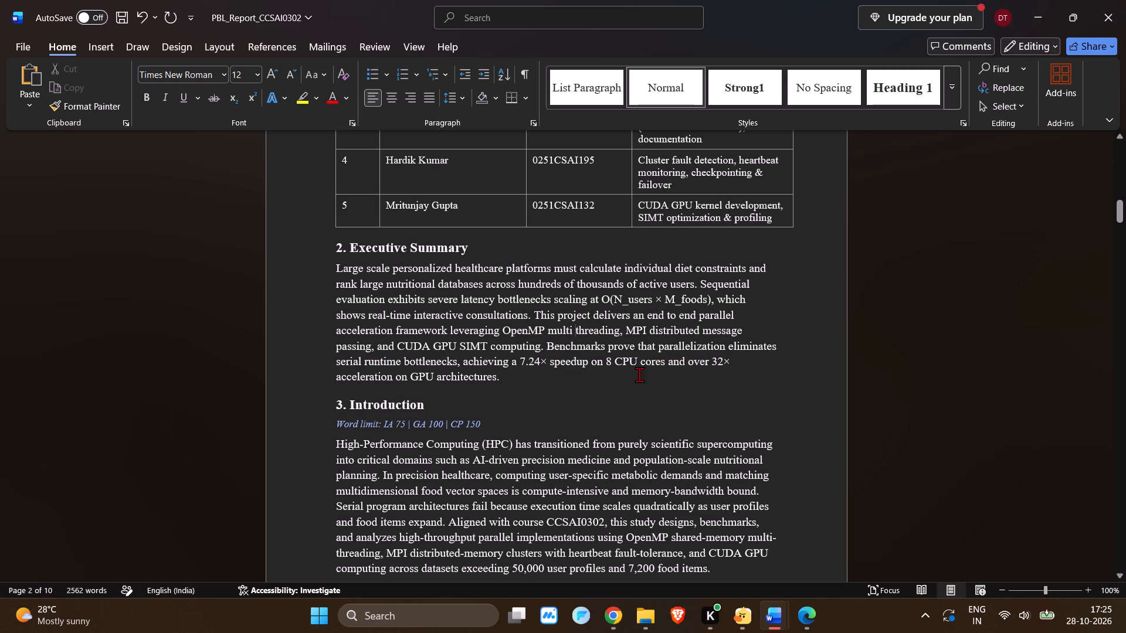
Delete the blue word limit line beneath the 3. Introduction heading.
scroll(501, 393, down, 3)
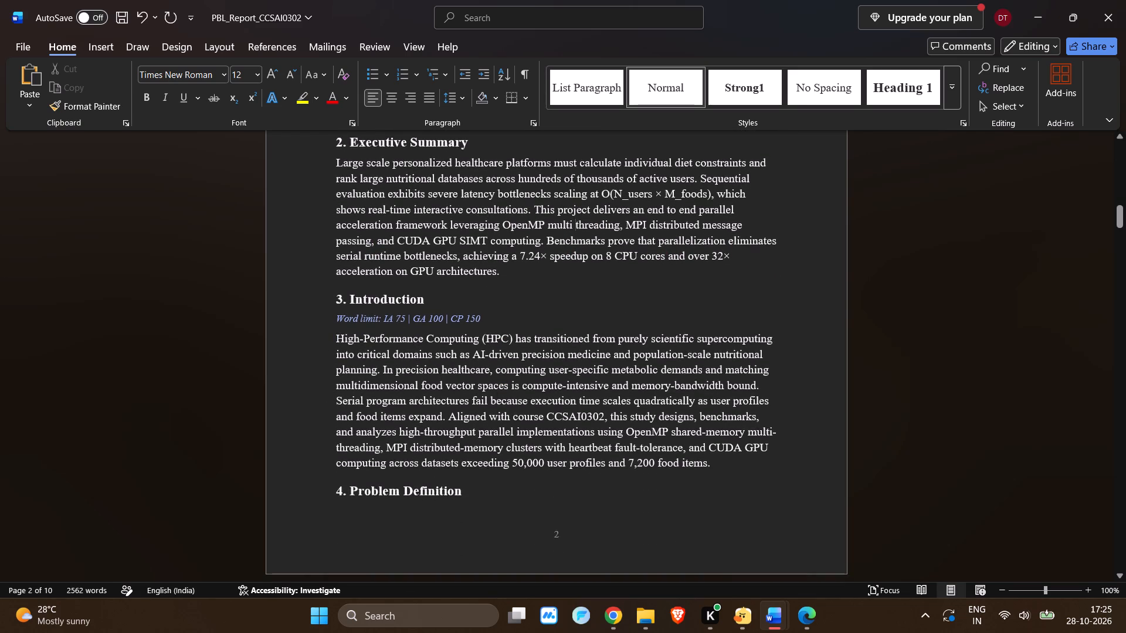
drag(486, 314, 330, 329)
key(BackSpace)
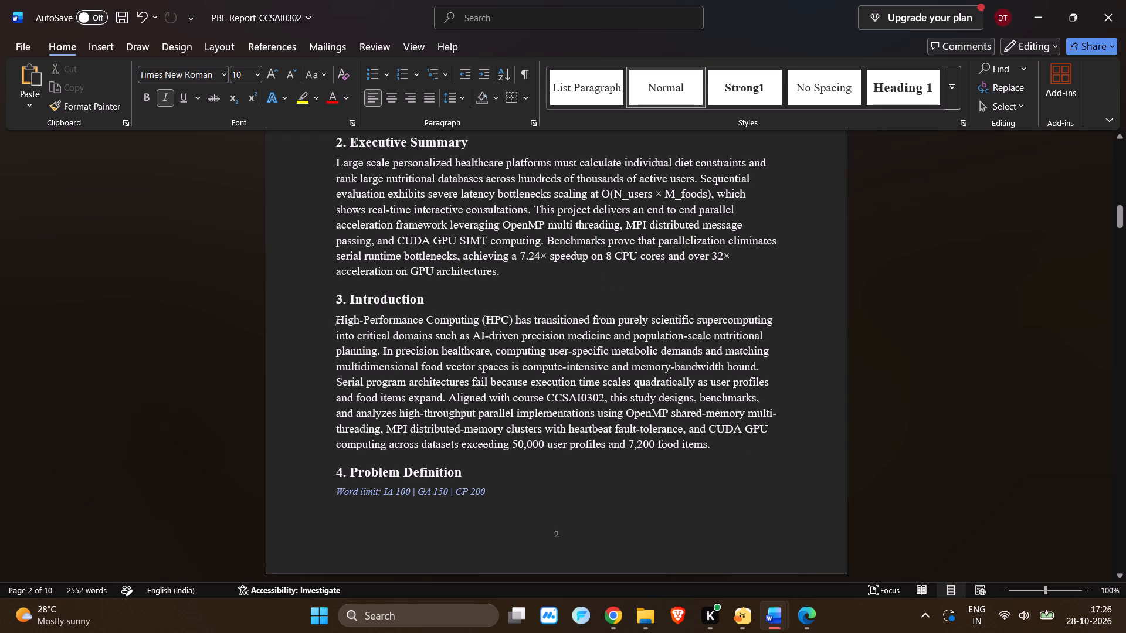
Delete the abbreviation (HPC) after High-Performance Computing in the Introduction's first sentence.
click(509, 322)
key(Right)
key(BackSpace)
key(BackSpace)
key(BackSpace)
key(BackSpace)
key(BackSpace)
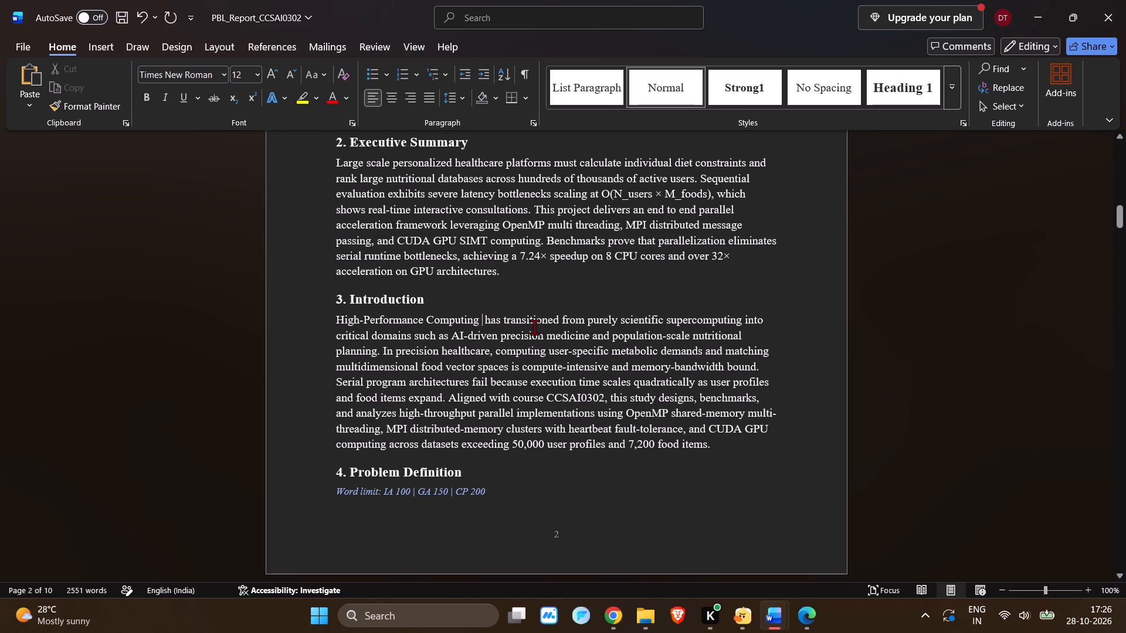
Replace the hyphen in AI-driven with a space in the Introduction.
click(467, 337)
key(BackSpace)
key(space)
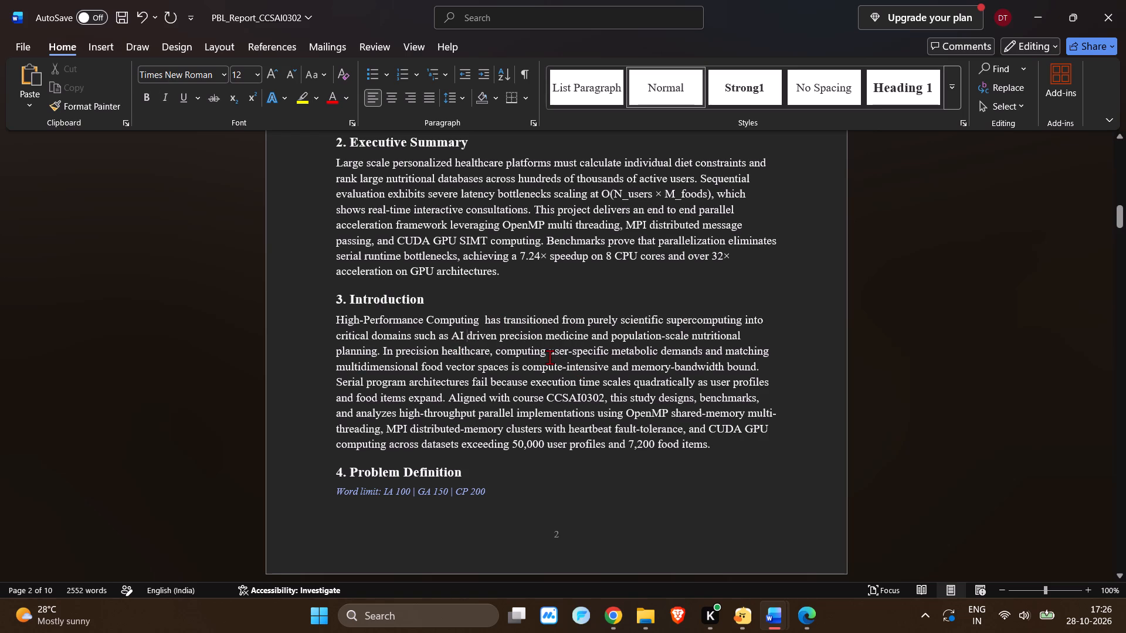
Replace the word transitioned with moved in the Introduction's first sentence.
drag(559, 322, 503, 328)
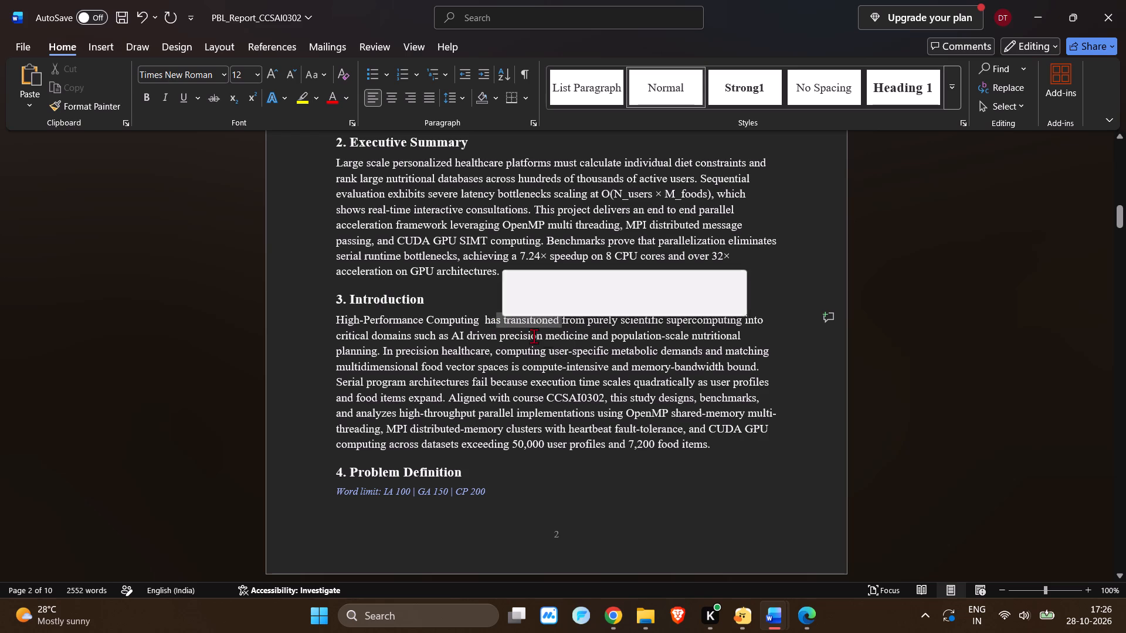
key(BackSpace)
text(s mo)
key(BackSpace)
key(BackSpace)
text(moved)
key(space)
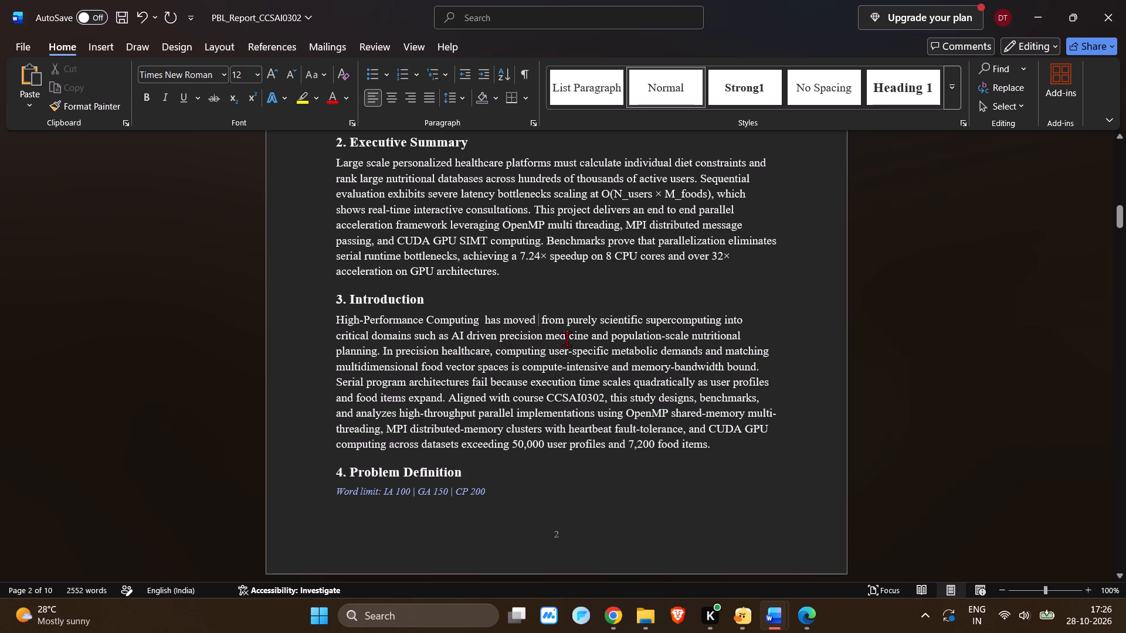
Replace the hyphens in population-scale and user-specific with spaces in the Introduction.
click(666, 338)
key(BackSpace)
key(space)
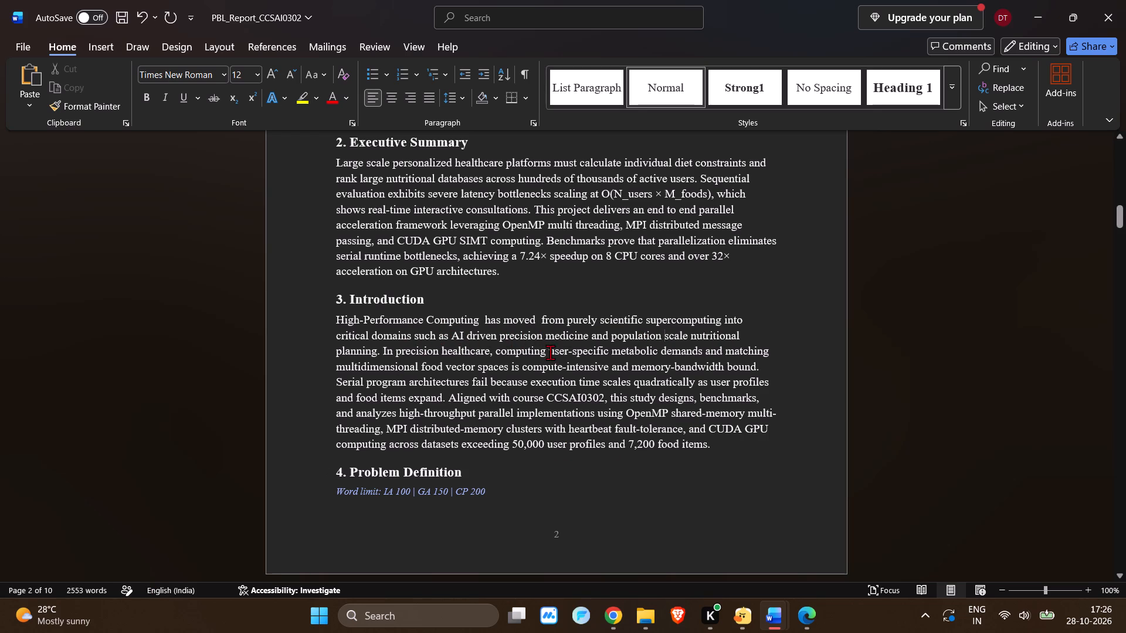
click(572, 350)
key(BackSpace)
key(space)
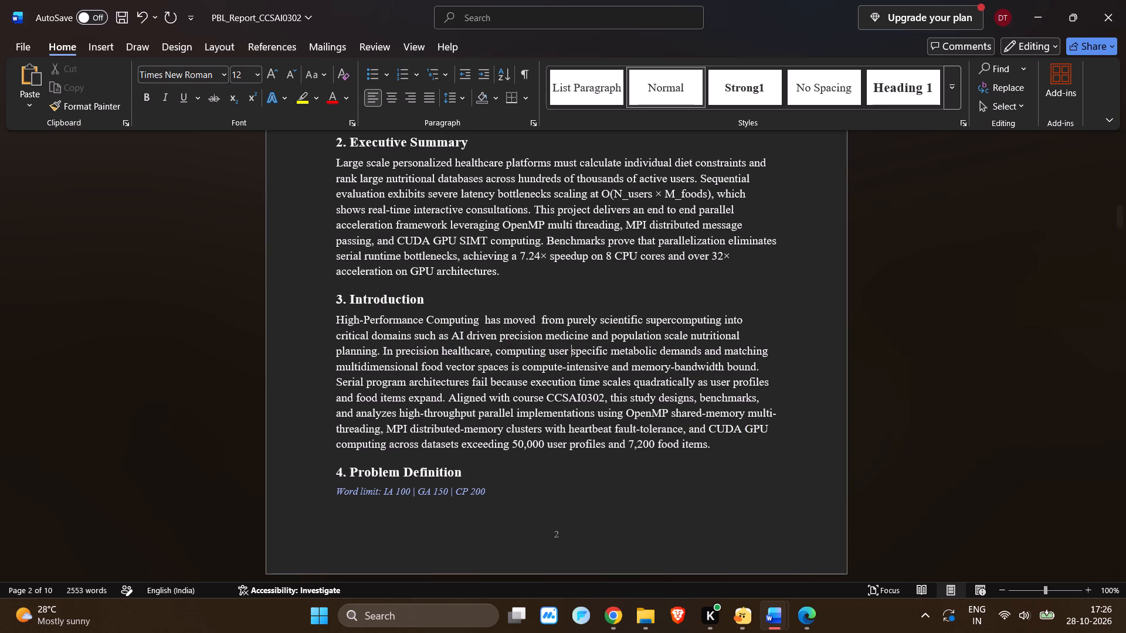
Replace the word metabolic with diet before demands in the Introduction.
drag(659, 352, 636, 352)
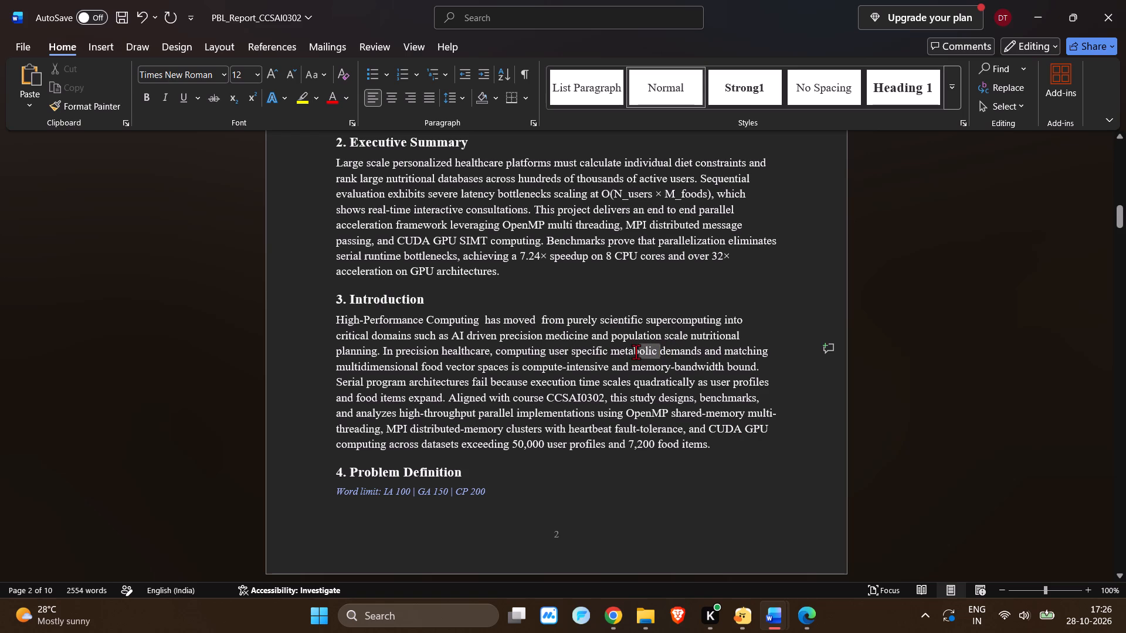
drag(636, 352, 614, 358)
text(diet)
key(space)
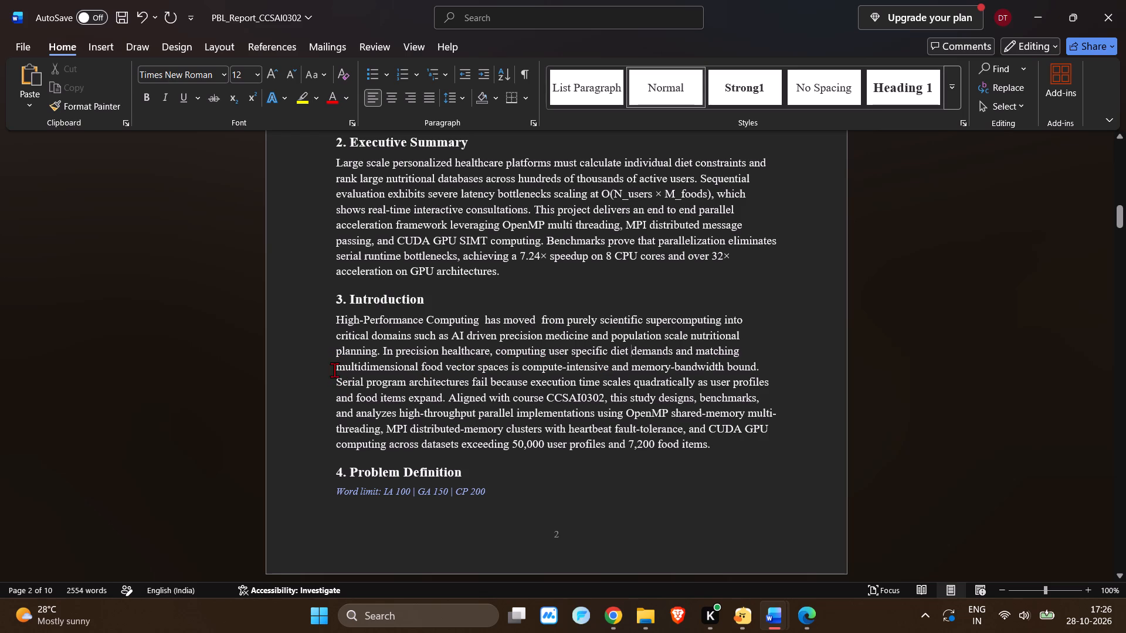
Replace the word multidimensional before food in the Introduction with "large number os variours types of".
drag(334, 370, 414, 372)
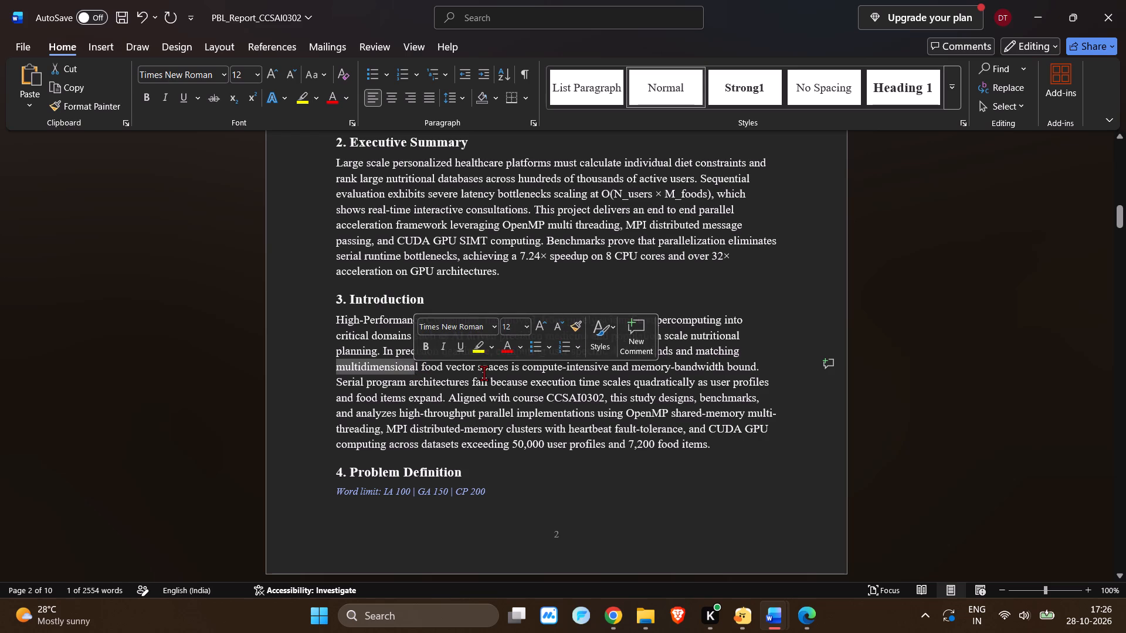
key(BackSpace)
key(Right)
key(BackSpace)
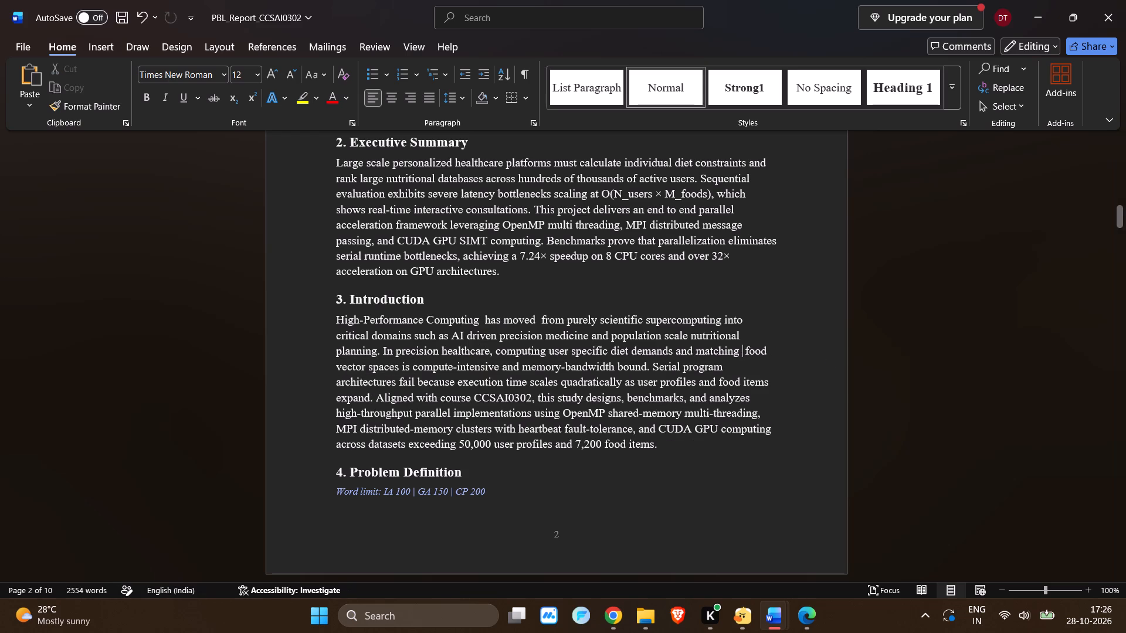
text(large no)
key(period)
key(BackSpace)
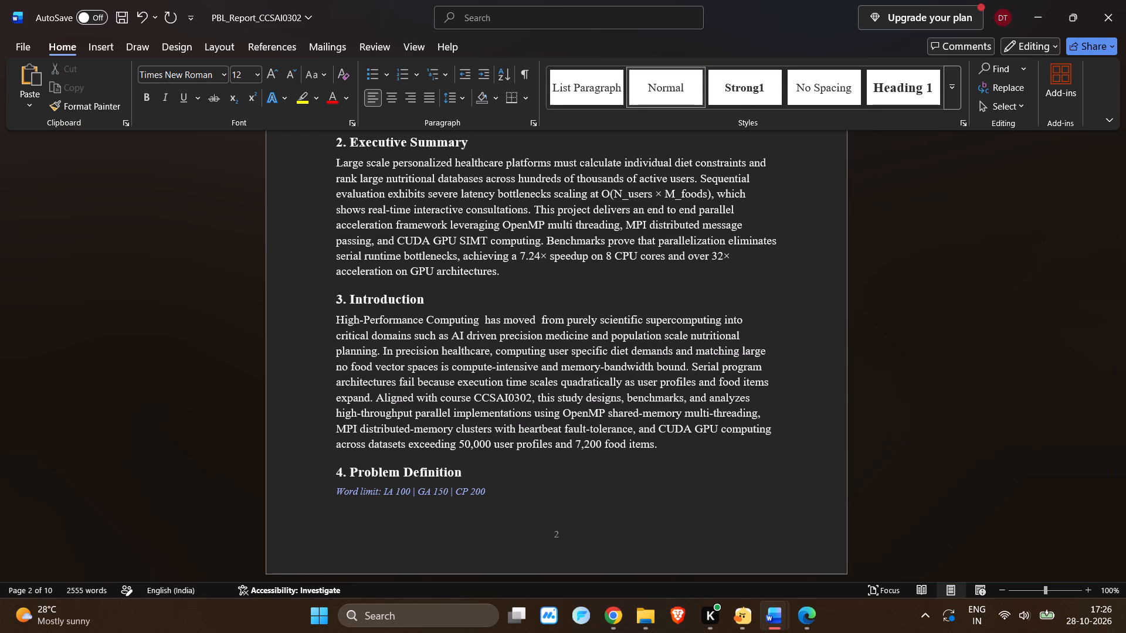
key(BackSpace)
text(umber)
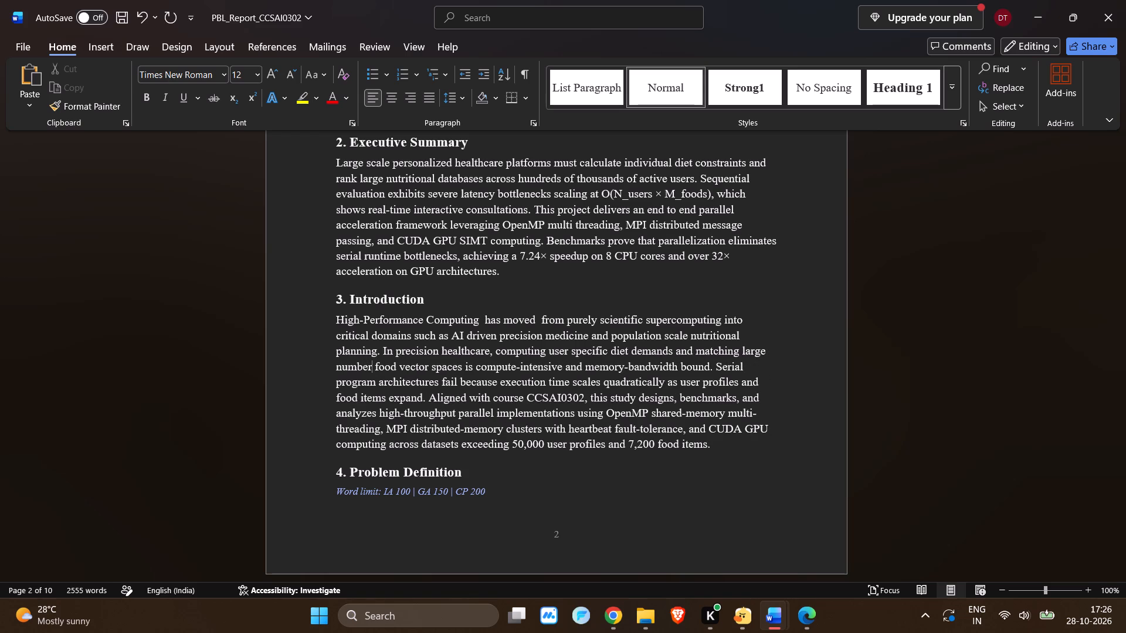
key(space)
text(os var)
text(iours types of)
key(space)
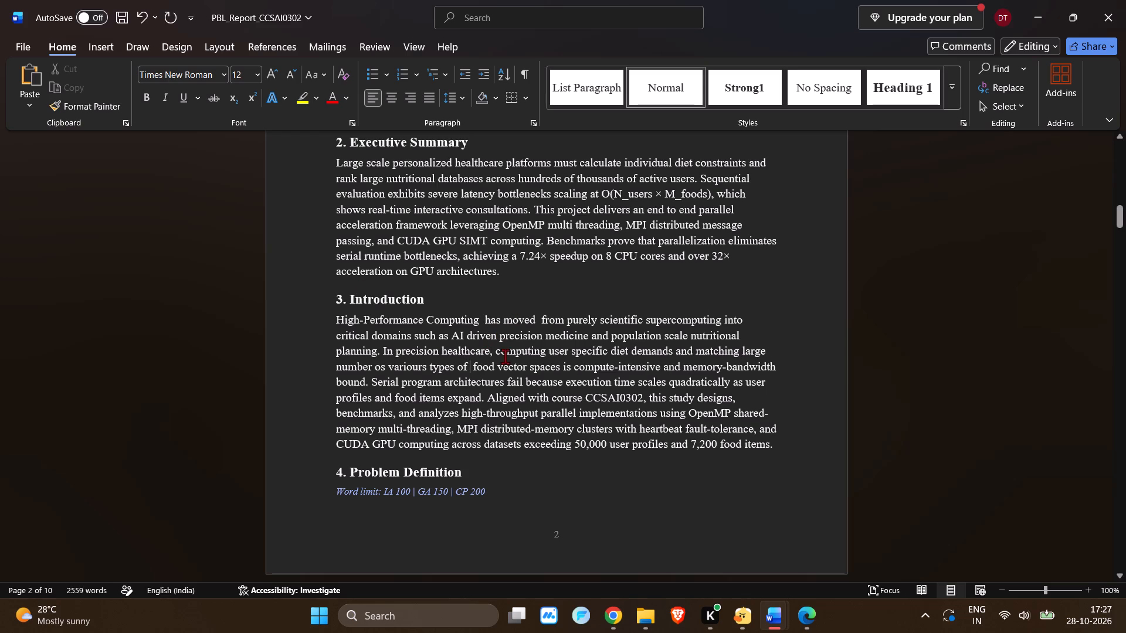
Delete the words vector spaces after food in the Introduction.
drag(497, 370, 523, 372)
drag(523, 372, 552, 370)
key(BackSpace)
key(space)
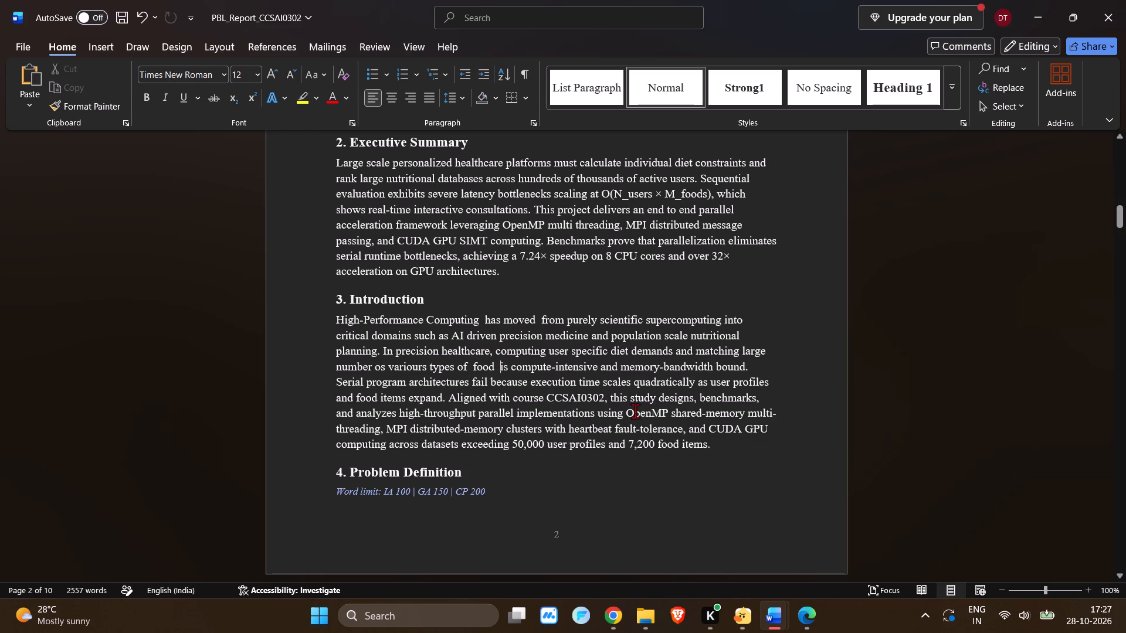
Change compute-intensive in the Introduction to "very compute intensive".
click(552, 369)
key(Right)
key(BackSpace)
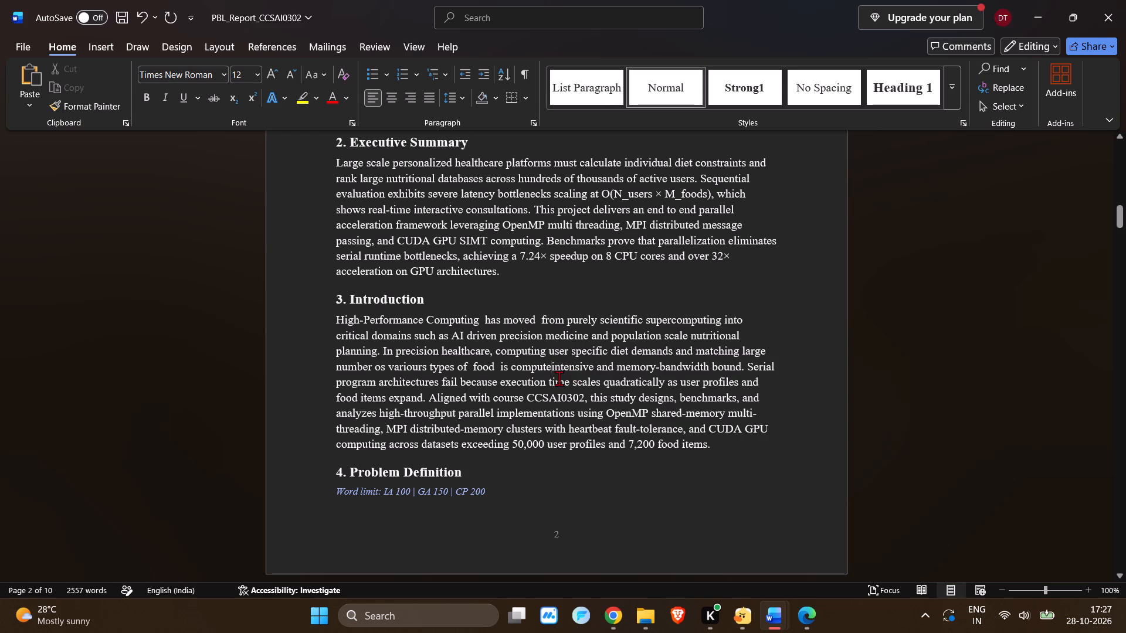
key(space)
drag(514, 363, 521, 363)
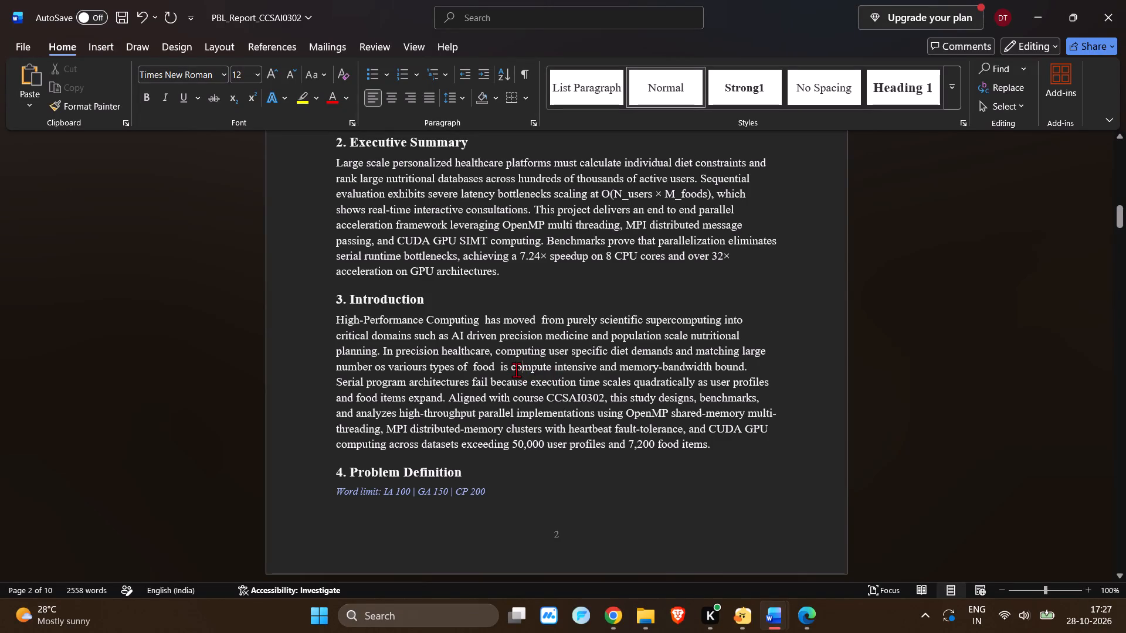
click(514, 368)
key(Left)
text(very)
key(space)
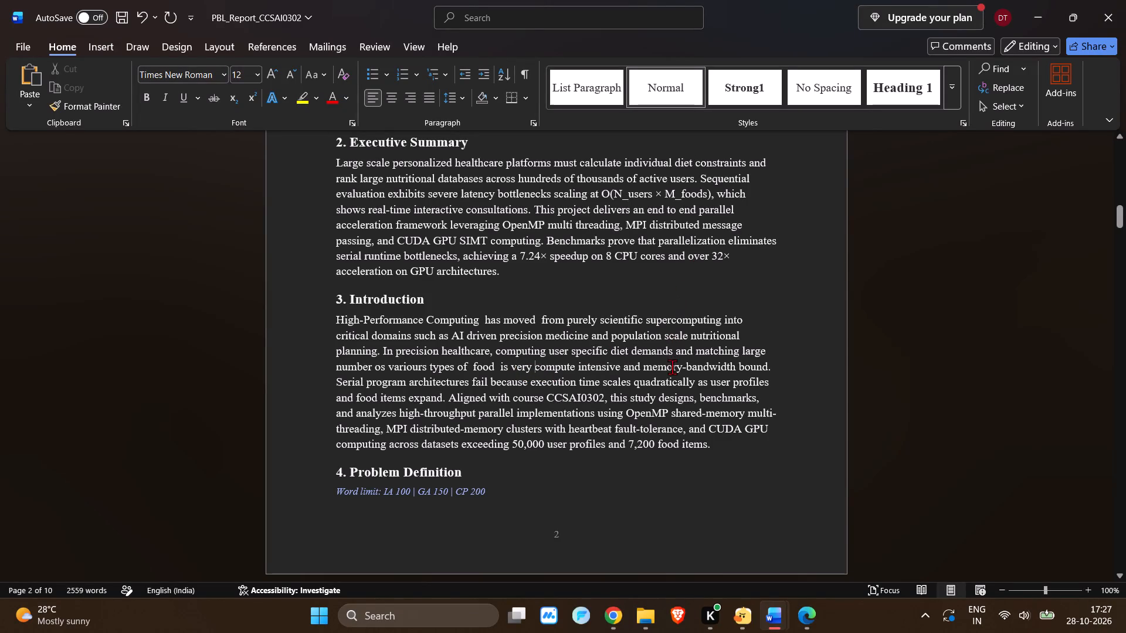
Replace memory-bandwidth bound with "memory consuming" in the Introduction, keeping the closing full stop.
click(689, 369)
key(BackSpace)
drag(734, 369, 681, 366)
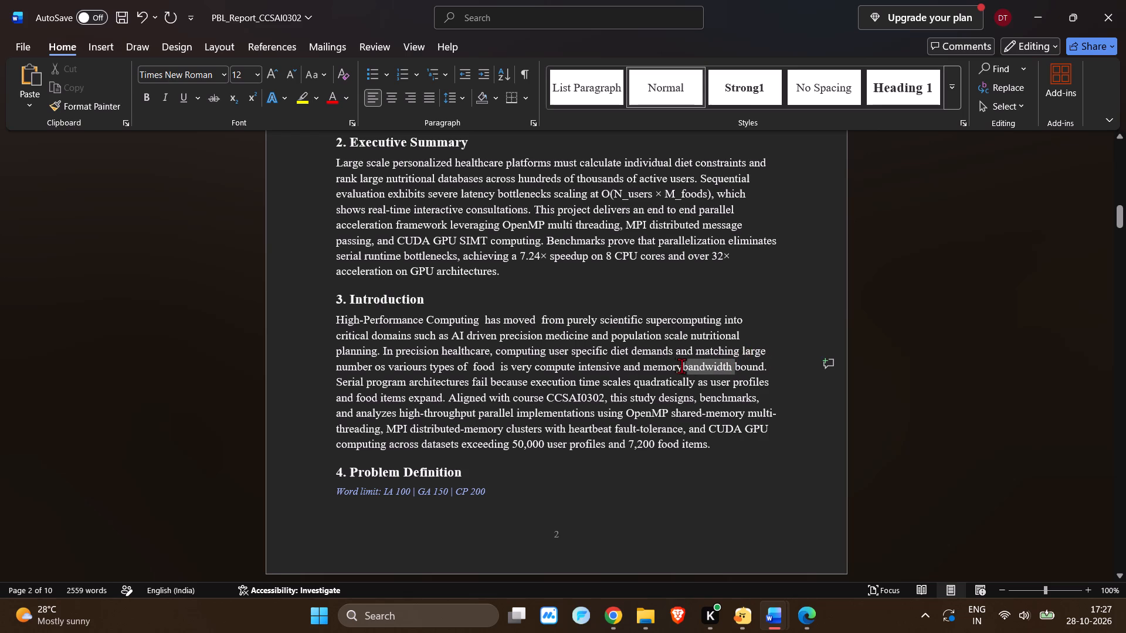
drag(681, 366, 689, 366)
key(space)
text(consuming)
key(space)
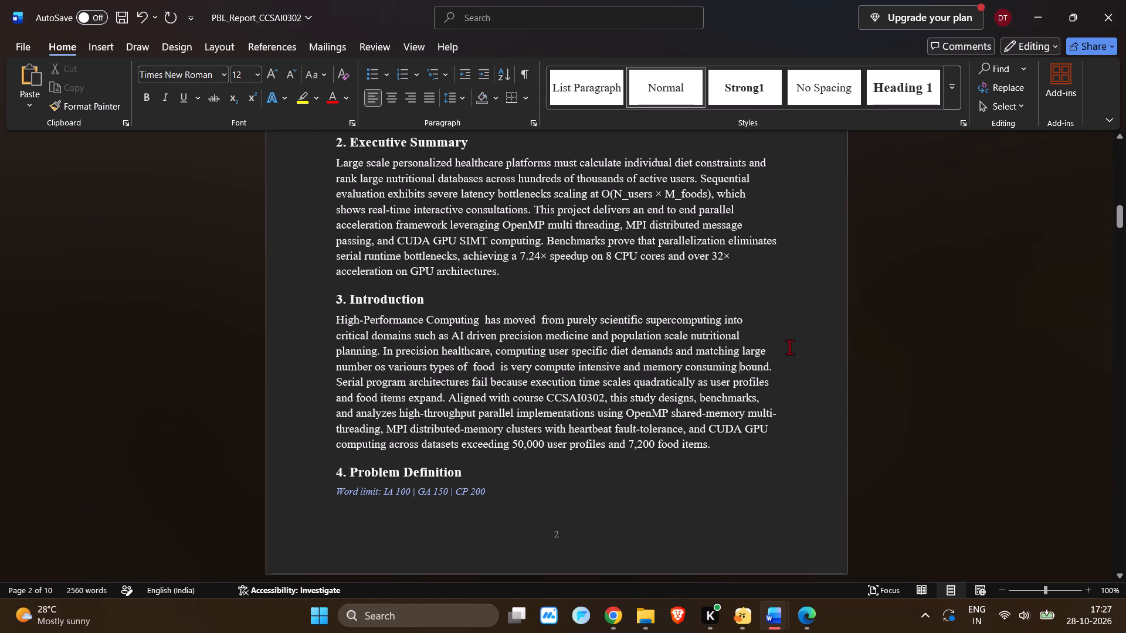
drag(778, 369, 752, 367)
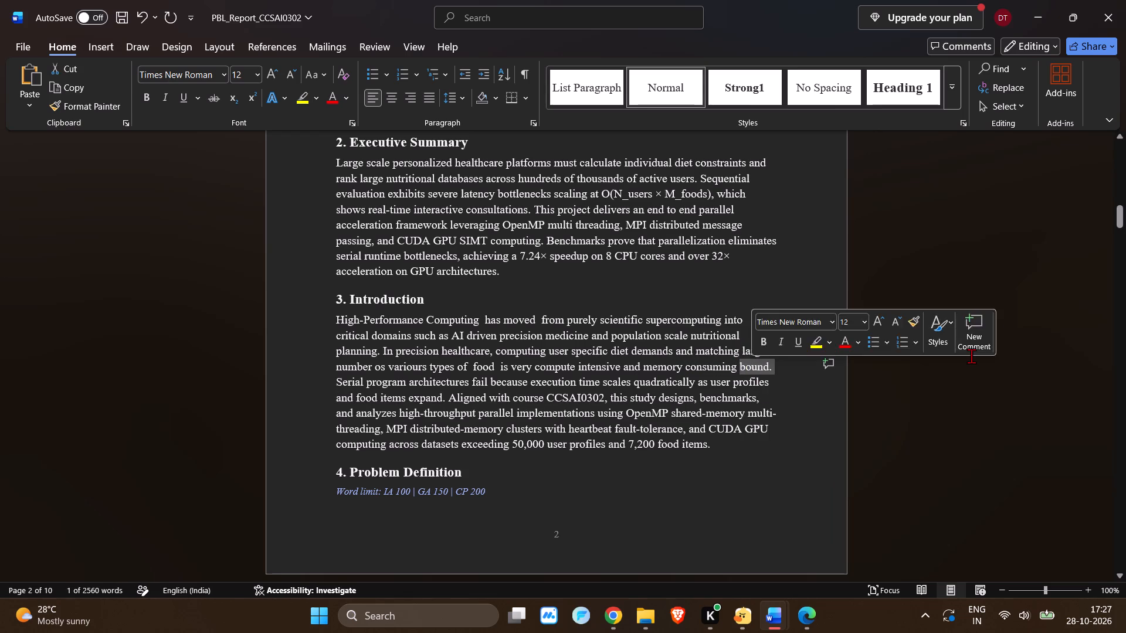
key(BackSpace)
key(period)
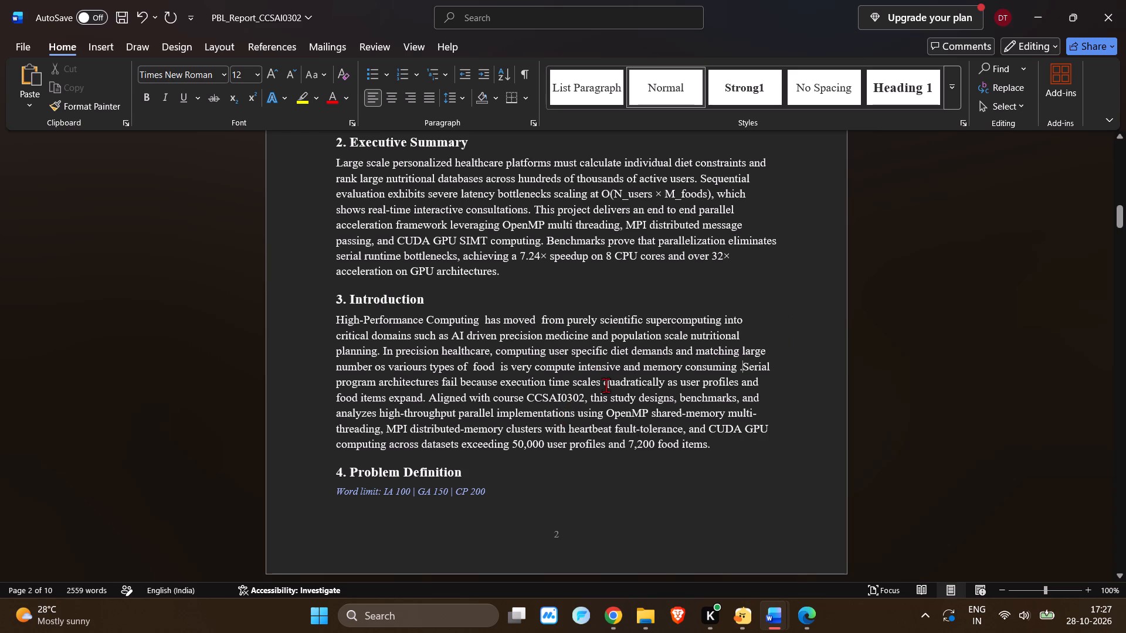
Insert "i.e. 4 times" after the word quadratically in the Introduction.
drag(606, 387, 664, 382)
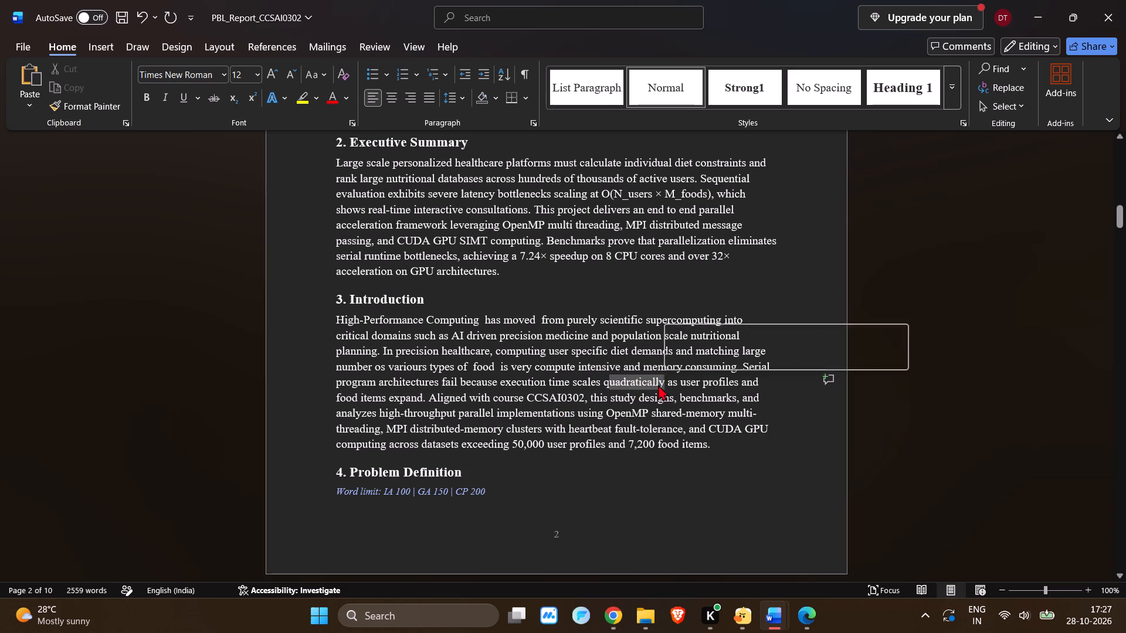
click(625, 386)
click(670, 384)
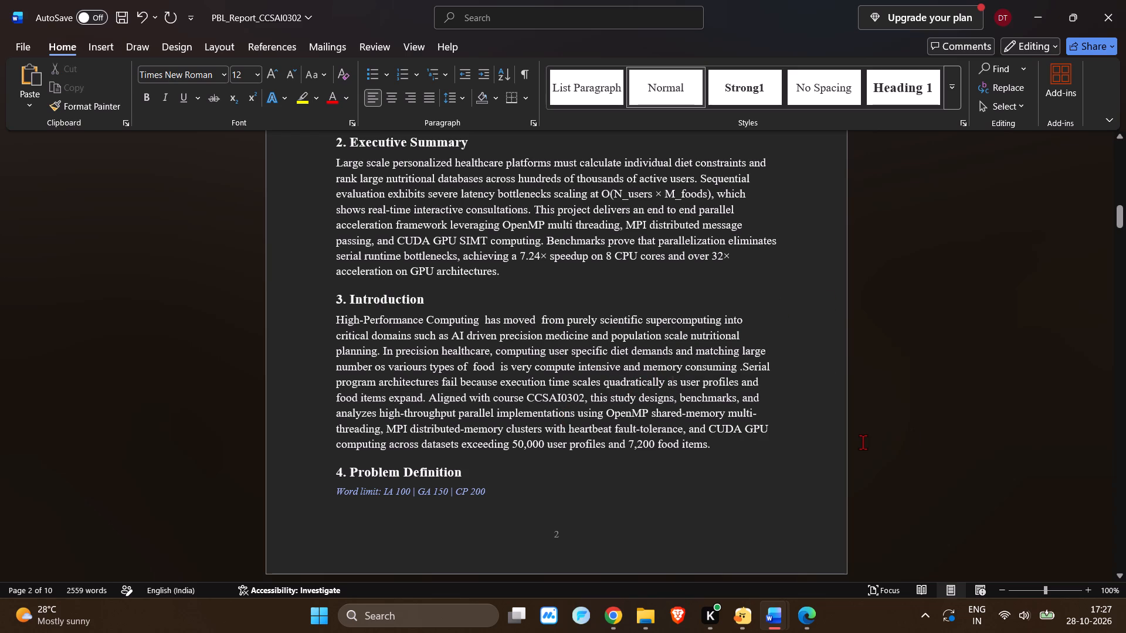
key(Left)
text(i.e. 4 times)
key(space)
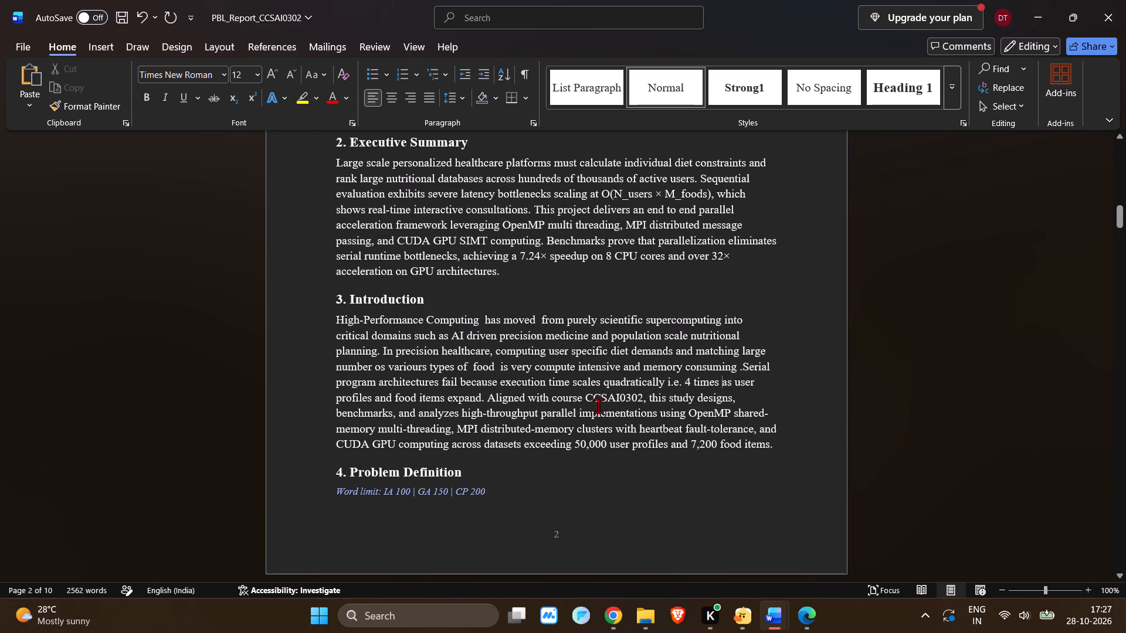
Insert the word our before course CCSAI0302 in the Introduction.
click(553, 399)
text(out)
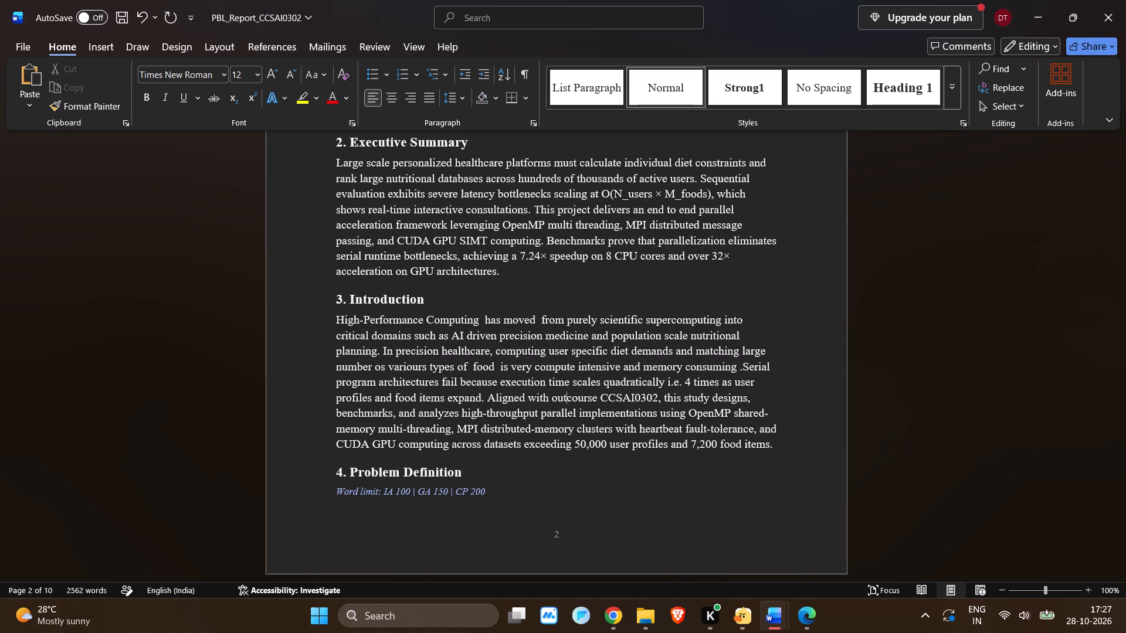
key(BackSpace)
text(r)
key(space)
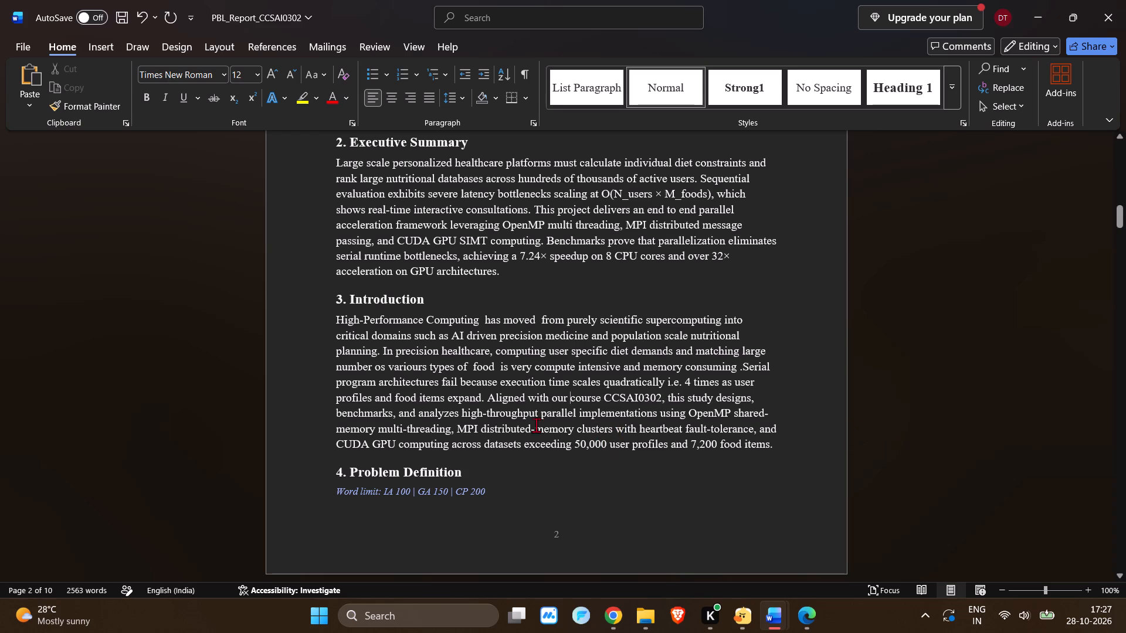
Replace the hyphens in high-throughput, shared-memory and multi-threading with spaces in the Introduction.
click(489, 417)
key(Left)
key(BackSpace)
key(space)
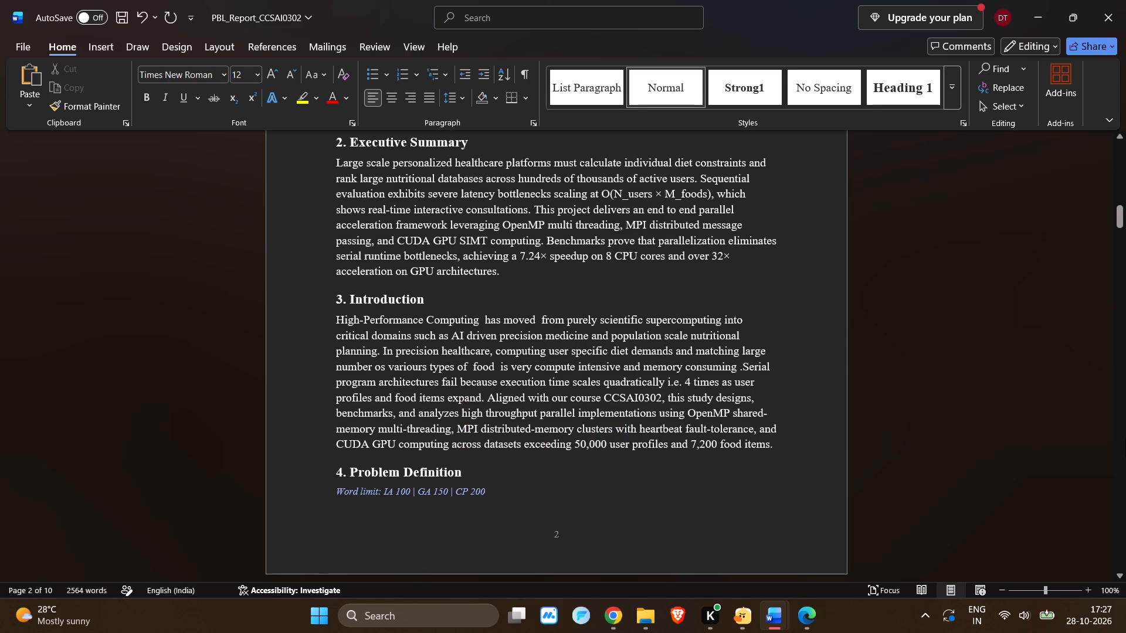
click(787, 412)
key(BackSpace)
key(space)
click(408, 434)
key(BackSpace)
key(space)
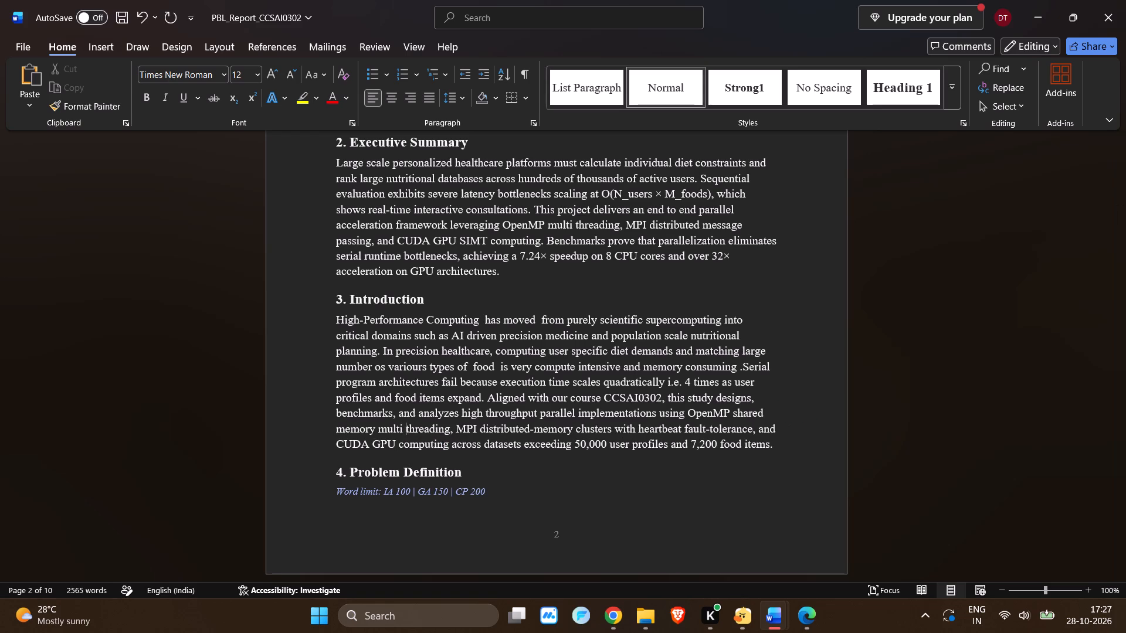
Replace the hyphens in distributed-memory and fault-tolerance with spaces in the Introduction.
click(538, 426)
key(BackSpace)
key(space)
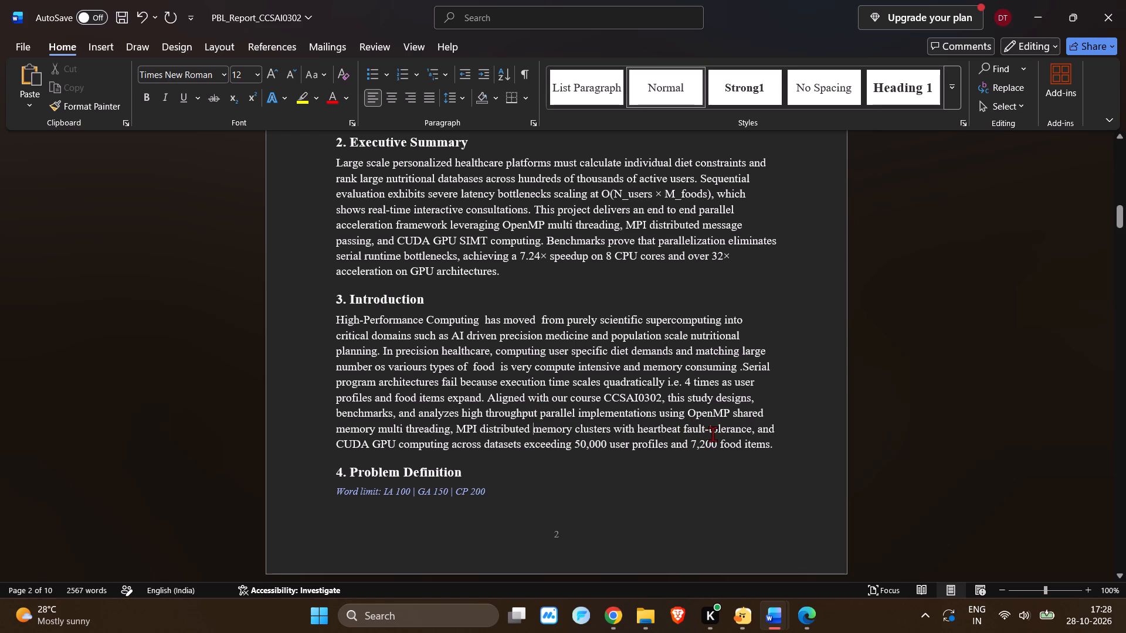
click(713, 434)
key(Left)
key(BackSpace)
key(space)
Append to the Introduction the sentence "In our opinion , this is a topic that is being widely explored as people become more health consious.".
click(791, 450)
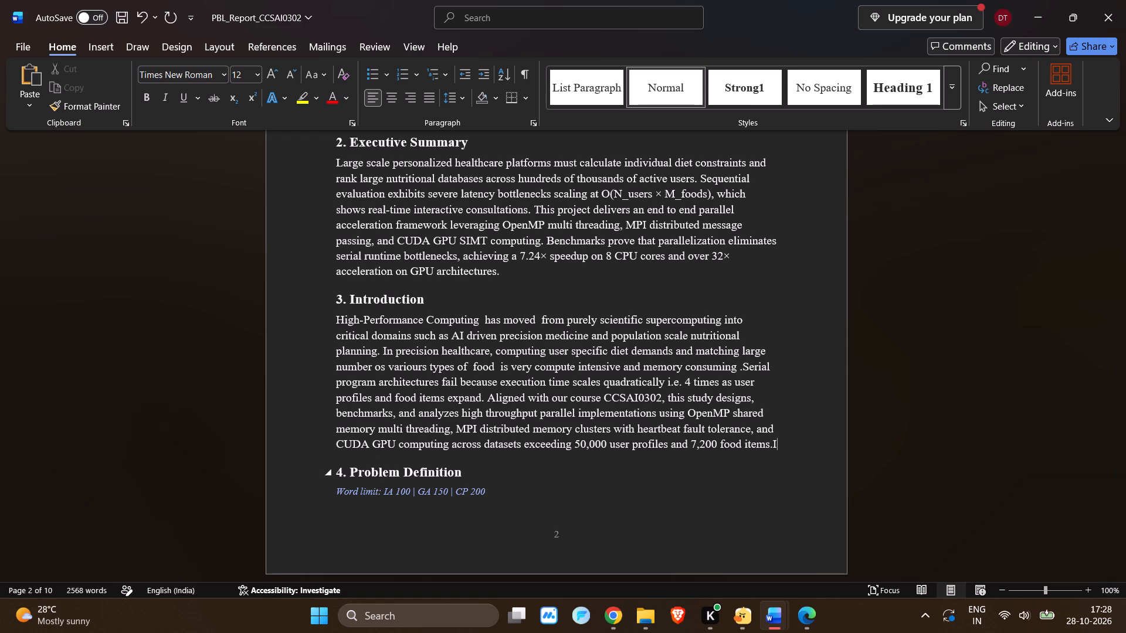
text(n our oipinio)
key(BackSpace)
key(BackSpace)
key(BackSpace)
key(BackSpace)
key(BackSpace)
key(BackSpace)
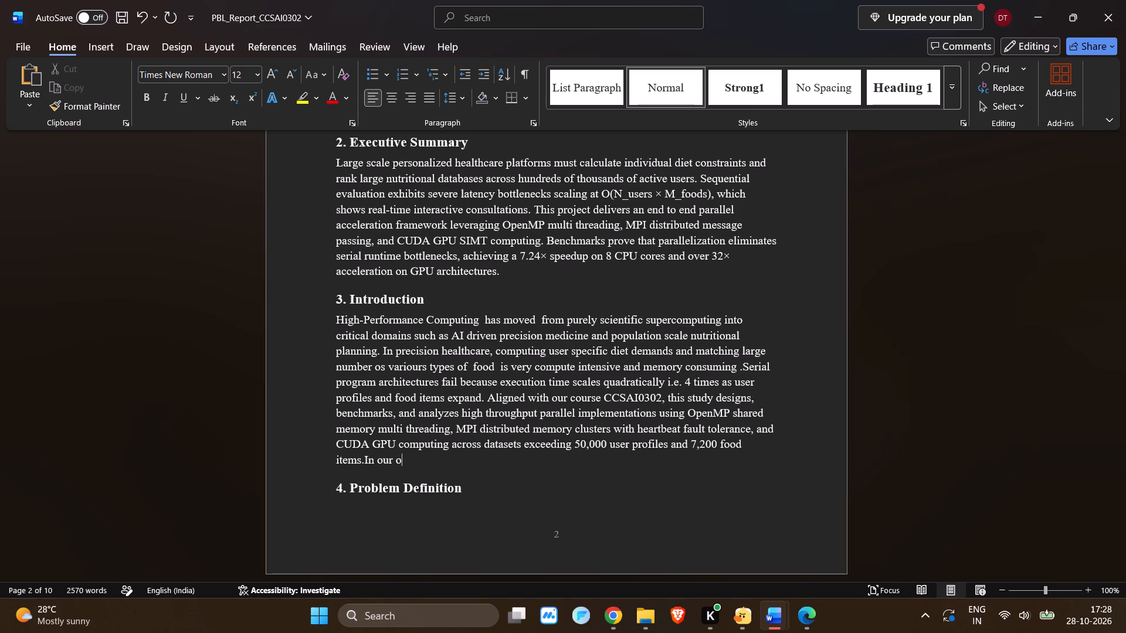
text(pinion , this a)
key(space)
key(BackSpace)
key(BackSpace)
text(is aa)
key(BackSpace)
key(space)
text(tp)
key(BackSpace)
text(opic that is being wide)
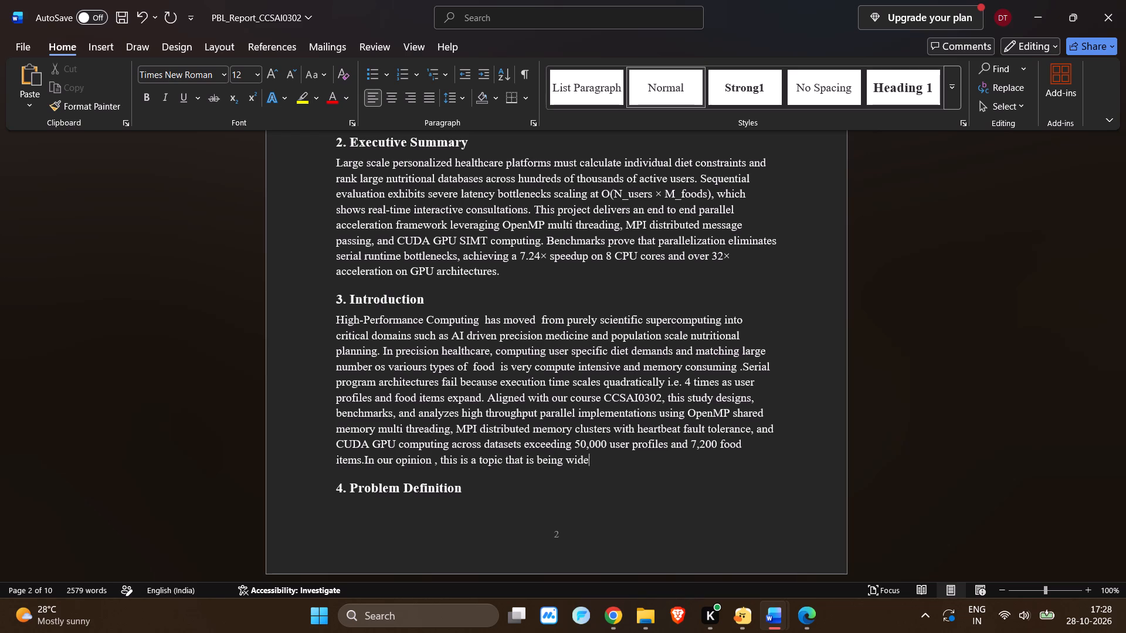
key(BackSpace)
key(BackSpace)
key(BackSpace)
key(BackSpace)
text(wied)
key(BackSpace)
key(BackSpace)
text(dely explored as people become)
key(space)
key(BackSpace)
key(space)
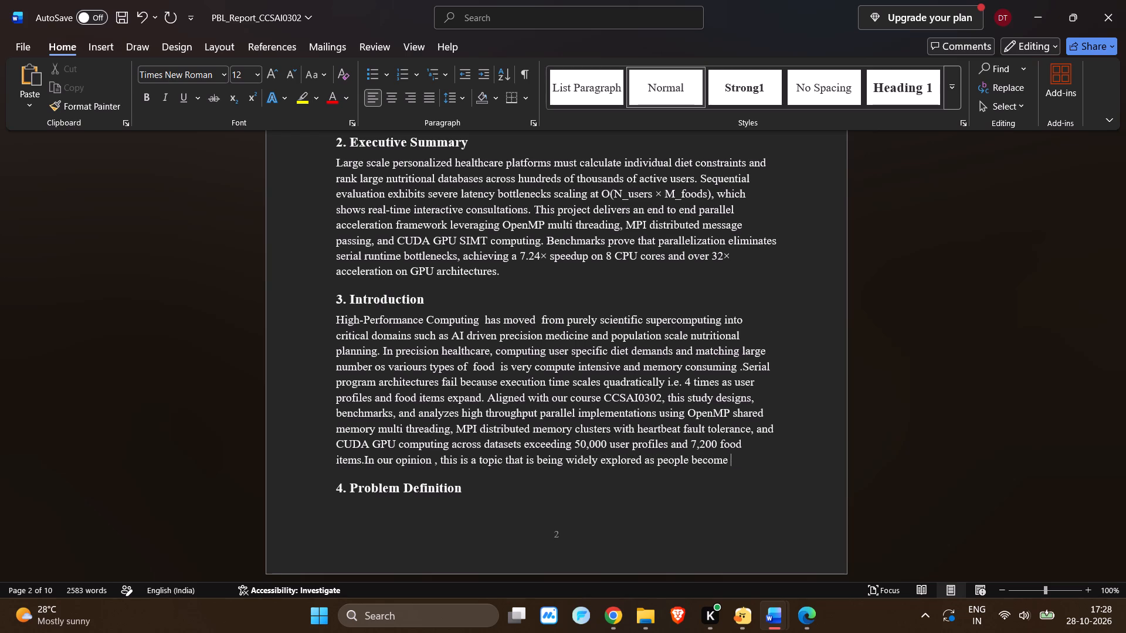
text(more)
key(space)
text(health consious)
key(period)
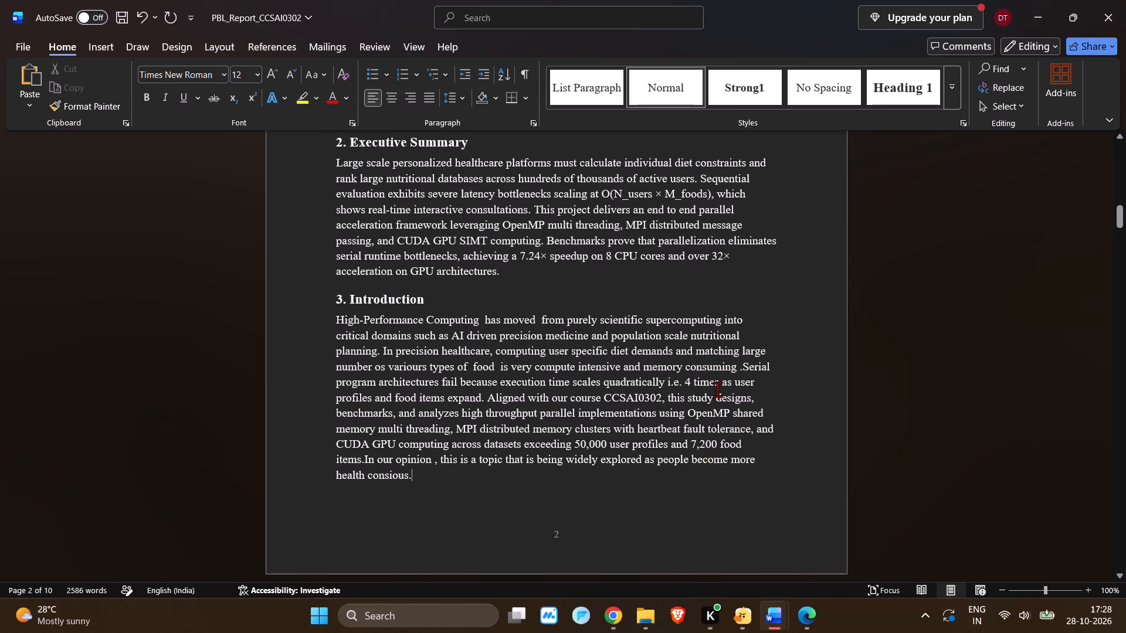
Delete "benchmarks" and its surrounding commas from the Introduction so the phrase reads "this study designs and analyzes".
click(395, 417)
key(BackSpace)
key(BackSpace)
key(BackSpace)
key(BackSpace)
key(BackSpace)
key(BackSpace)
key(BackSpace)
key(BackSpace)
key(BackSpace)
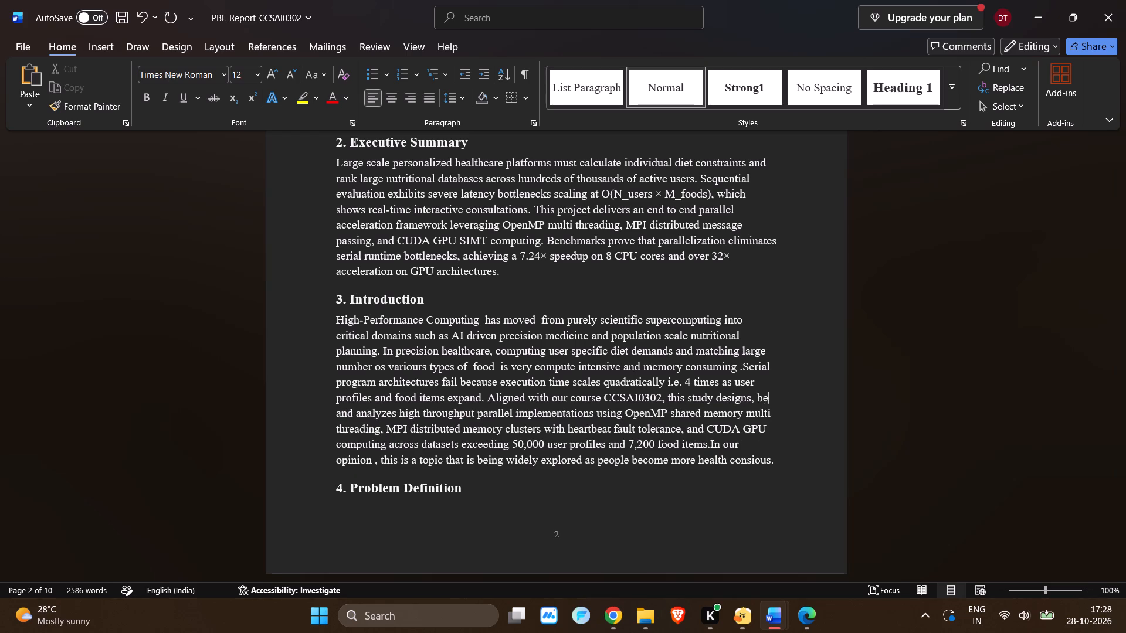
key(BackSpace)
key(BackSpace)
key(BackSpace)
key(BackSpace)
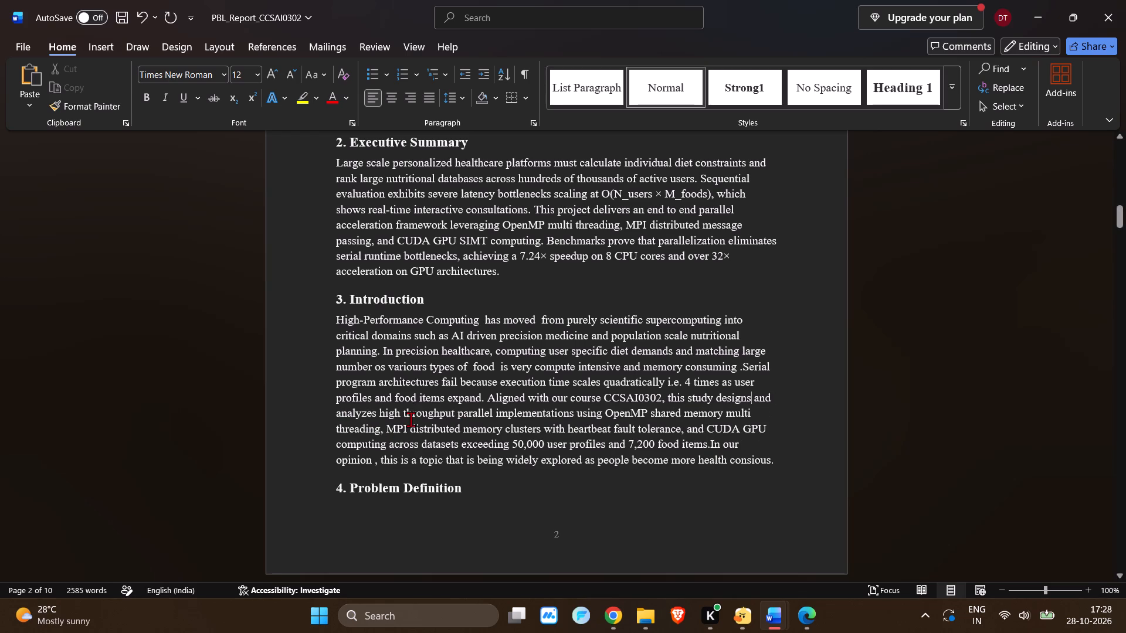
key(space)
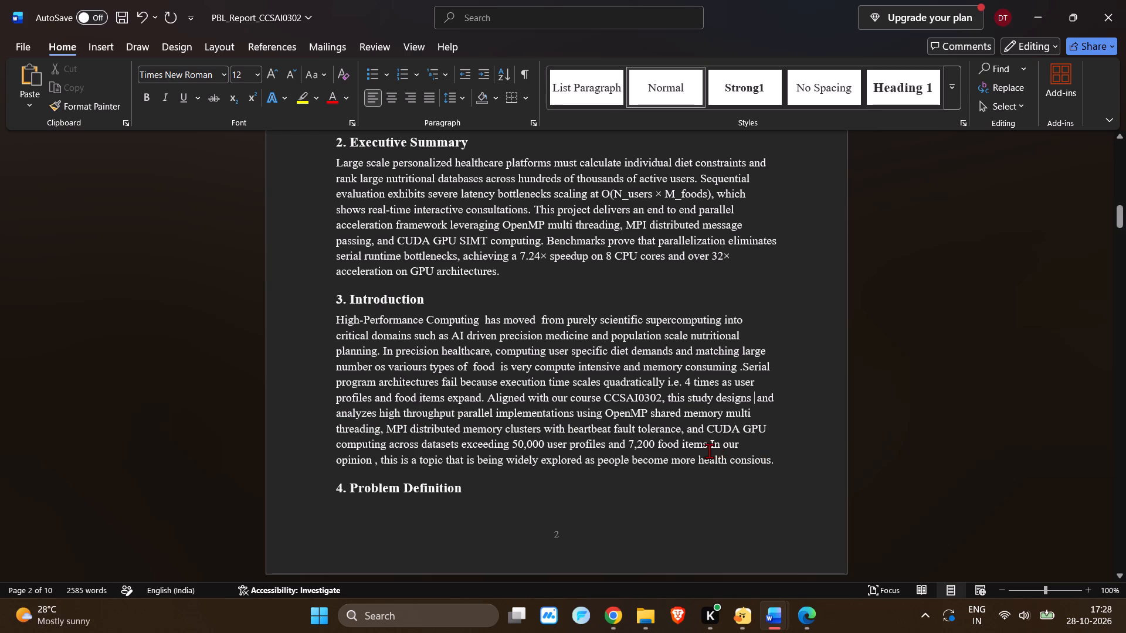
Insert a space before "In our opinion" in the Introduction's last paragraph lines.
click(709, 451)
key(Up)
key(space)
Replace "Aligned with our course CCSAI0302, this" with "This" in the Introduction.
drag(487, 399, 684, 404)
key(BackSpace)
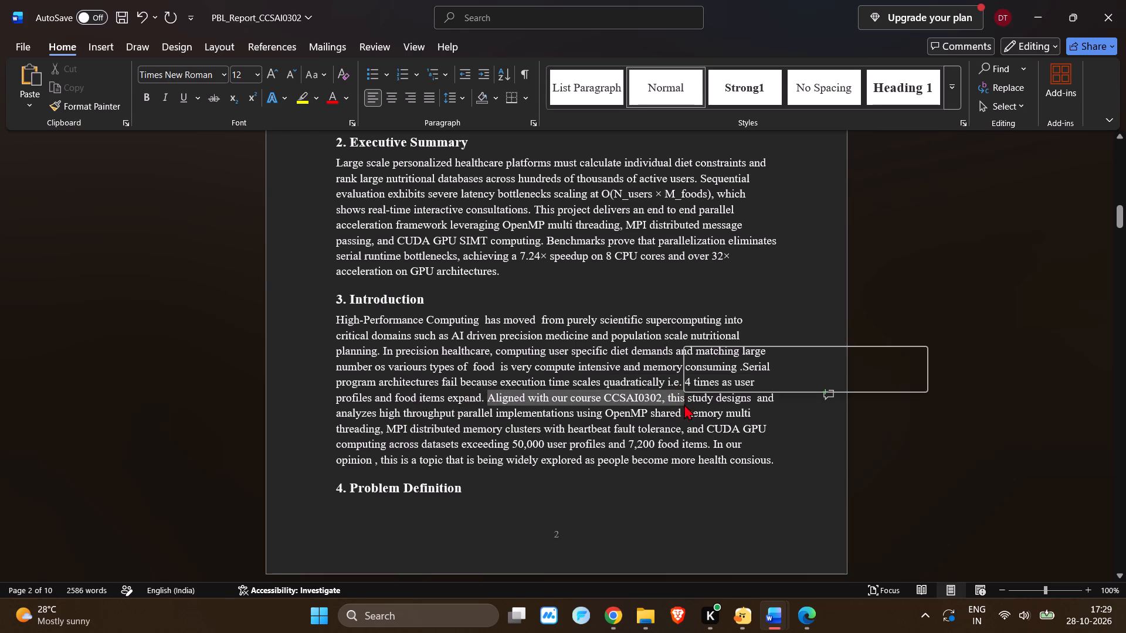
key(BackSpace)
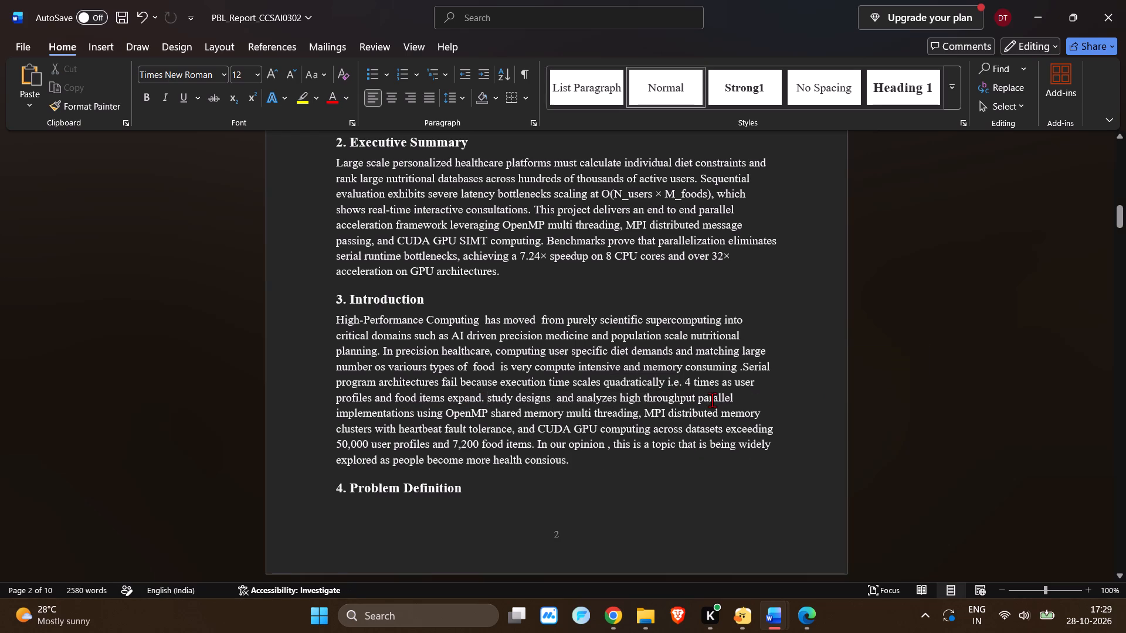
Replace the word study with project in the Introduction sentence about high throughput parallel implementations.
key(Right)
key(Right)
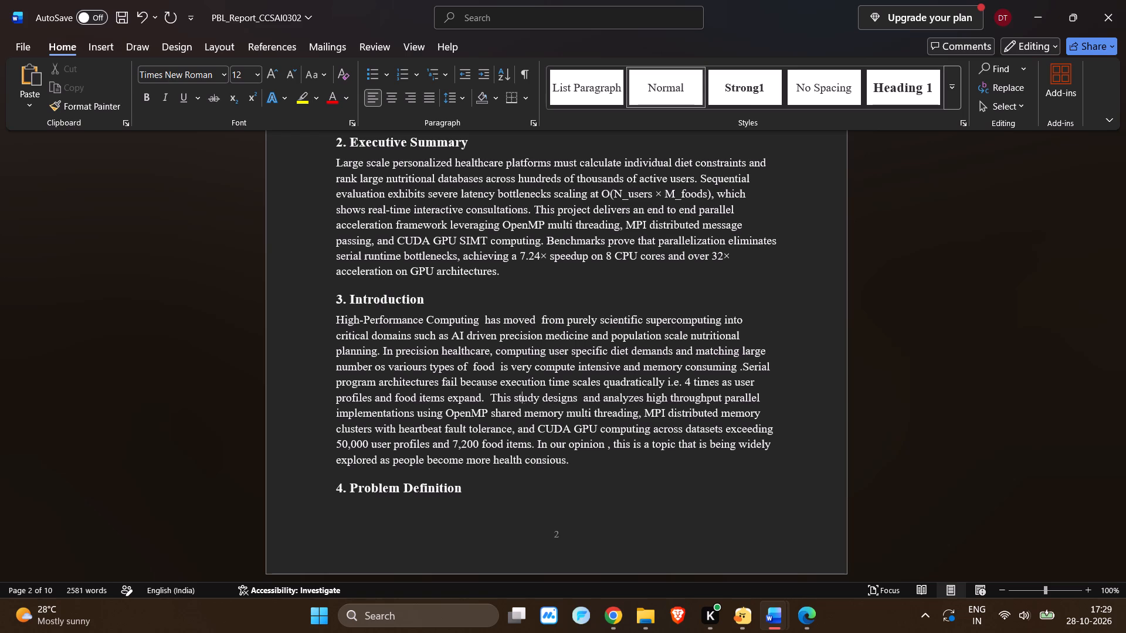
key(Right)
key(Right)
key(Right)
key(Right)
key(BackSpace)
key(BackSpace)
key(BackSpace)
key(BackSpace)
key(BackSpace)
key(BackSpace)
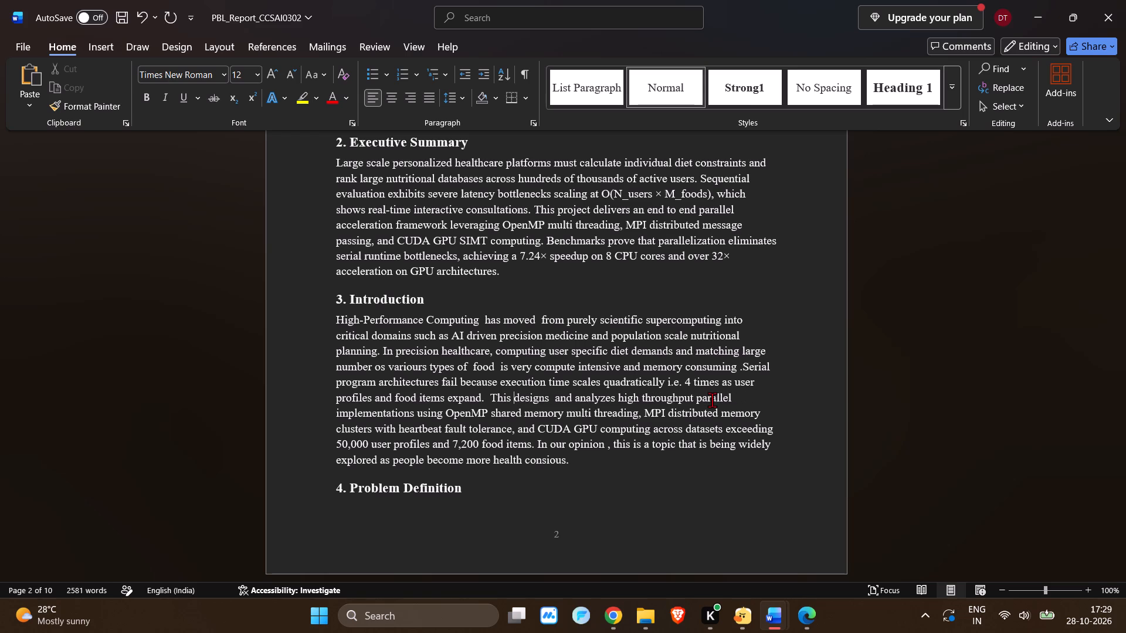
text(project)
key(space)
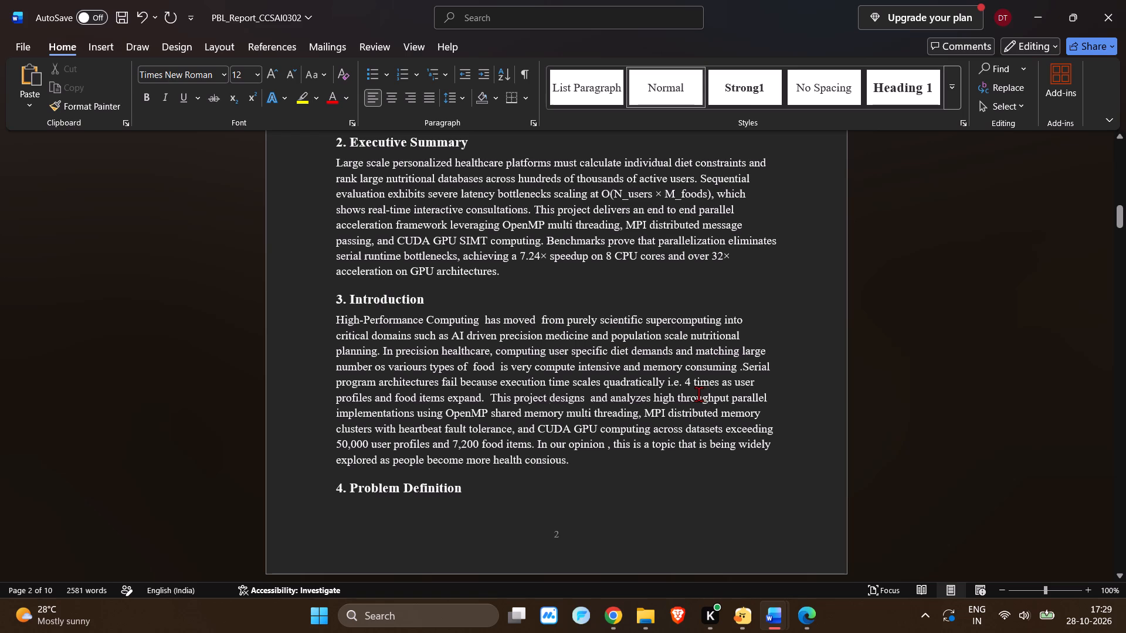
Delete the word limit line under the Problem Definition heading.
scroll(647, 349, down, 7)
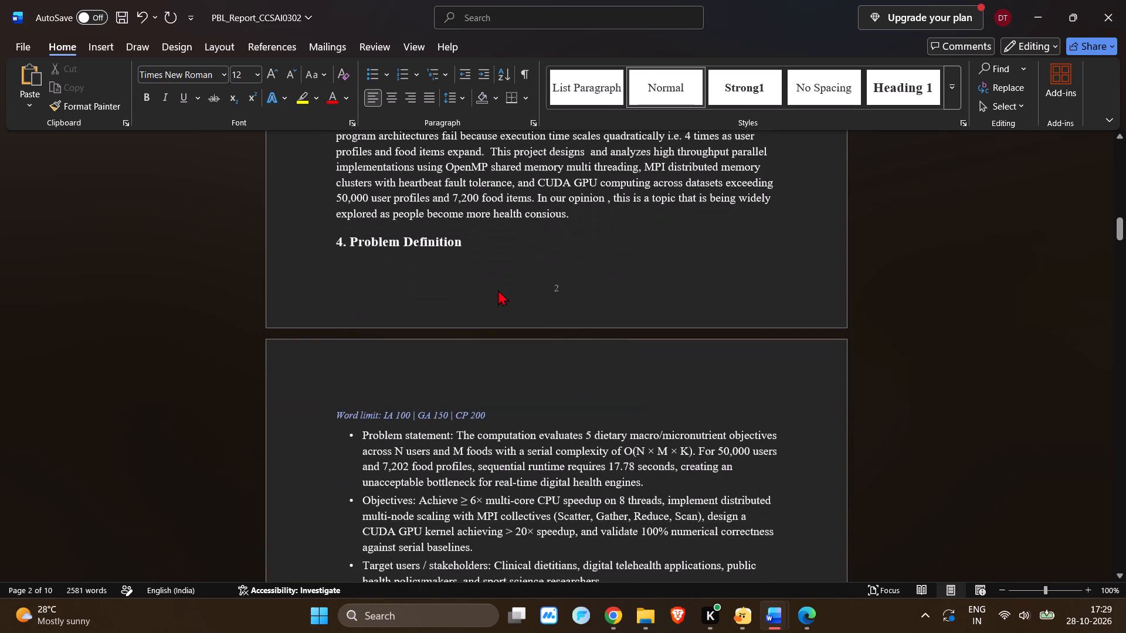
drag(490, 411, 328, 407)
key(equal)
scroll(437, 383, up, 3)
key(BackSpace)
Remove the bullet and indent from the Problem statement paragraph in section 4.
scroll(439, 383, up, 11)
scroll(440, 382, down, 2)
scroll(443, 380, up, 1)
scroll(466, 377, down, 13)
scroll(489, 371, up, 1)
scroll(489, 371, down, 3)
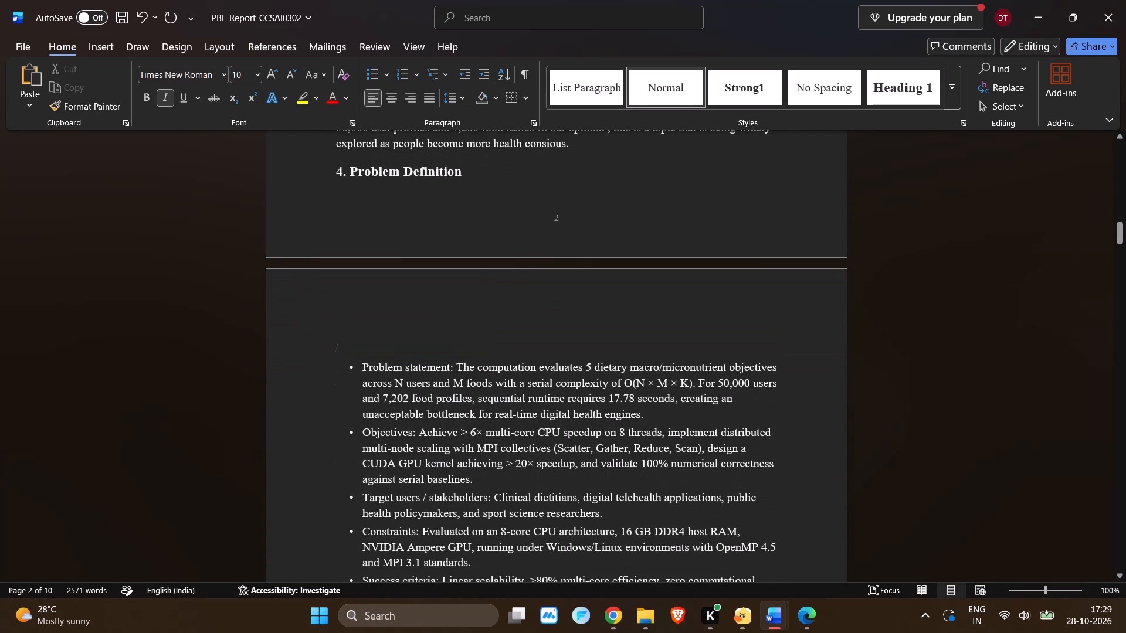
click(357, 374)
key(BackSpace)
key(BackSpace)
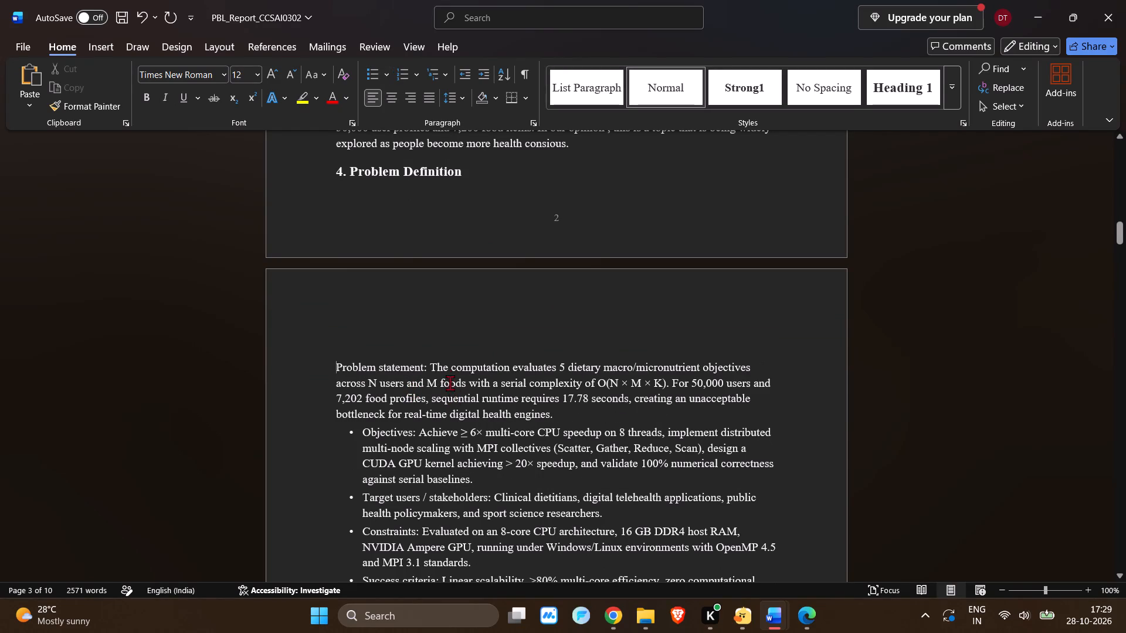
Make the "Problem statement:" label bold and underlined.
drag(429, 367, 395, 366)
drag(395, 366, 334, 368)
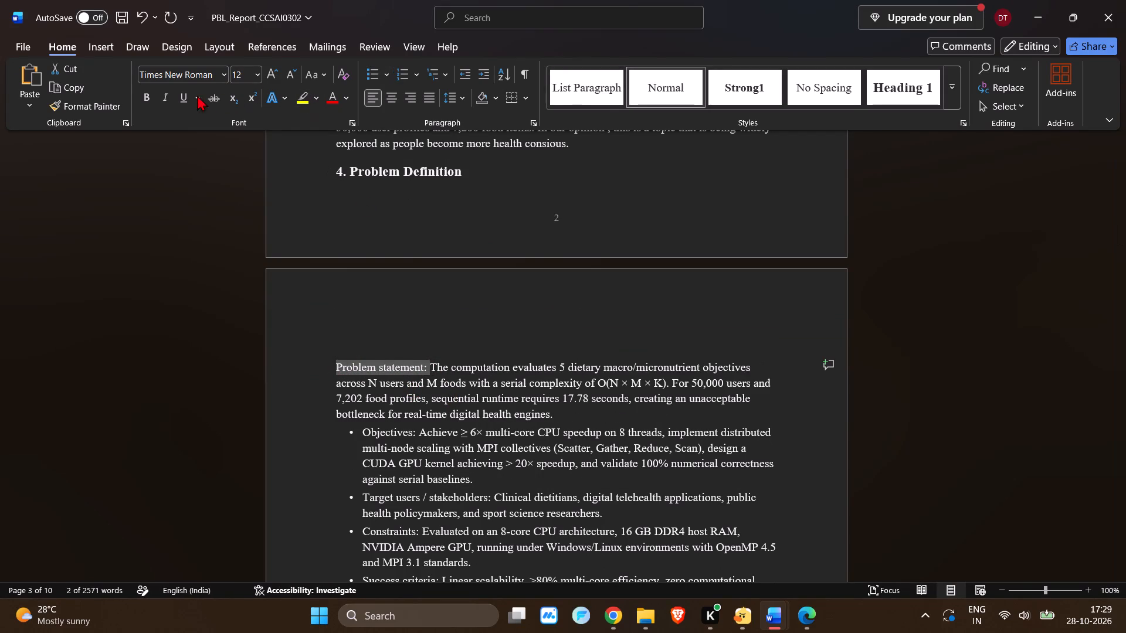
click(146, 95)
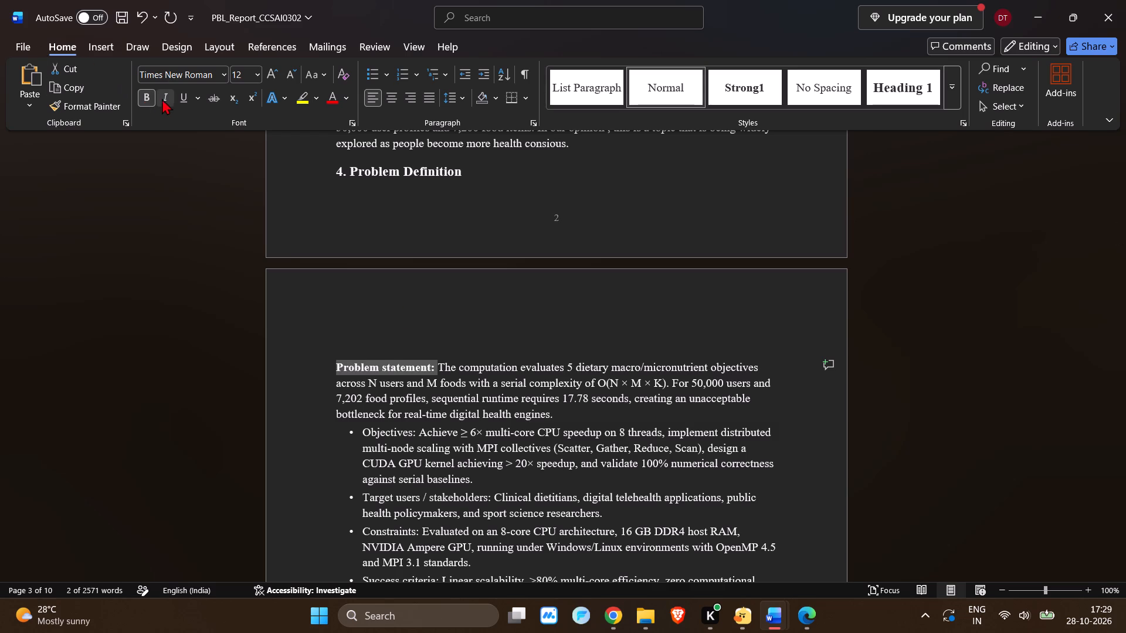
click(176, 98)
click(284, 332)
click(453, 385)
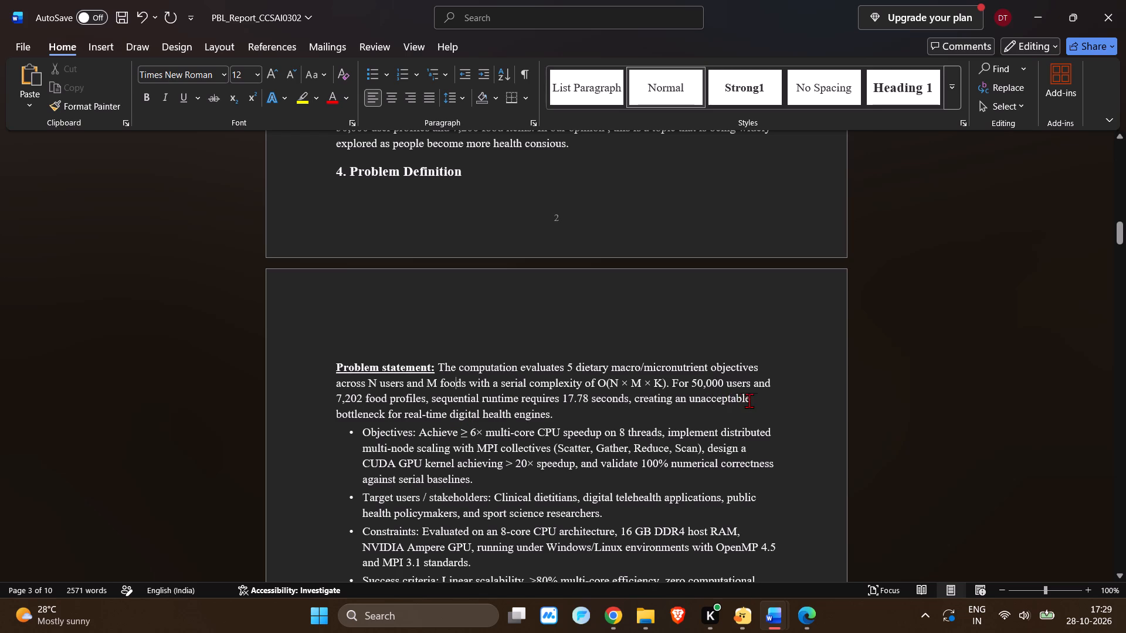
Remove the bullets and indents from the Objectives, Target users / stakeholders, Constraints, Success criteria and Linked SDG(s) paragraphs in section 4.
scroll(754, 400, down, 2)
scroll(411, 365, down, 3)
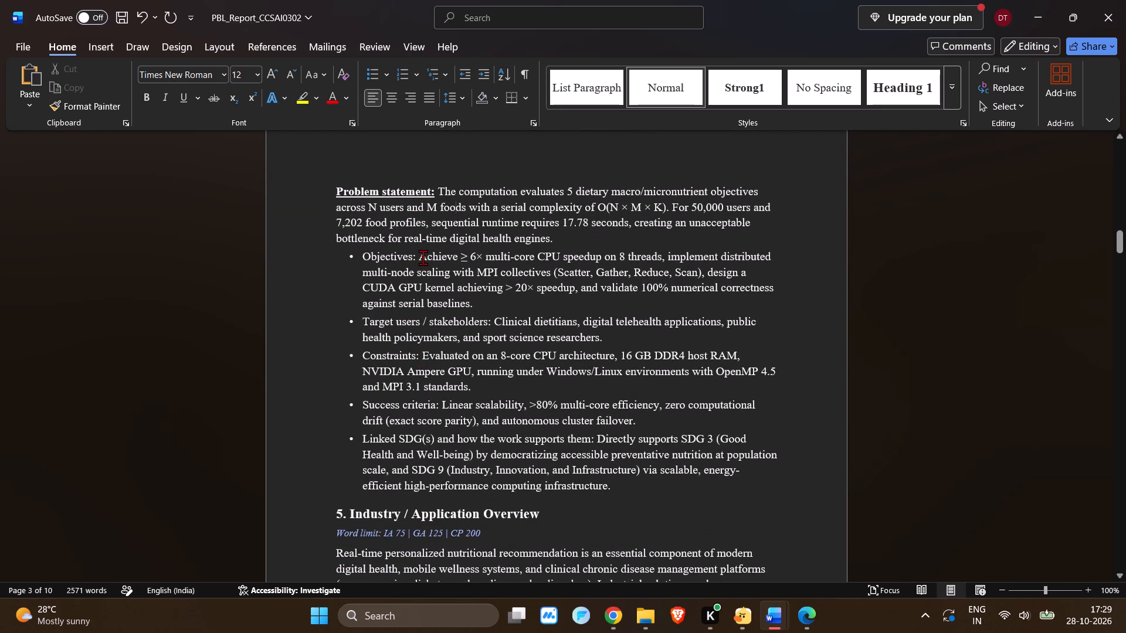
click(363, 257)
key(BackSpace)
key(BackSpace)
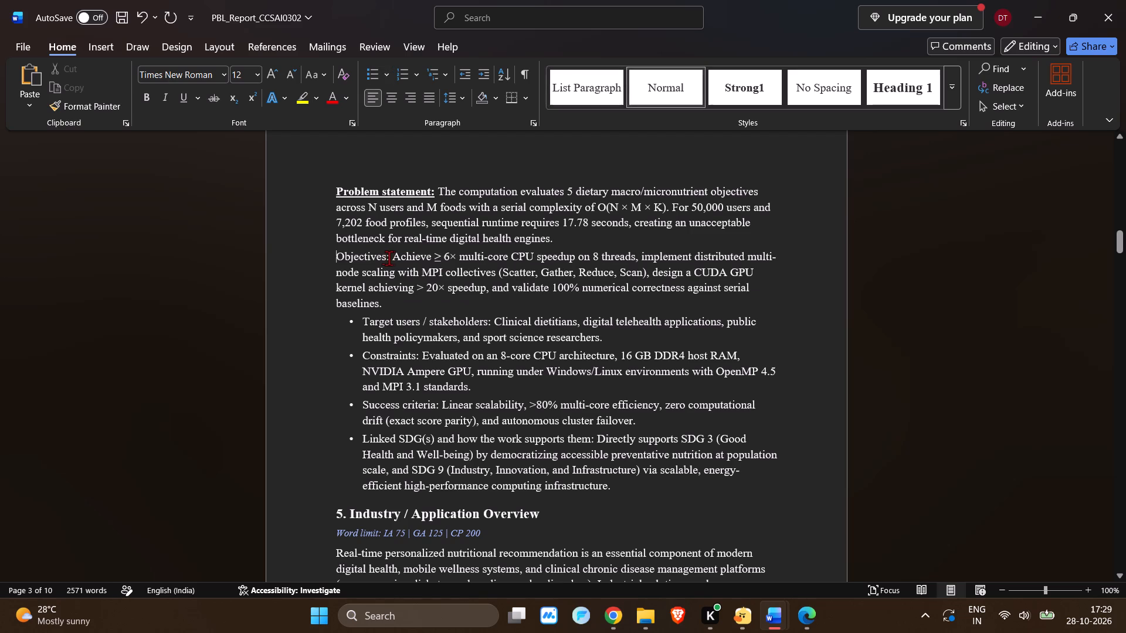
click(364, 320)
key(BackSpace)
key(BackSpace)
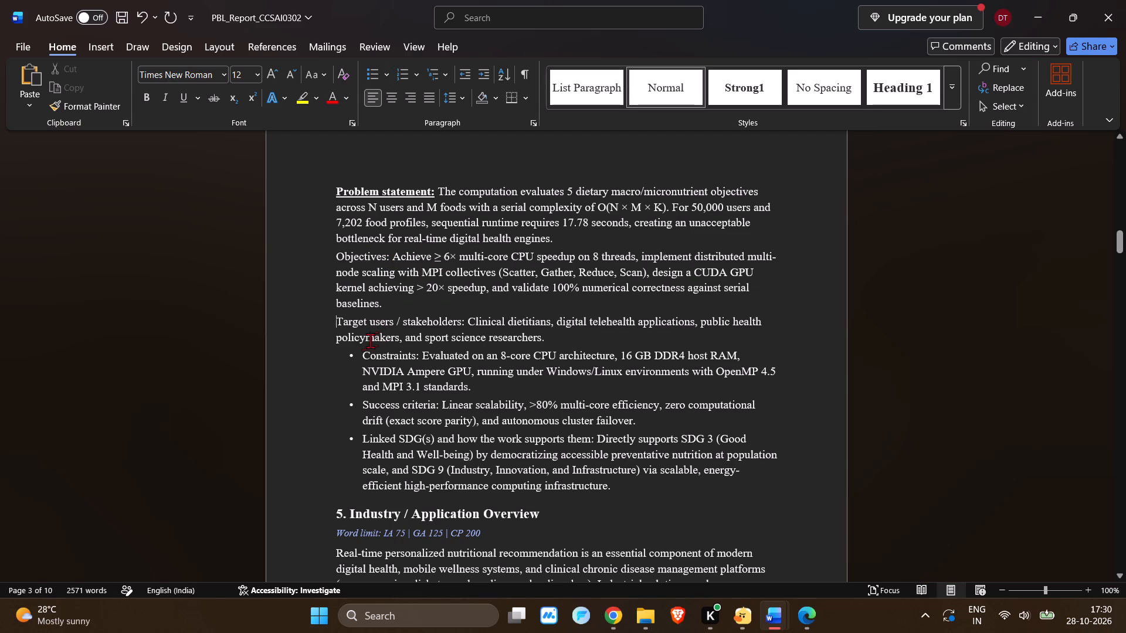
click(363, 352)
key(BackSpace)
key(BackSpace)
click(365, 400)
key(BackSpace)
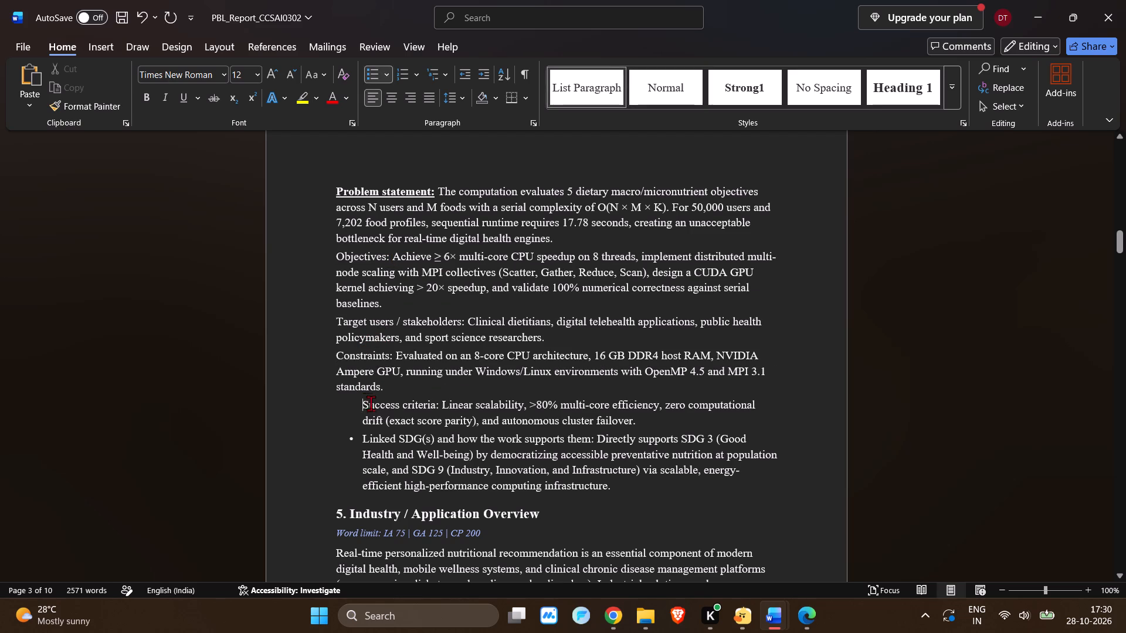
key(BackSpace)
click(365, 442)
key(BackSpace)
key(BackSpace)
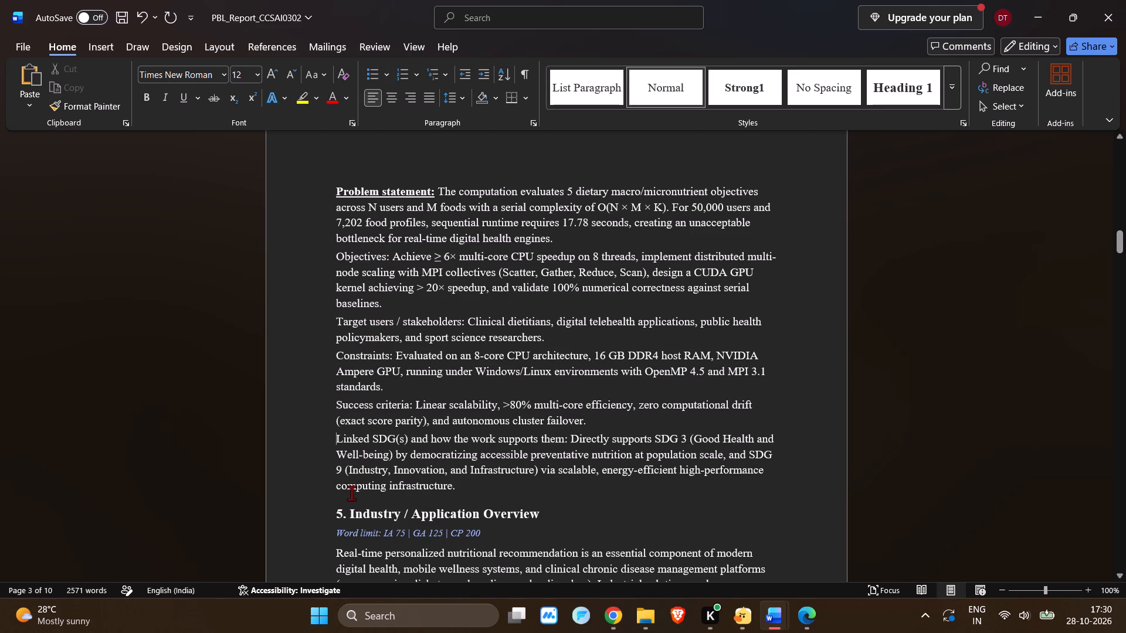
Delete the word limit line under the Industry / Application Overview heading.
scroll(359, 471, down, 3)
drag(481, 434, 325, 435)
key(BackSpace)
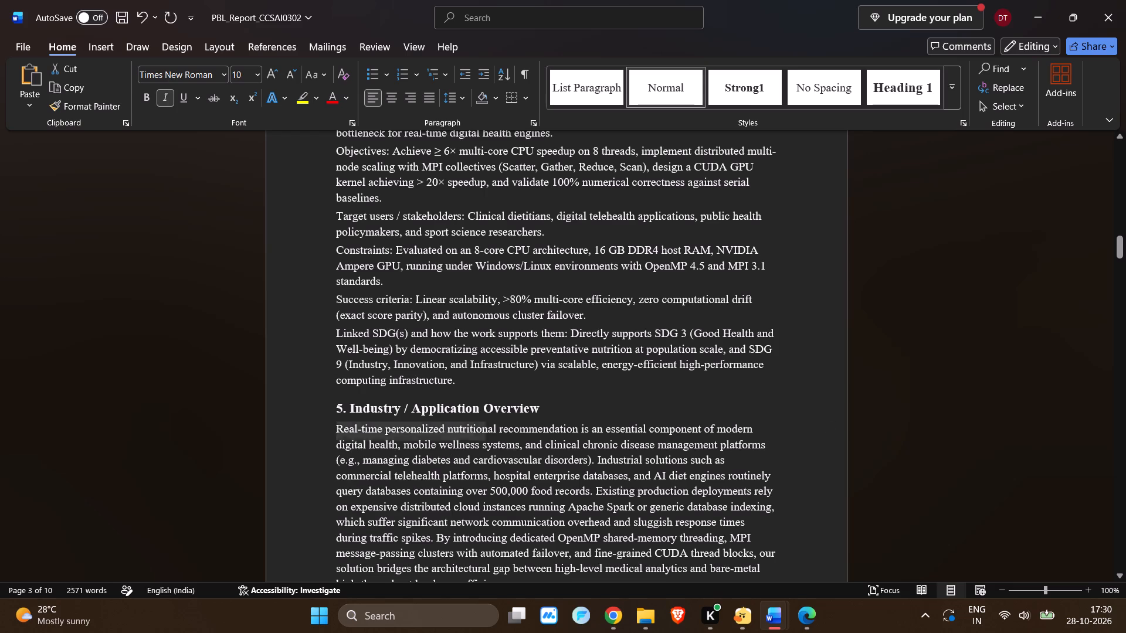
Delete the word limit line and the blank line beneath the Module 1 heading in section 6.
scroll(442, 481, down, 5)
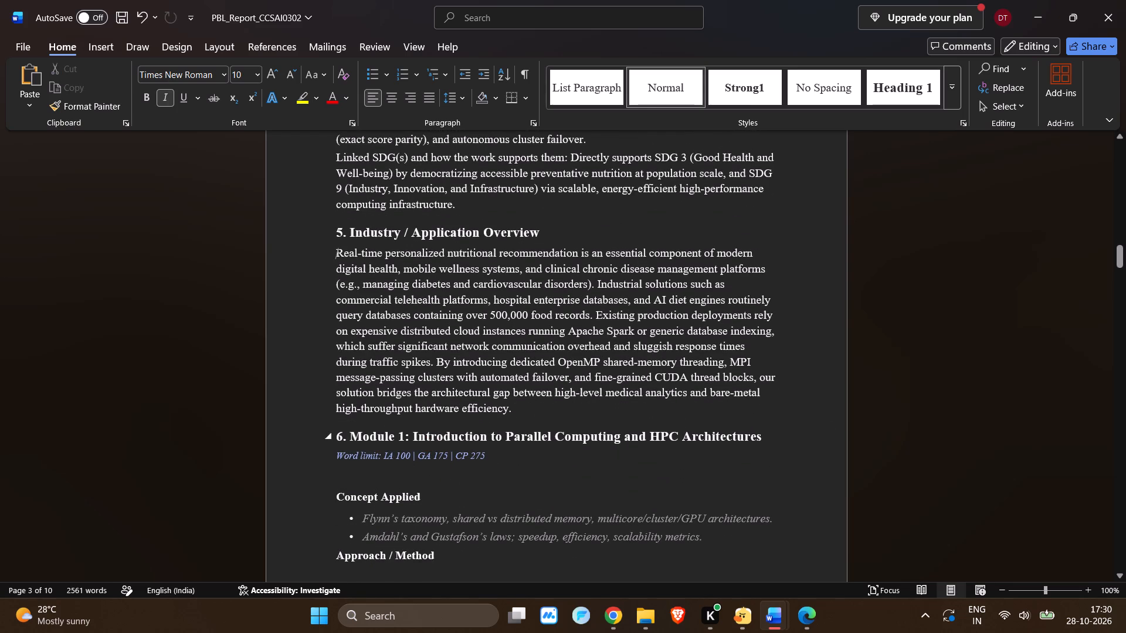
drag(489, 454, 313, 455)
key(BackSpace)
scroll(459, 478, down, 2)
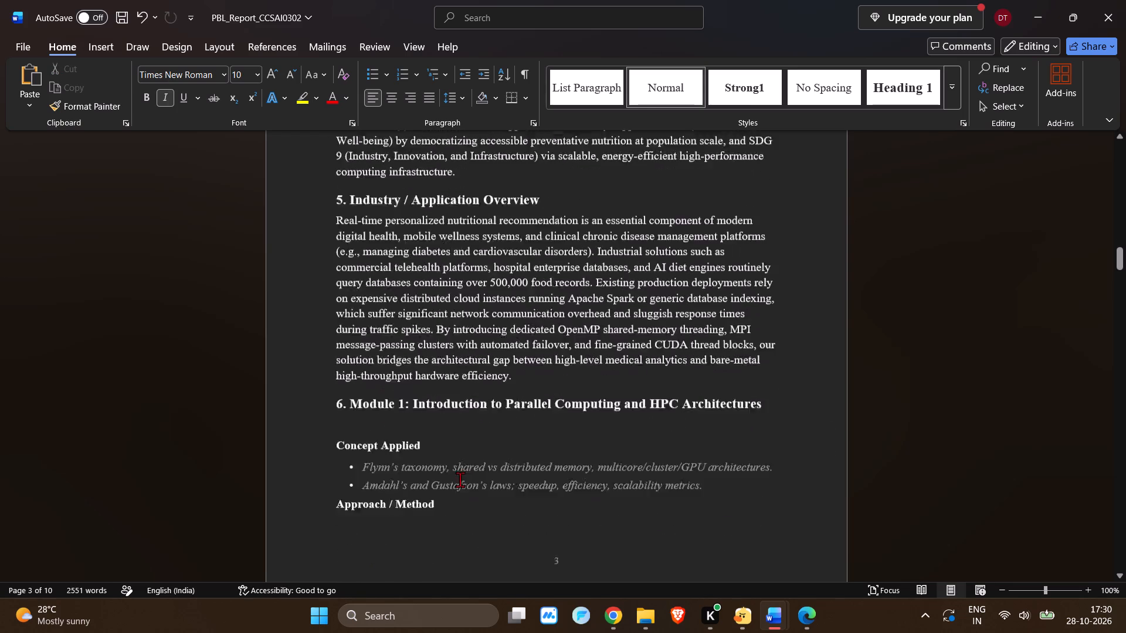
scroll(460, 479, down, 1)
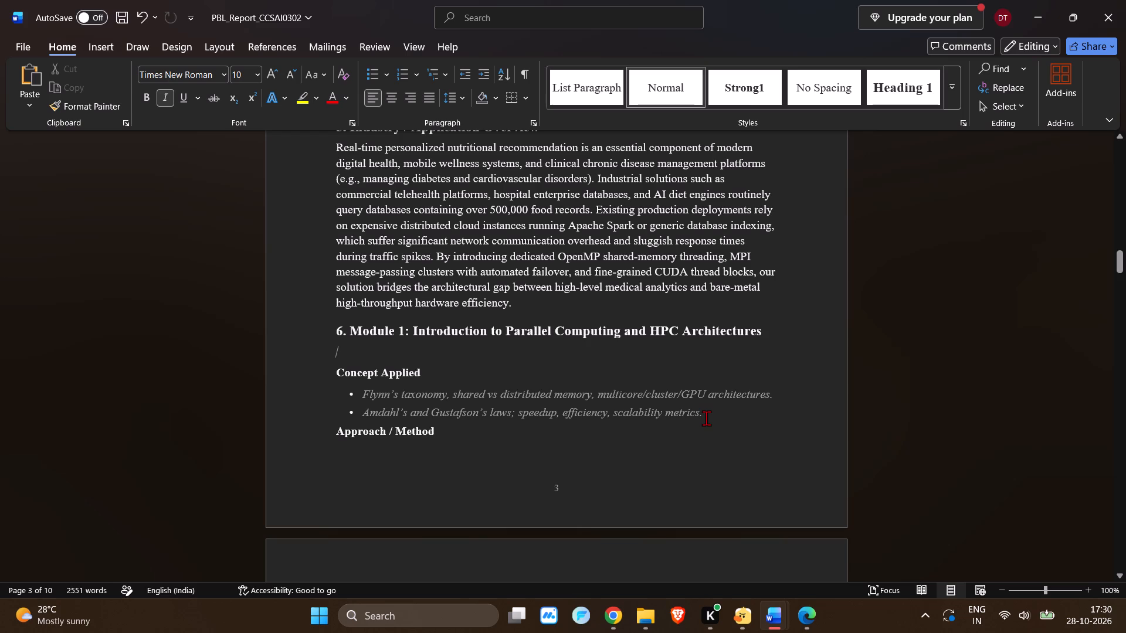
key(BackSpace)
scroll(602, 424, down, 5)
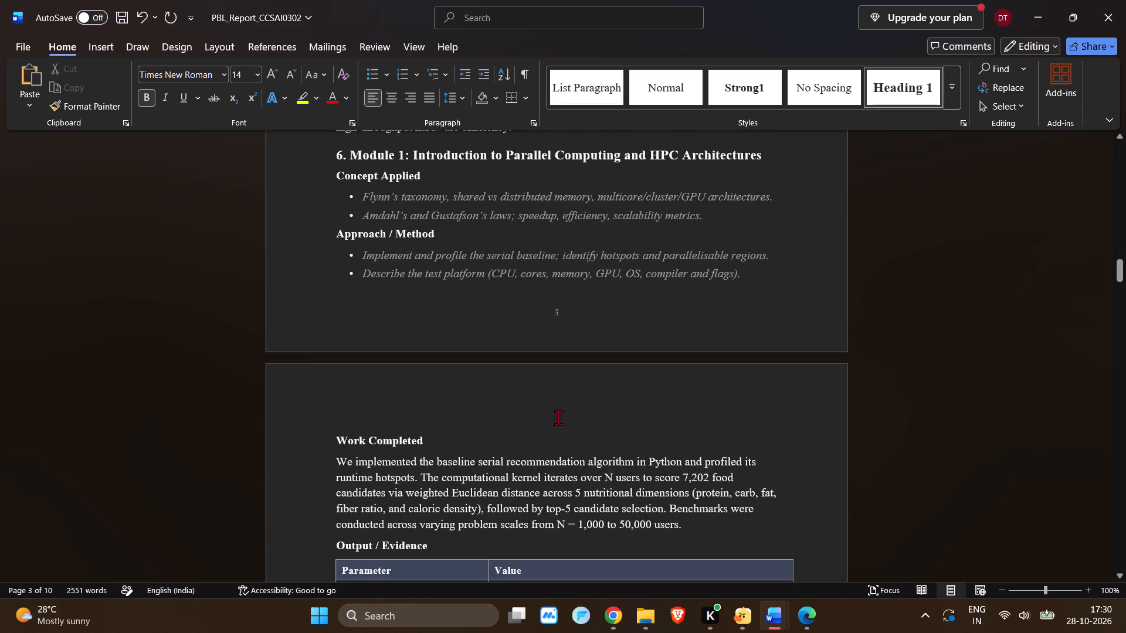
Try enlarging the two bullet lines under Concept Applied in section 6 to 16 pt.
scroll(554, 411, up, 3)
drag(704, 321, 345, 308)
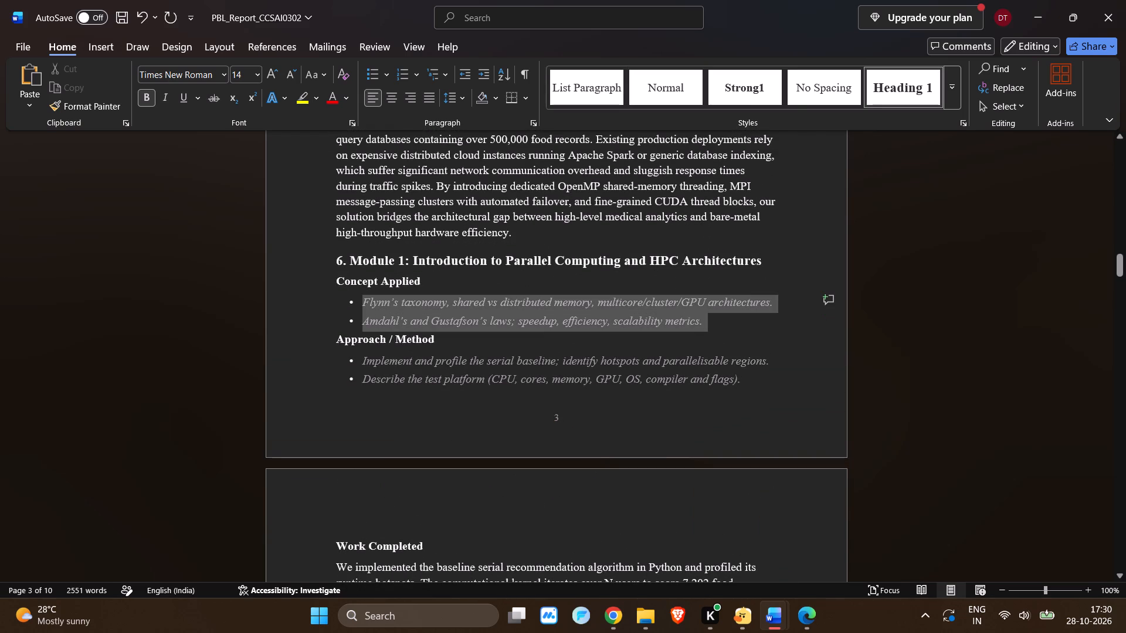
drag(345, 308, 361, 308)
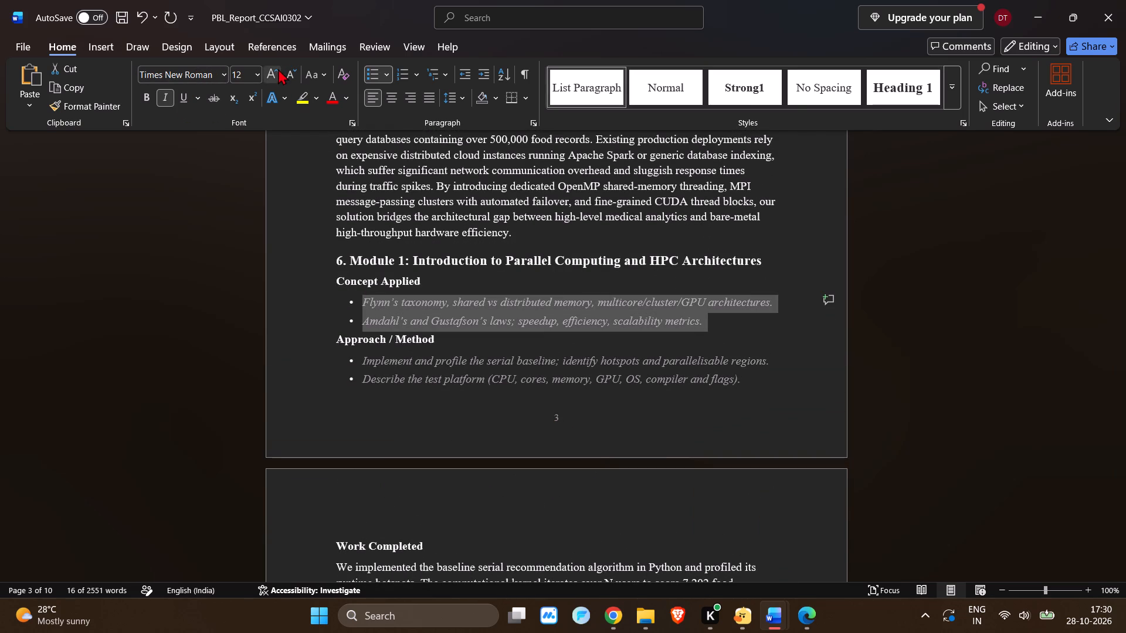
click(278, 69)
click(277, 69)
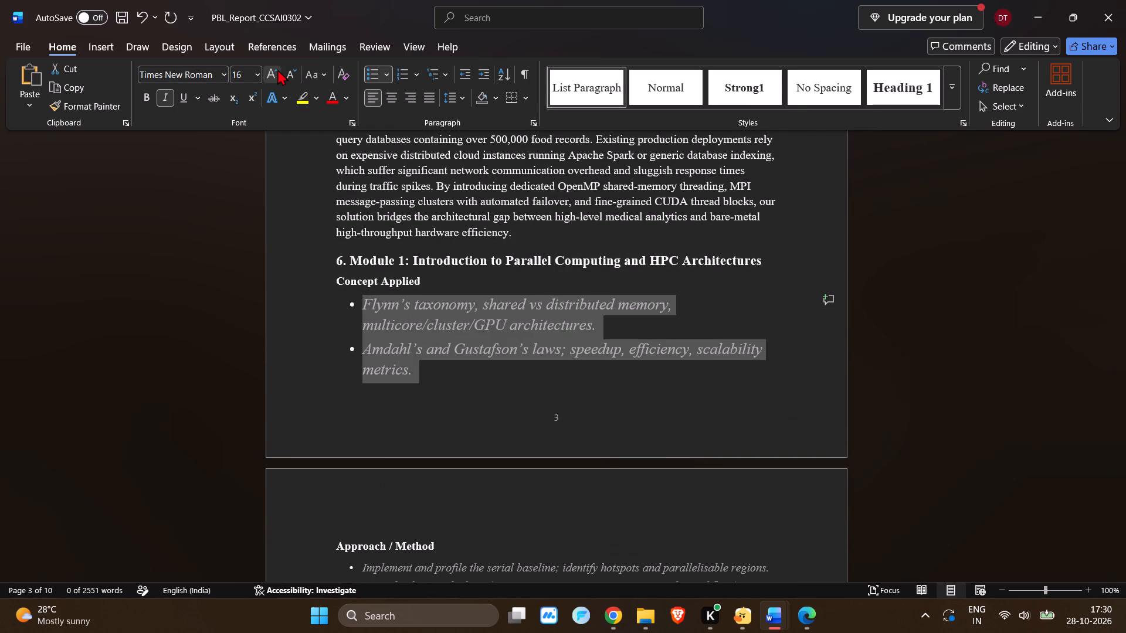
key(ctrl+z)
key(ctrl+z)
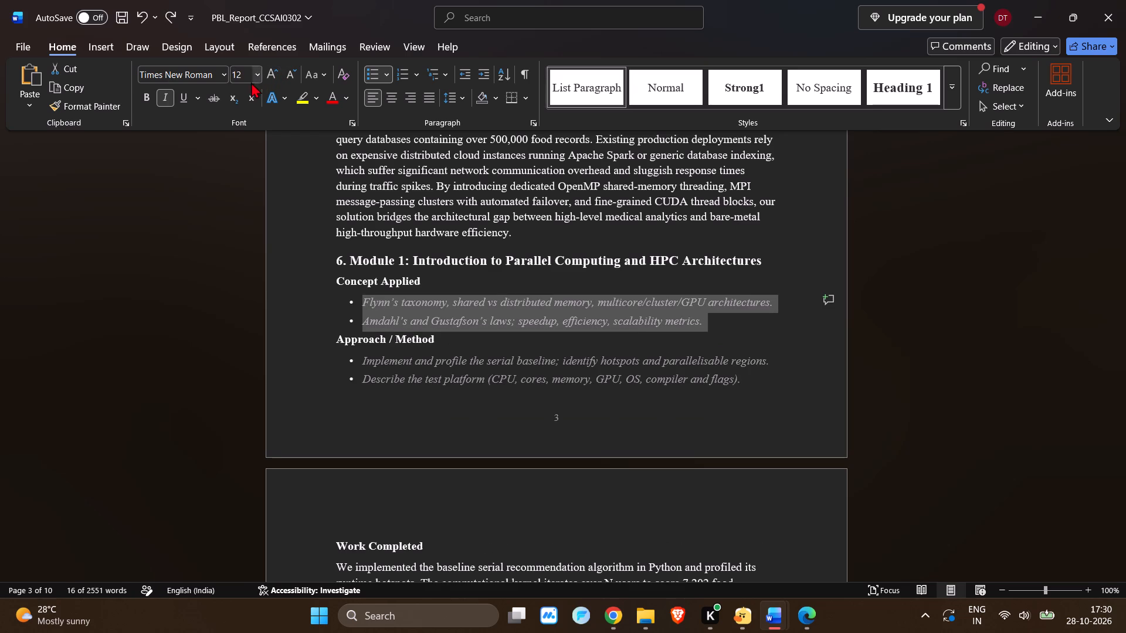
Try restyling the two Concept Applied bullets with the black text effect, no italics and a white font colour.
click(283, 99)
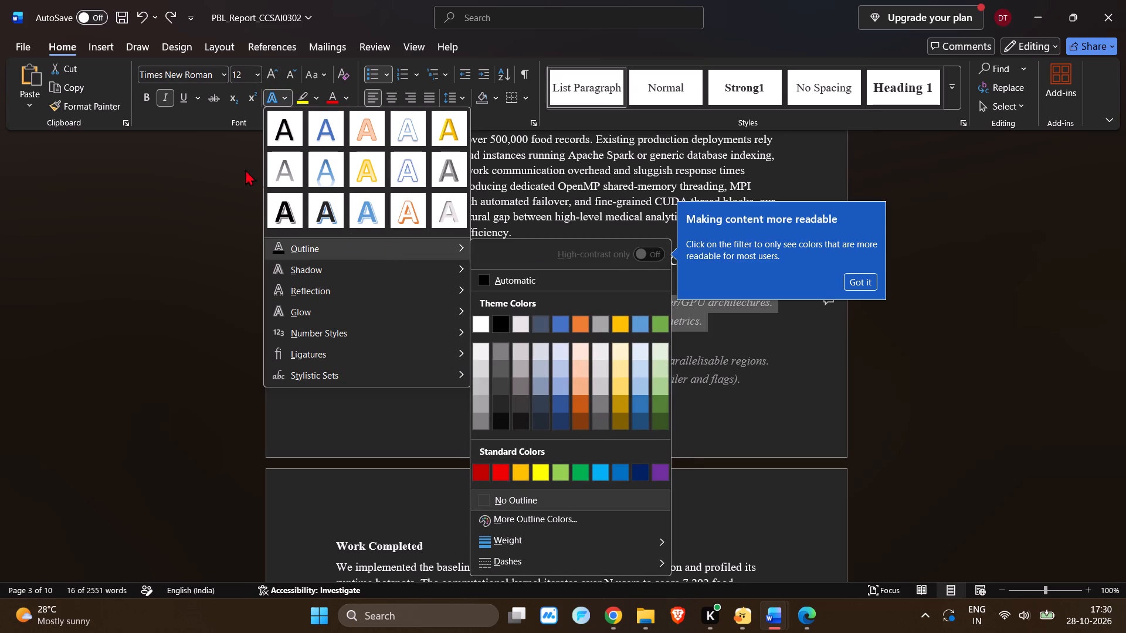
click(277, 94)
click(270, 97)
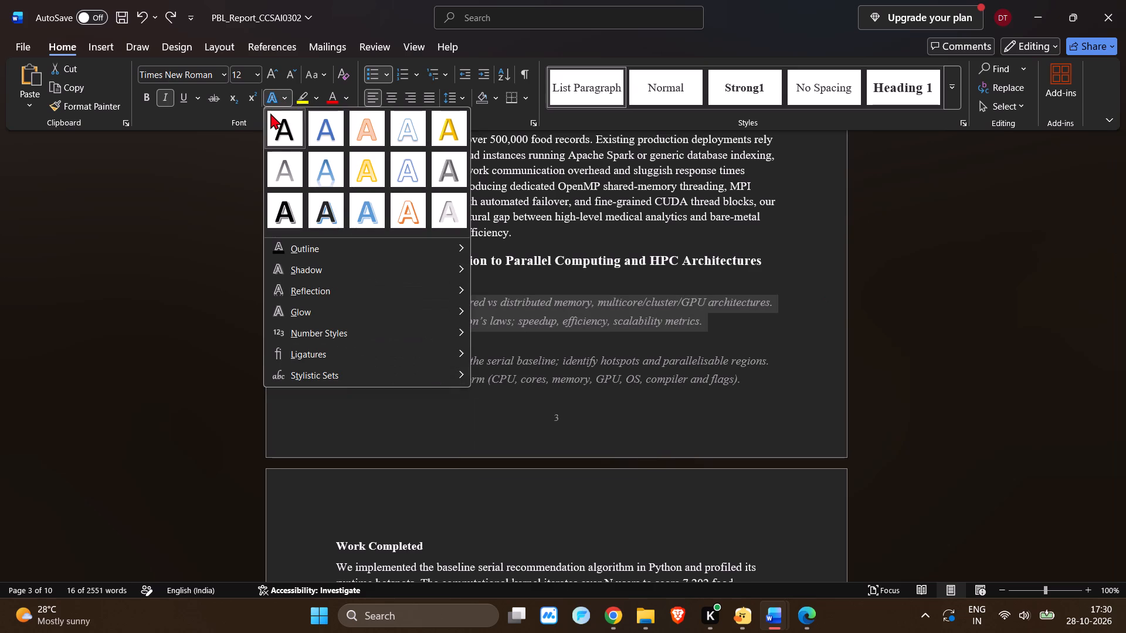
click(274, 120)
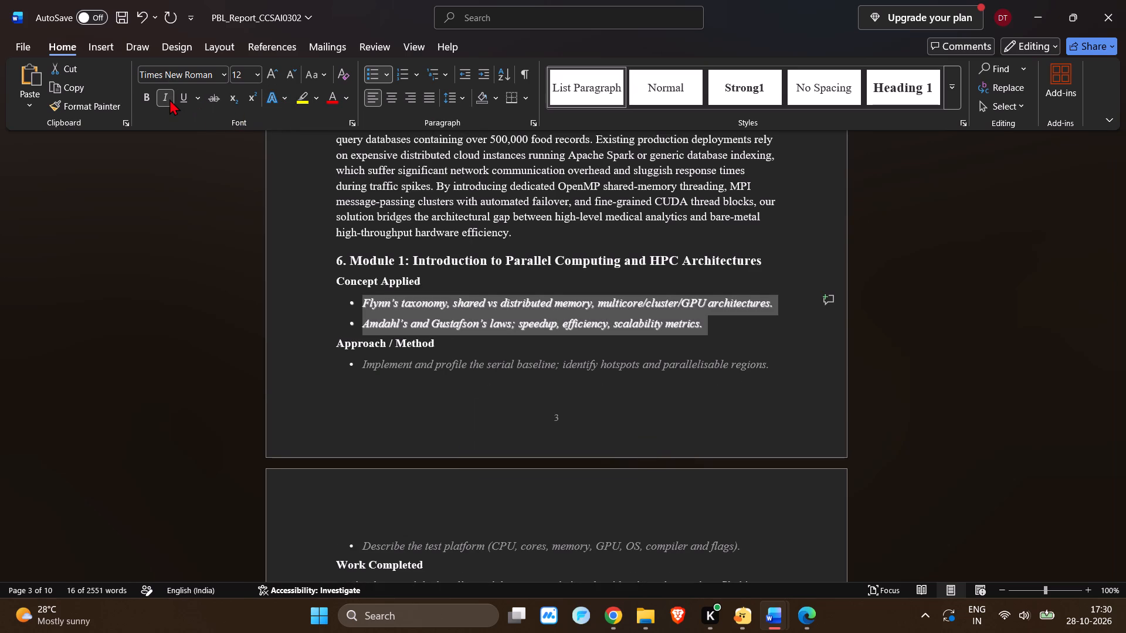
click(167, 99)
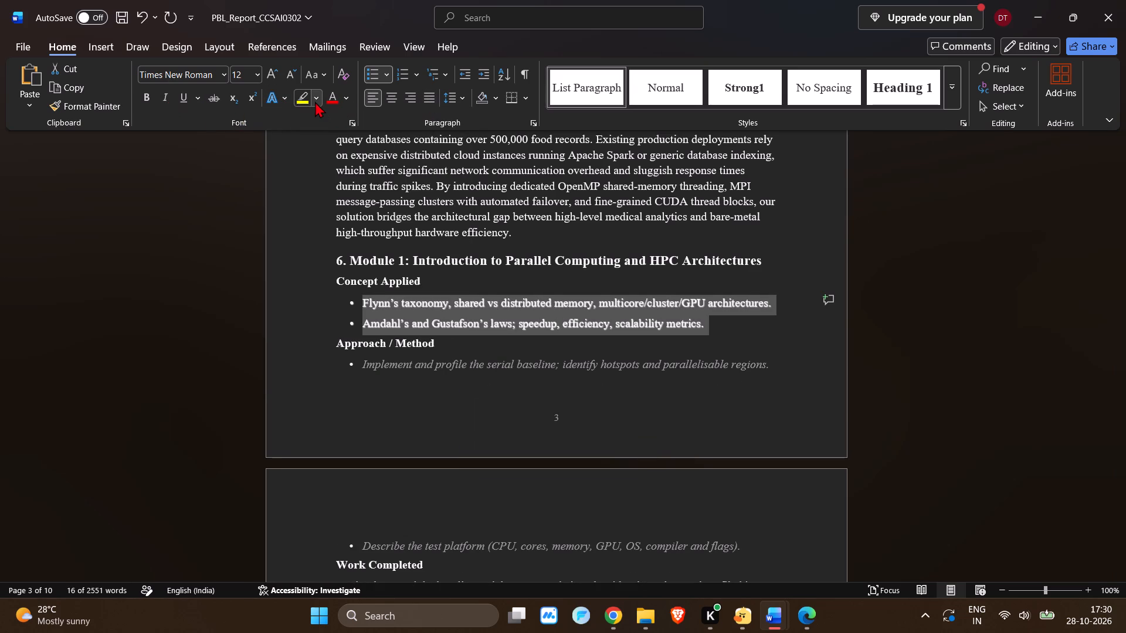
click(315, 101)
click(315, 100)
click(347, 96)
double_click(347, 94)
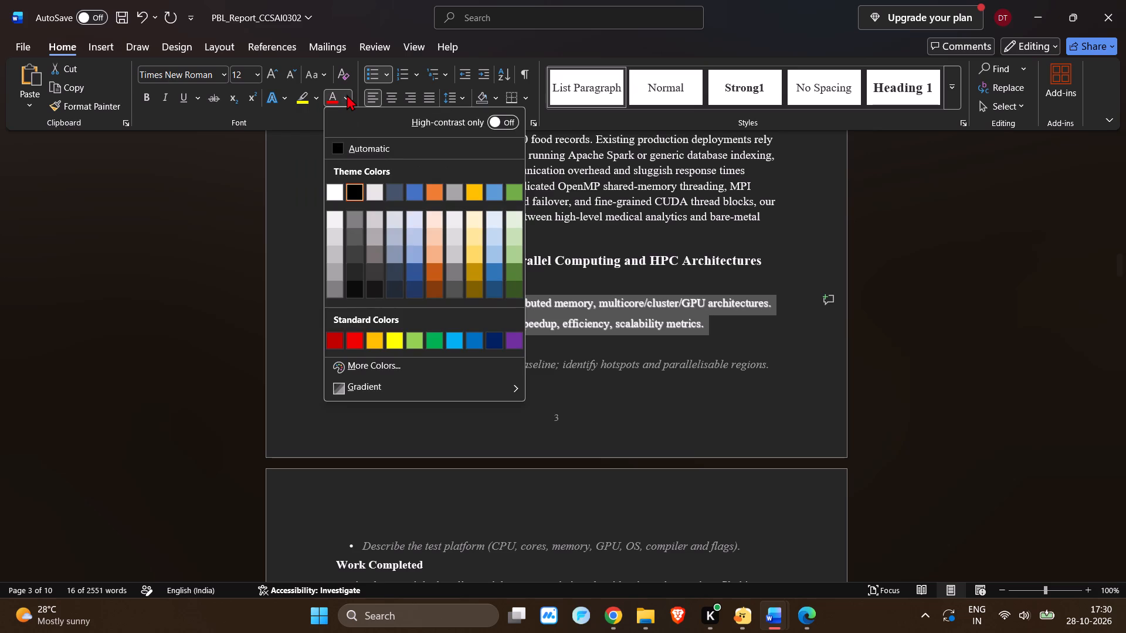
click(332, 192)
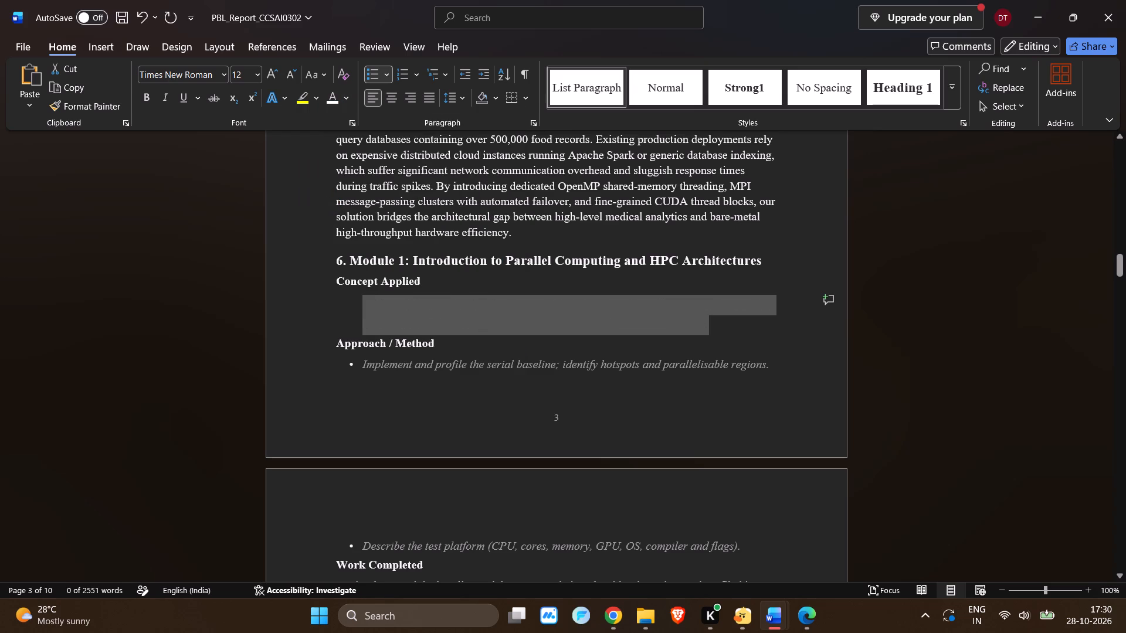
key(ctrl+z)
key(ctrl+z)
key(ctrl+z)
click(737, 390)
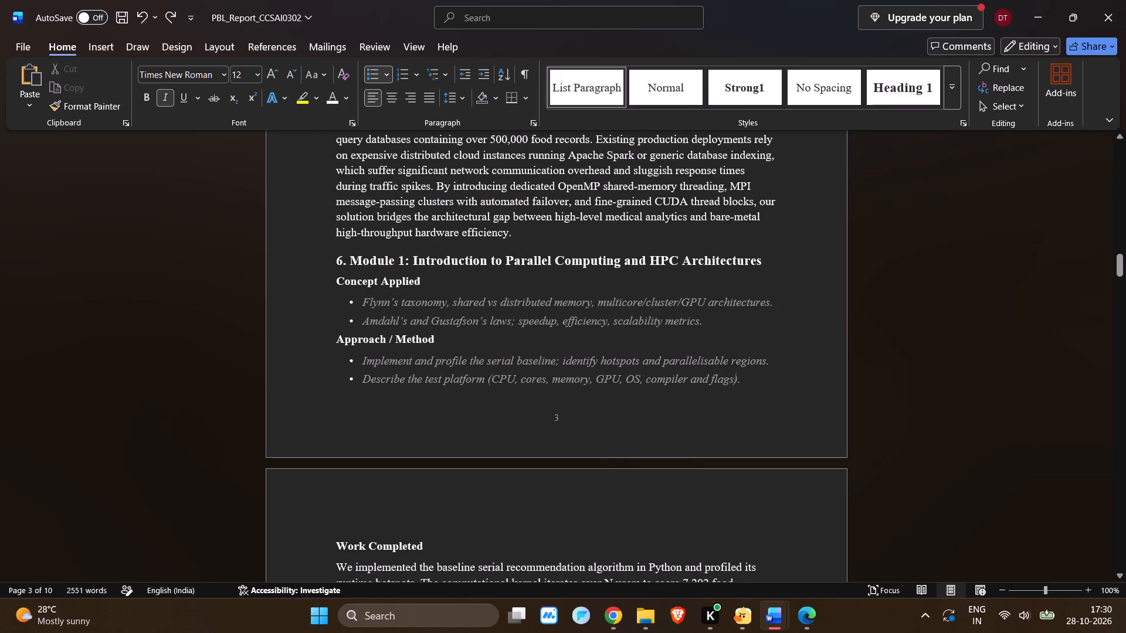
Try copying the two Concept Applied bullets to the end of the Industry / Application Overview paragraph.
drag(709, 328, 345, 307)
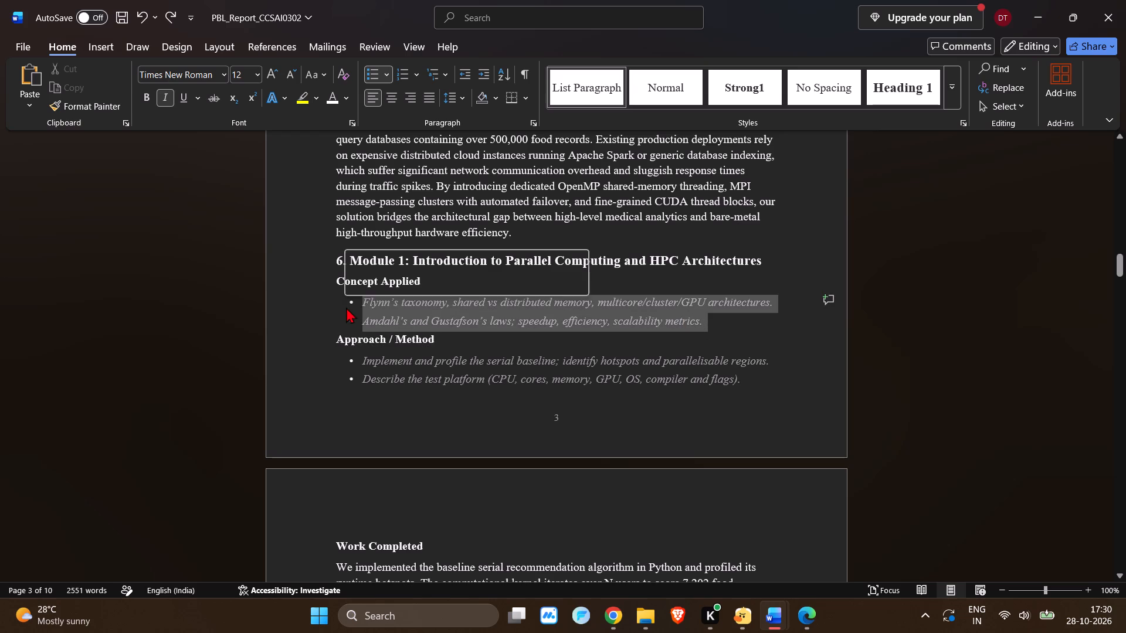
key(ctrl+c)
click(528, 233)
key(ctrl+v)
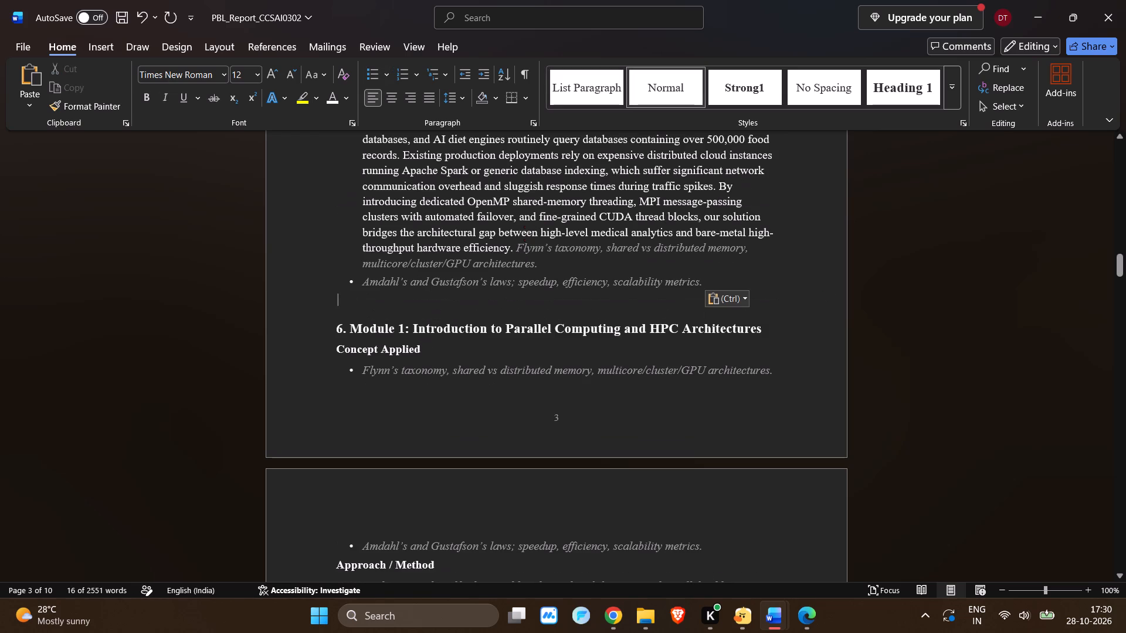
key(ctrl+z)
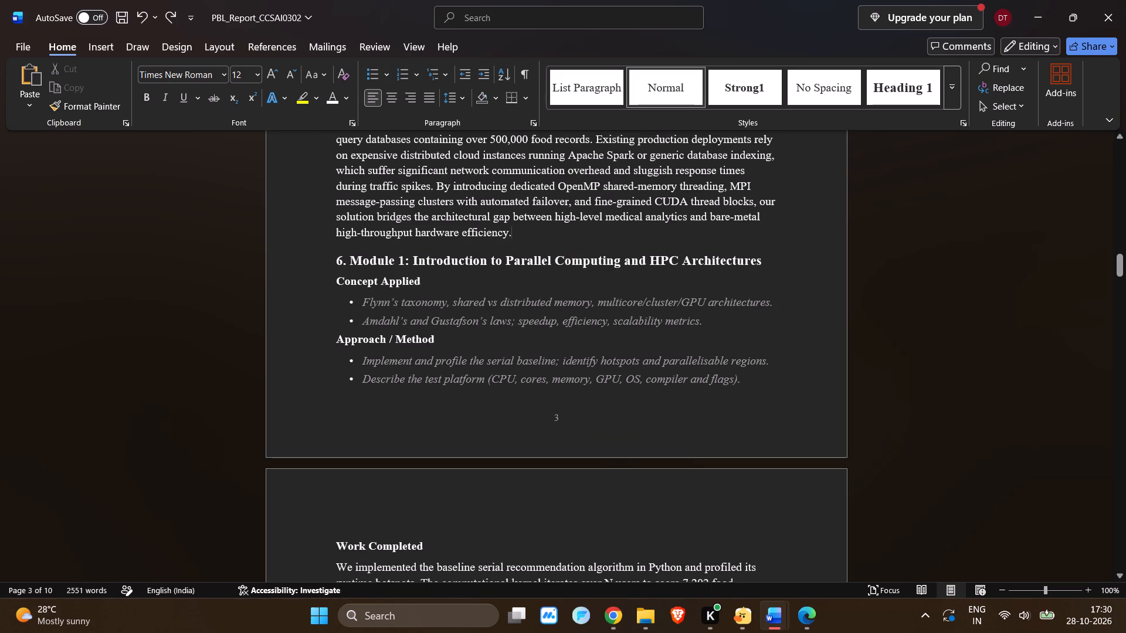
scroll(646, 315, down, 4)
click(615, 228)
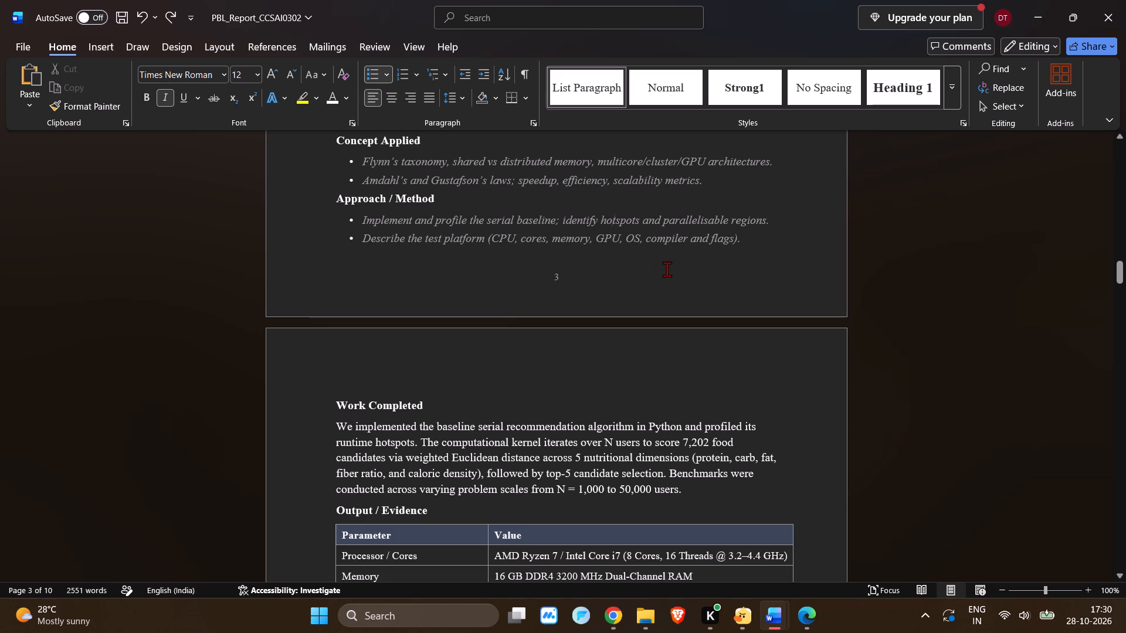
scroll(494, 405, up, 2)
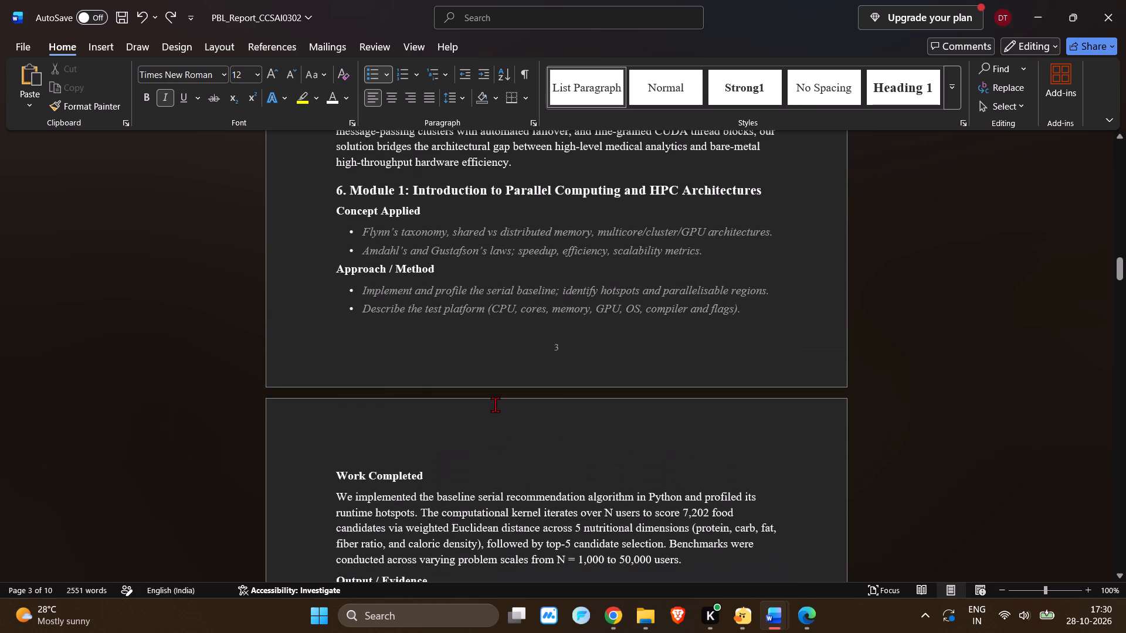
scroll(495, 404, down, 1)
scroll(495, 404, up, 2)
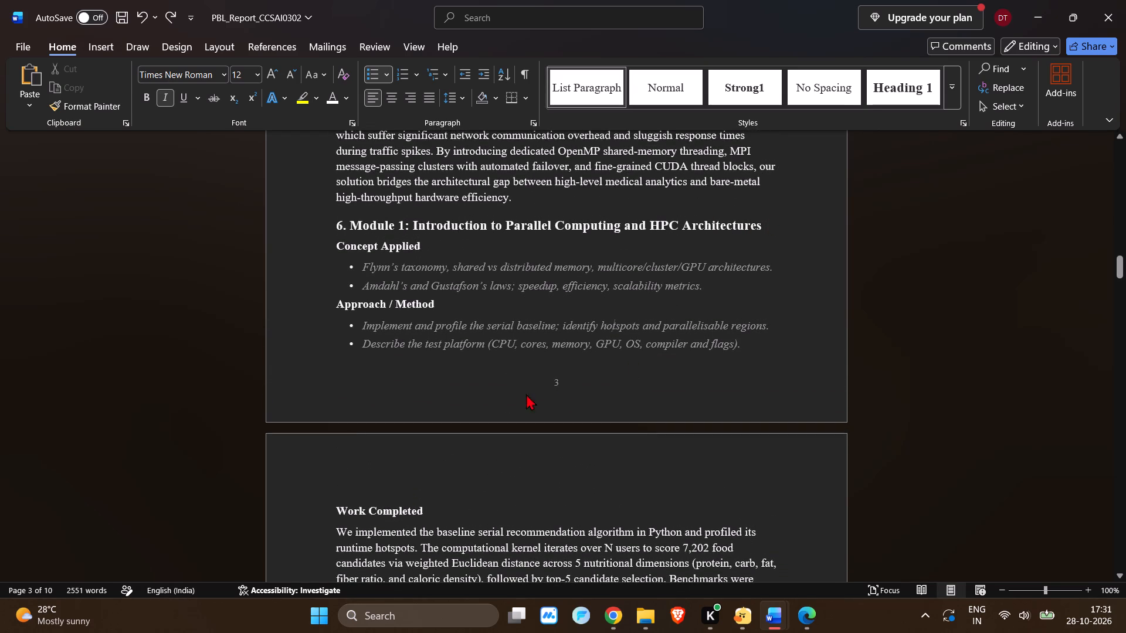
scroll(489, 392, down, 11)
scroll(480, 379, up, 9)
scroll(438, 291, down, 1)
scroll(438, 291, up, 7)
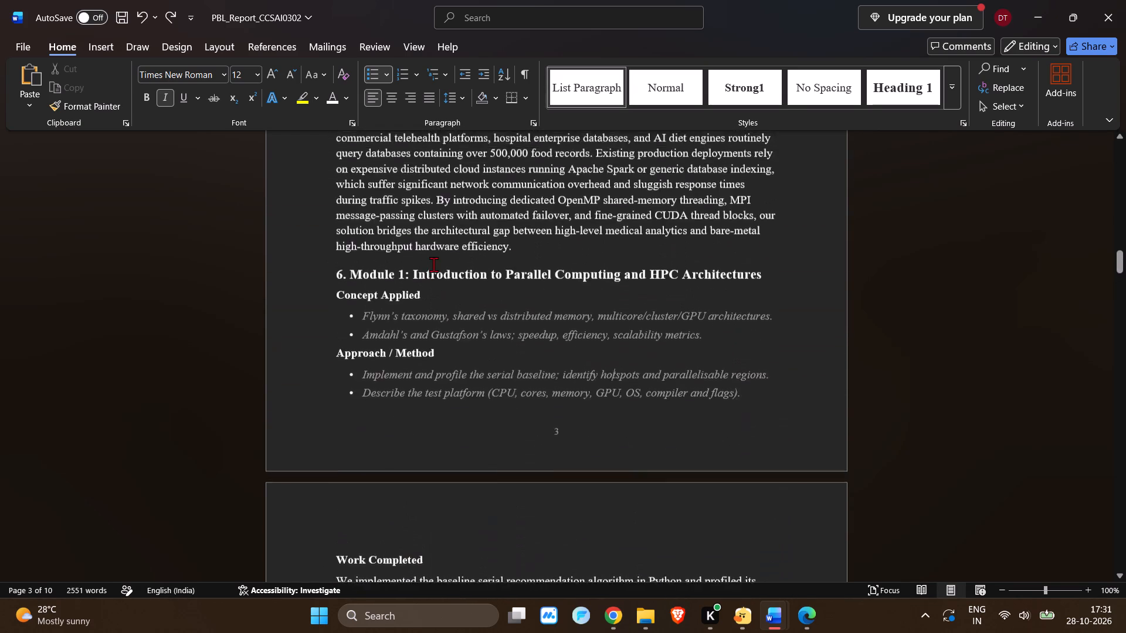
Make the "Objectives:", "Target users / stakeholders:" and "Success criteria:" labels in section 4 bold and underlined.
scroll(433, 264, up, 13)
scroll(401, 259, down, 3)
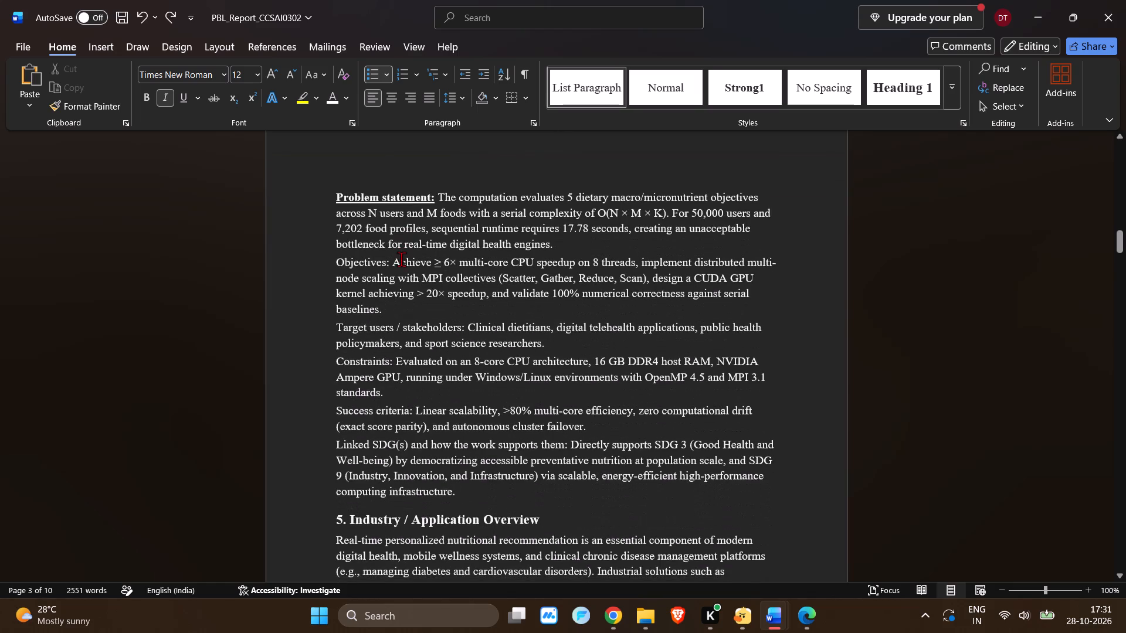
drag(334, 259, 384, 263)
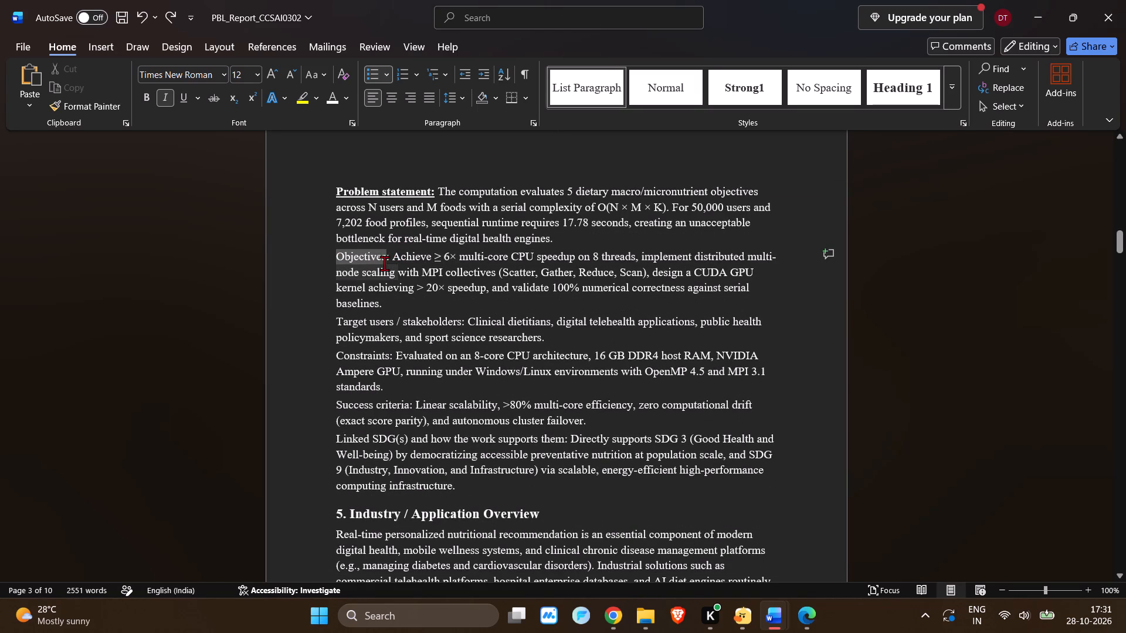
drag(384, 263, 392, 261)
ctrl+drag(337, 325, 360, 320)
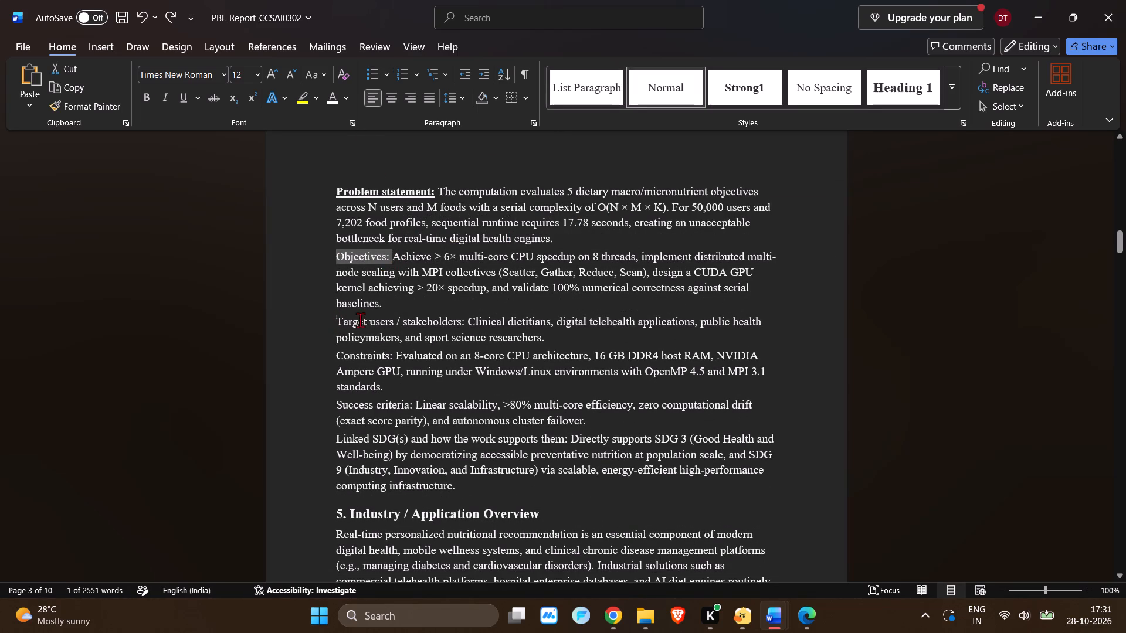
ctrl+drag(360, 320, 463, 323)
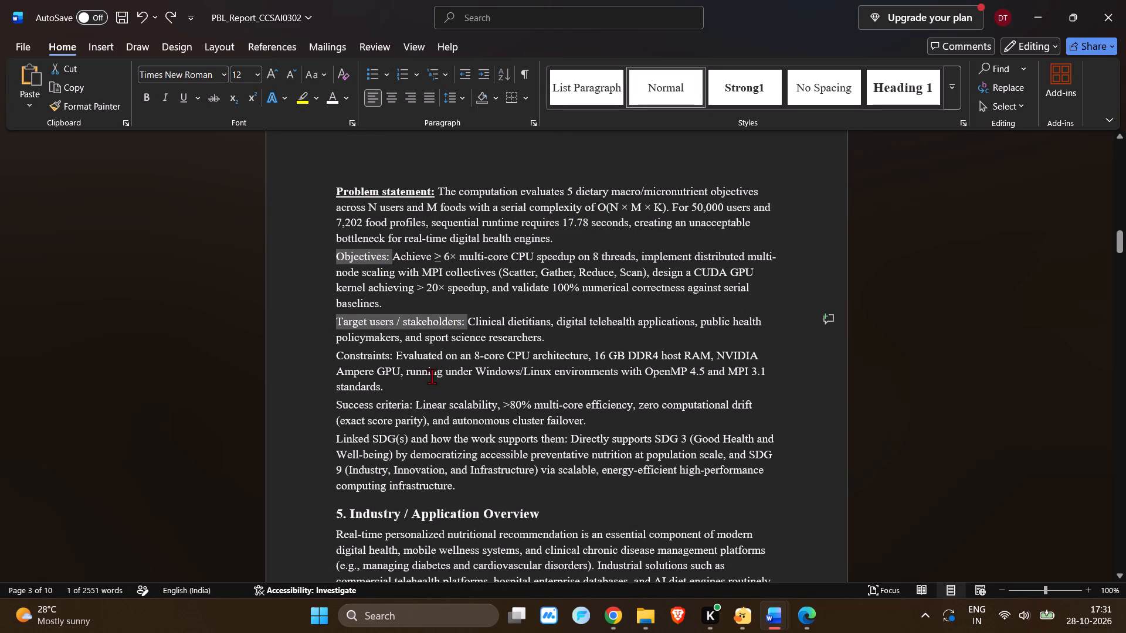
ctrl+drag(415, 404, 333, 411)
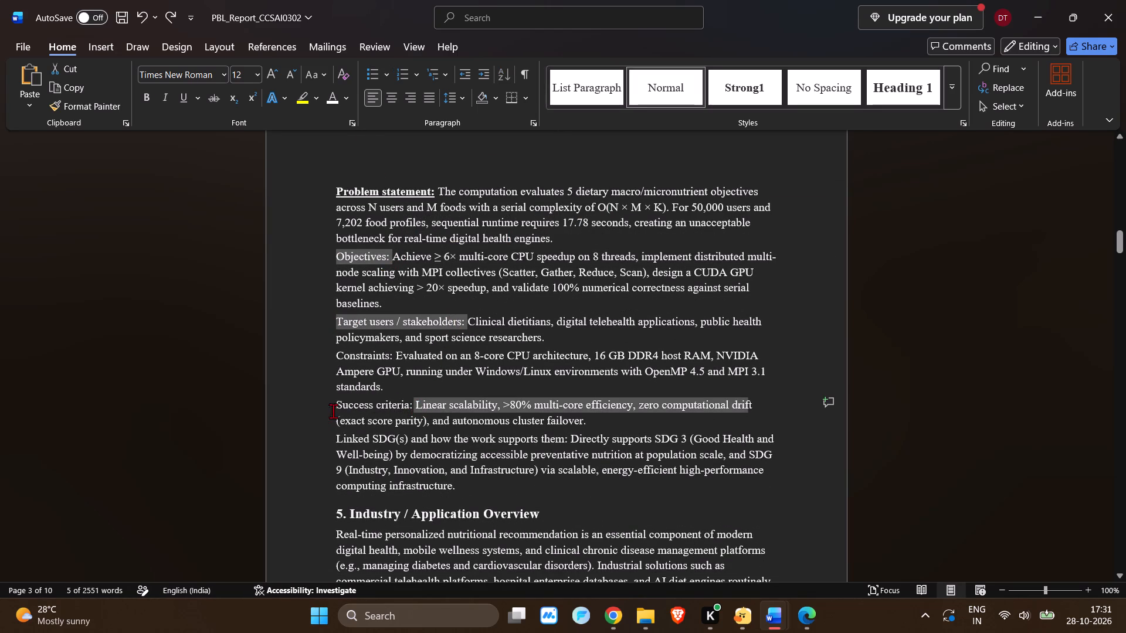
ctrl+drag(333, 411, 338, 405)
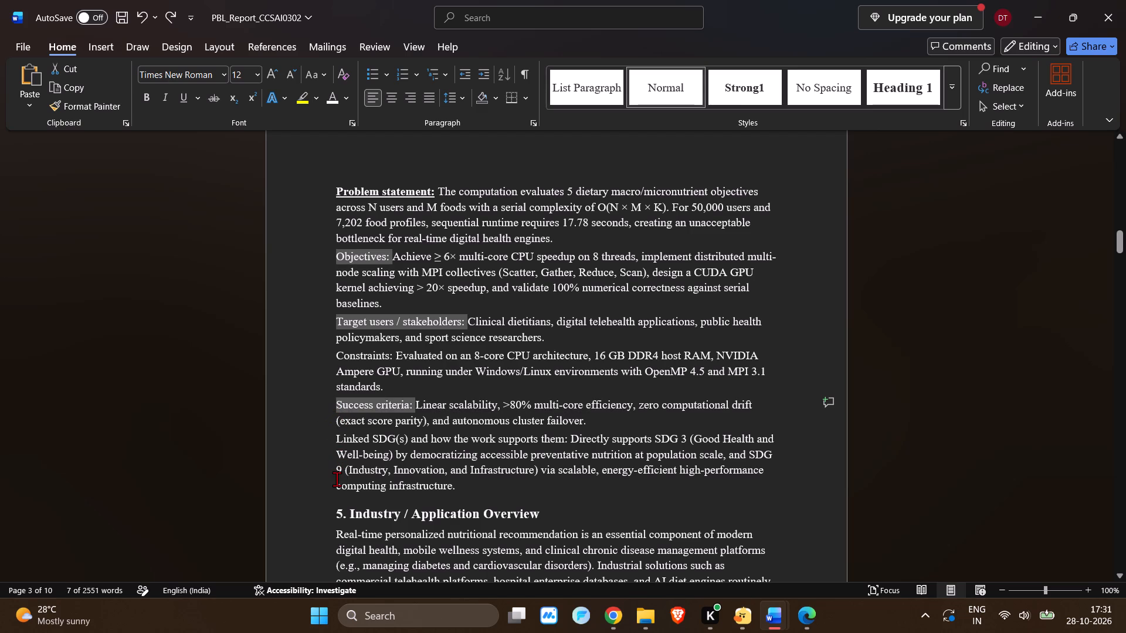
ctrl+drag(329, 442, 470, 435)
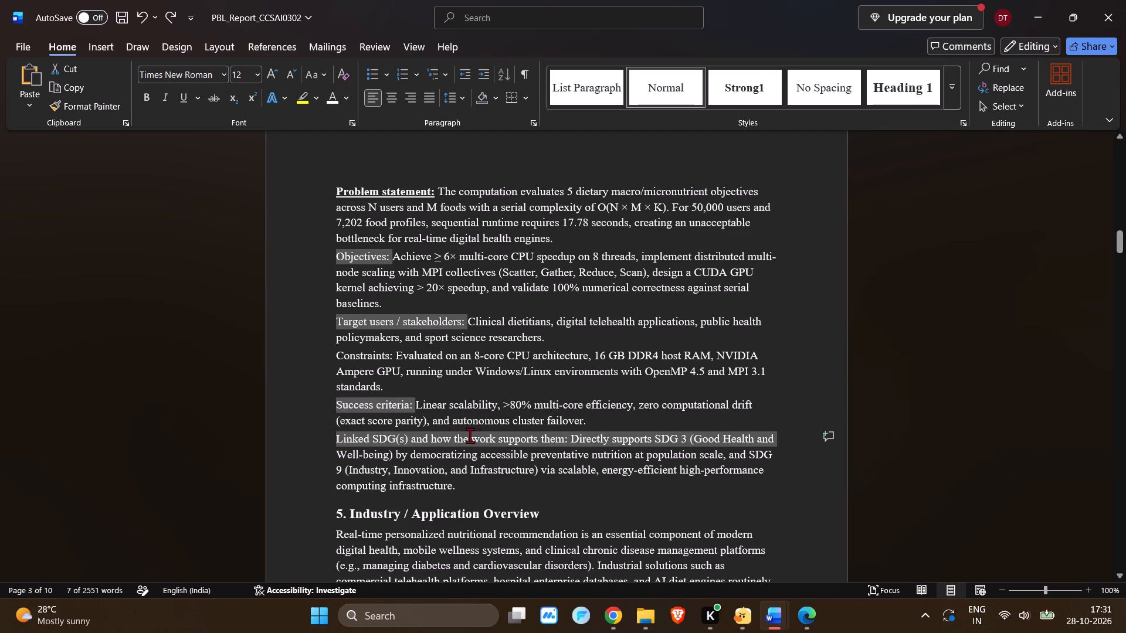
ctrl+drag(470, 435, 314, 496)
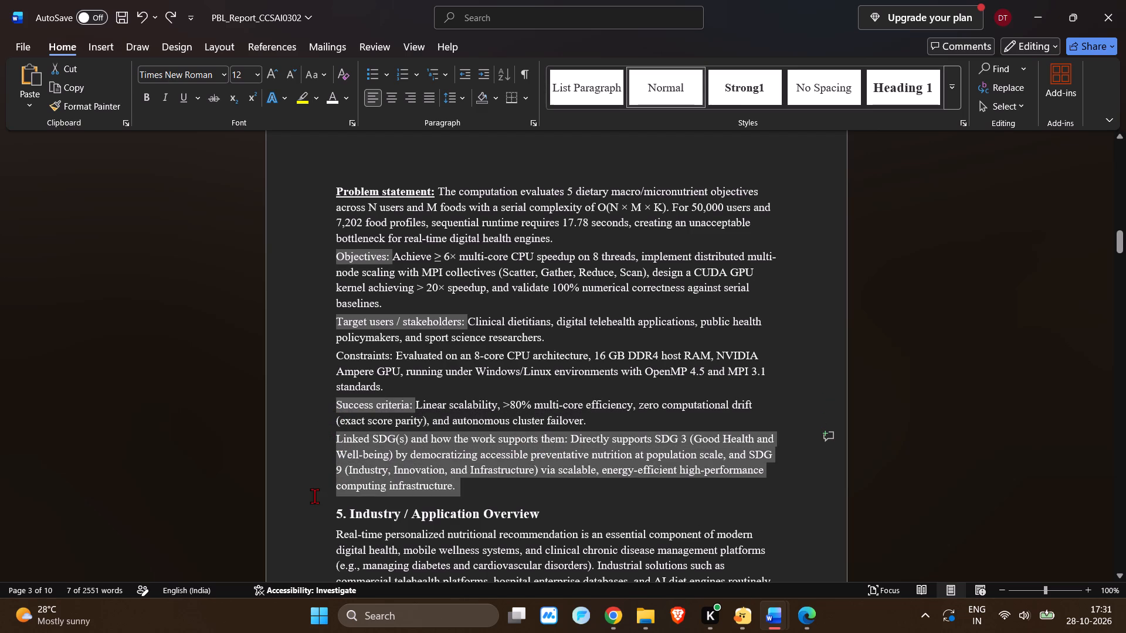
ctrl+drag(314, 496, 487, 443)
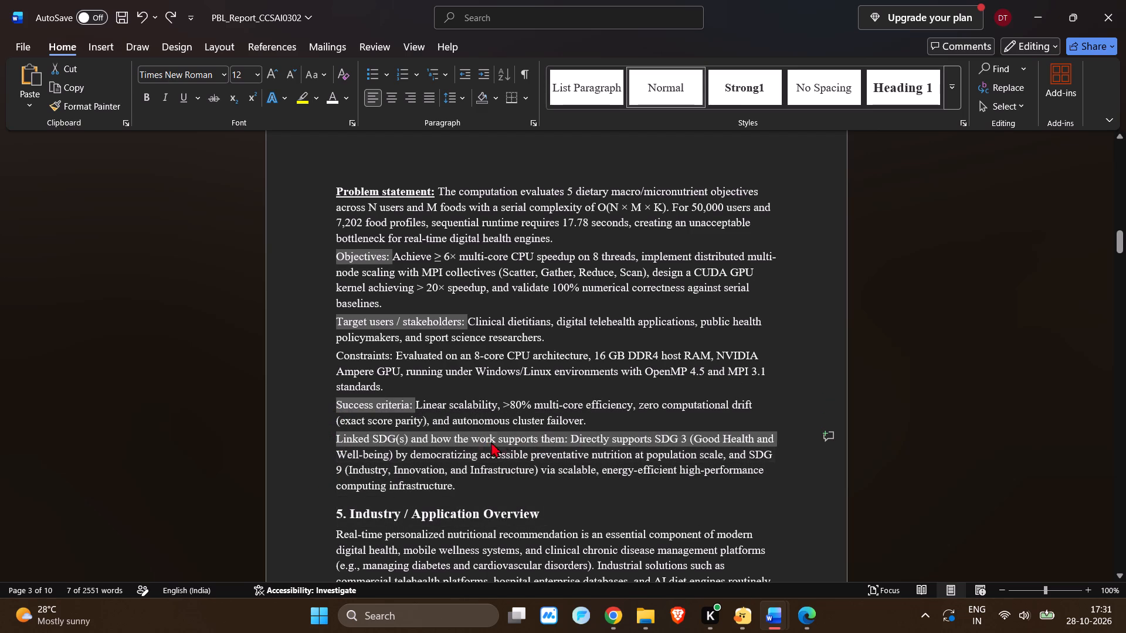
ctrl+click(498, 440)
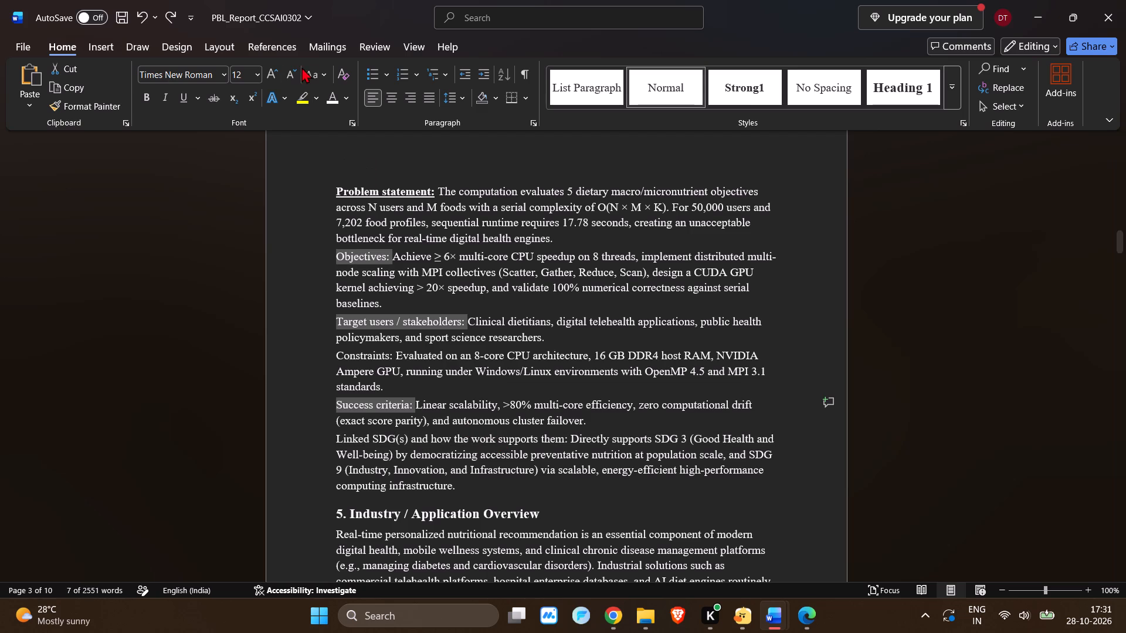
ctrl+click(187, 96)
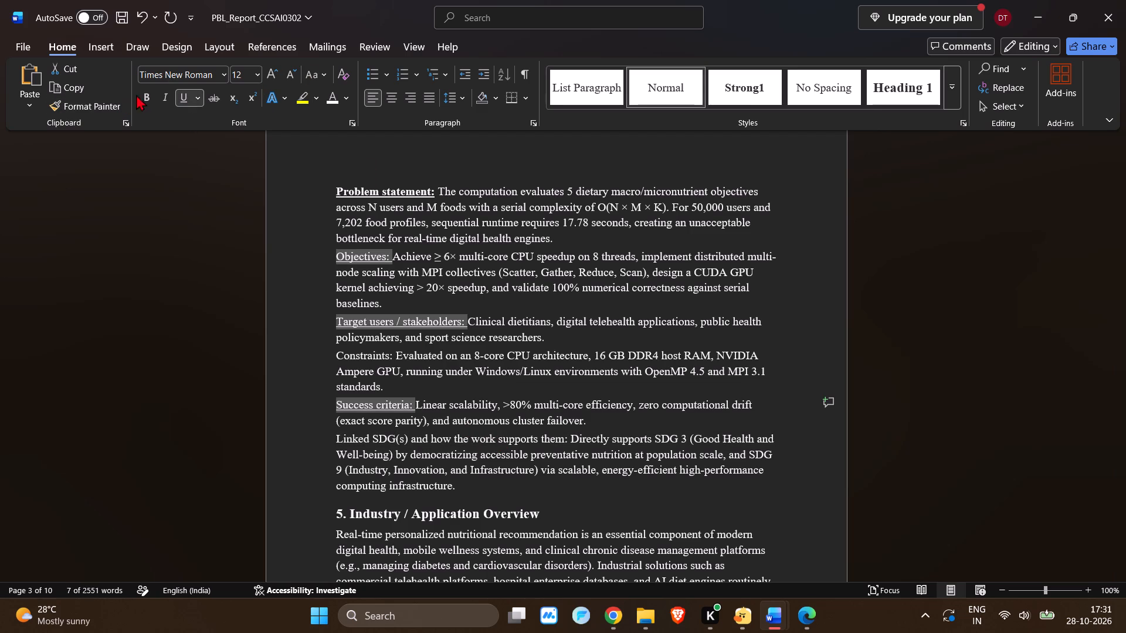
ctrl+click(150, 101)
click(392, 457)
Make the "Linked SDG(s) and how the work supports them:" label in section 4 bold and underlined.
drag(334, 442, 568, 445)
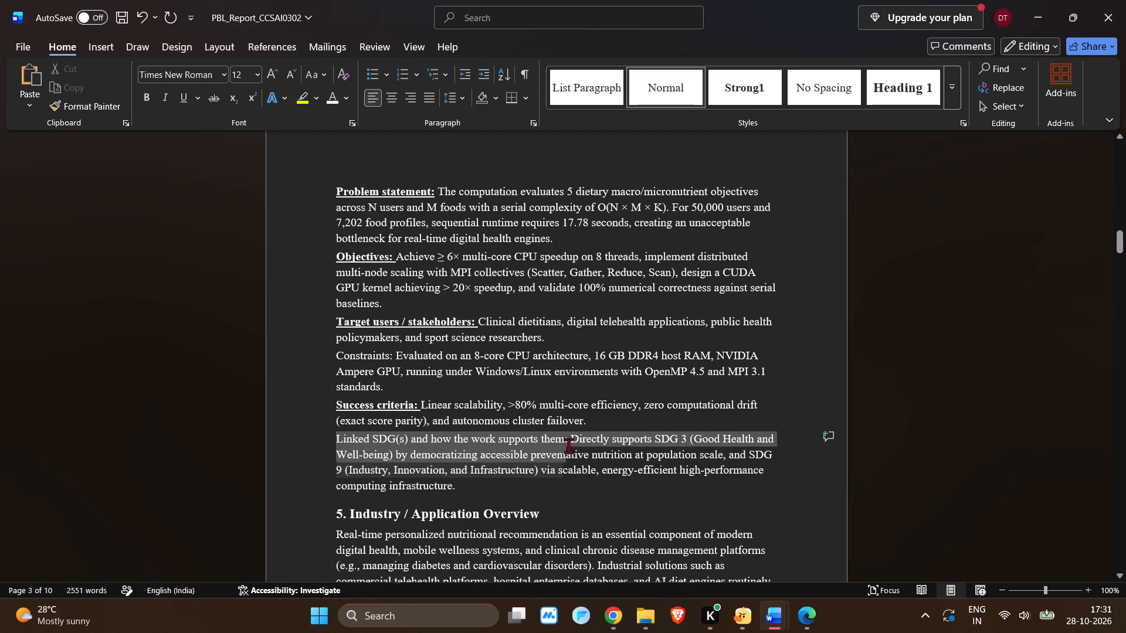
drag(568, 445, 567, 442)
click(182, 100)
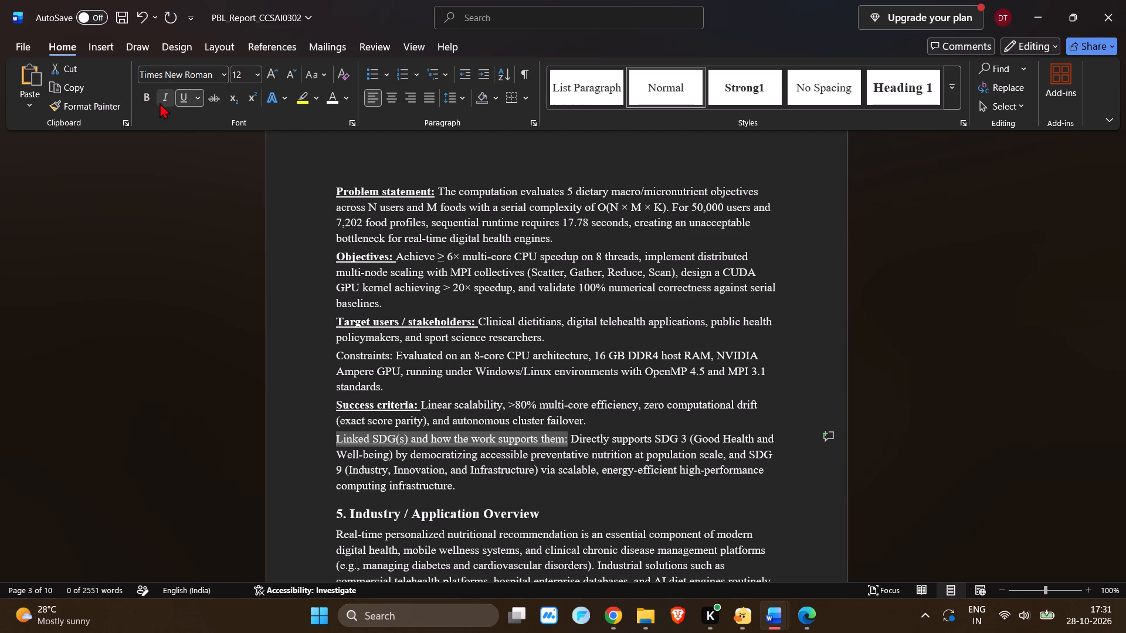
click(148, 101)
click(569, 302)
click(807, 372)
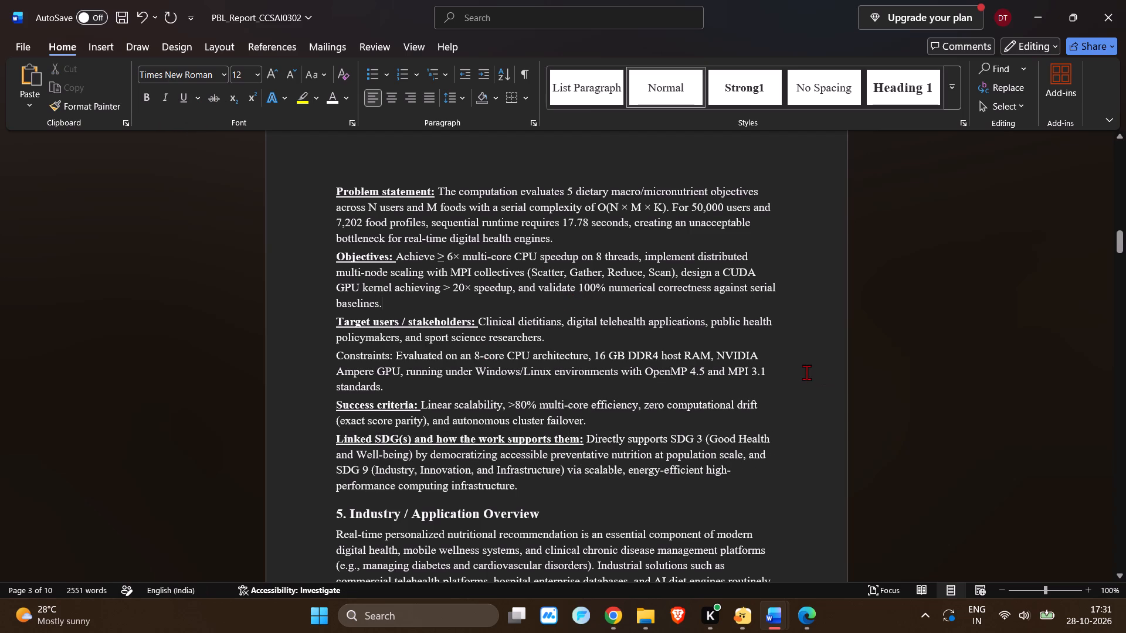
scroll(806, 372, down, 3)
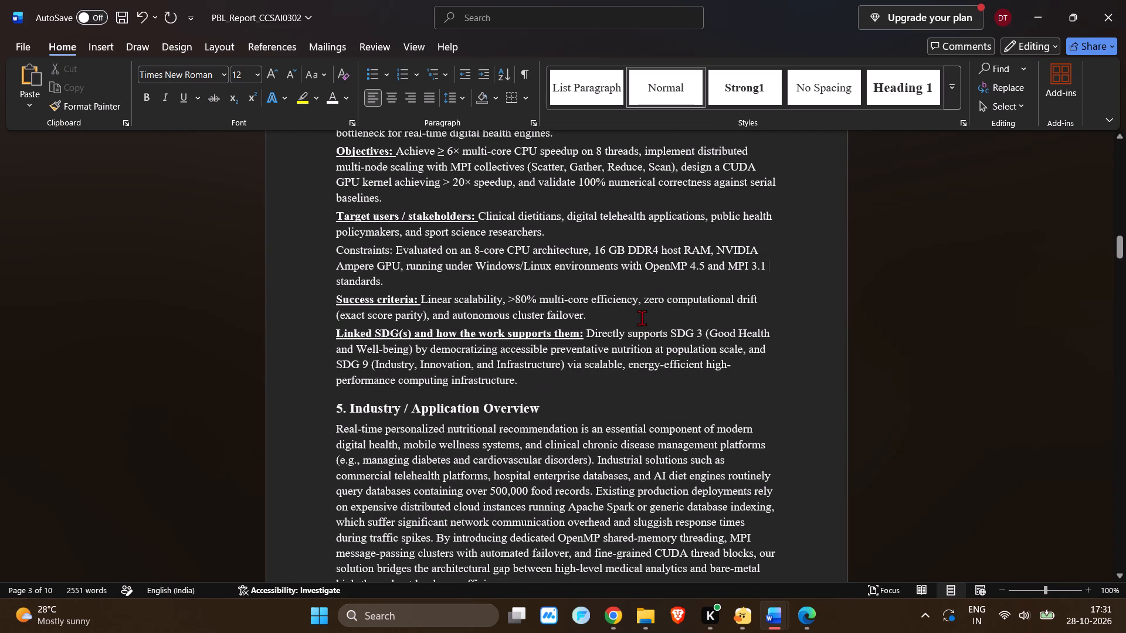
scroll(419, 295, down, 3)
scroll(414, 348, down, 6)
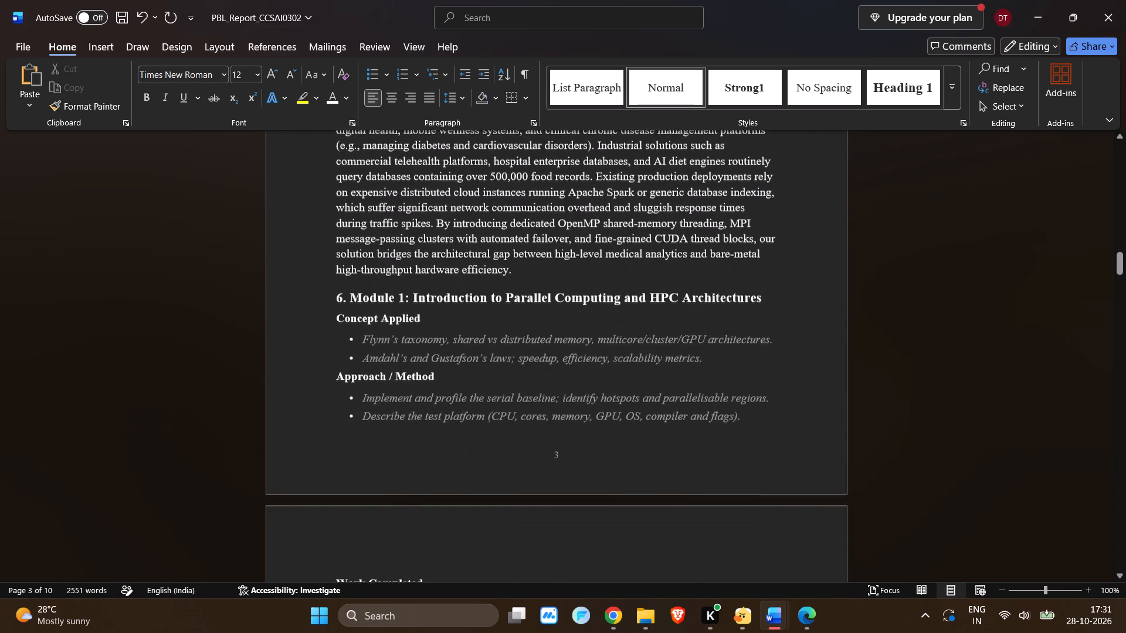
Underline the "Table 7.1: Experimental platform" caption in Module 1.
scroll(411, 335, down, 6)
scroll(410, 331, up, 1)
scroll(410, 331, down, 5)
scroll(418, 331, up, 1)
scroll(418, 331, down, 5)
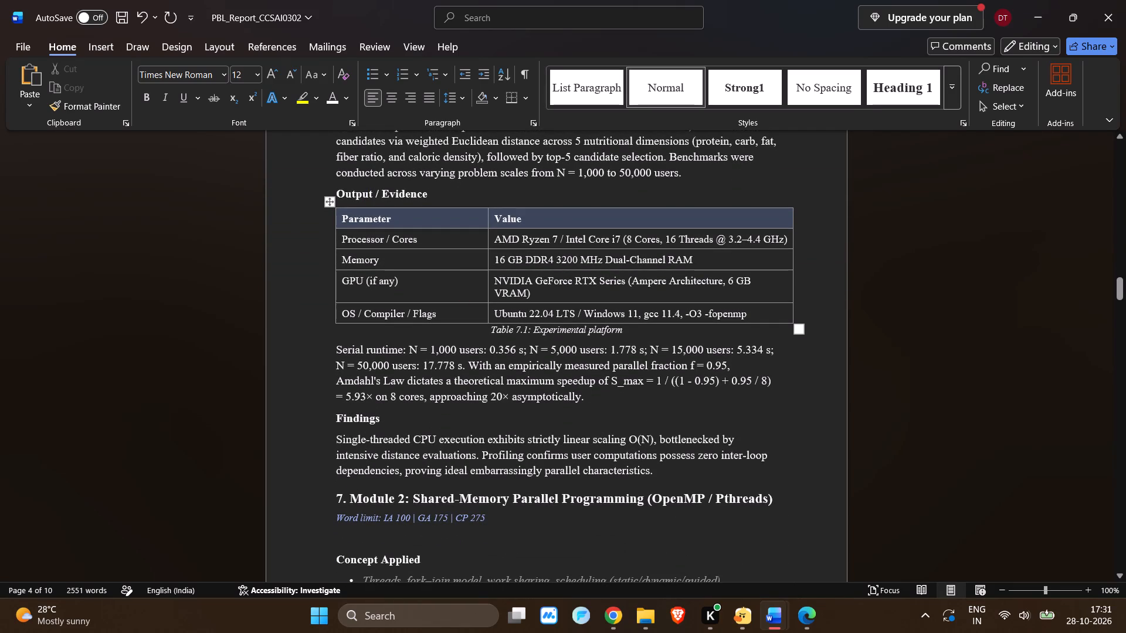
drag(492, 329, 628, 326)
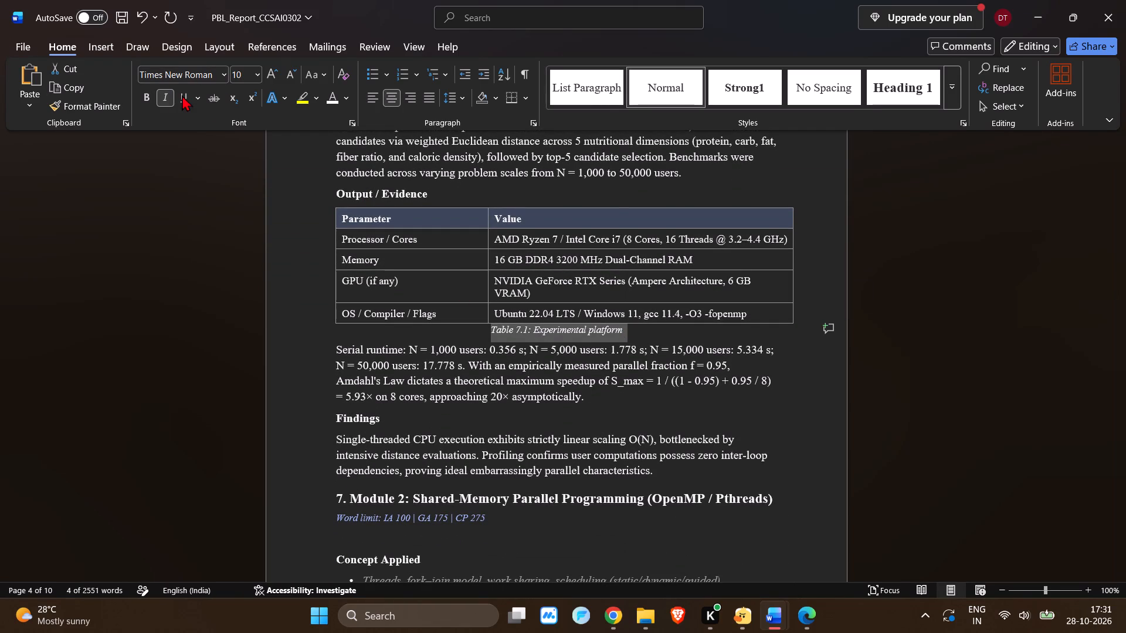
click(182, 95)
click(316, 271)
Add a colon to the "Findings" label in Module 1 and underline the label.
click(334, 425)
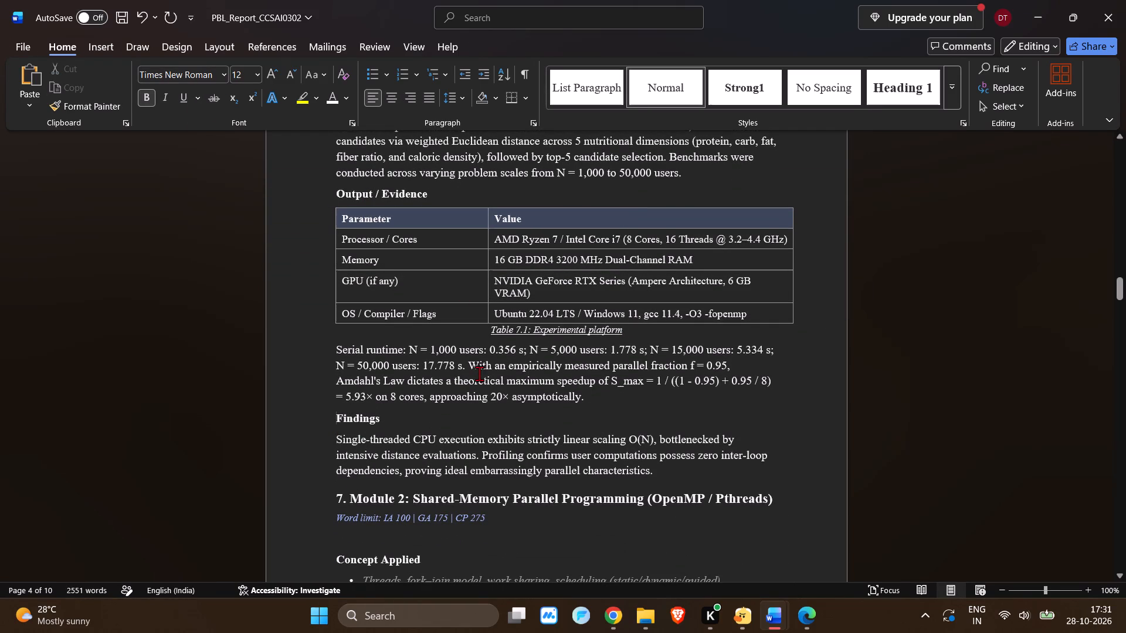
drag(393, 426, 333, 434)
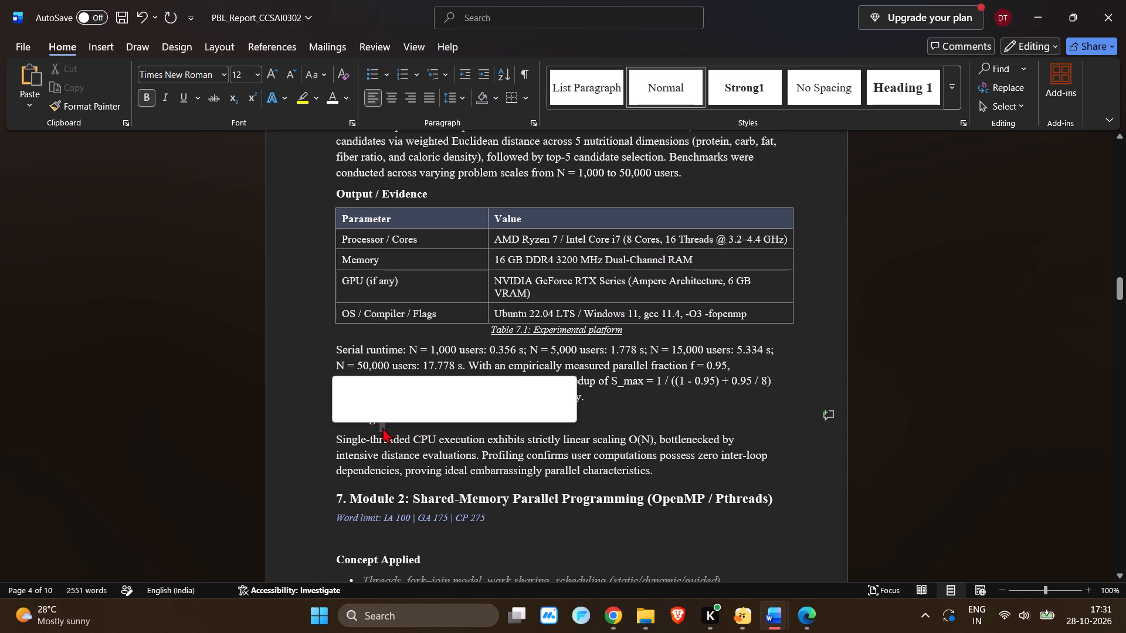
click(412, 431)
click(401, 424)
key(semicolon)
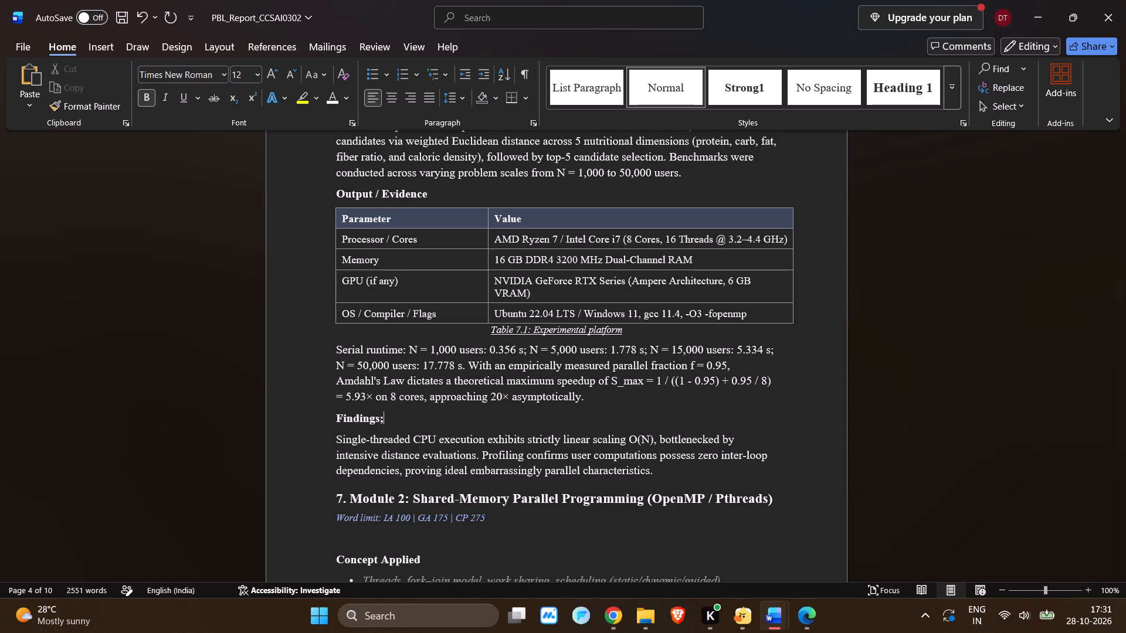
key(BackSpace)
key(shift+colon)
drag(436, 409, 334, 420)
click(397, 419)
drag(392, 419, 333, 428)
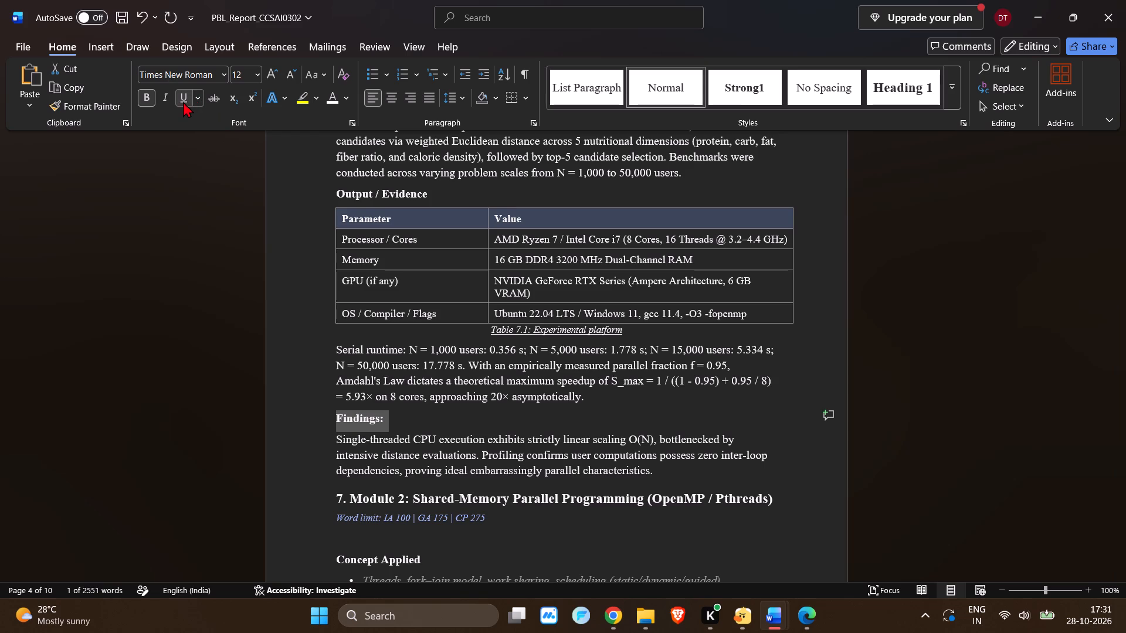
click(181, 101)
Underline the "Output / Evidence" label in Module 1 and add a colon after it.
drag(437, 197, 331, 195)
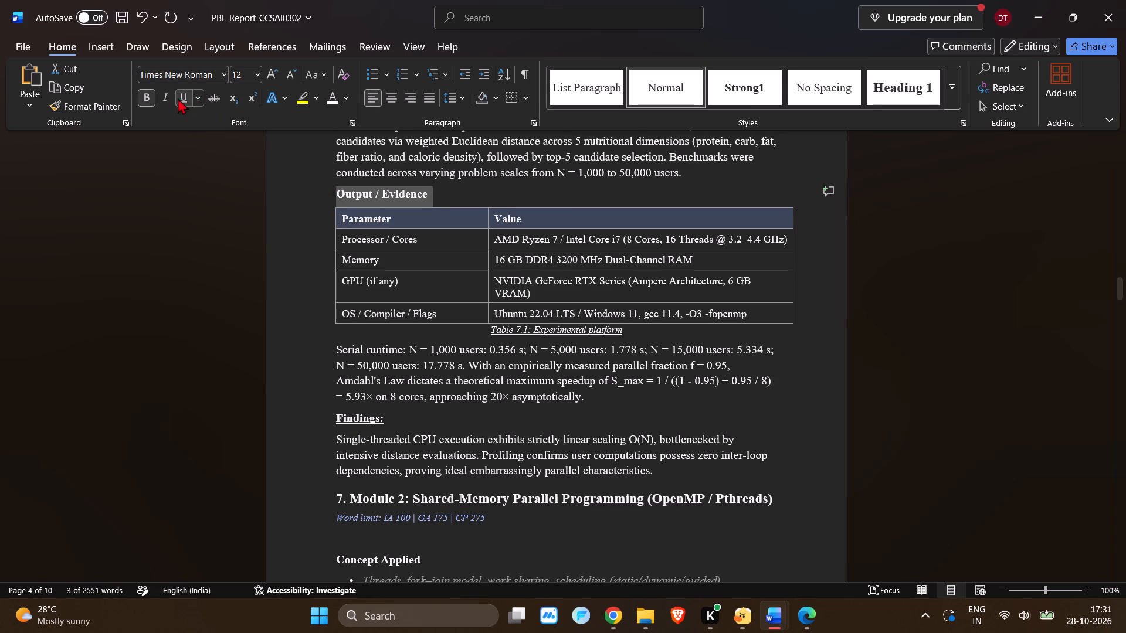
click(175, 96)
click(178, 94)
click(454, 195)
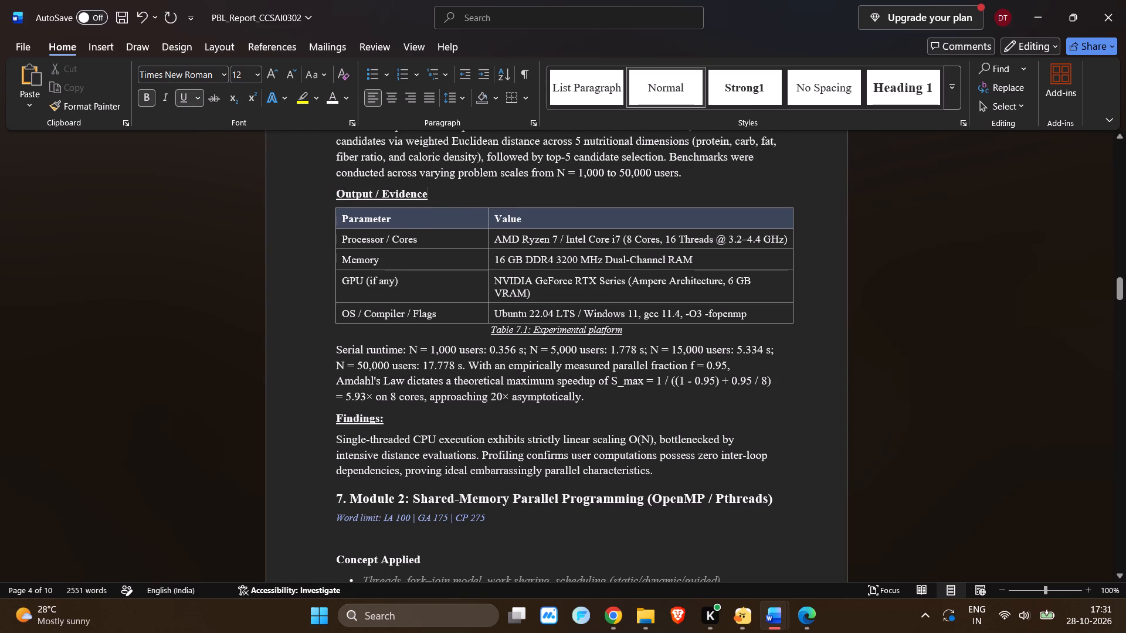
key(shift+colon)
Remove the word-limit line and the blank space beneath the Module 2 heading.
scroll(554, 467, down, 3)
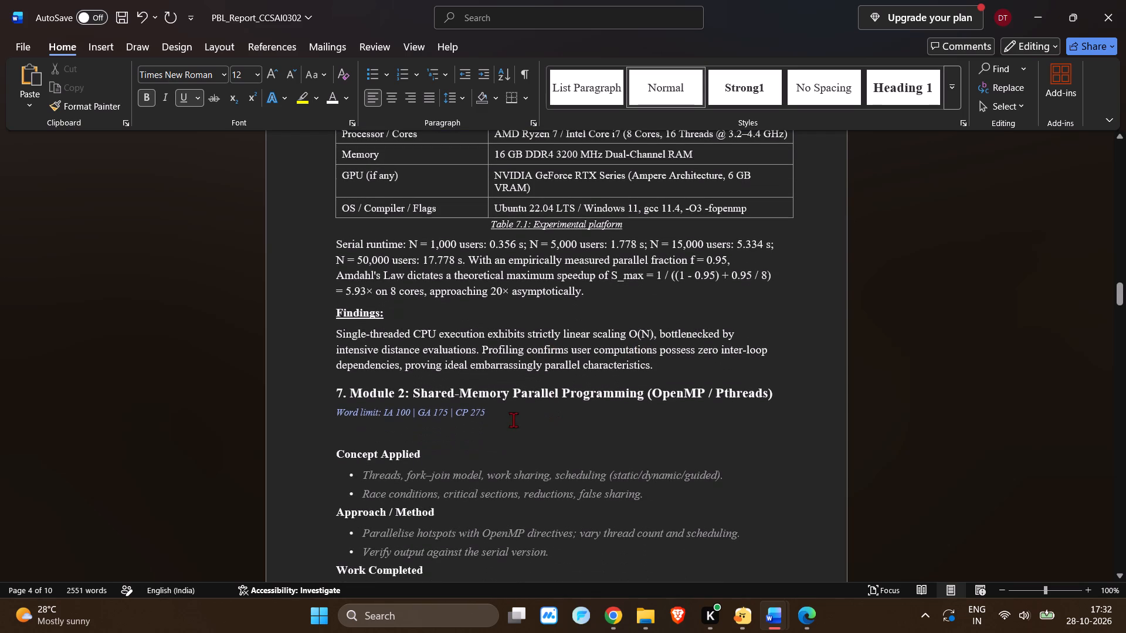
drag(480, 417, 328, 416)
key(BackSpace)
key(BackSpace)
key(BackSpace)
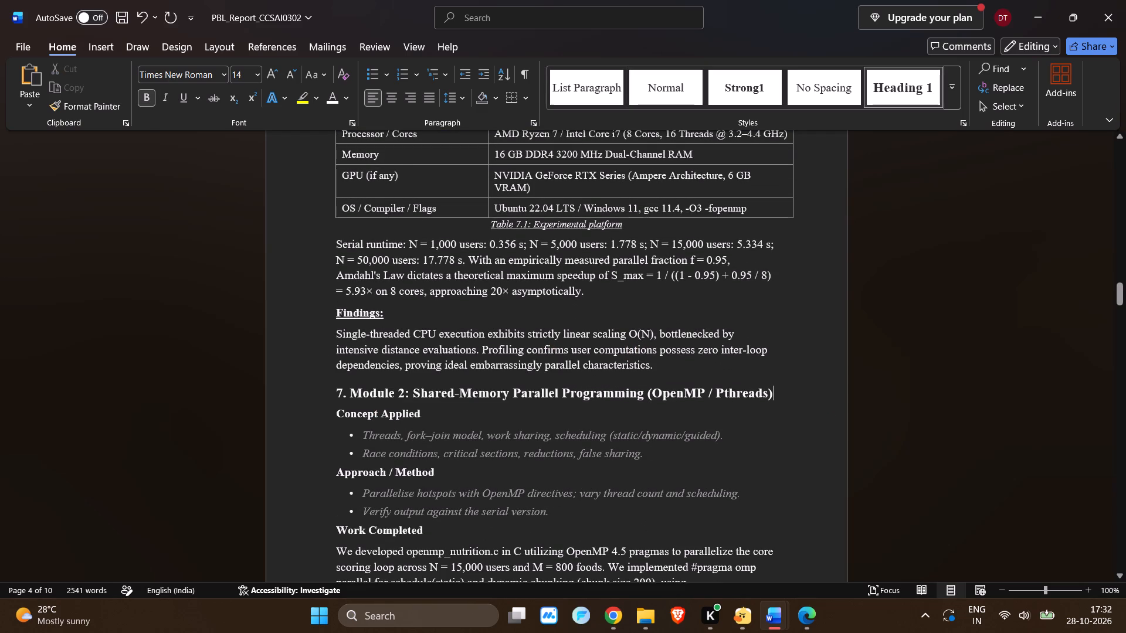
Underline the "Work Completed" label in Module 2 and add a colon after it.
scroll(472, 430, down, 3)
scroll(412, 401, down, 3)
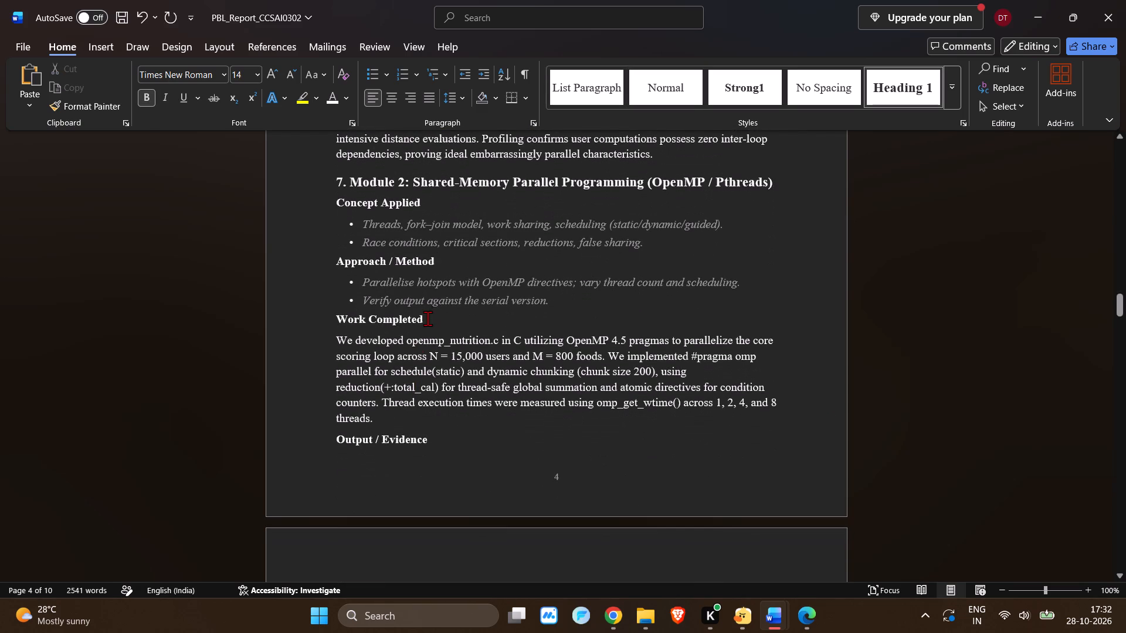
drag(428, 318, 322, 326)
click(179, 100)
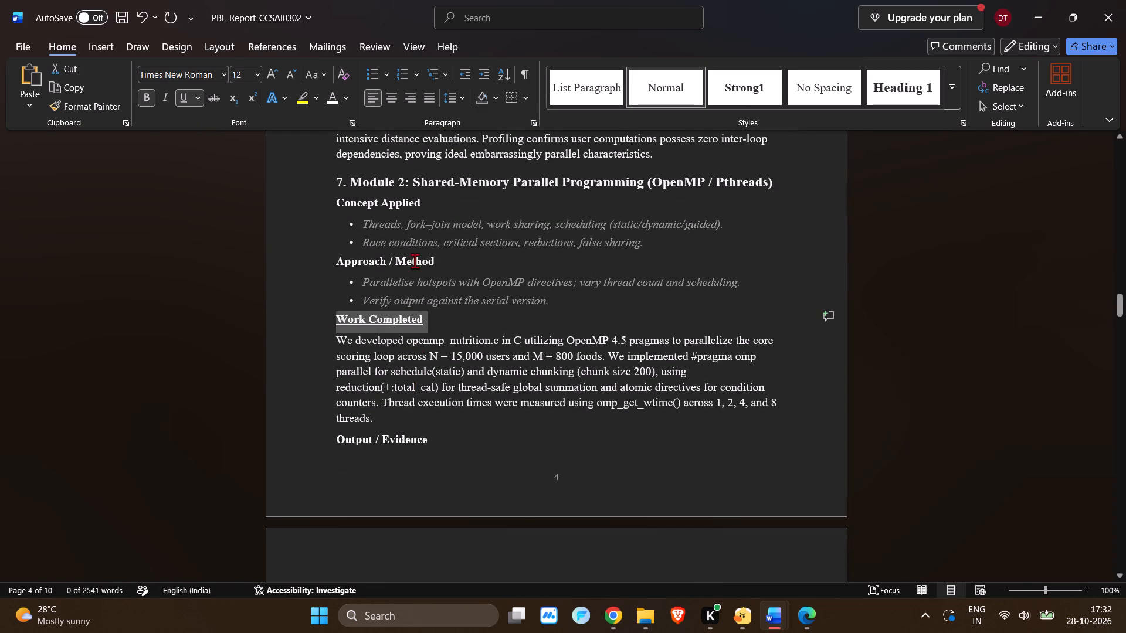
click(435, 311)
click(435, 324)
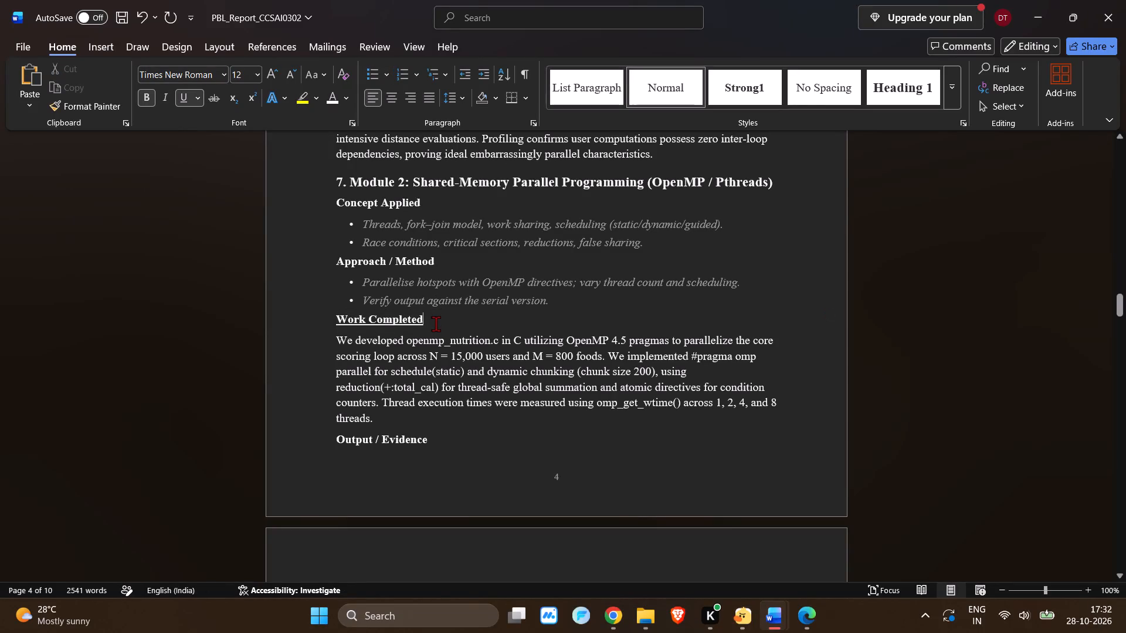
key(shift+colon)
Add a colon to the "Output / Evidence" label in Module 2 and underline the label.
click(440, 443)
key(shift+colon)
drag(438, 445, 340, 441)
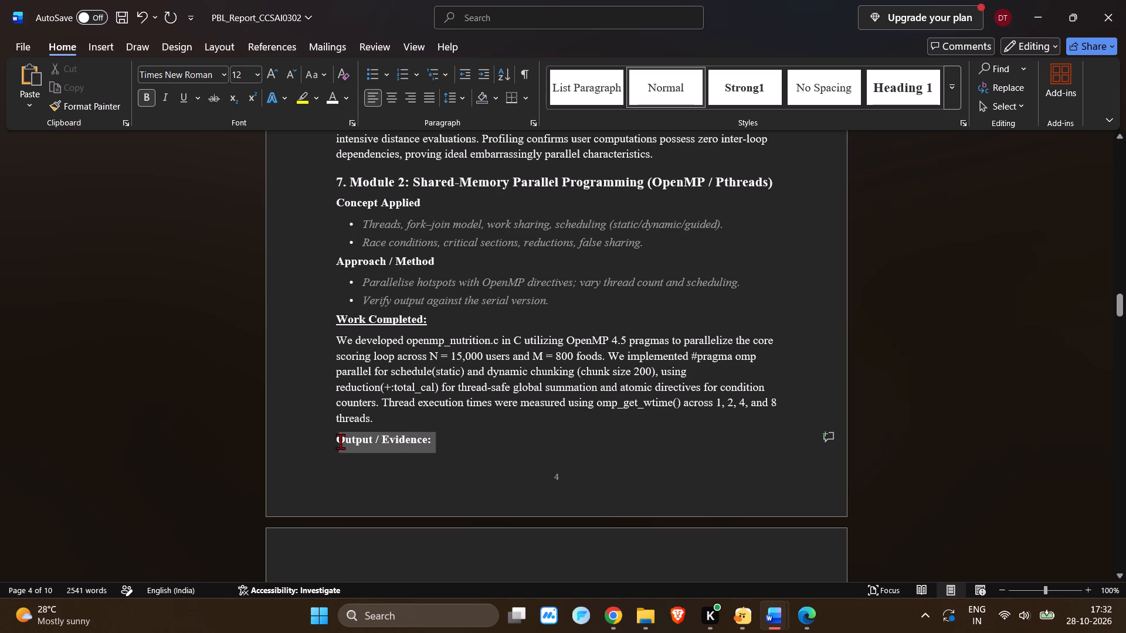
drag(340, 441, 331, 441)
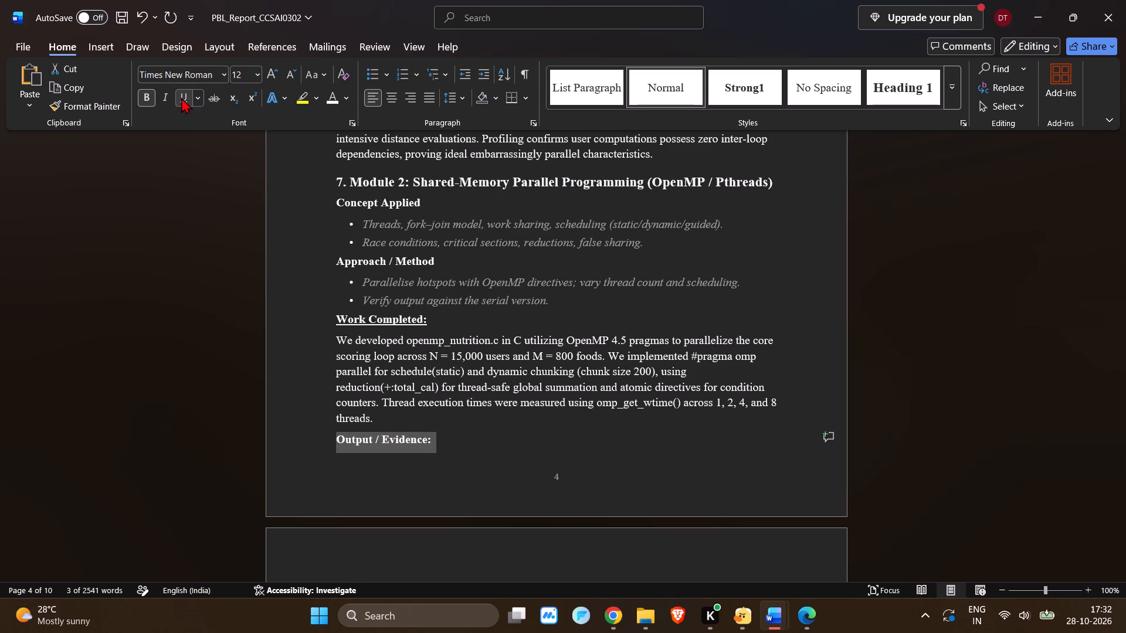
click(181, 97)
Underline the "Table 8.1: Execution time, speedup and efficiency" caption in Module 2.
scroll(527, 382, down, 5)
scroll(386, 283, down, 5)
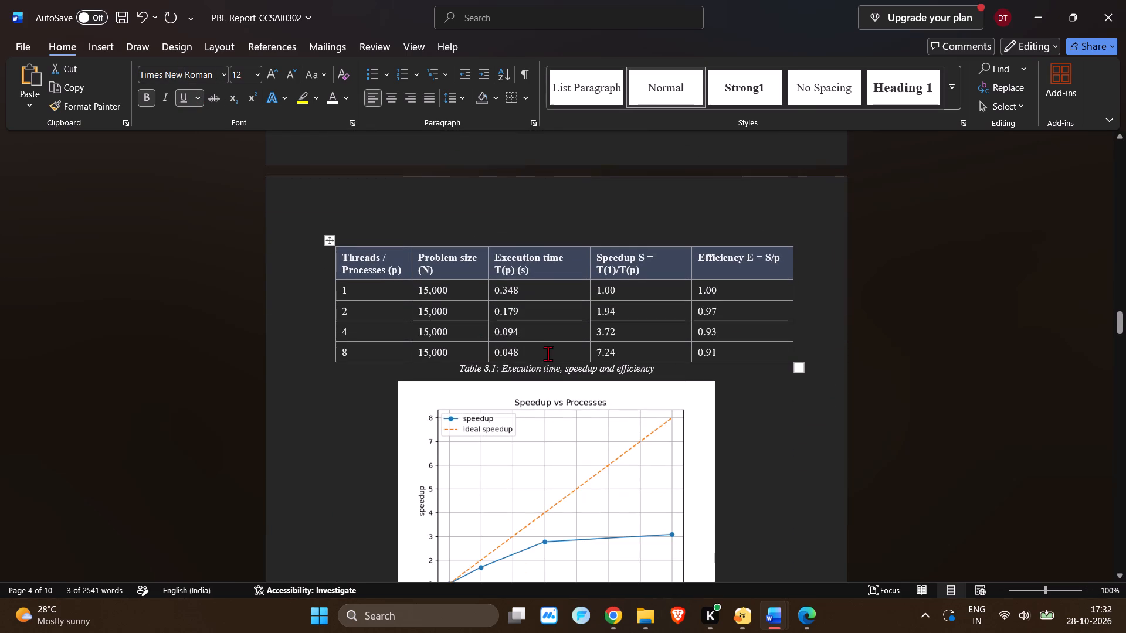
drag(656, 366, 455, 367)
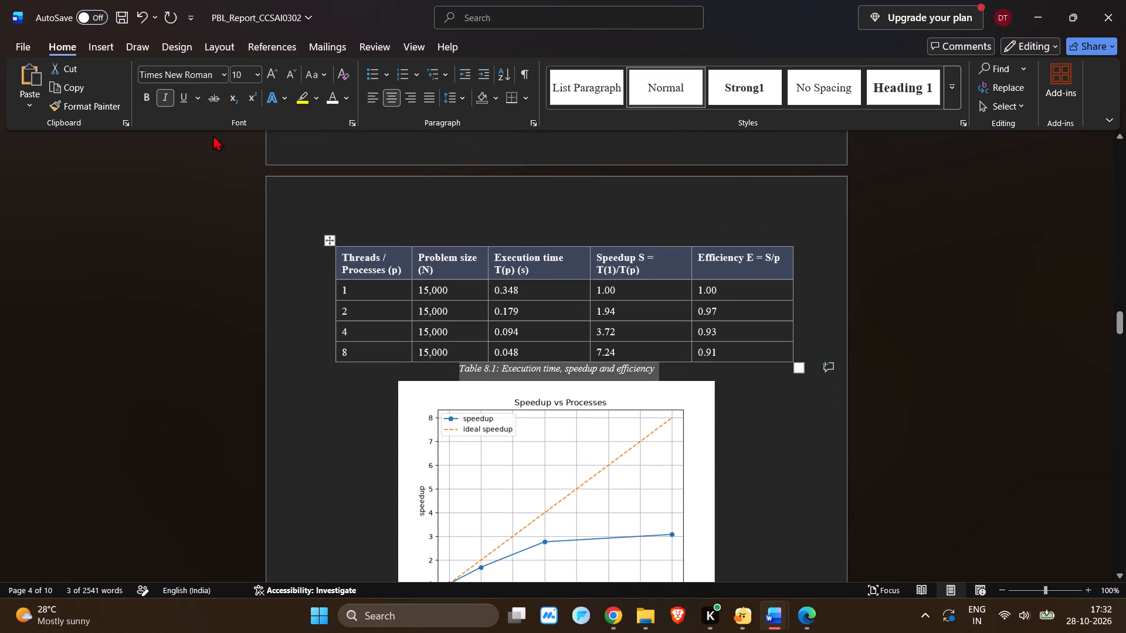
click(184, 95)
Underline the "Figure 8.1: Speedup vs number of threads/processes" caption below the speedup chart.
scroll(562, 237, down, 8)
drag(663, 353, 441, 357)
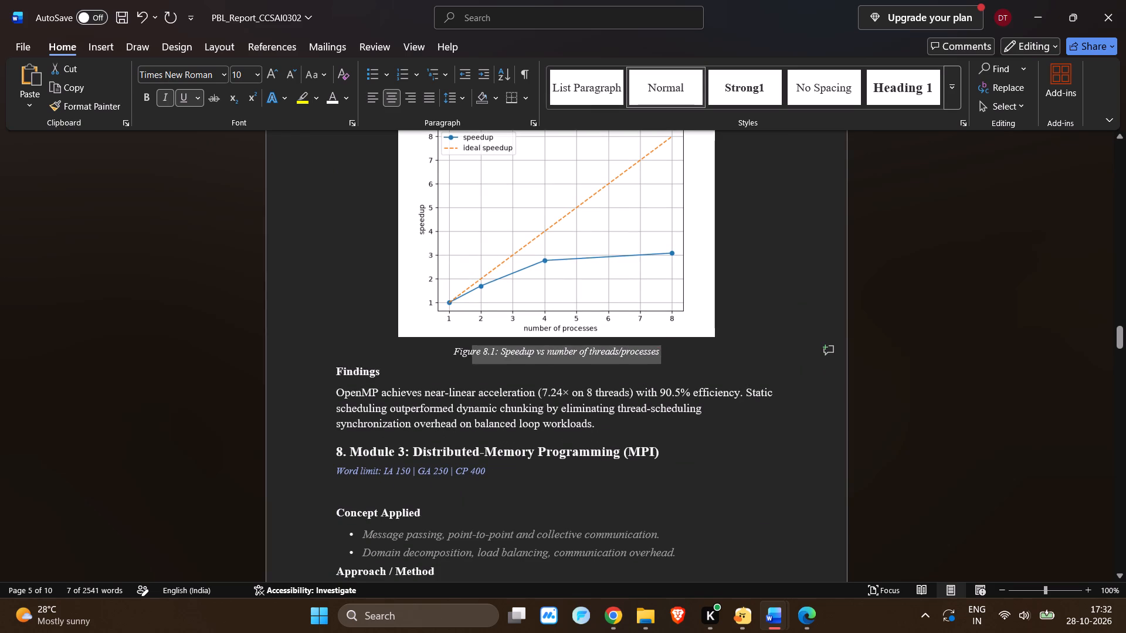
drag(441, 357, 423, 353)
click(181, 95)
click(628, 384)
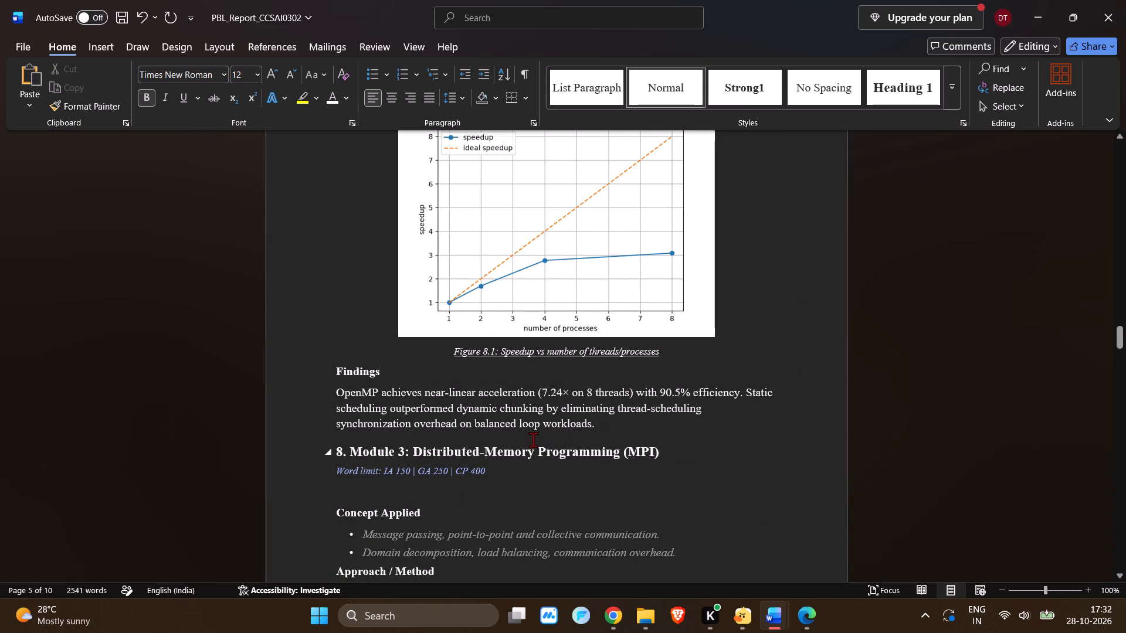
Underline the "Findings" label in Module 2 and add a colon after it.
drag(389, 375, 303, 375)
click(395, 379)
drag(393, 373, 332, 378)
click(182, 90)
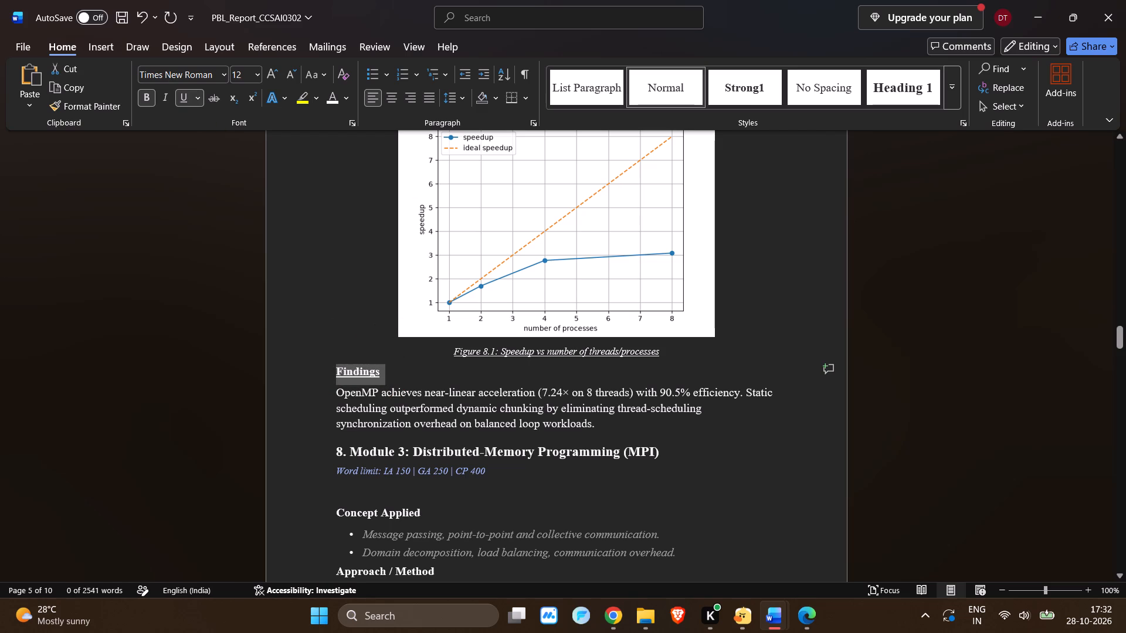
click(402, 363)
key(shift+colon)
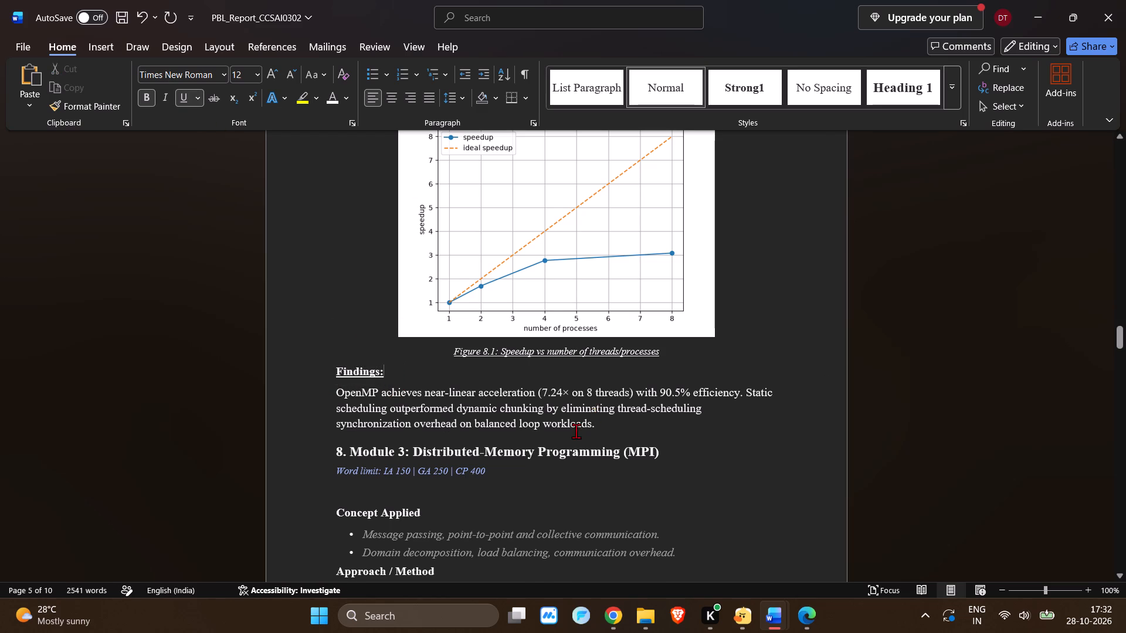
Delete the word-limit text beneath the Module 3 heading.
scroll(565, 436, down, 1)
drag(518, 438, 336, 431)
key(BackSpace)
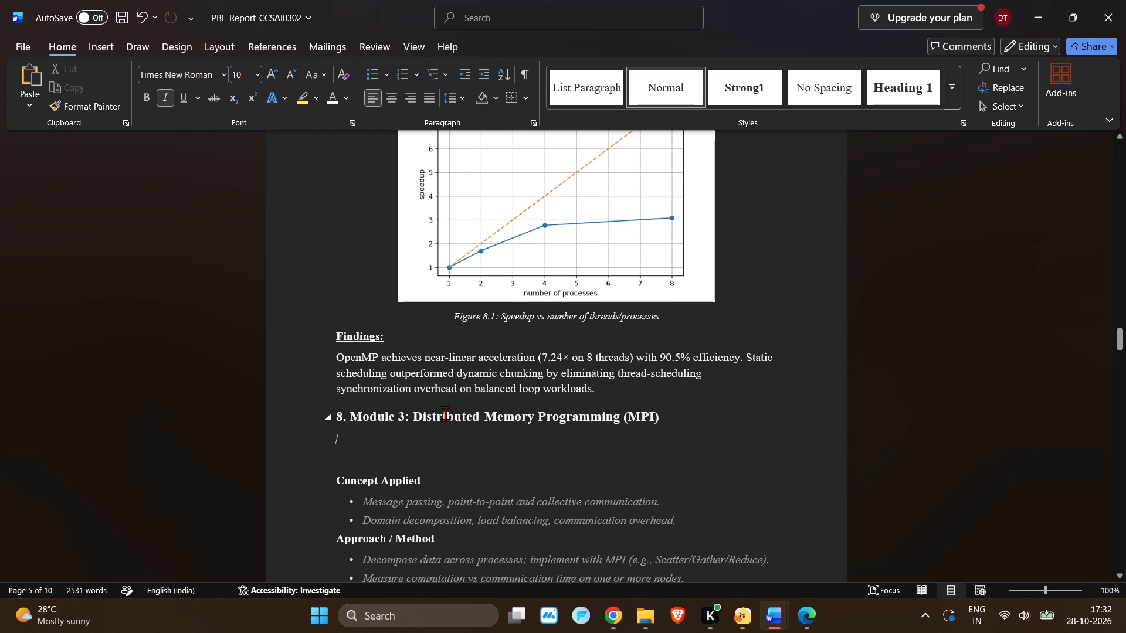
Replace the hyphen in "Distributed-Memory" in the Module 3 heading with a space.
click(485, 417)
key(BackSpace)
key(space)
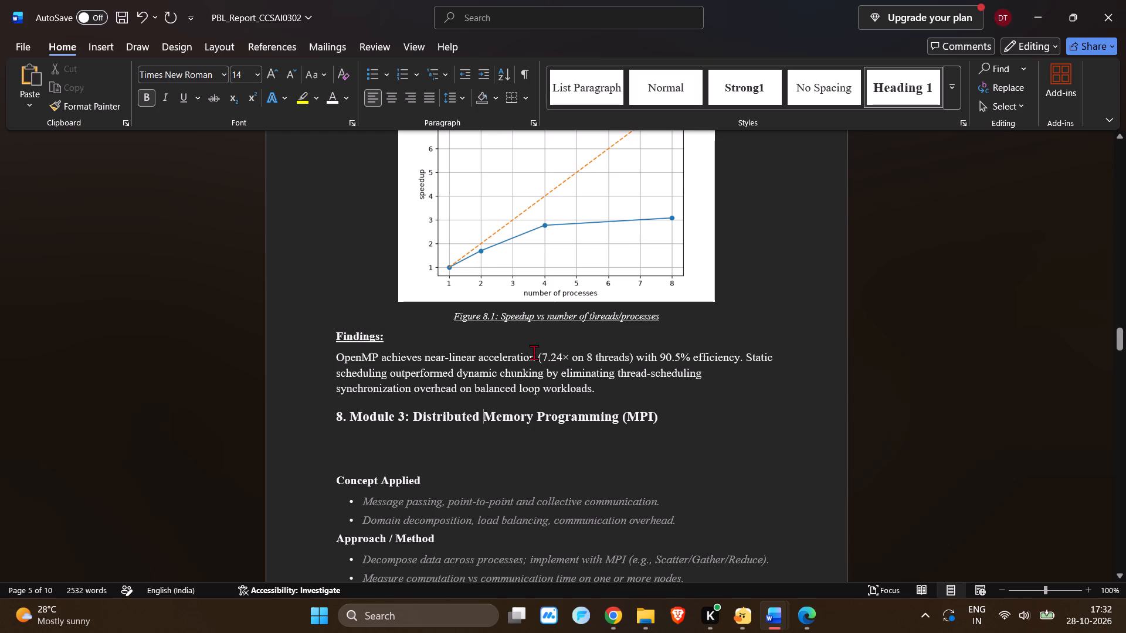
Remove the blank lines between the Module 3 heading and its "Concept Applied" label.
scroll(588, 493, down, 3)
click(403, 366)
key(BackSpace)
key(BackSpace)
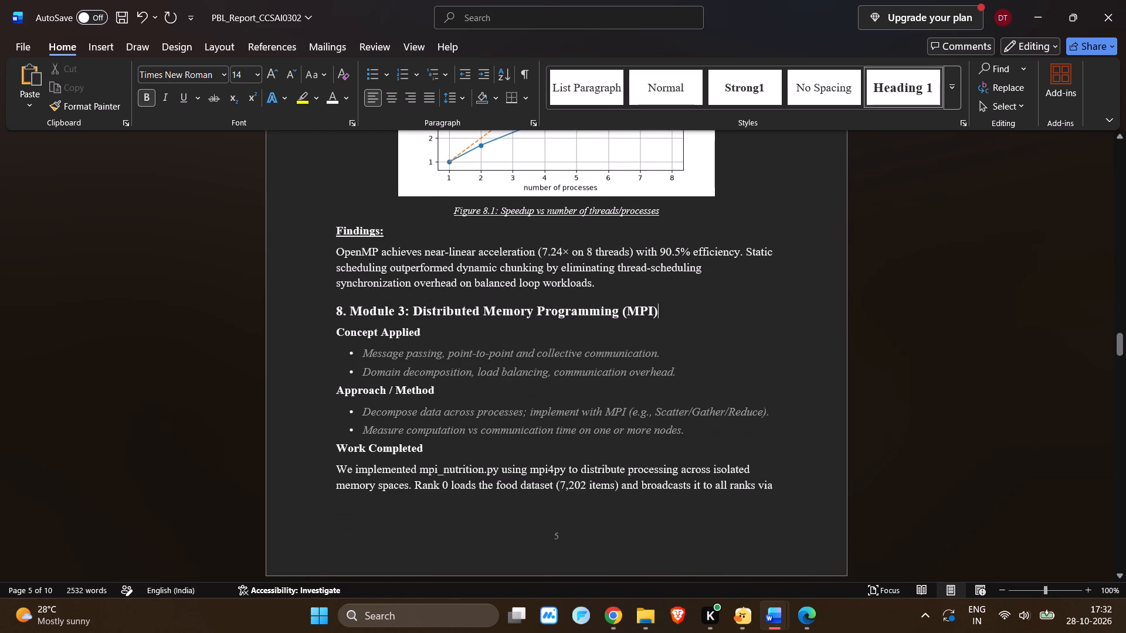
Add a colon after the "Work Completed" label in Module 3 and underline the label.
scroll(434, 306, up, 4)
scroll(434, 309, down, 1)
scroll(434, 314, up, 20)
scroll(434, 314, up, 4)
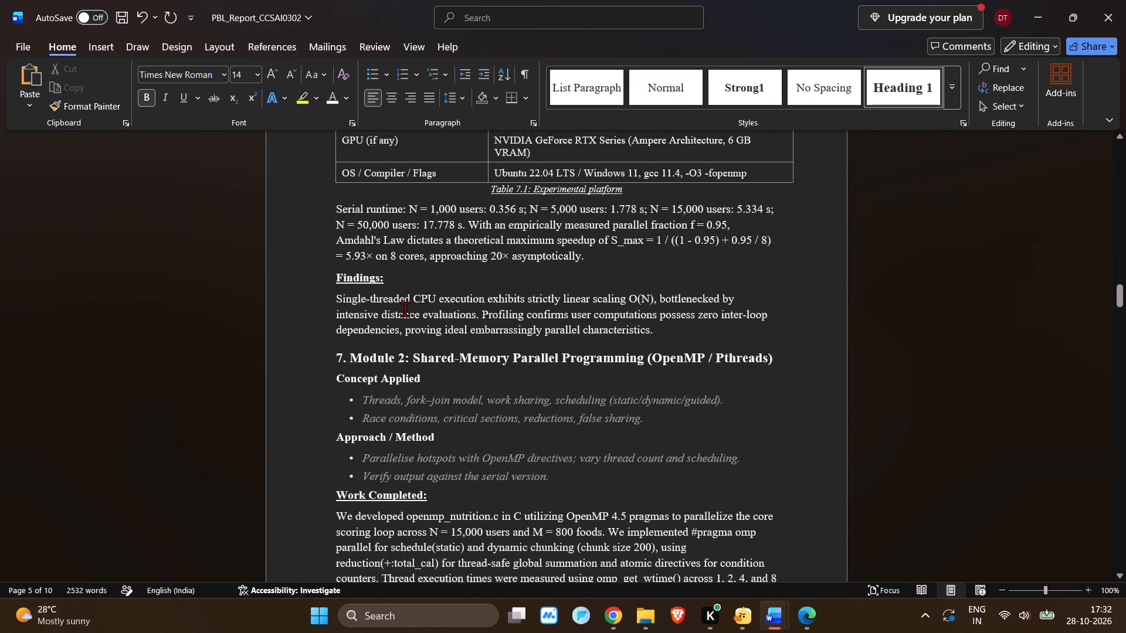
scroll(399, 352, down, 17)
scroll(428, 308, up, 1)
scroll(428, 305, down, 10)
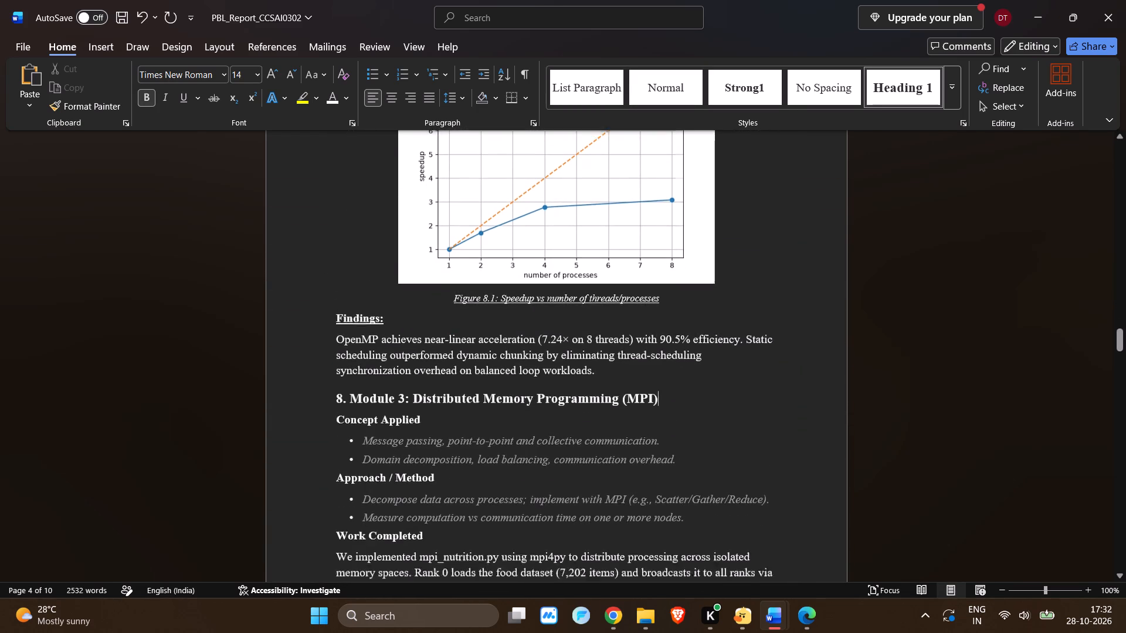
scroll(453, 341, down, 2)
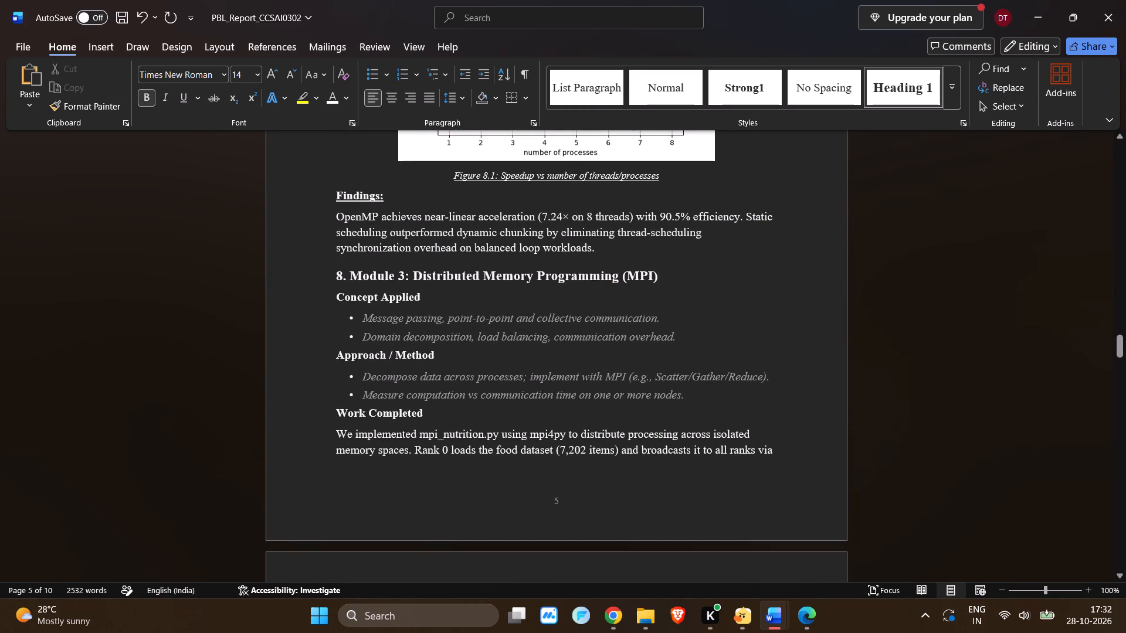
drag(433, 411, 418, 416)
click(453, 417)
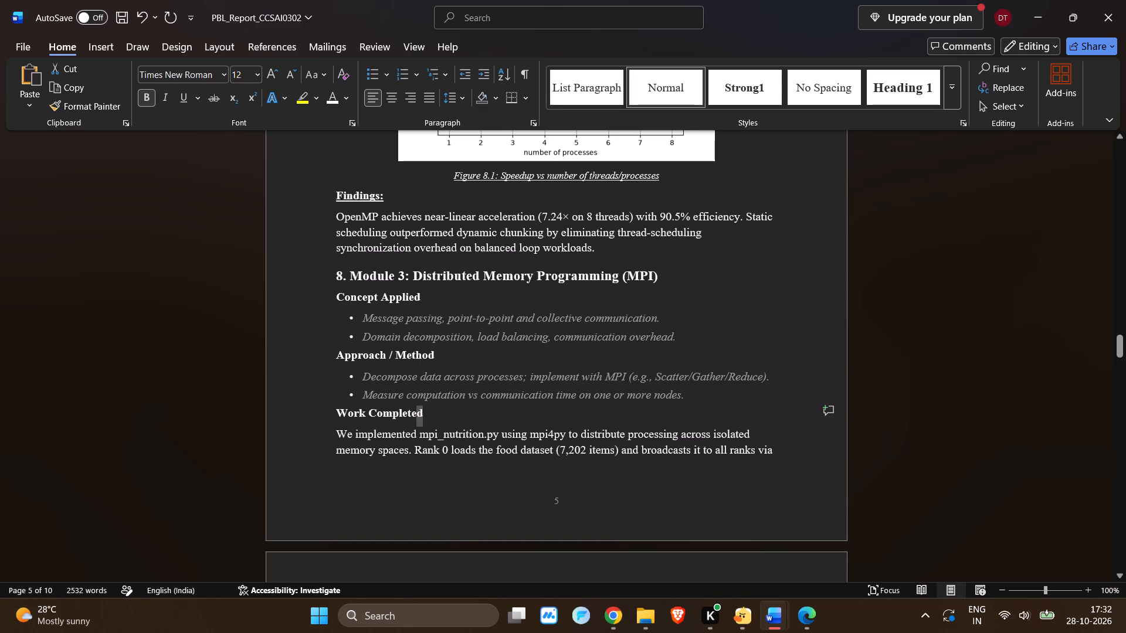
key(shift+colon)
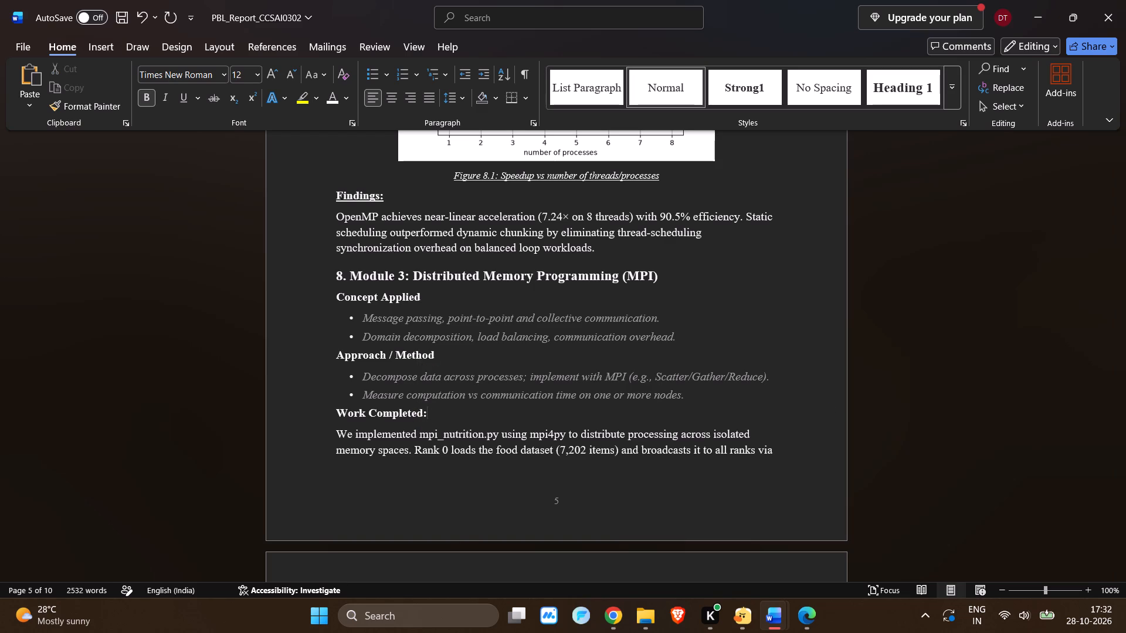
drag(460, 392, 313, 417)
click(393, 423)
drag(411, 414, 316, 420)
drag(438, 415, 347, 416)
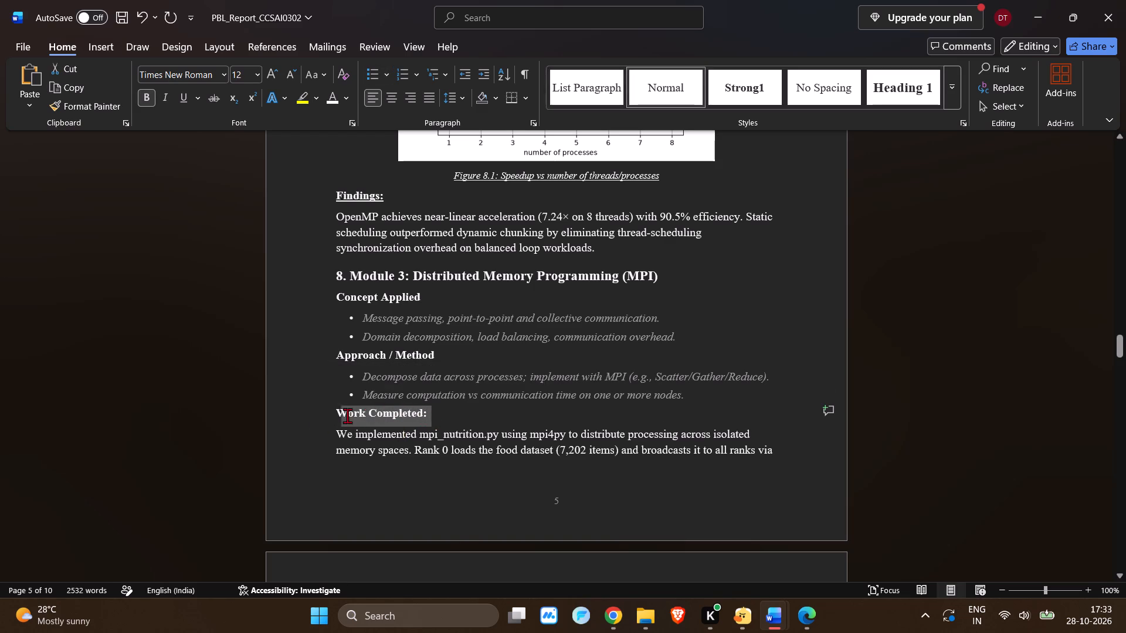
drag(347, 416, 331, 416)
click(190, 100)
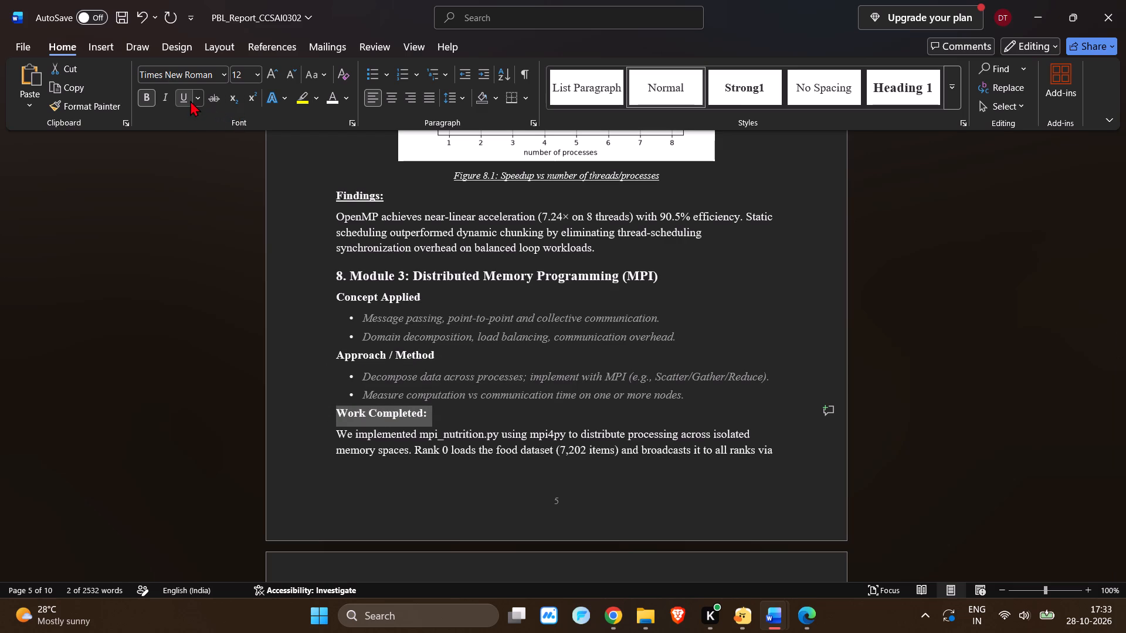
click(632, 445)
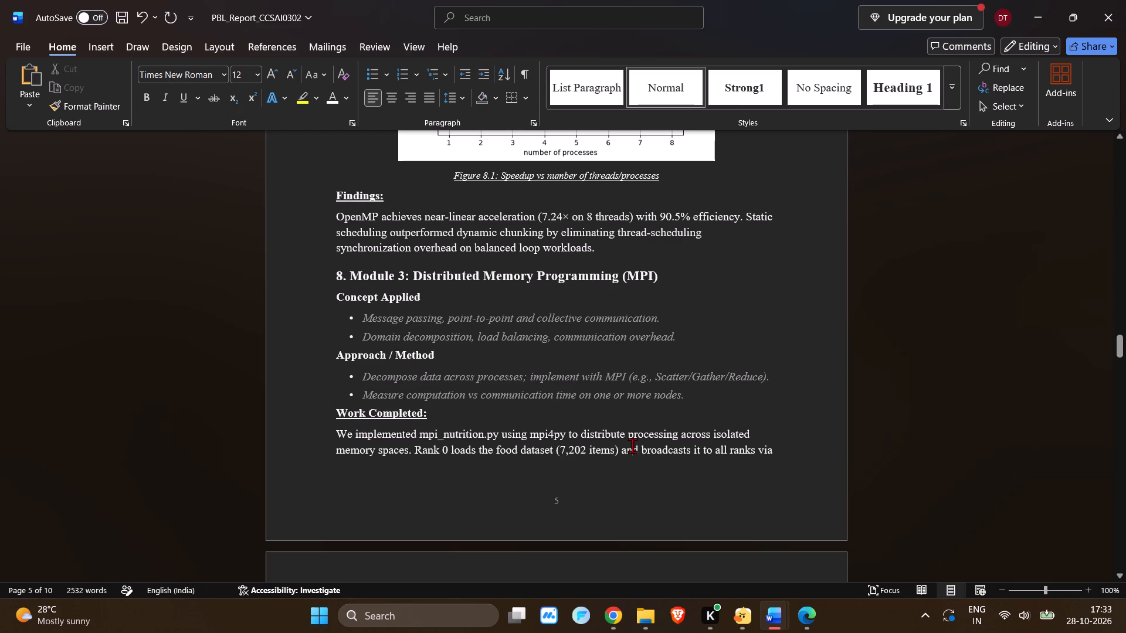
Remove the italics from the Table 9.1 caption in Module 3 and underline it.
scroll(632, 445, down, 15)
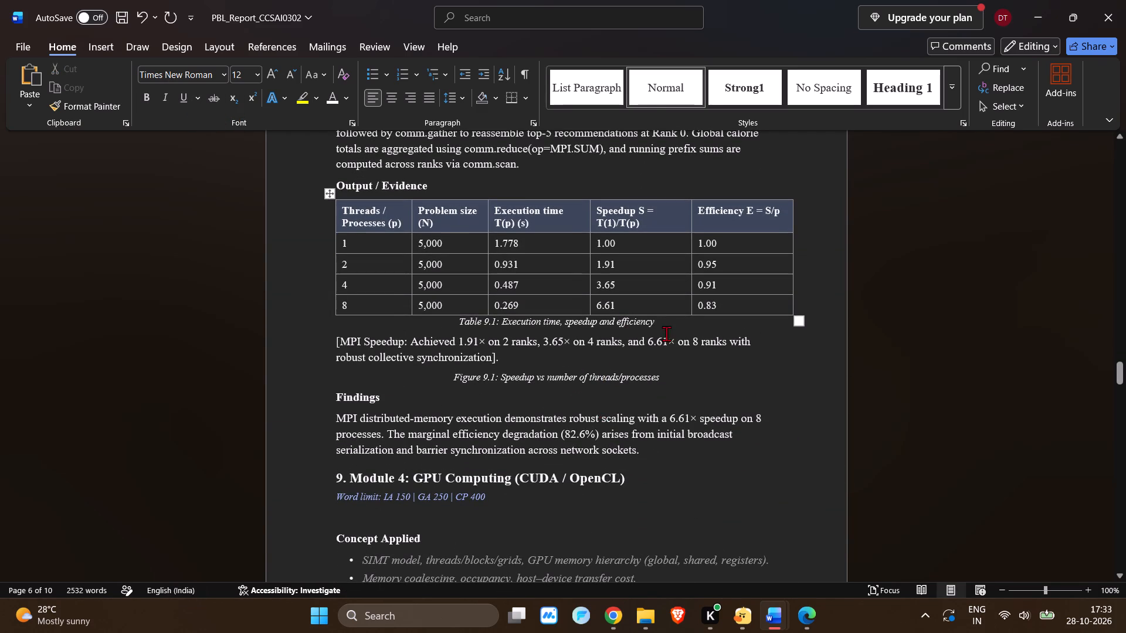
drag(661, 322, 430, 325)
click(173, 93)
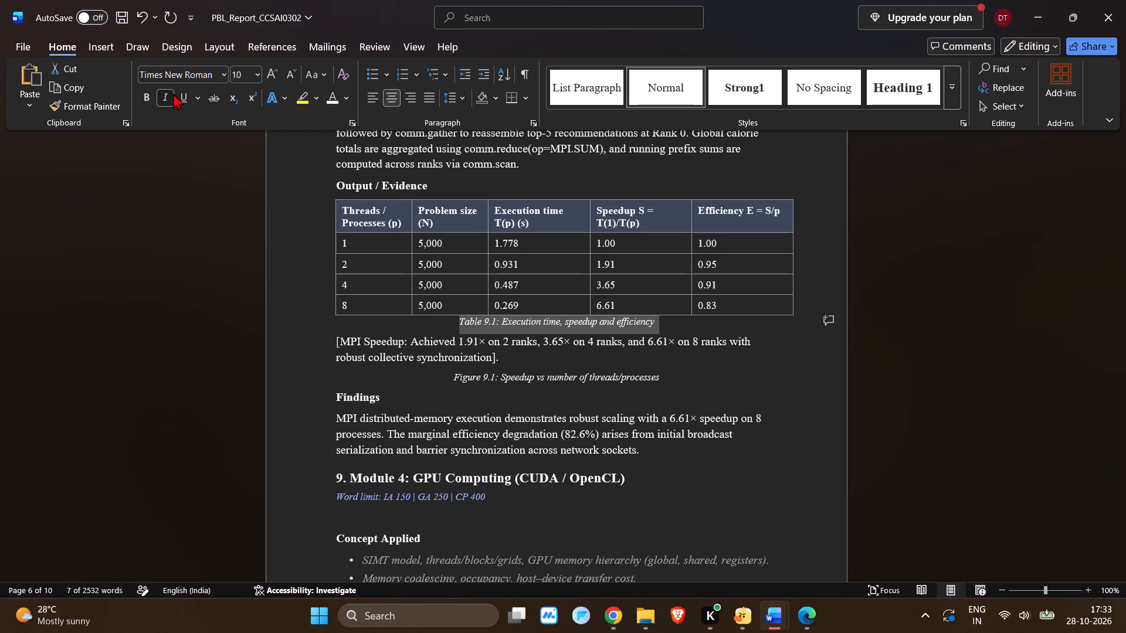
click(183, 95)
Underline the Figure 9.1 caption in Module 3.
drag(664, 384, 464, 376)
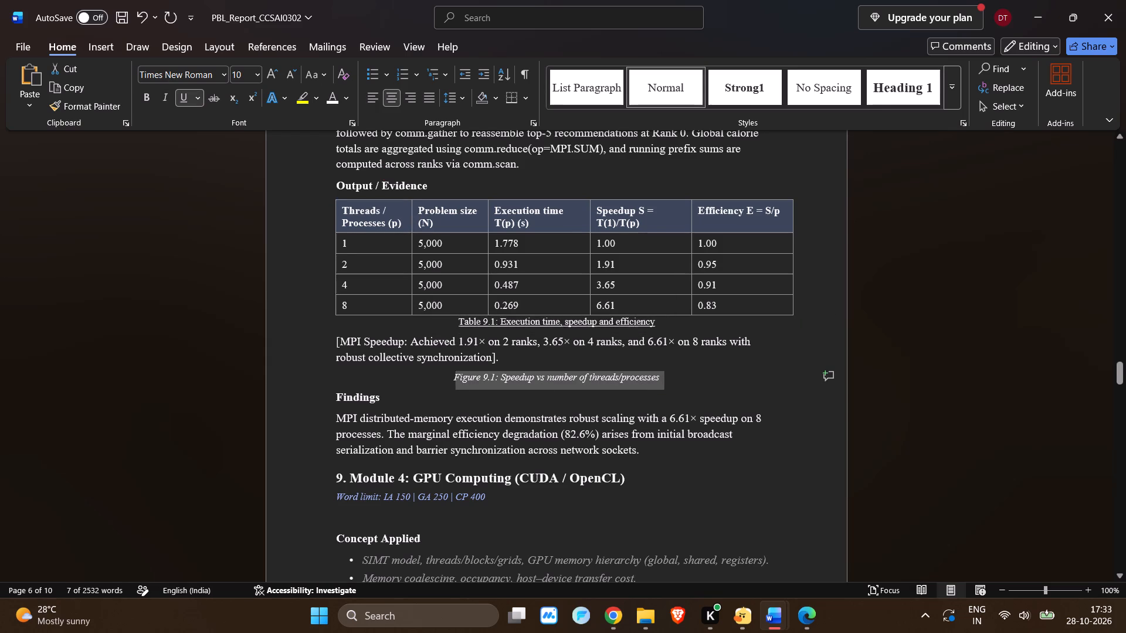
drag(464, 376, 437, 376)
click(178, 100)
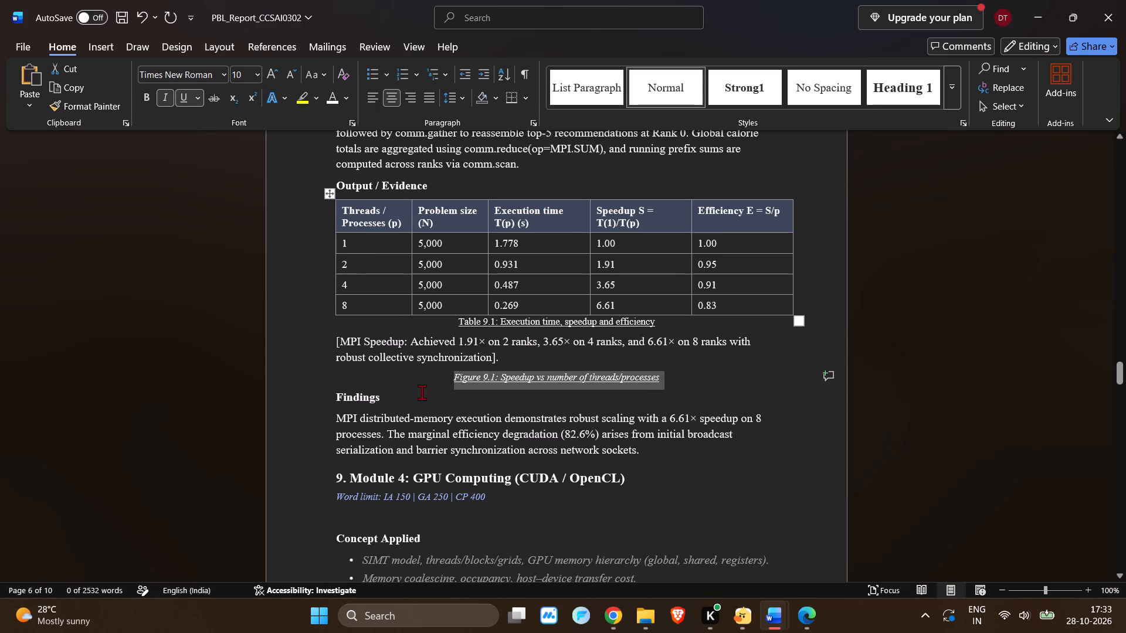
Add a colon after the "Findings" label in Module 3 and underline the label.
drag(389, 394, 367, 397)
click(389, 392)
key(shift+colon)
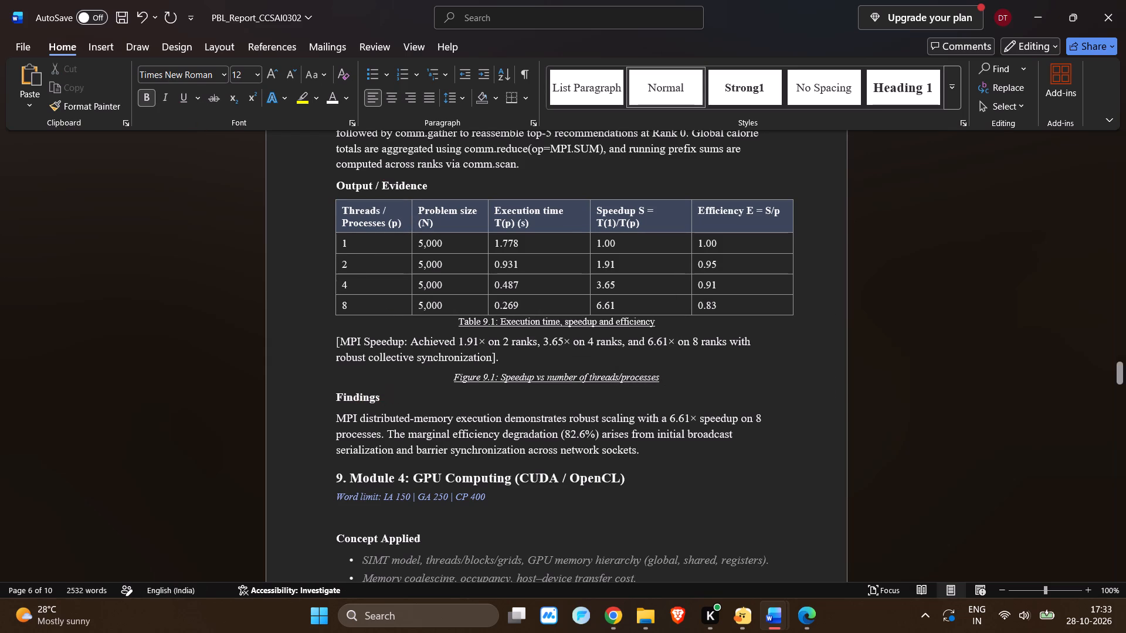
drag(394, 392, 333, 393)
click(384, 392)
drag(391, 406, 318, 399)
drag(318, 399, 318, 397)
click(184, 98)
Delete the word-limit text beneath the Module 4 heading, keeping the heading text intact.
scroll(412, 406, down, 2)
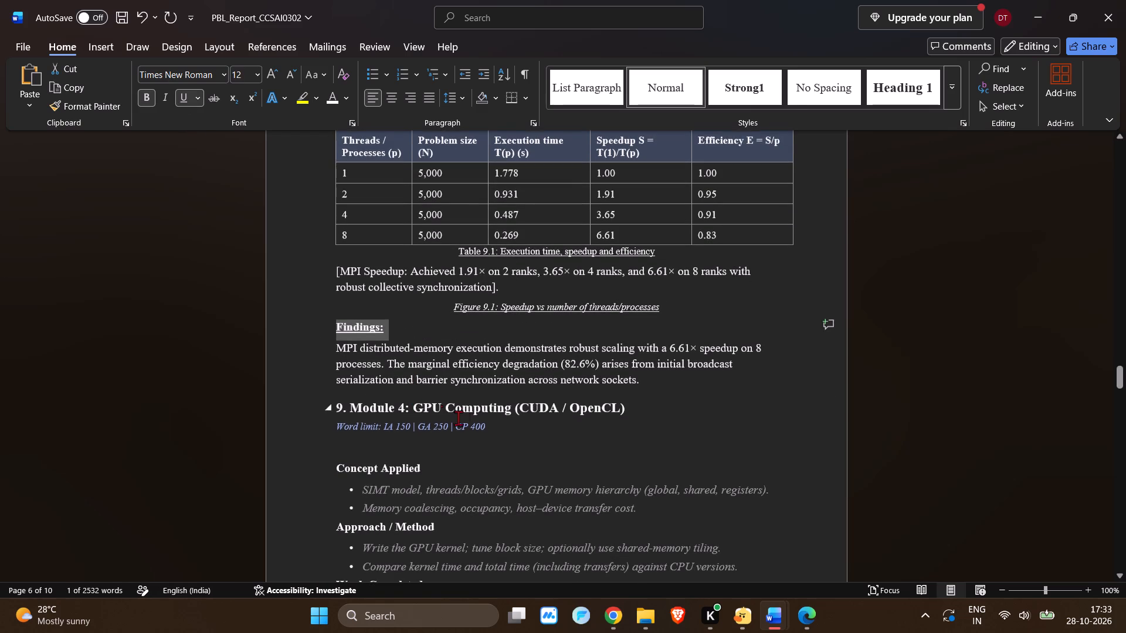
drag(522, 421, 320, 430)
key(equal)
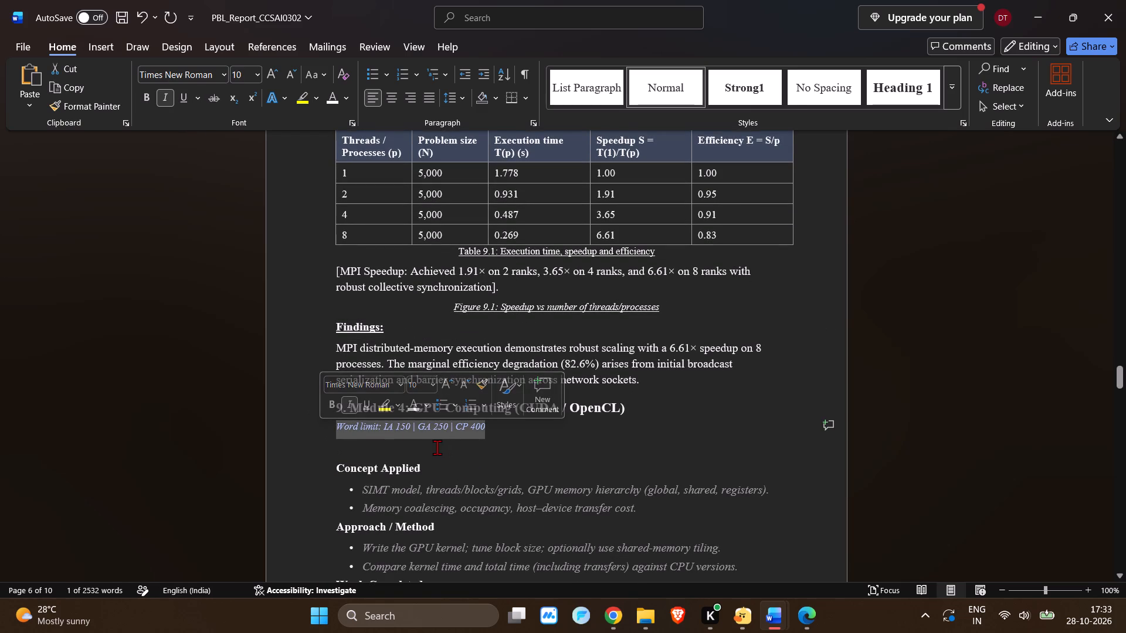
key(BackSpace)
key(BackSpace)
key(BackSpace)
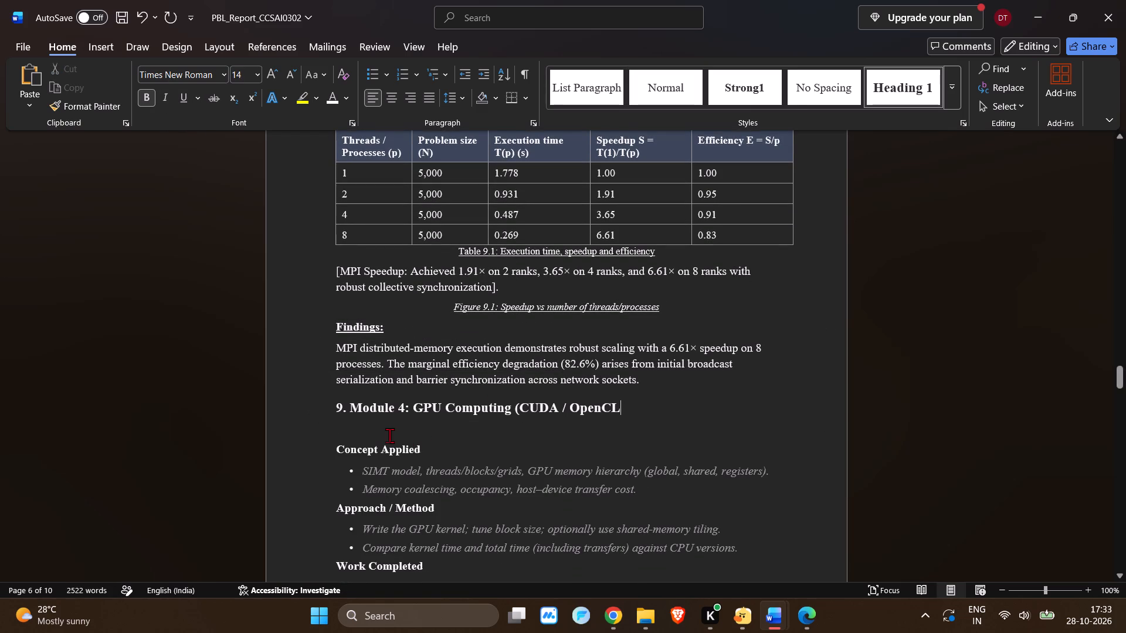
key(ctrl+z)
Remove the blank line between the Module 4 heading and its "Concept Applied" label.
click(469, 447)
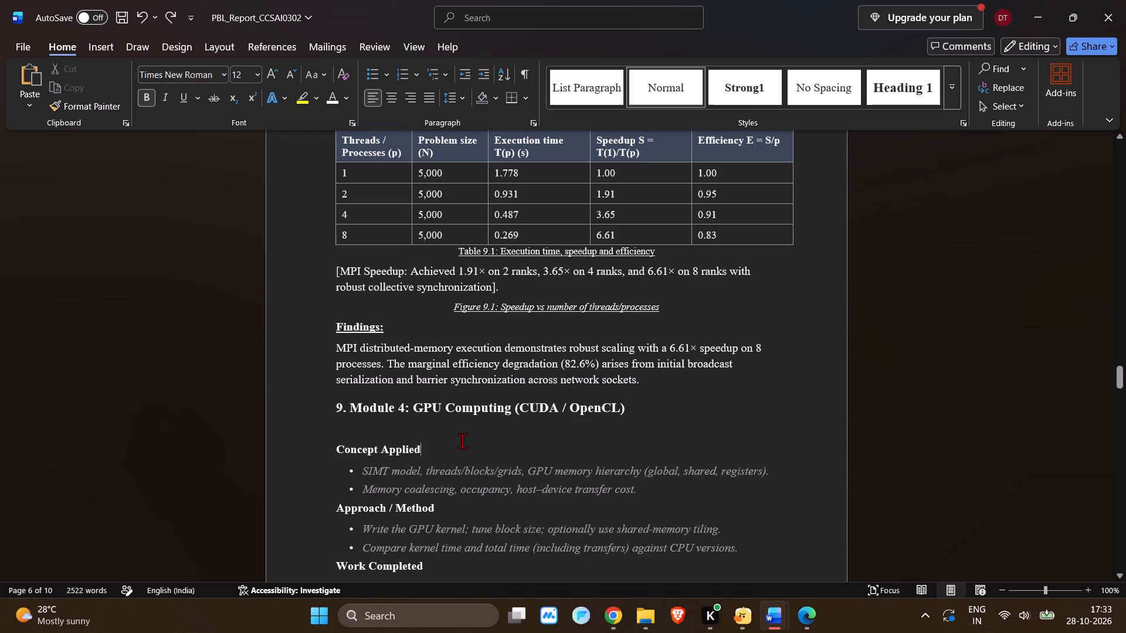
click(462, 438)
key(BackSpace)
Add a colon after the "Work Completed" label in Module 4 and underline the label.
scroll(491, 439, down, 6)
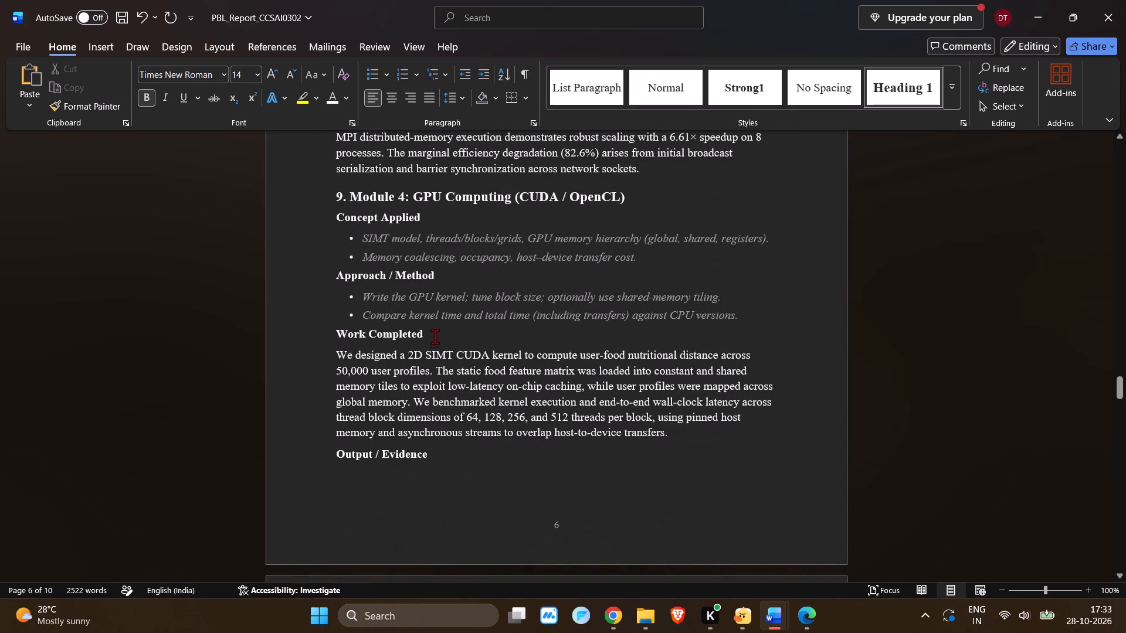
click(436, 334)
key(shift+colon)
drag(447, 342, 325, 341)
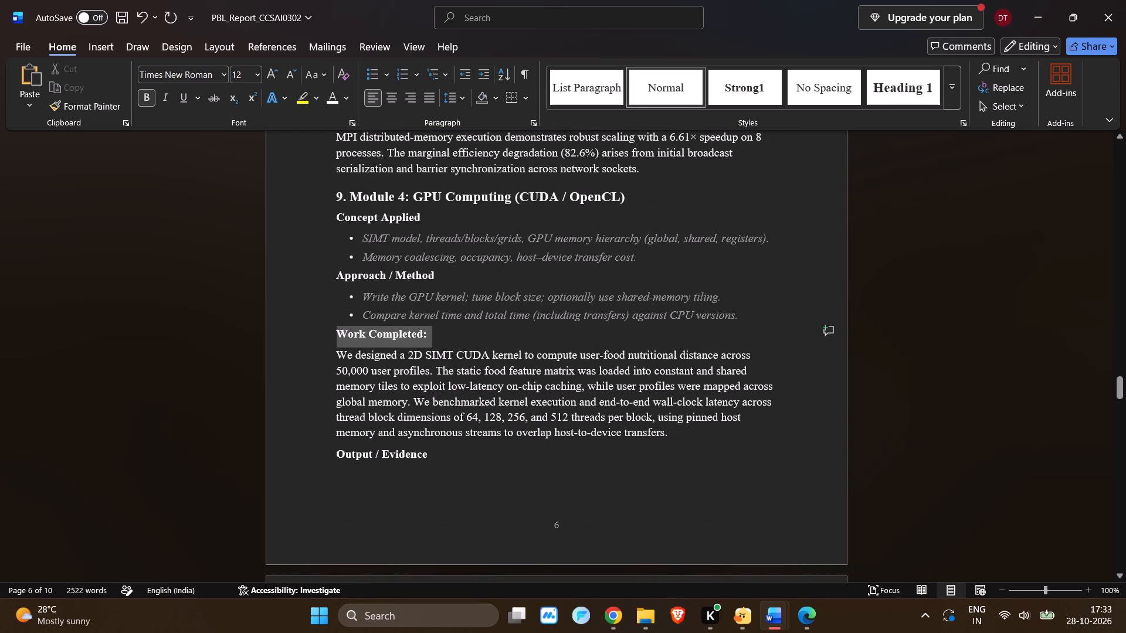
drag(325, 341, 324, 341)
click(188, 95)
click(569, 443)
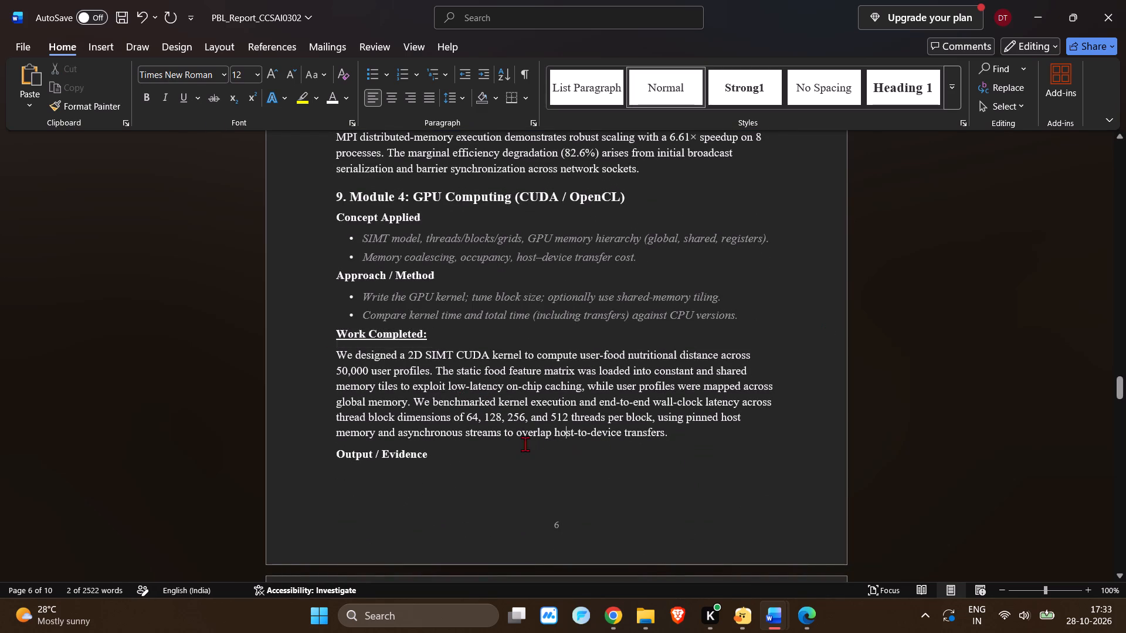
Add a colon after the "Output / Evidence" label in Module 4 and underline the label.
click(466, 444)
click(461, 459)
key(shift+colon)
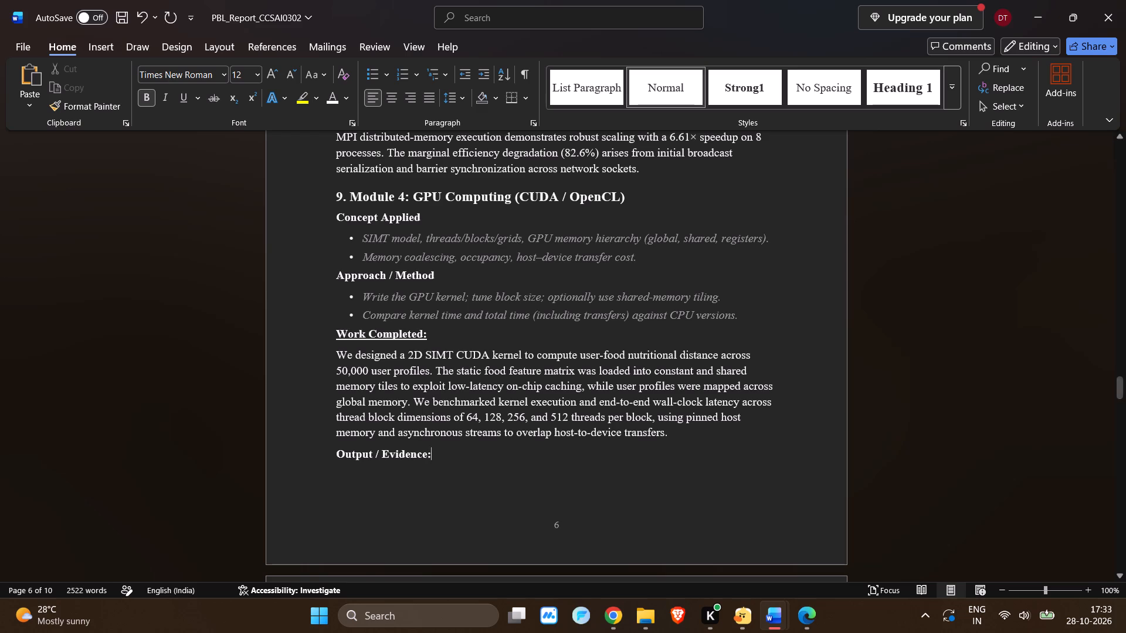
drag(469, 455, 316, 461)
click(187, 102)
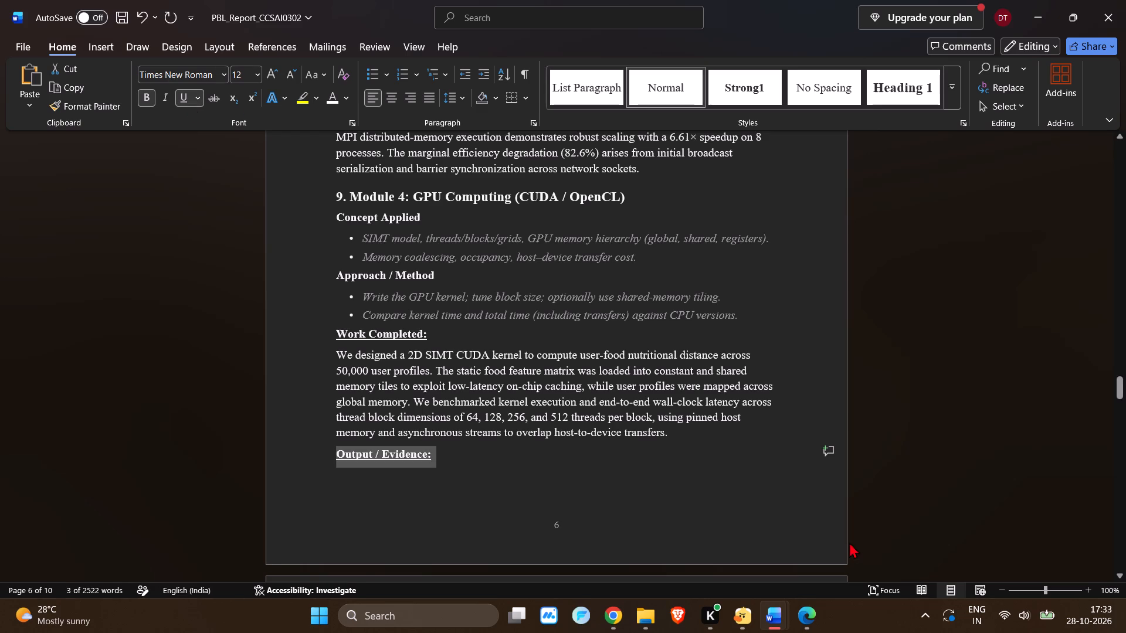
Underline the Table 10.1 caption beneath the GPU performance table in Module 4.
scroll(528, 452, down, 7)
scroll(503, 348, down, 4)
drag(624, 341, 455, 339)
click(180, 97)
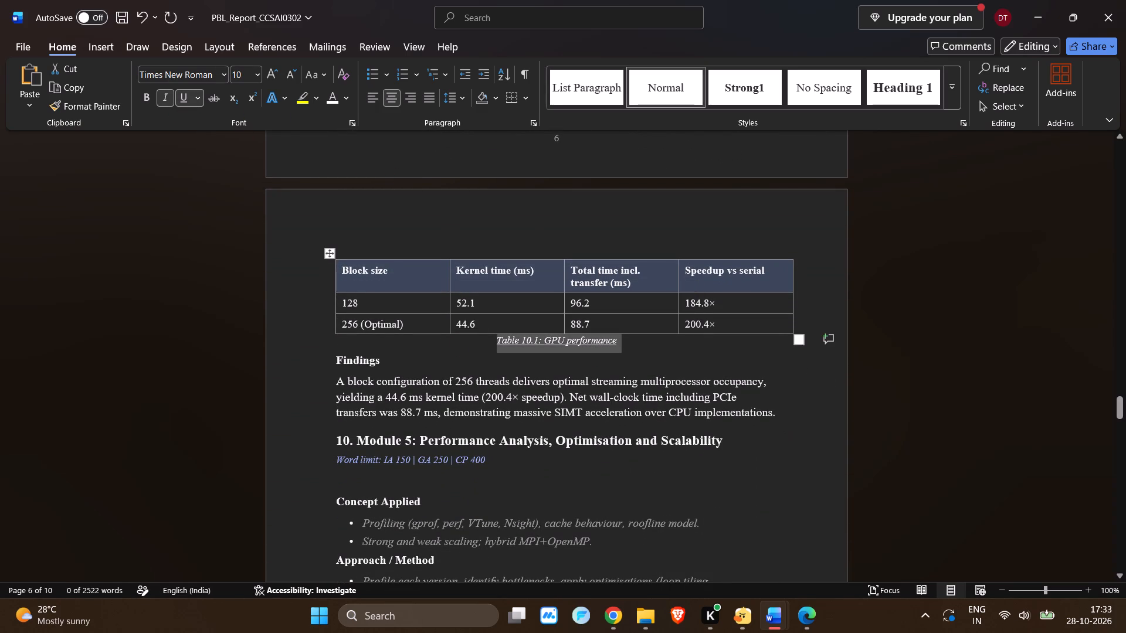
Add a colon after the "Findings" label in Module 4 and underline the label.
click(391, 365)
key(shift+colon)
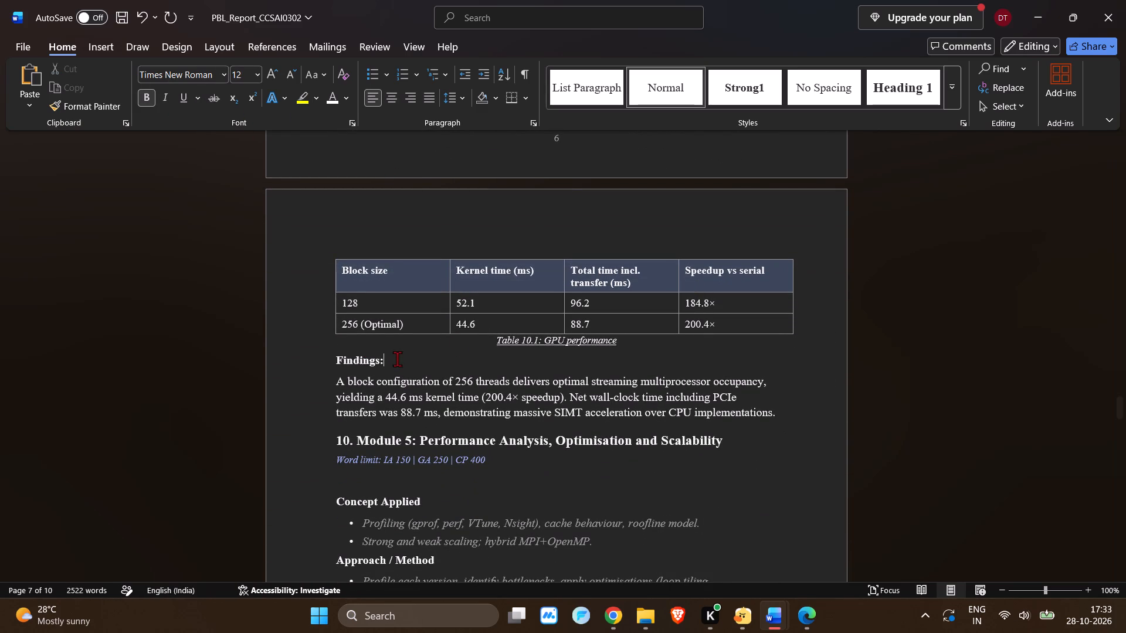
drag(397, 359, 326, 362)
click(179, 107)
click(183, 100)
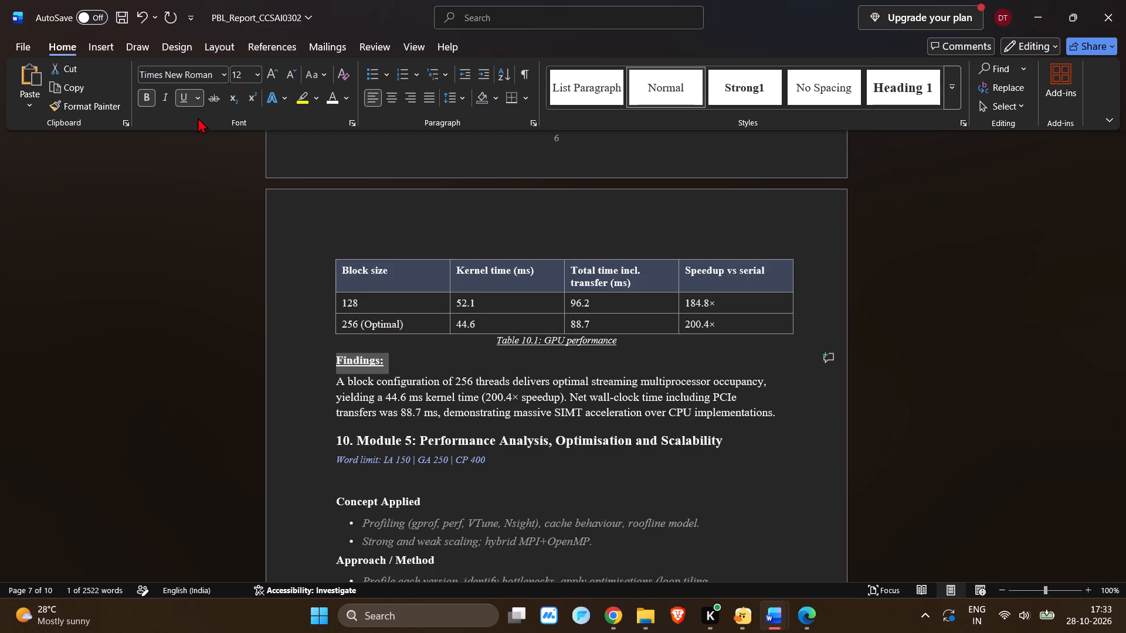
click(465, 393)
Delete the word-limit text and the blank space beneath the Module 5 heading, above its "Concept Applied" label.
drag(494, 449, 419, 462)
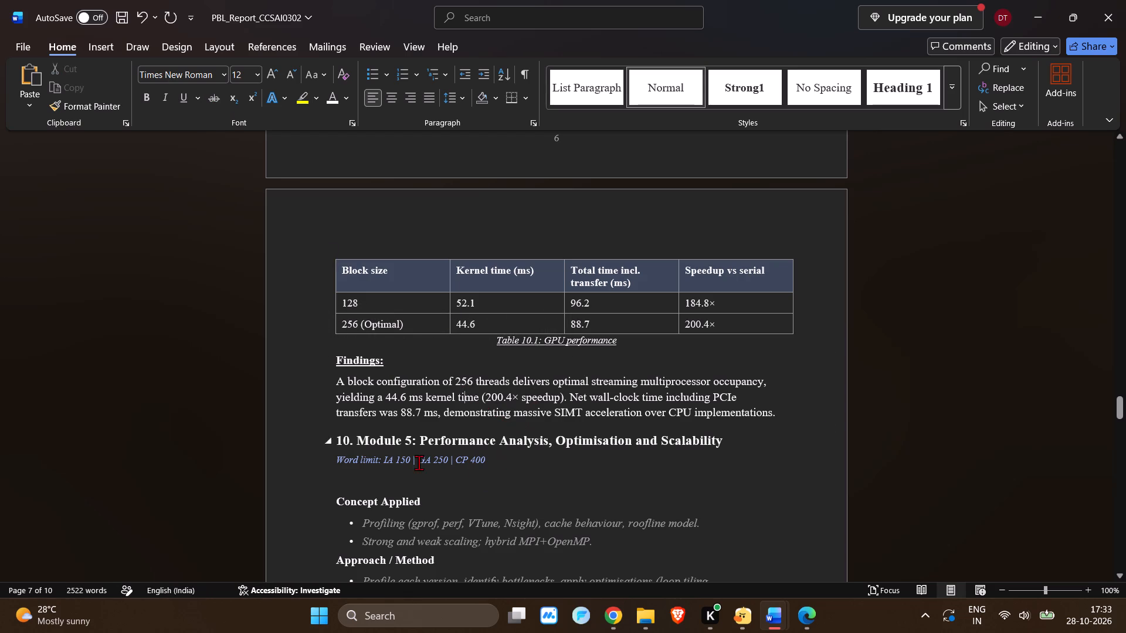
drag(419, 462, 304, 464)
drag(462, 498, 455, 496)
drag(439, 482, 348, 465)
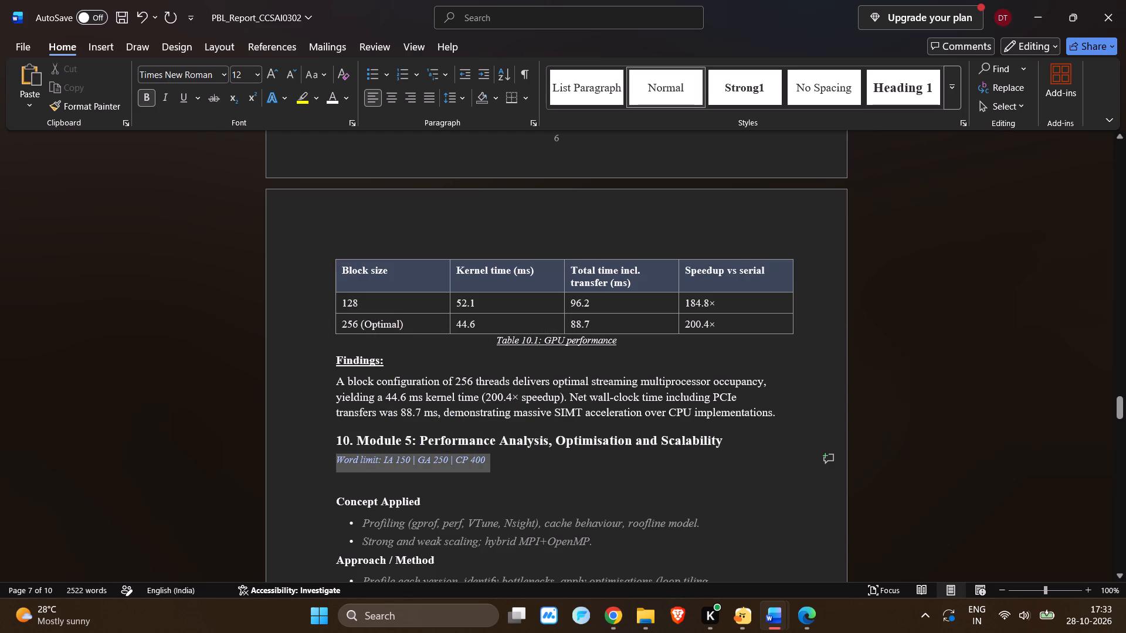
drag(348, 465, 327, 465)
key(BackSpace)
key(BackSpace)
drag(425, 462, 405, 462)
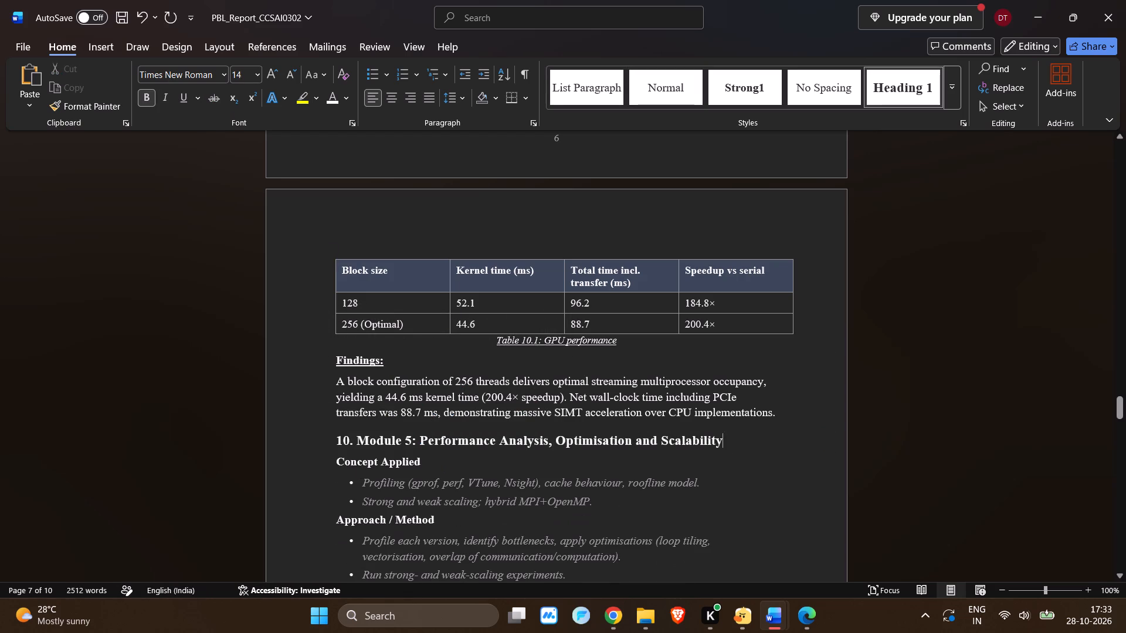
drag(405, 462, 379, 462)
Add a colon after the "Work Completed" label in Module 5 and underline the label.
scroll(439, 465, down, 5)
click(437, 421)
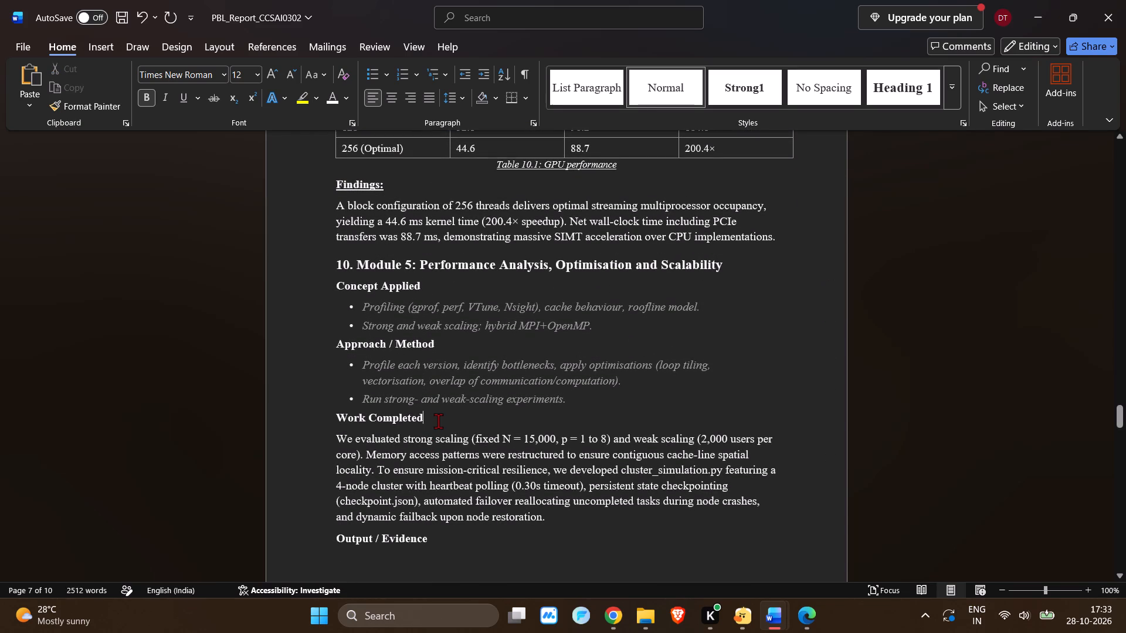
key(shift+colon)
drag(442, 422, 320, 422)
click(186, 99)
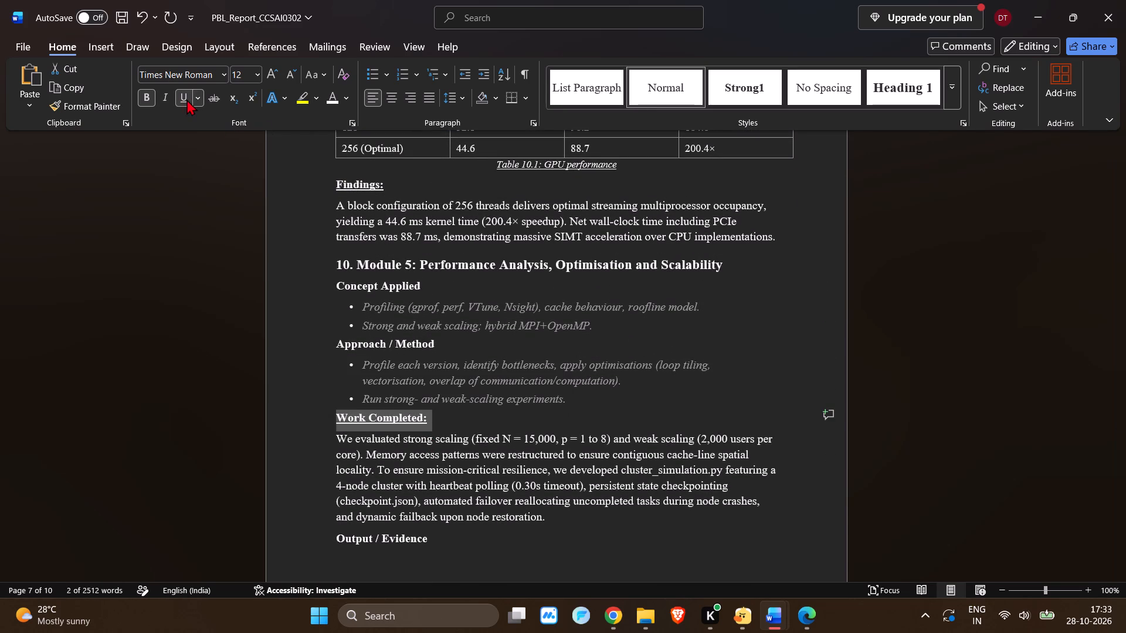
Add a colon after the "Output / Evidence" label in Module 5 and underline the label.
scroll(498, 387, down, 3)
click(459, 427)
key(shift+colon)
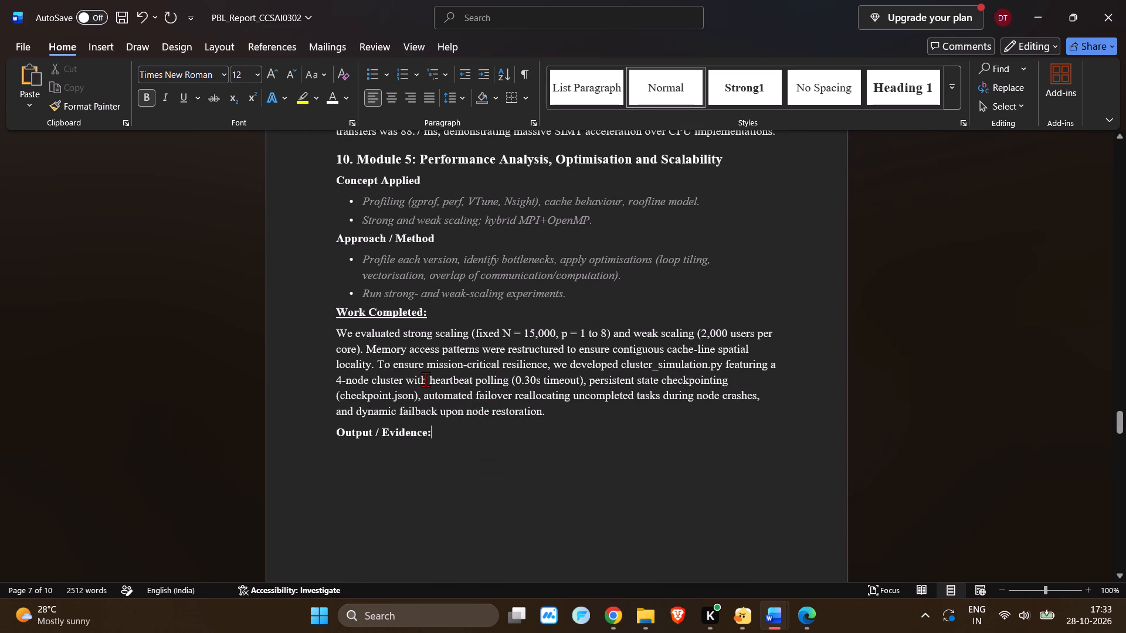
click(186, 90)
drag(444, 437, 303, 431)
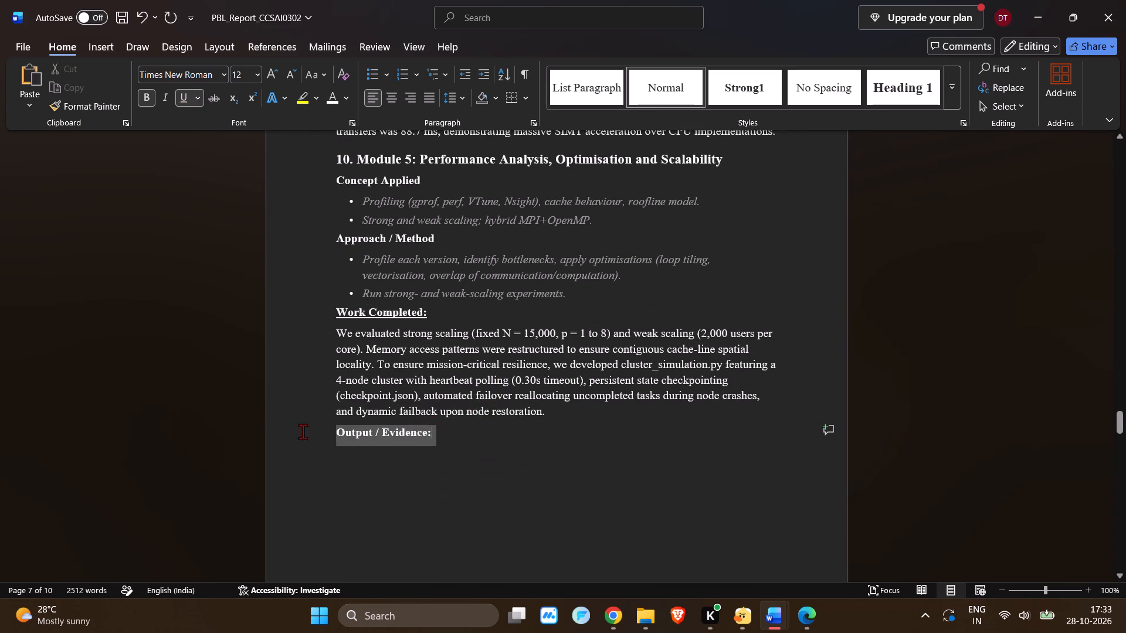
drag(303, 431, 252, 433)
click(178, 94)
scroll(415, 319, down, 9)
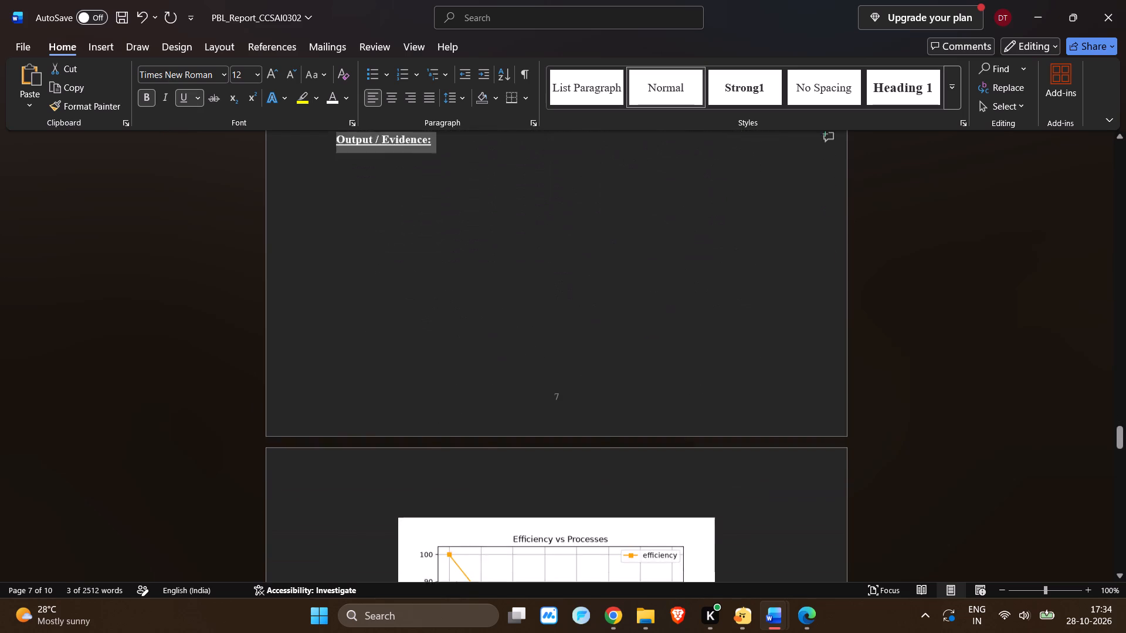
Shorten the Efficiency vs Processes chart vertically so it fits with its caption beneath the Module 5 "Output / Evidence:" label.
scroll(453, 306, up, 1)
click(515, 380)
scroll(539, 421, down, 8)
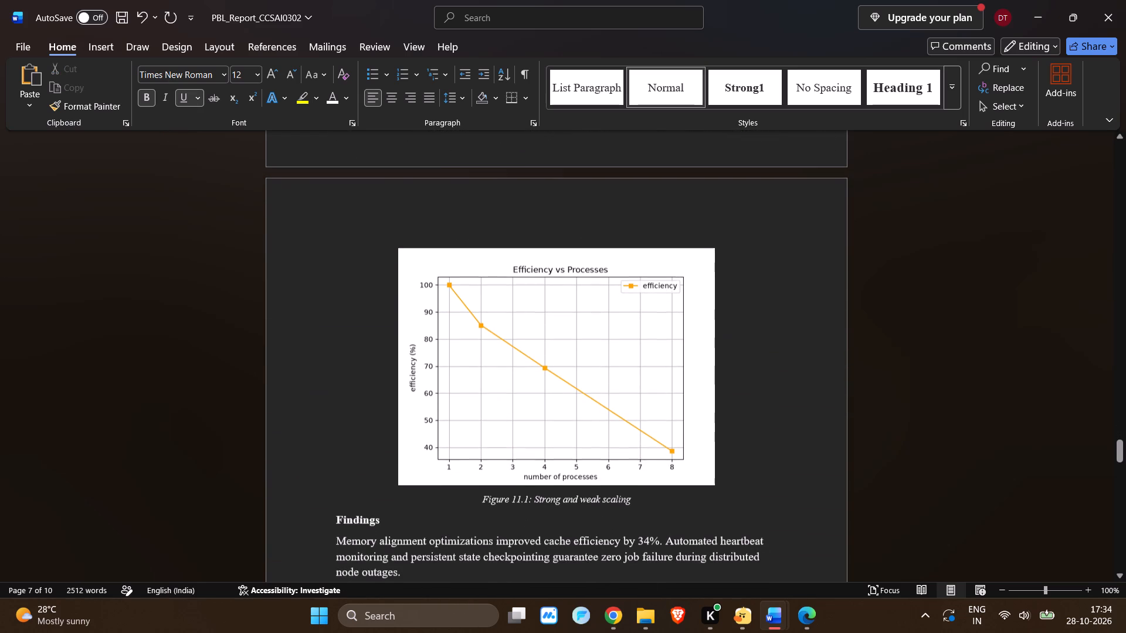
click(603, 442)
drag(554, 489, 548, 415)
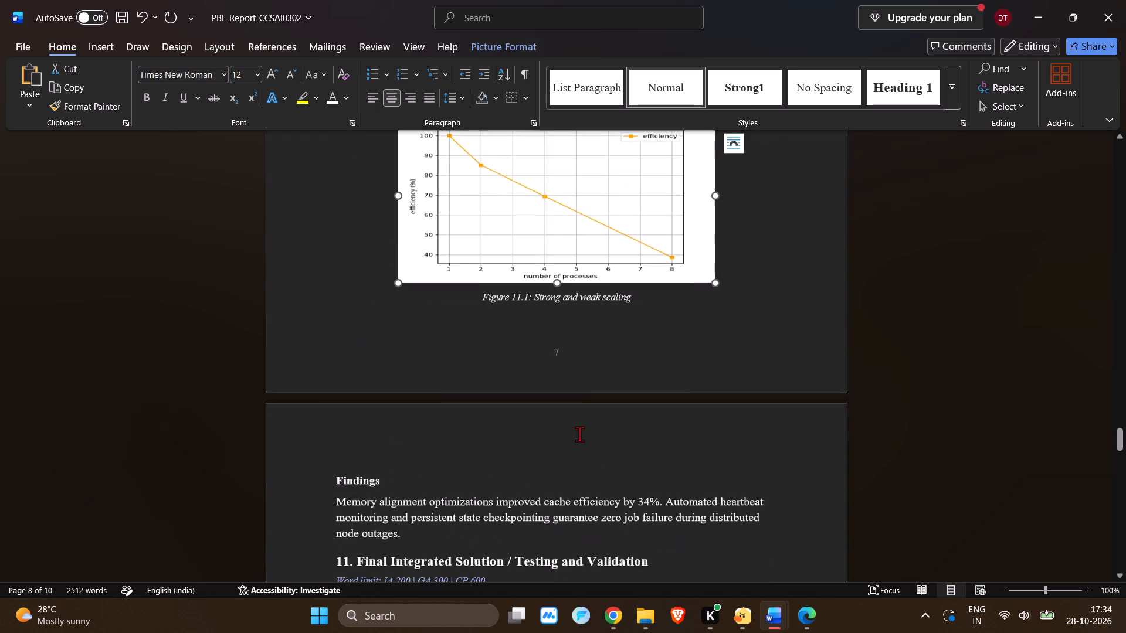
scroll(644, 391, up, 3)
drag(558, 411, 553, 449)
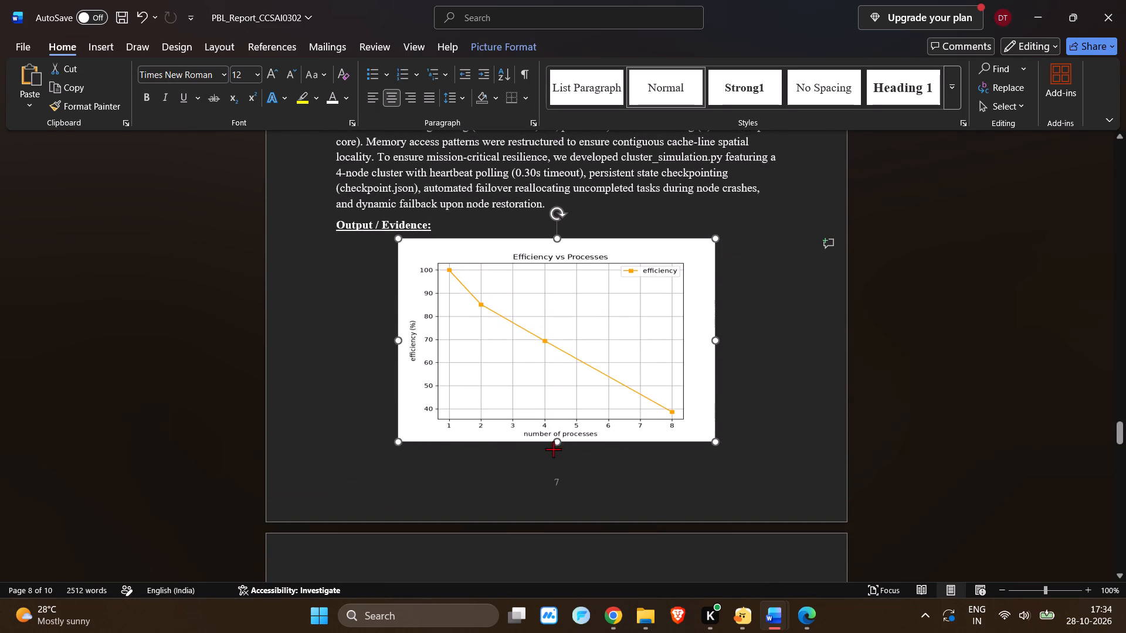
drag(553, 449, 555, 426)
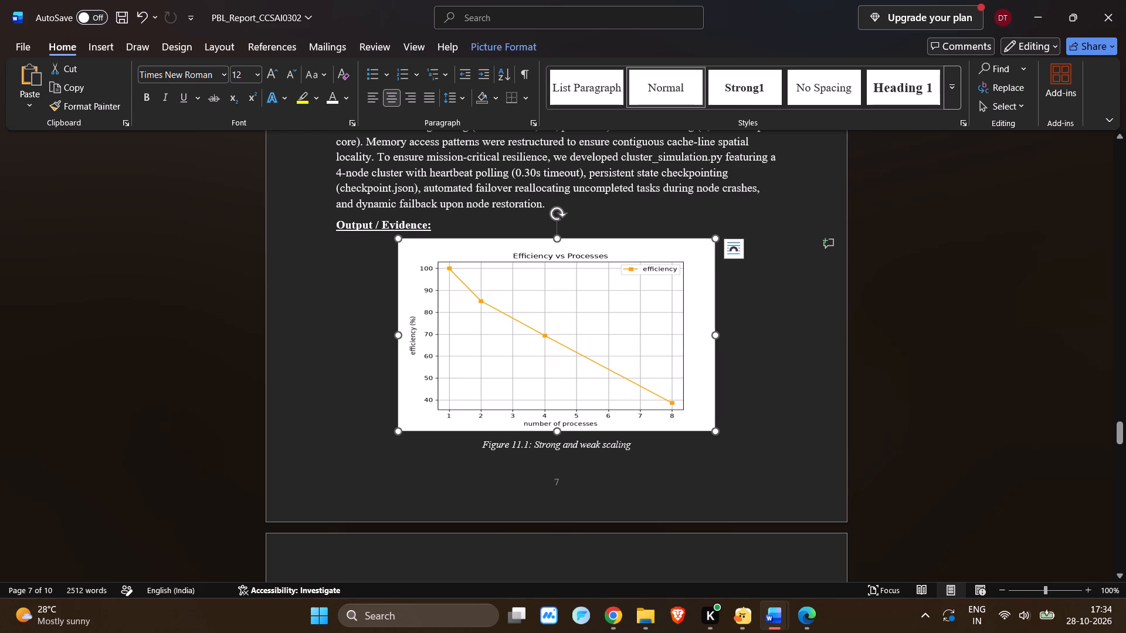
click(581, 300)
Add a colon after the "Findings" label in Module 5 and underline the label.
scroll(602, 363, down, 5)
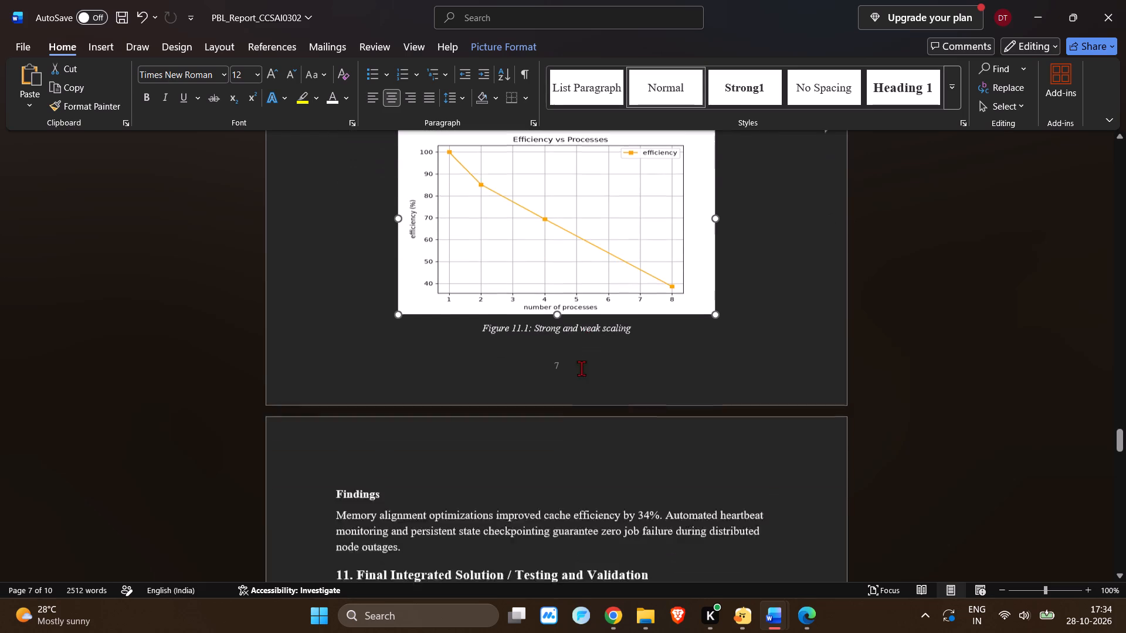
click(381, 421)
click(378, 396)
drag(395, 430, 252, 445)
click(420, 437)
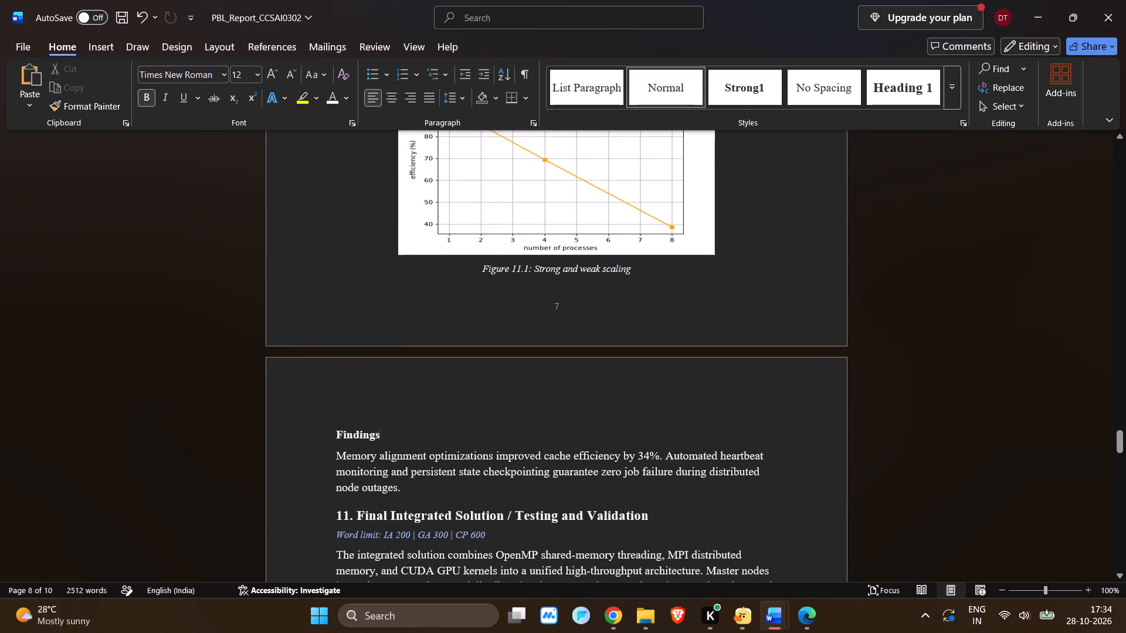
key(shift+colon)
drag(408, 431, 271, 430)
click(185, 91)
Delete the word-limit line beneath the "11. Final Integrated Solution / Testing and Validation" heading.
scroll(568, 318, down, 1)
scroll(570, 317, up, 2)
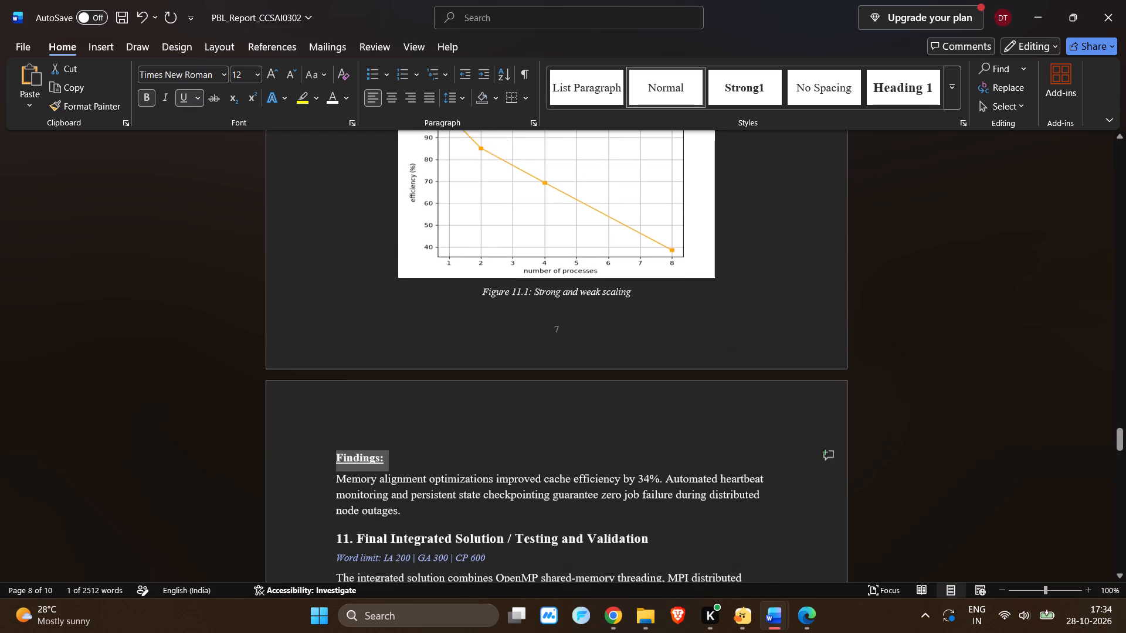
scroll(570, 317, up, 5)
scroll(488, 318, down, 6)
scroll(513, 308, up, 1)
scroll(513, 308, down, 5)
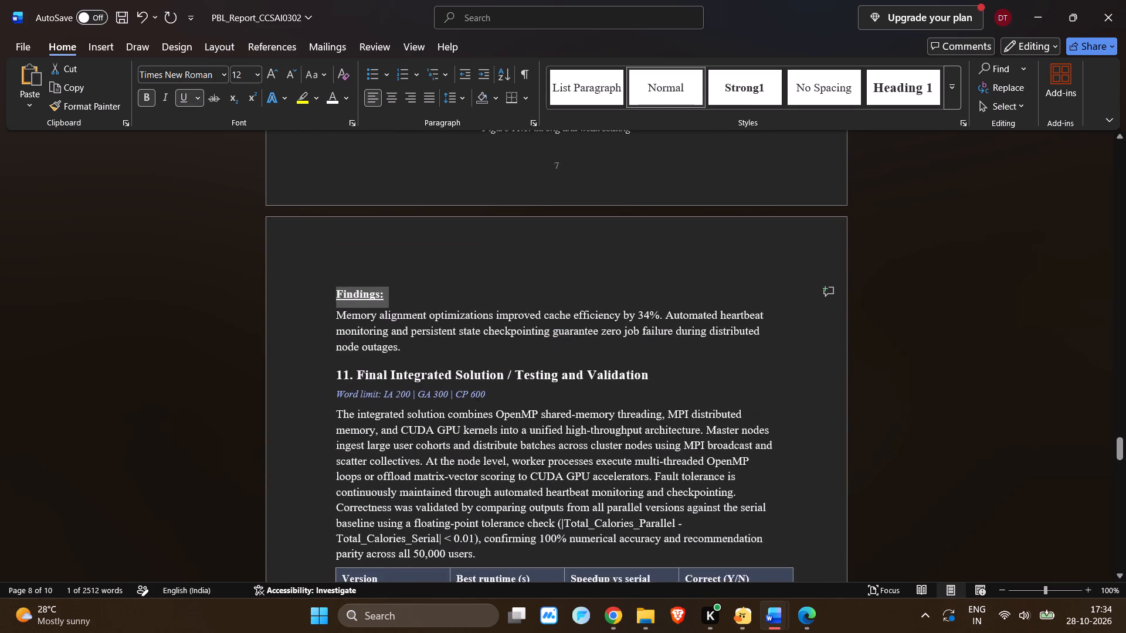
scroll(481, 393, down, 4)
drag(496, 254, 264, 251)
key(BackSpace)
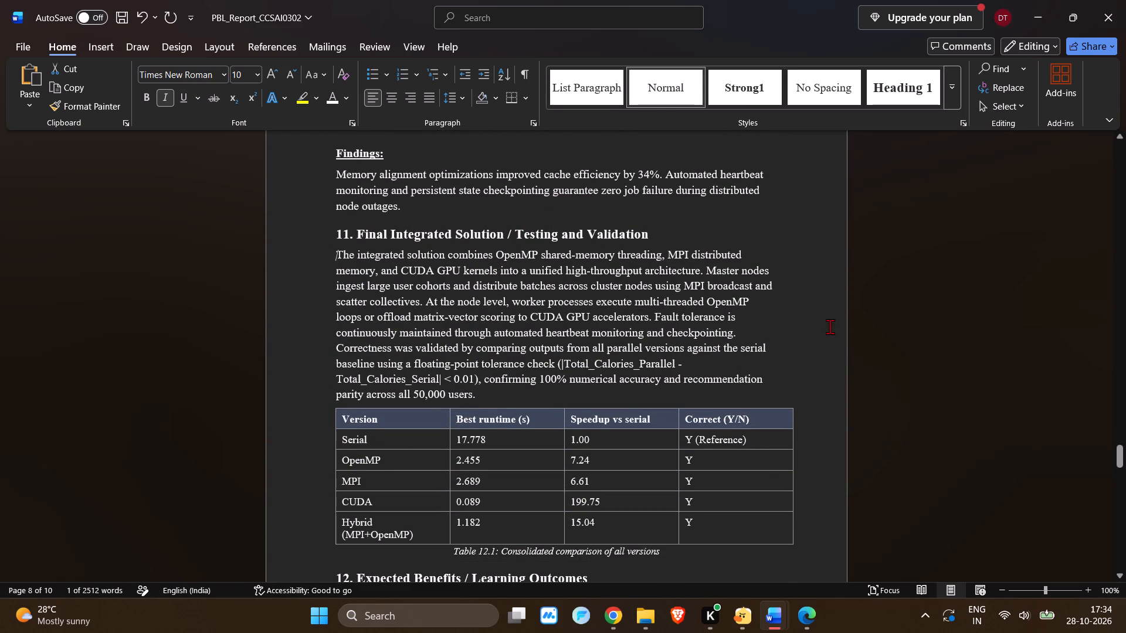
Underline the "Table 12.1: Consolidated comparison of all versions" caption.
scroll(676, 414, down, 6)
drag(663, 334, 535, 337)
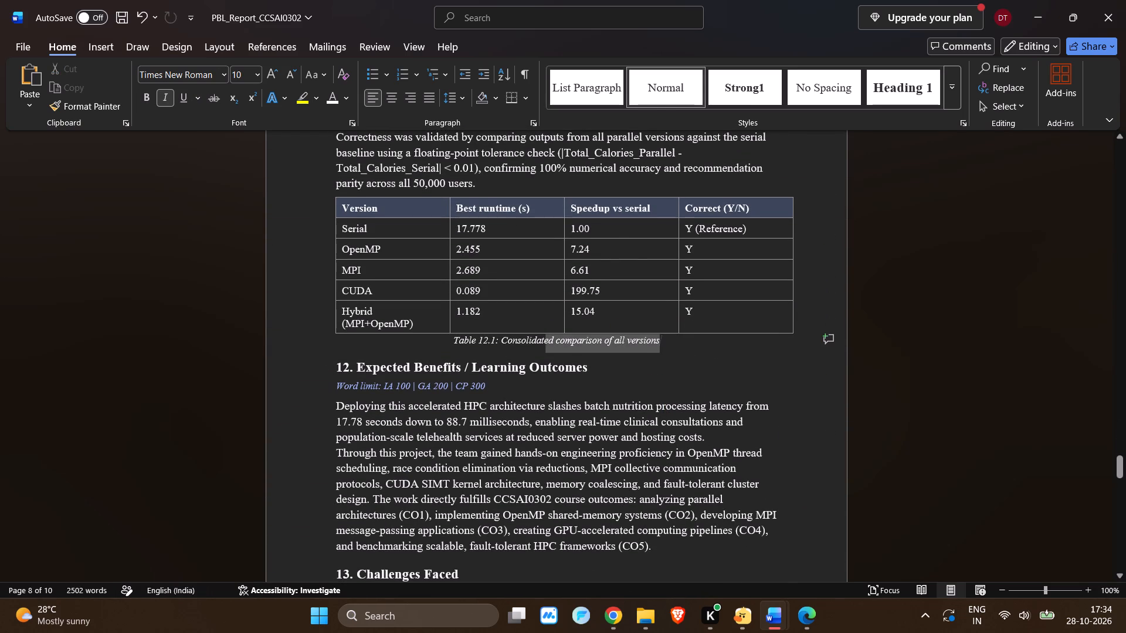
drag(535, 337, 420, 335)
click(184, 94)
Underline the "Figure 11.1: Strong and weak scaling" caption beneath the efficiency chart.
scroll(563, 450, up, 5)
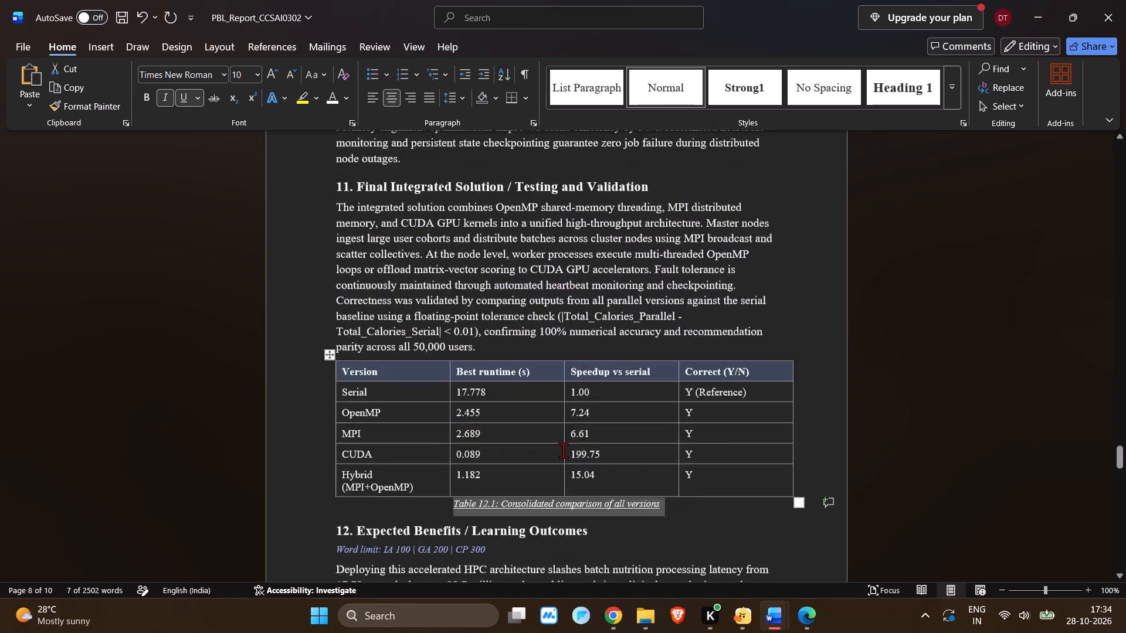
scroll(563, 450, up, 7)
scroll(598, 335, down, 1)
scroll(598, 335, up, 1)
drag(648, 190, 488, 199)
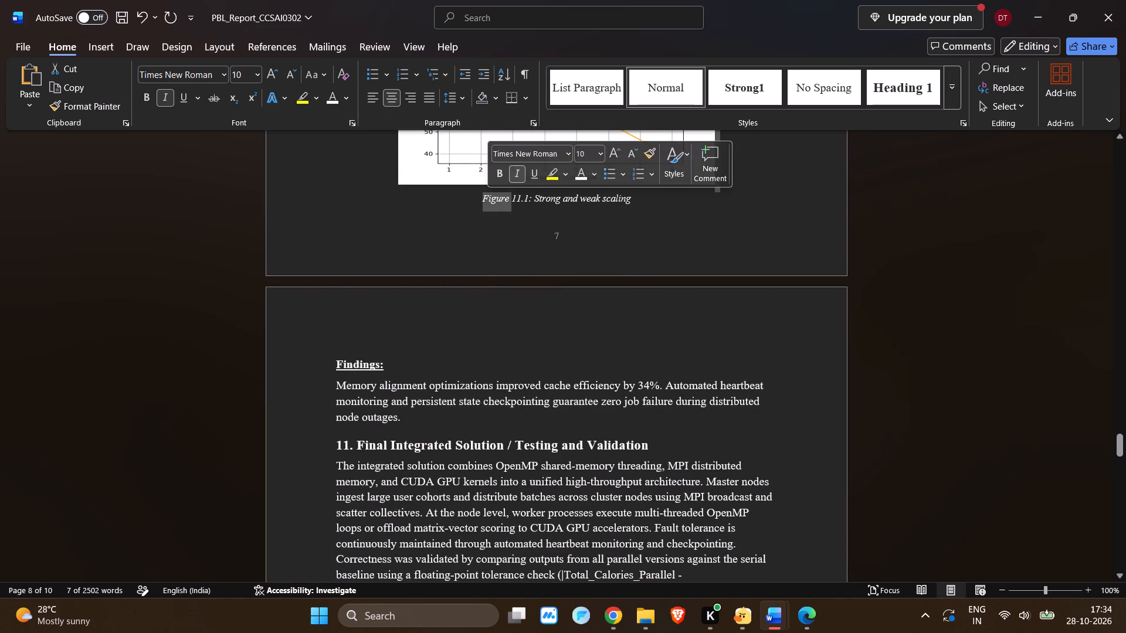
click(595, 203)
drag(646, 202, 445, 202)
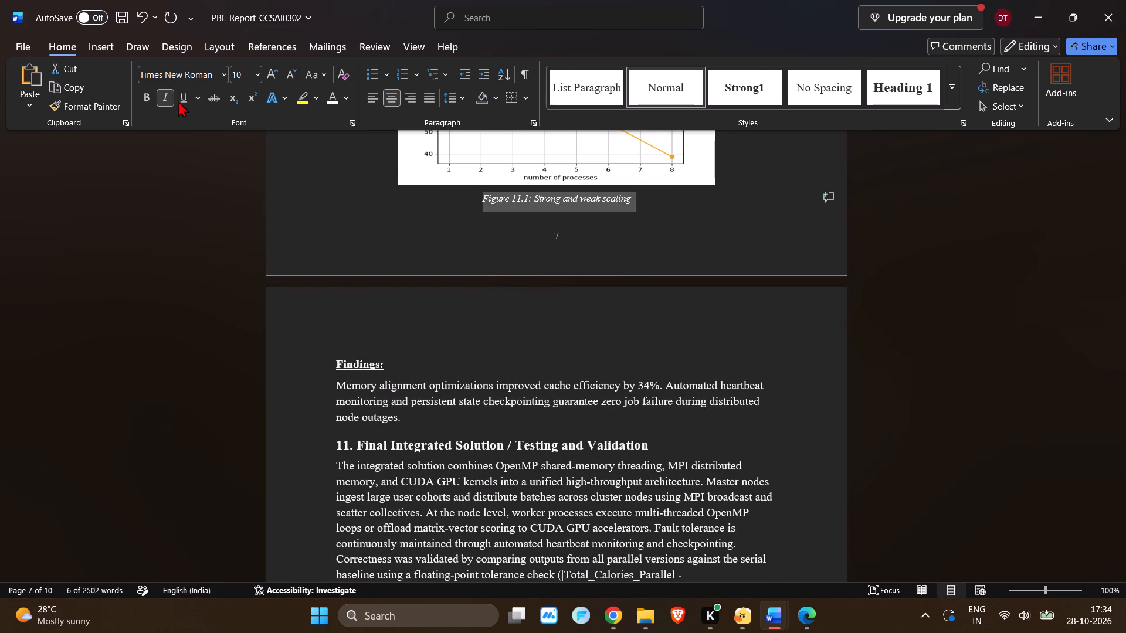
click(178, 101)
Delete the word-limit line beneath the "12. Expected Benefits / Learning Outcomes" heading.
scroll(878, 481, down, 9)
scroll(616, 380, down, 3)
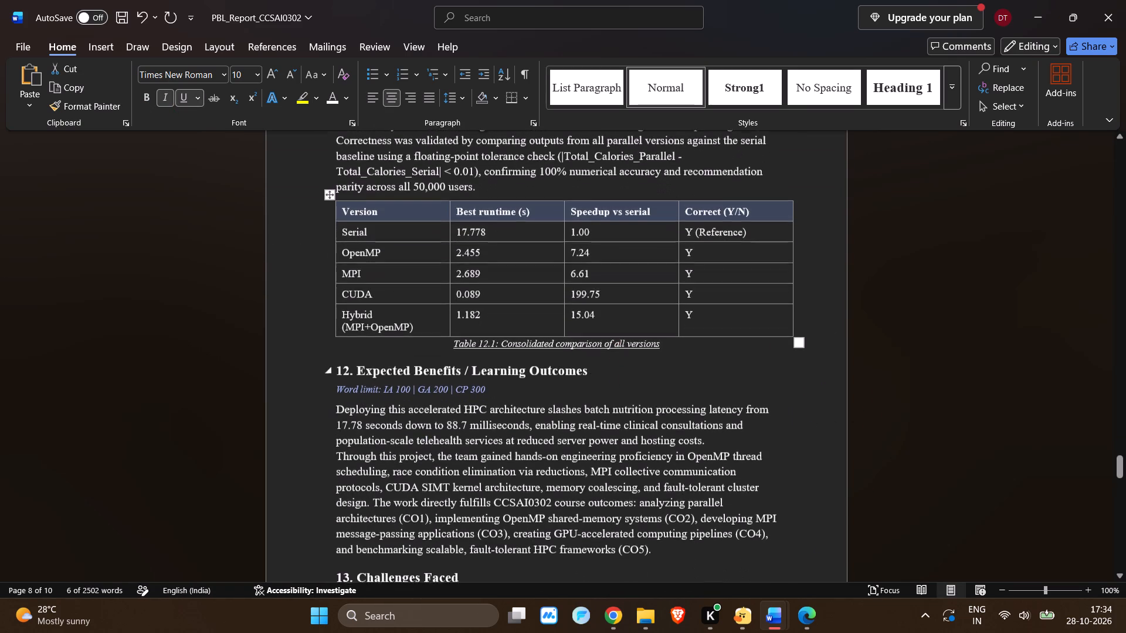
drag(497, 386, 267, 386)
key(BackSpace)
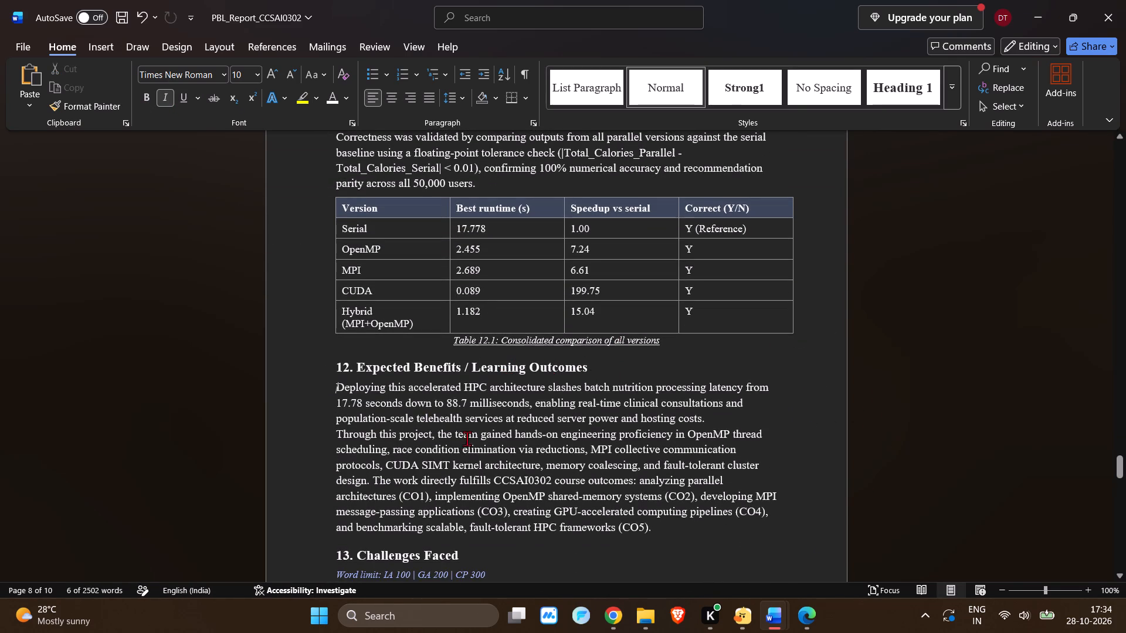
Delete the word-limit line beneath the "13. Challenges Faced" heading.
scroll(544, 433, down, 4)
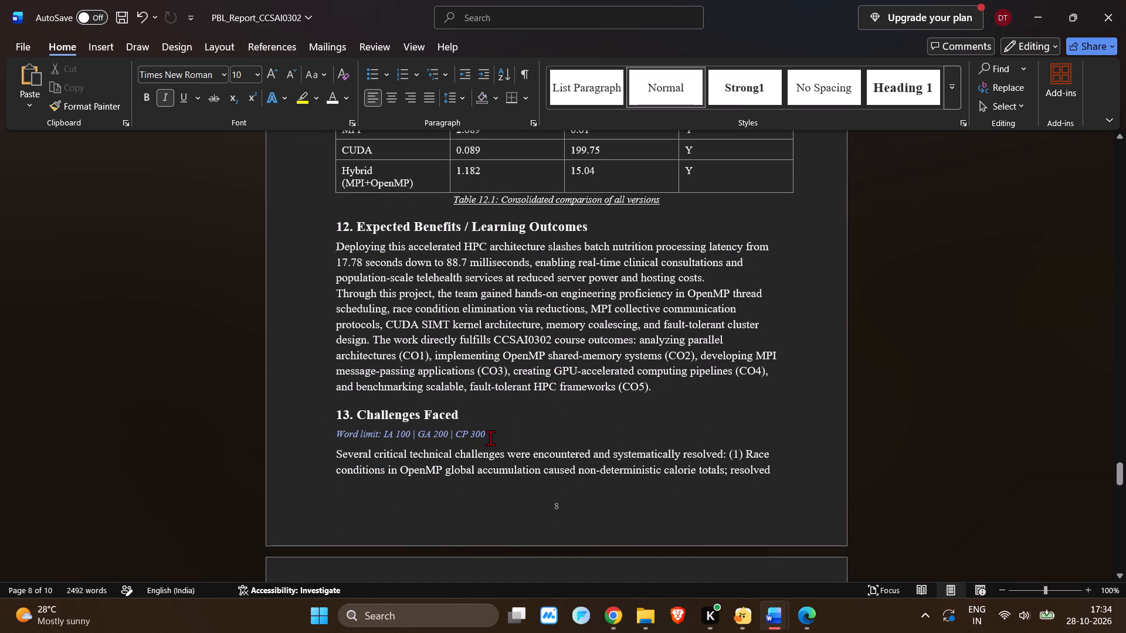
drag(483, 430, 281, 448)
click(501, 438)
drag(500, 433, 396, 432)
drag(396, 432, 318, 432)
key(BackSpace)
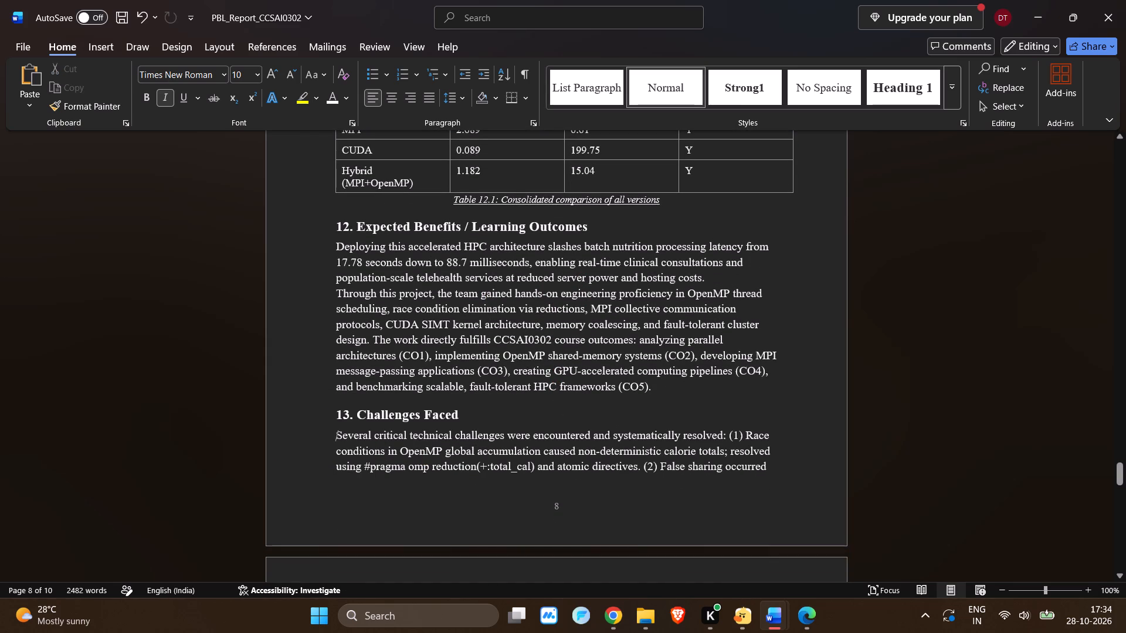
Delete the word-limit line and its leftover empty line beneath the "14. Future Improvements" heading.
click(611, 229)
scroll(629, 313, down, 7)
scroll(629, 313, up, 1)
scroll(629, 313, down, 3)
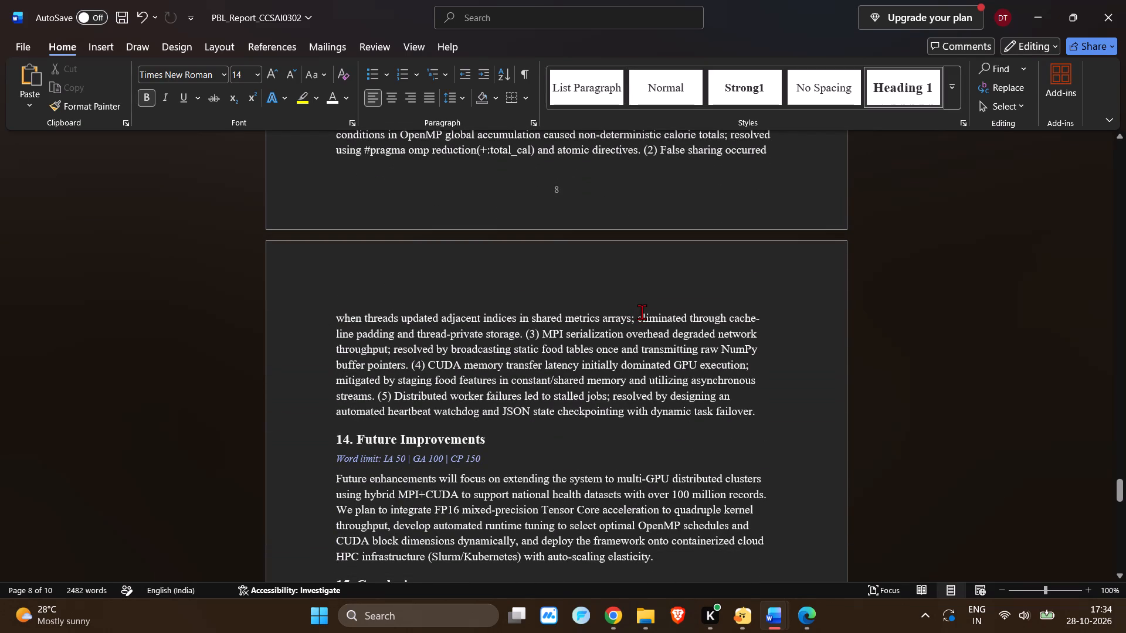
scroll(642, 312, down, 2)
drag(481, 389, 441, 397)
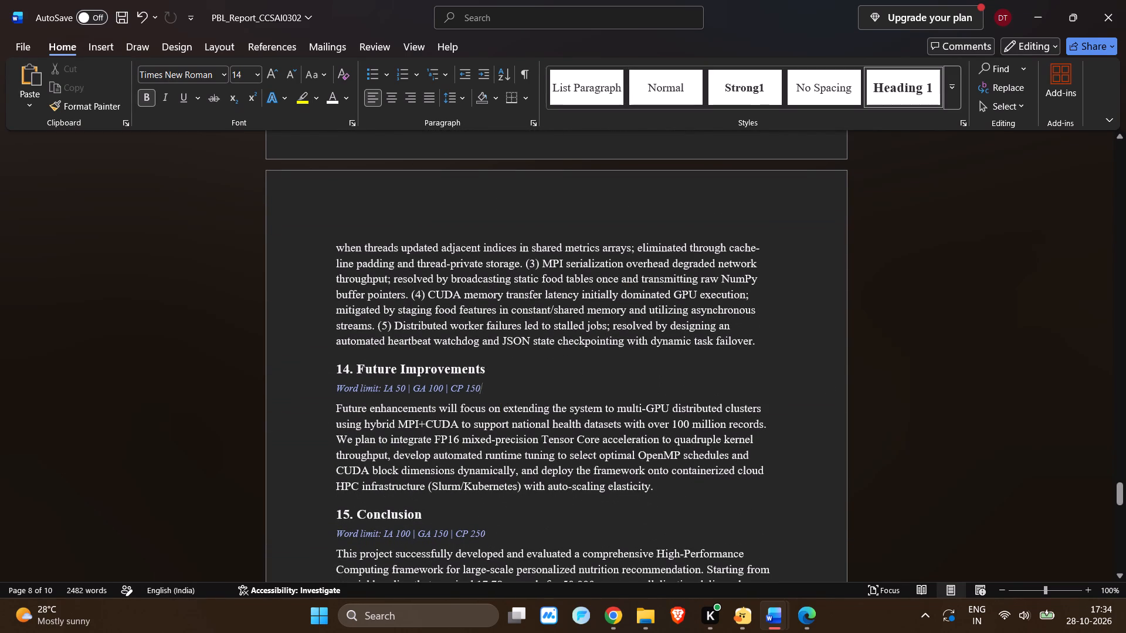
drag(441, 397, 307, 393)
key(BackSpace)
key(BackSpace)
Delete the word-limit line beneath the "15. Conclusion" heading, keeping the body text on its own line under the heading.
scroll(472, 440, down, 3)
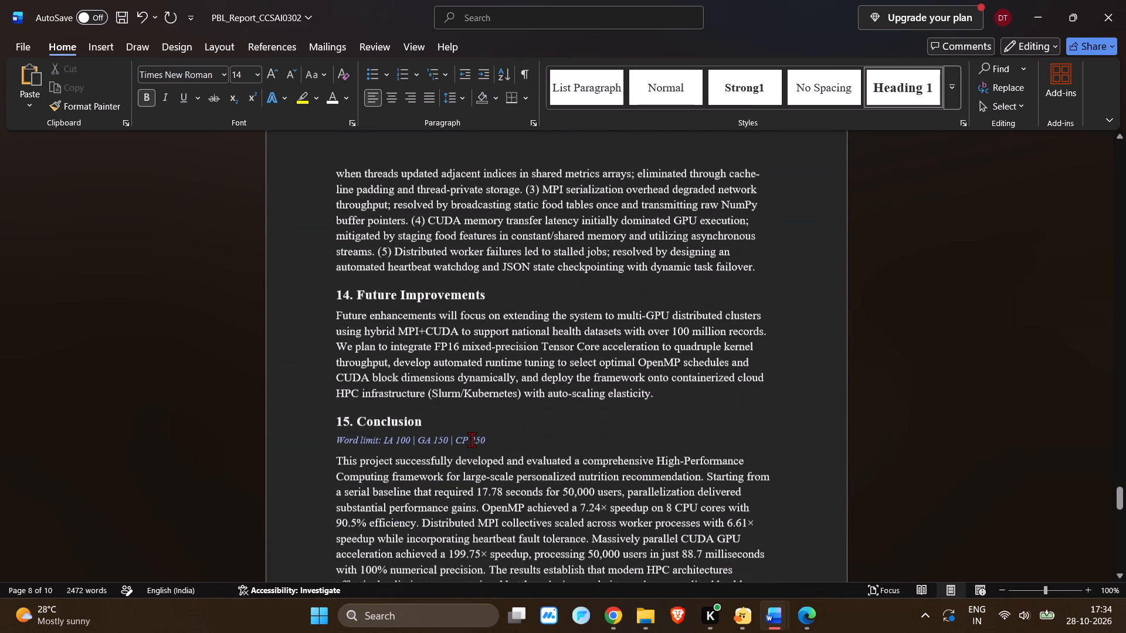
drag(493, 411, 324, 418)
key(BackSpace)
key(BackSpace)
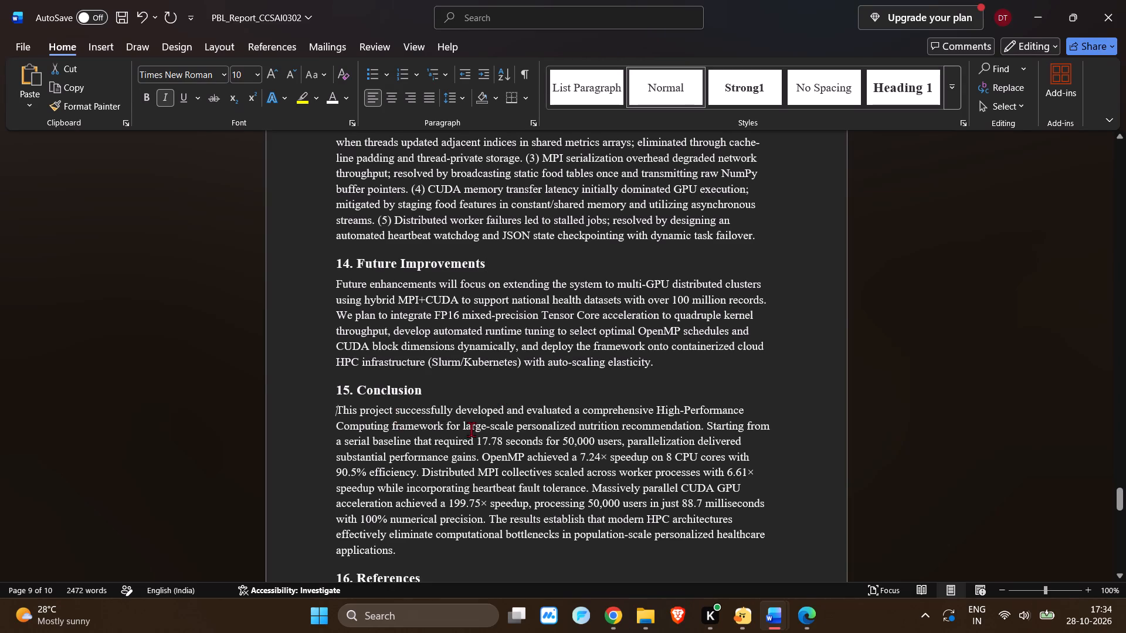
key(BackSpace)
key(ctrl+z)
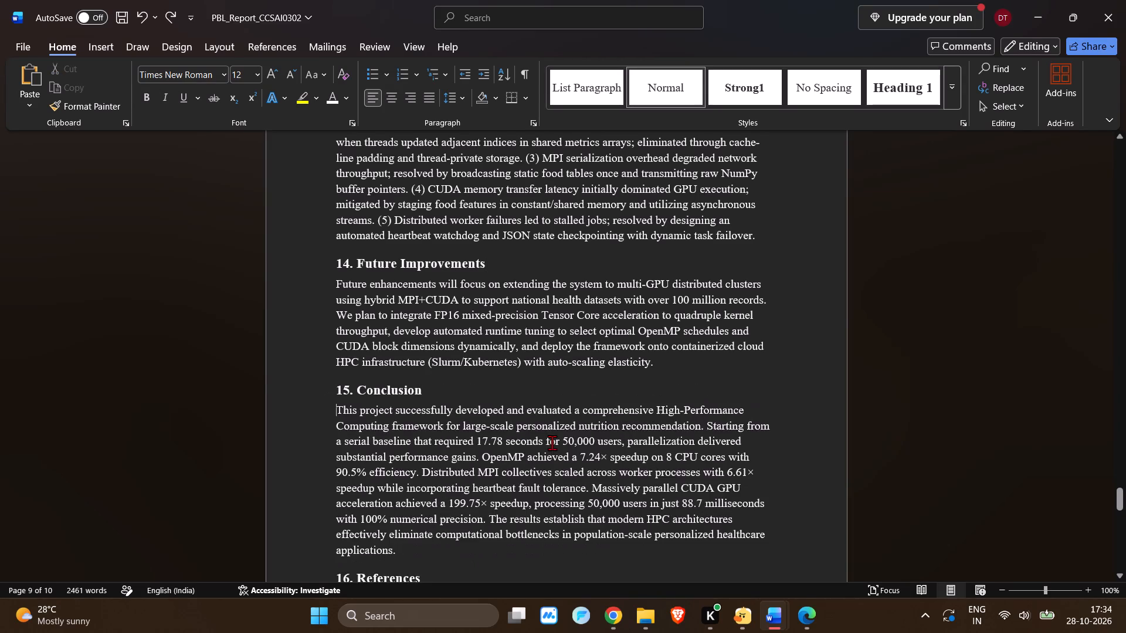
Insert a blank line beneath each of the "15. Conclusion" and "14. Future Improvements" headings.
scroll(552, 443, down, 5)
scroll(459, 416, down, 4)
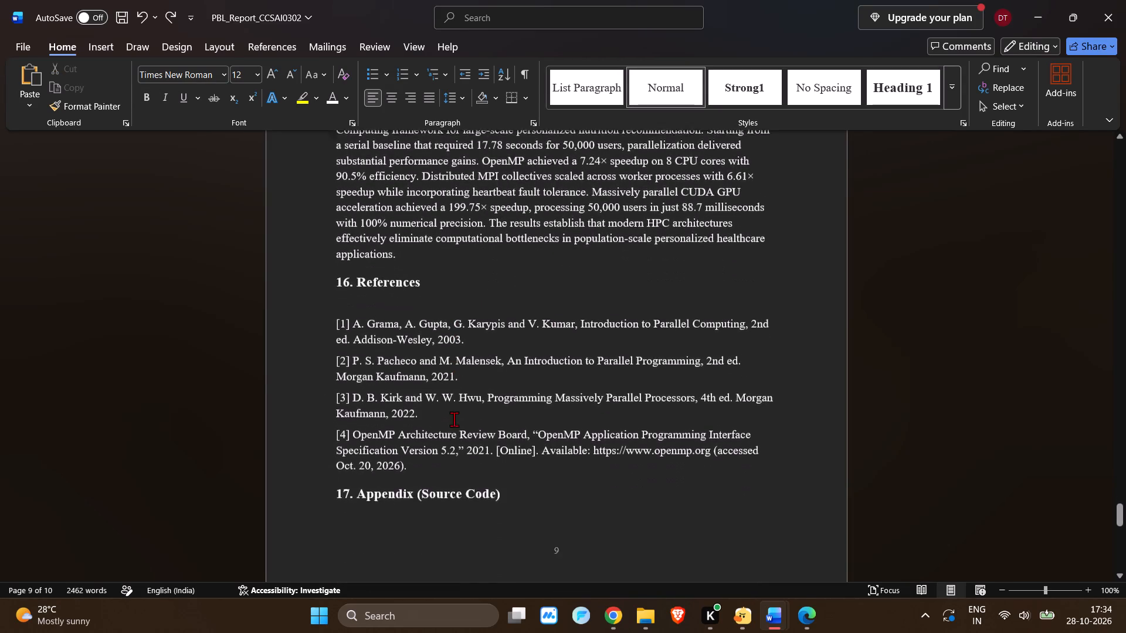
scroll(454, 419, down, 1)
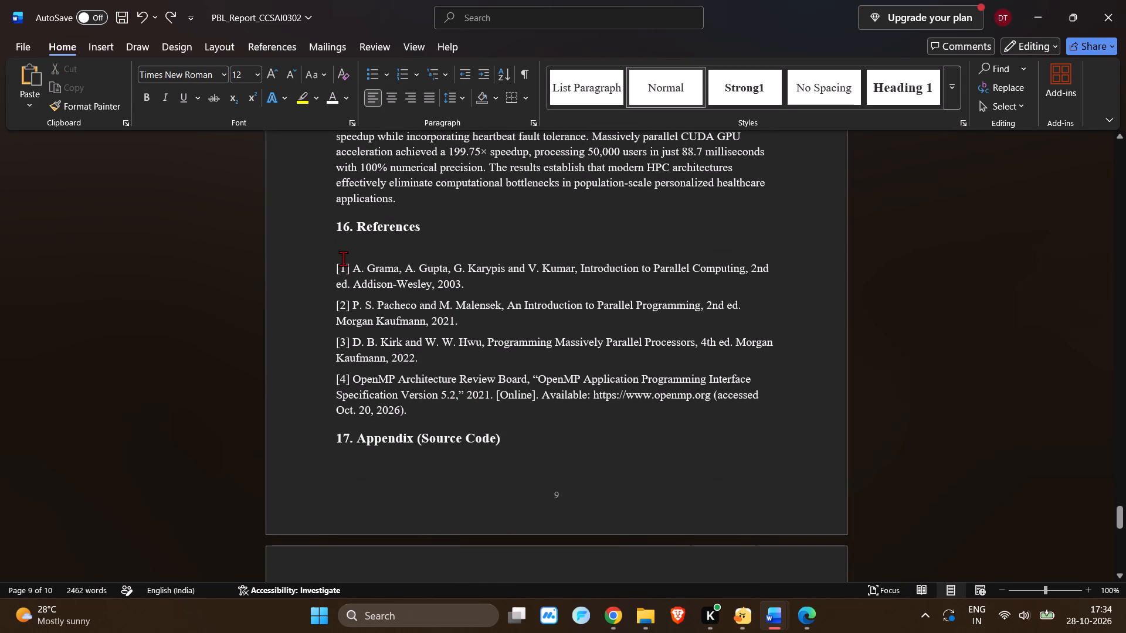
scroll(395, 273, up, 9)
click(458, 361)
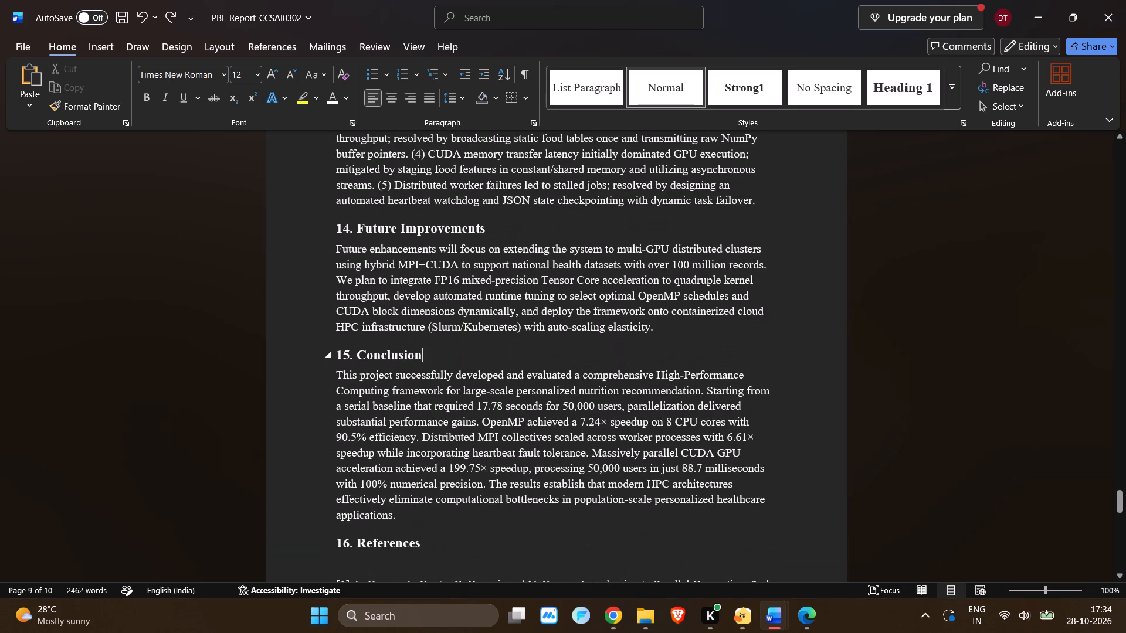
key(Return)
click(495, 226)
key(Return)
Insert a blank line between the "13. Challenges Faced" heading and its body text.
scroll(494, 224, up, 8)
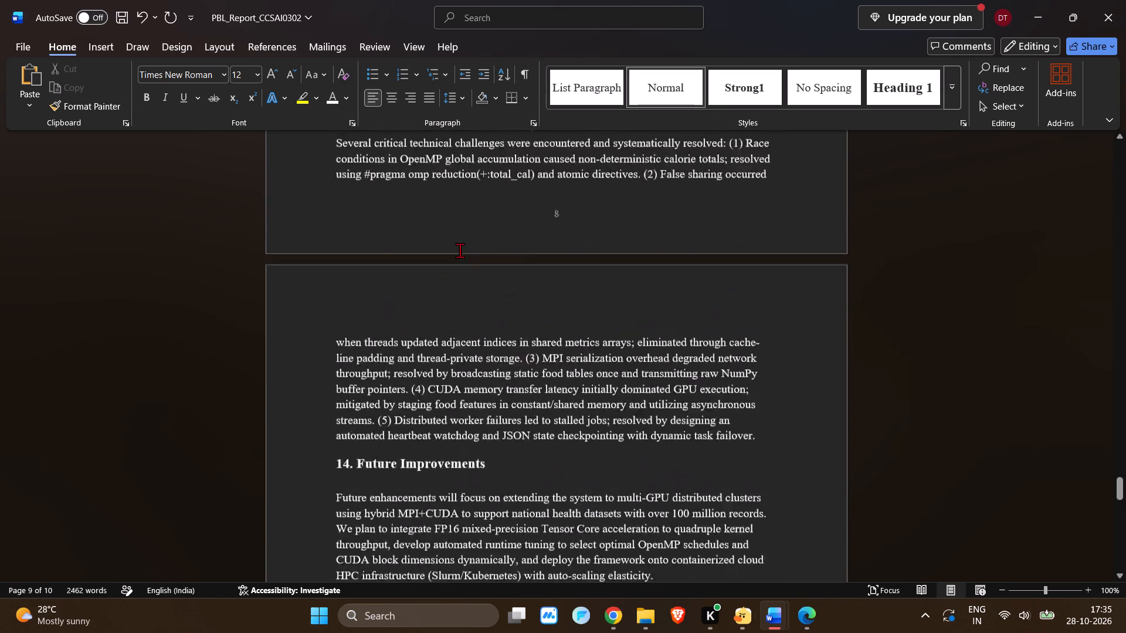
scroll(460, 250, up, 5)
click(488, 344)
key(Return)
Insert a blank line between the "12. Expected Benefits / Learning Outcomes" heading and its body text.
scroll(478, 308, up, 2)
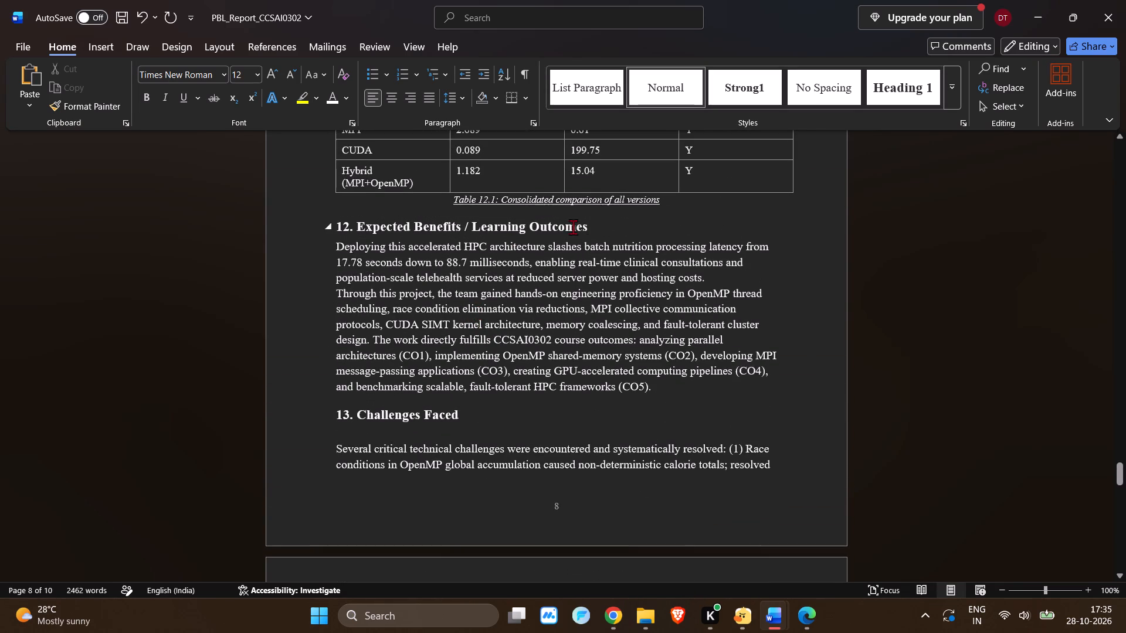
click(602, 228)
key(Return)
scroll(593, 226, up, 8)
scroll(634, 423, down, 7)
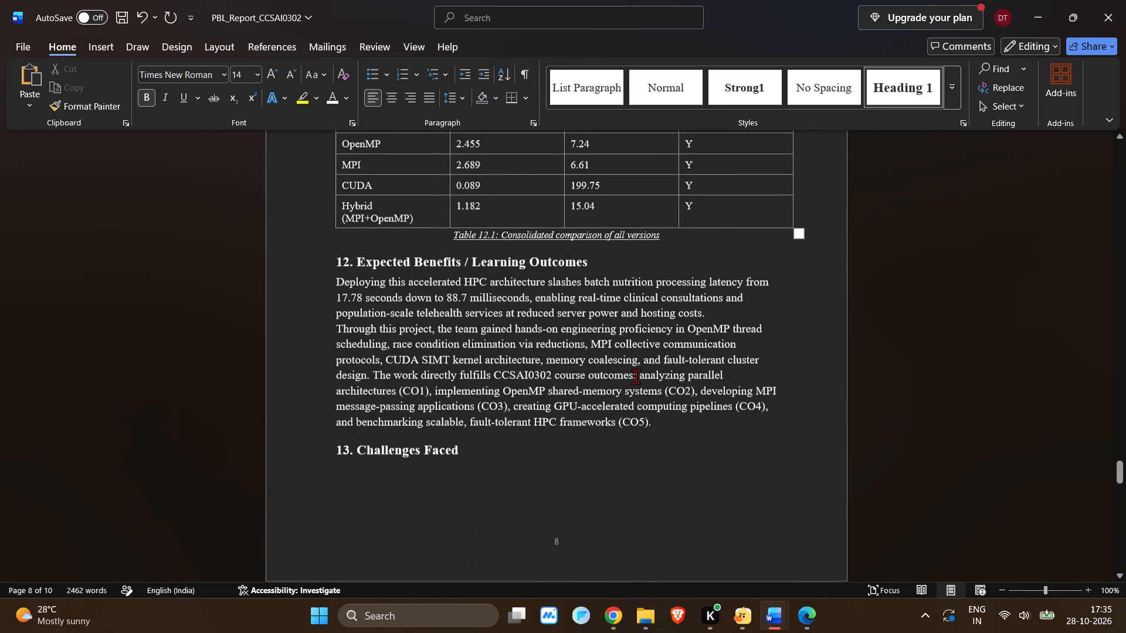
key(ctrl+z)
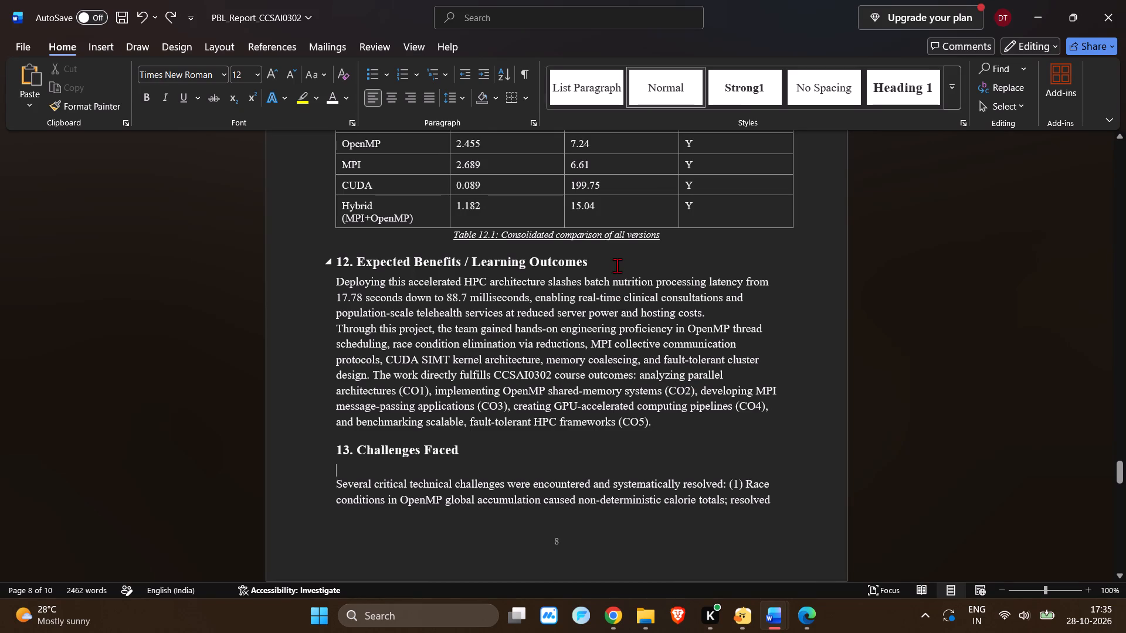
click(617, 266)
key(Return)
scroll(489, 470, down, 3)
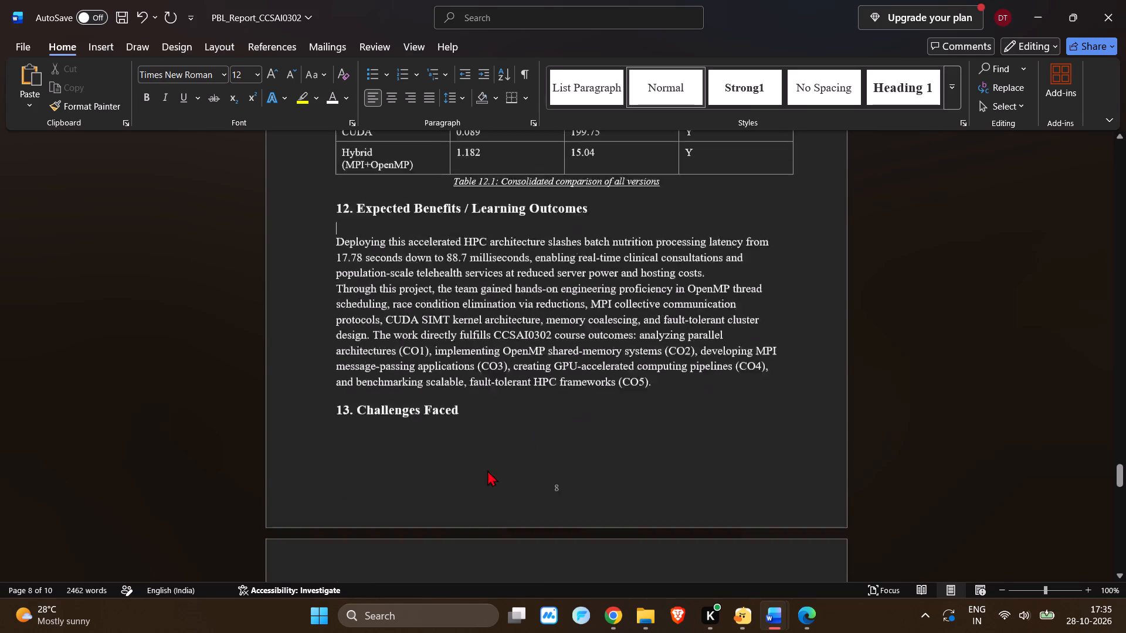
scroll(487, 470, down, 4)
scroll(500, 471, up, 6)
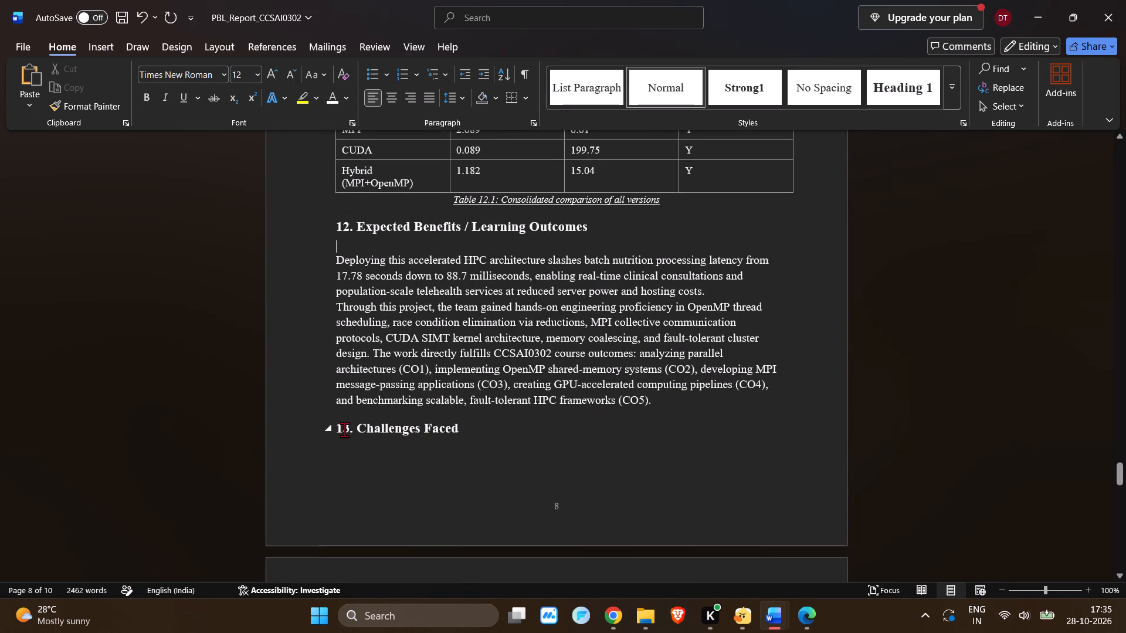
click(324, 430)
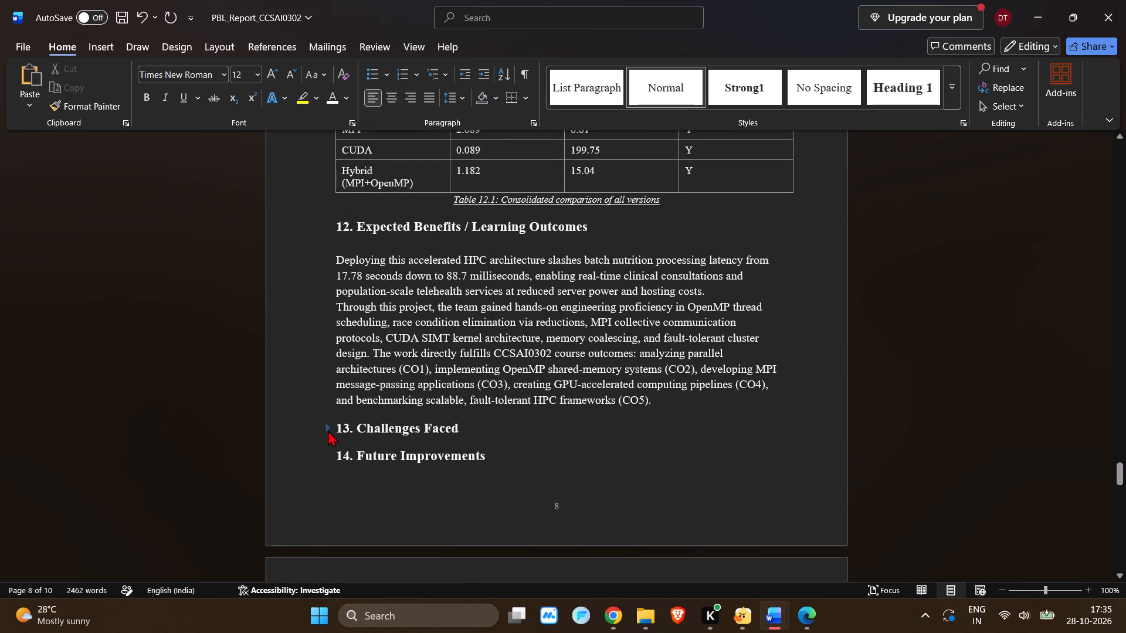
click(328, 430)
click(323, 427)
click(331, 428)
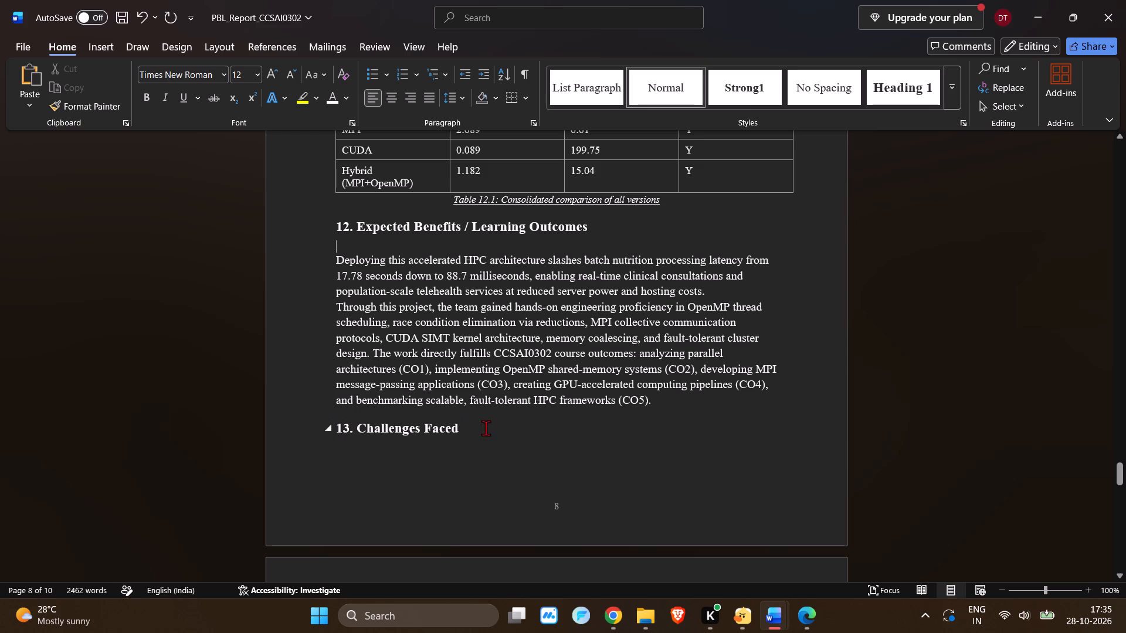
Insert two blank lines after the last paragraph of section 12 to push the "13. Challenges Faced" heading onto the next page.
click(679, 407)
key(Return)
key(Return)
scroll(666, 423, down, 5)
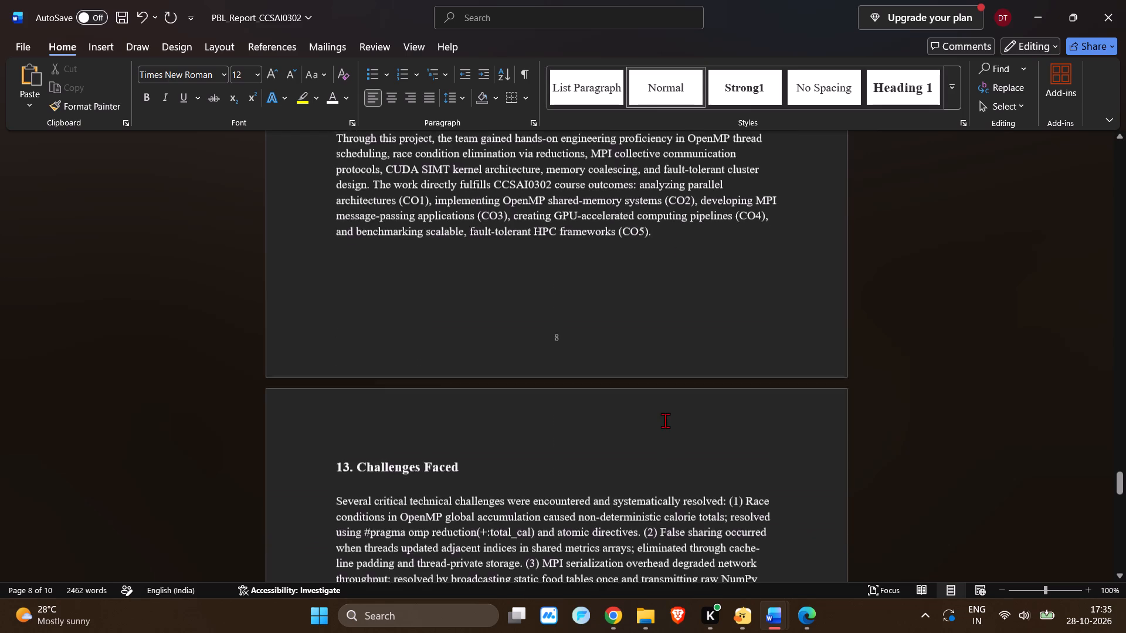
Insert a blank line beneath each of the "11. Final Integrated Solution / Testing and Validation" and "10. Module 5" headings.
scroll(638, 438, down, 7)
scroll(720, 347, up, 16)
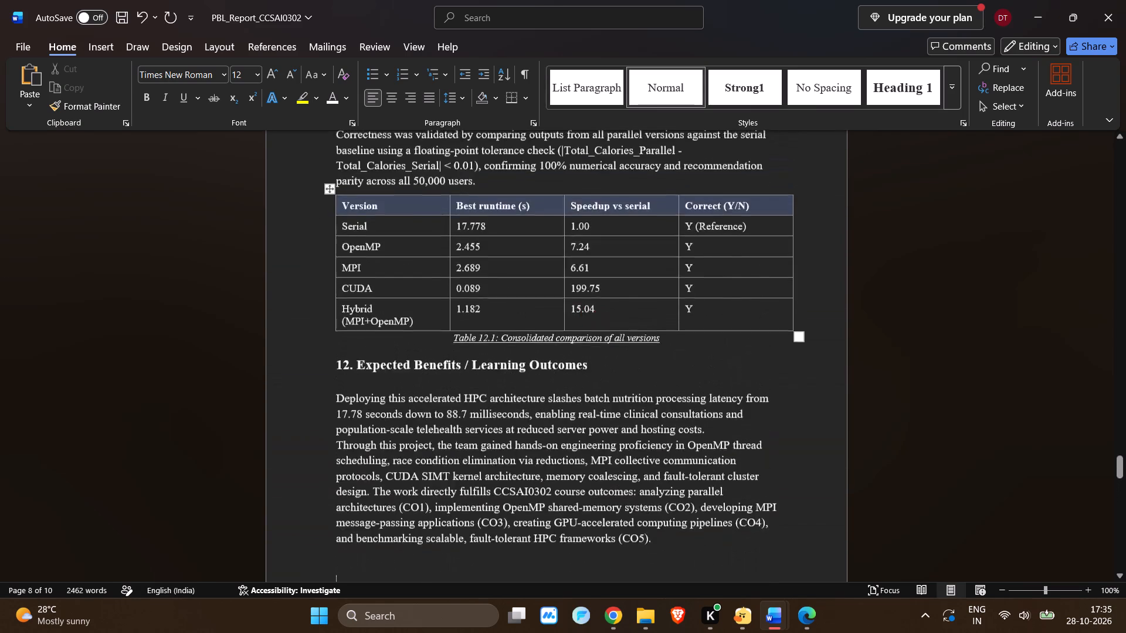
scroll(573, 312, up, 11)
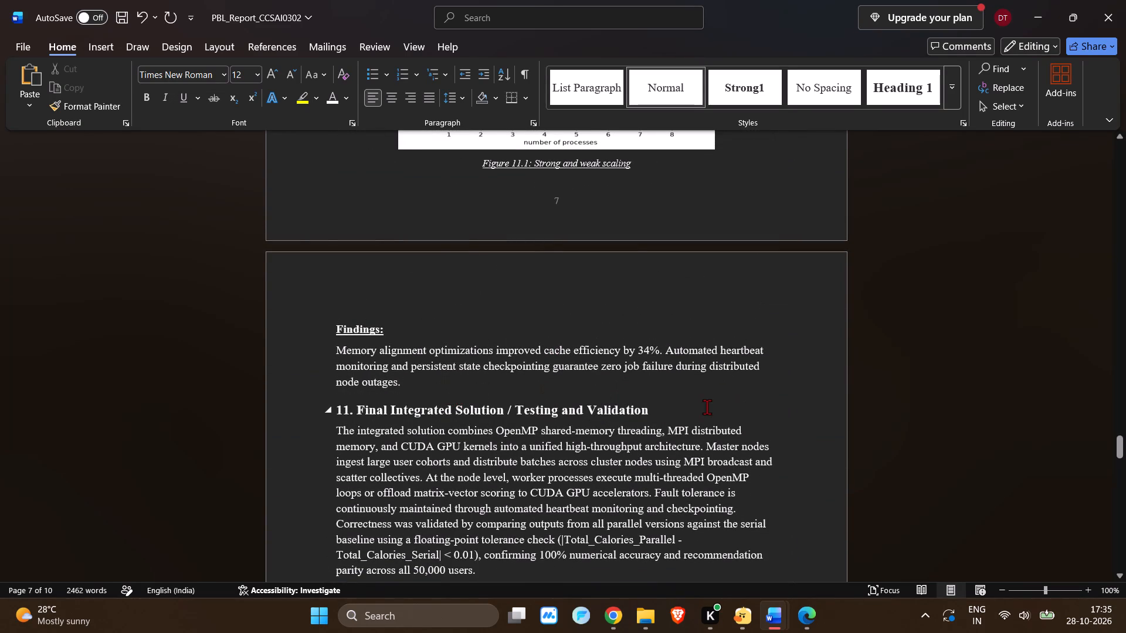
click(704, 407)
key(Return)
scroll(687, 395, up, 15)
scroll(697, 219, up, 2)
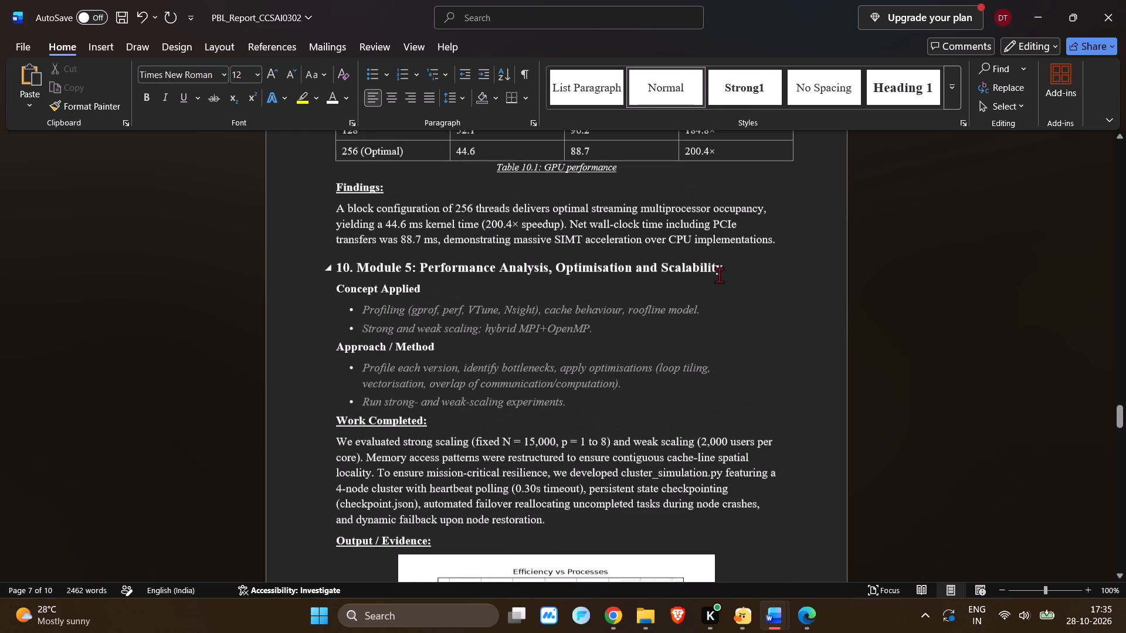
click(731, 278)
key(Return)
Insert a blank line beneath each of the "9. Module 4: GPU Computing" and "8. Module 3: Distributed Memory Programming" headings.
scroll(732, 274, up, 10)
scroll(665, 300, up, 8)
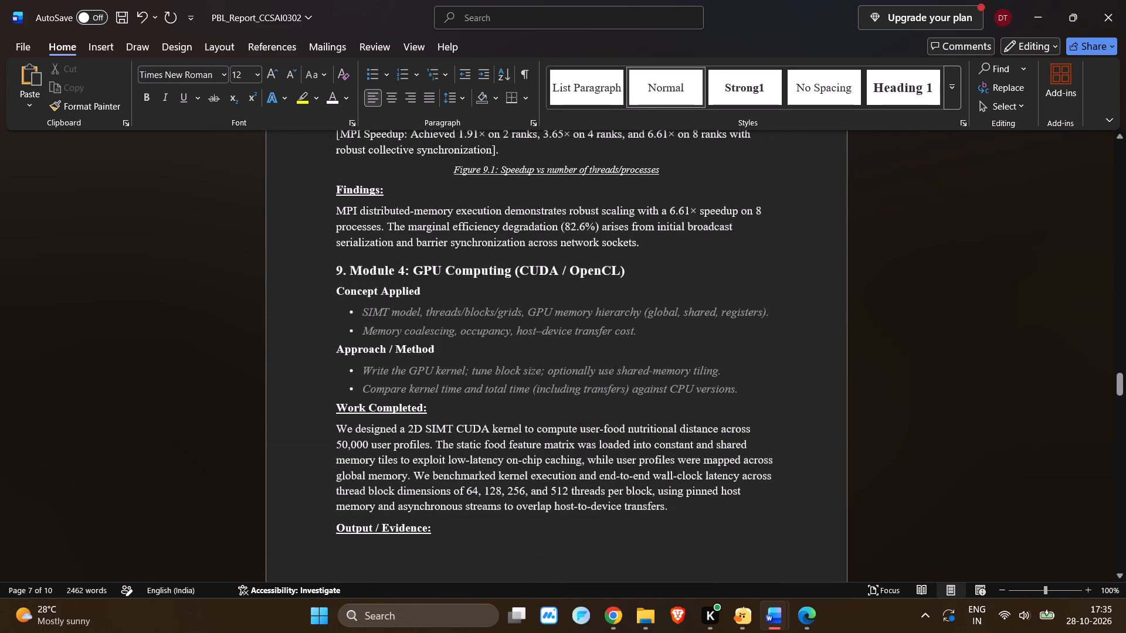
click(701, 272)
key(Return)
scroll(700, 272, up, 14)
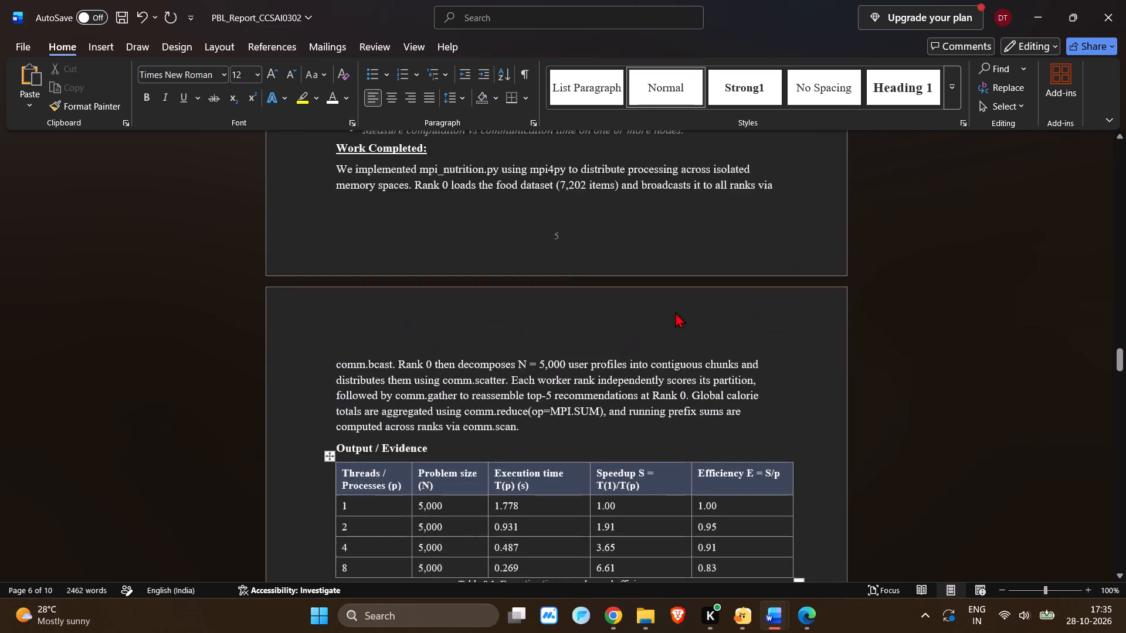
scroll(675, 312, up, 9)
click(698, 360)
key(Return)
Insert a blank line beneath each of the "7. Module 2" and "6. Module 1" headings.
scroll(698, 360, up, 8)
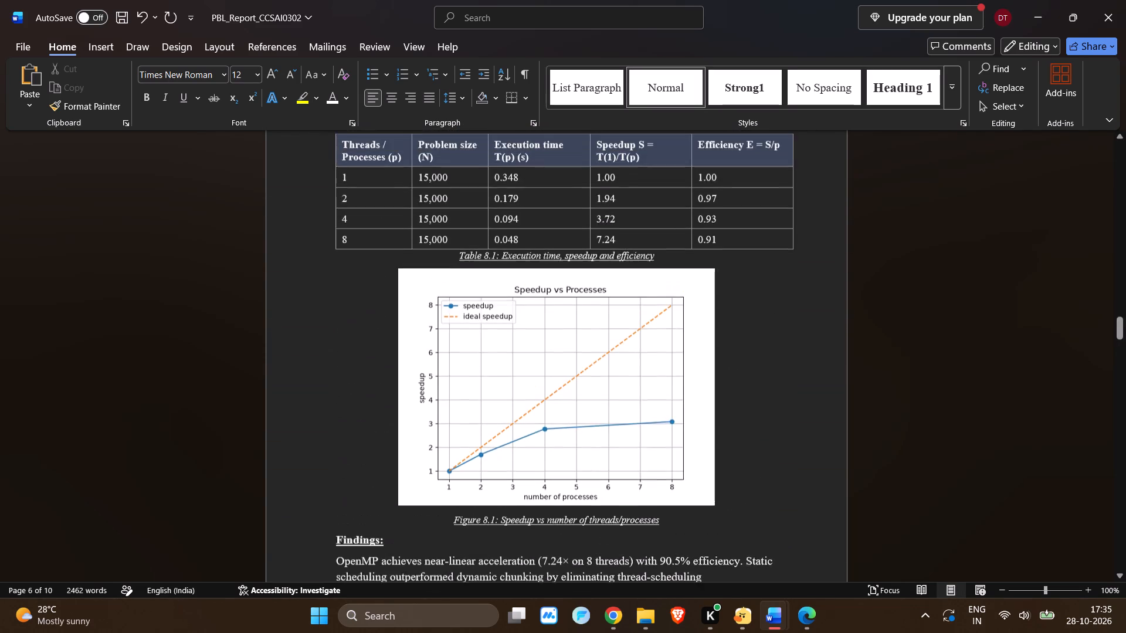
scroll(686, 358, up, 17)
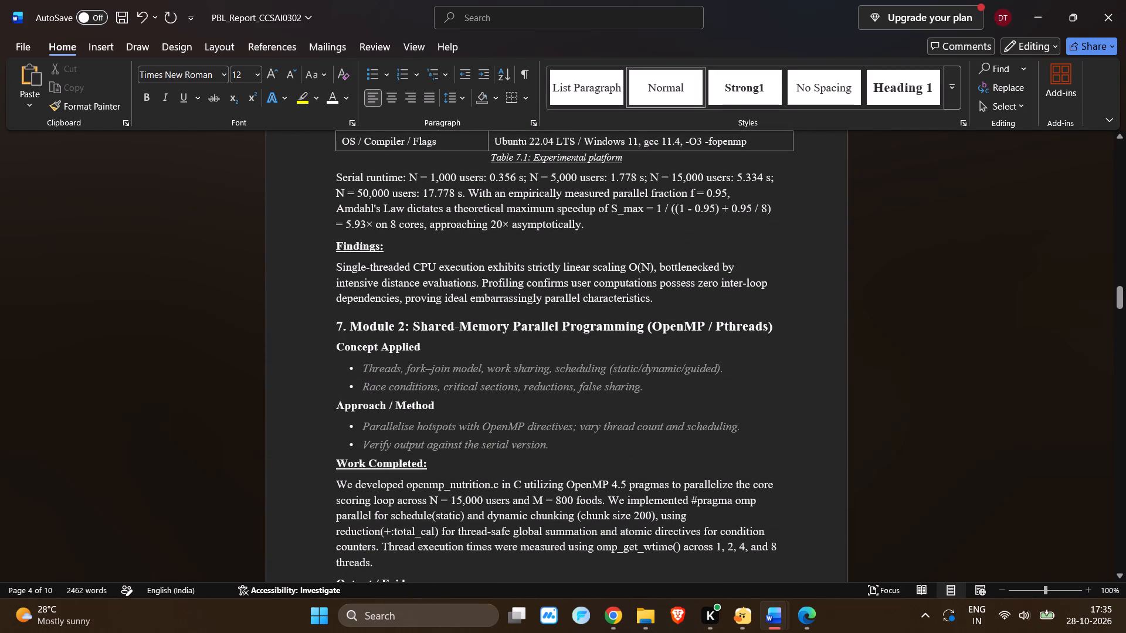
click(711, 348)
click(785, 326)
key(Return)
scroll(792, 325, up, 7)
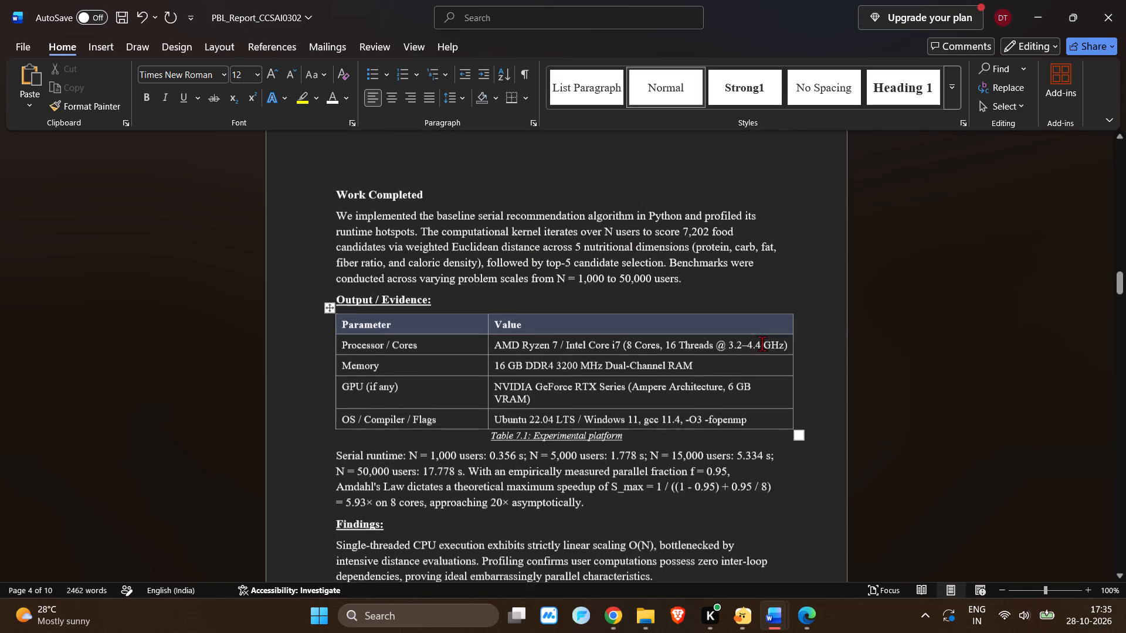
scroll(762, 343, up, 13)
click(799, 345)
key(Return)
Insert a blank line between the "5. Industry / Application Overview" heading and its body text.
scroll(794, 339, up, 6)
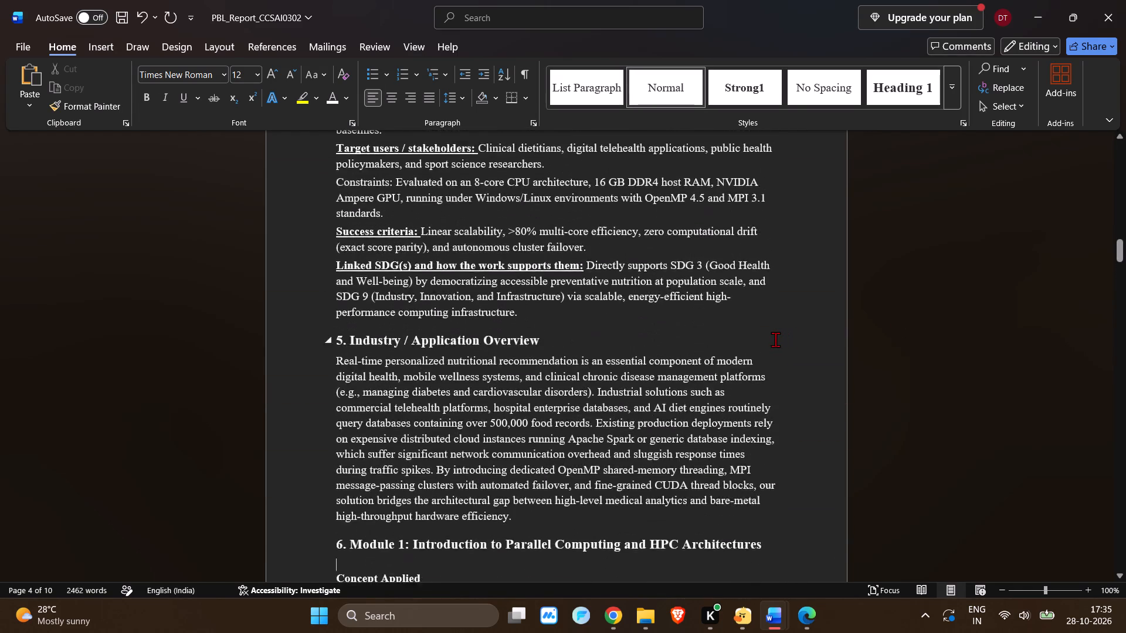
scroll(775, 339, up, 6)
scroll(761, 378, down, 3)
click(636, 461)
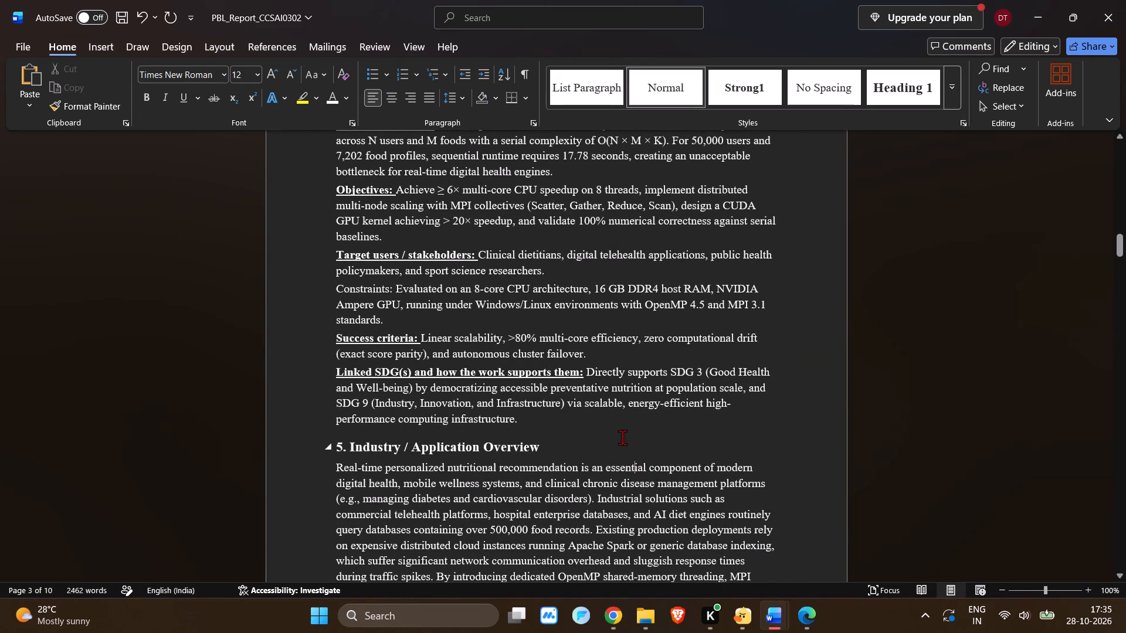
click(622, 437)
key(Return)
Insert a blank line beneath each of the "3. Introduction" and "2. Executive Summary" headings.
scroll(631, 446, up, 12)
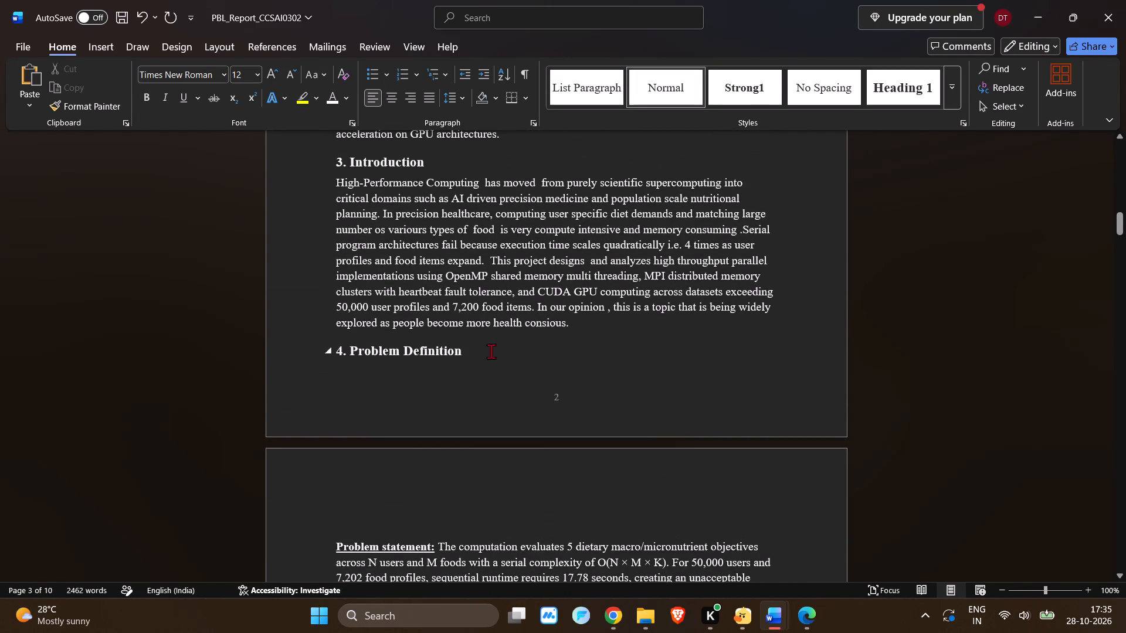
click(519, 165)
key(Return)
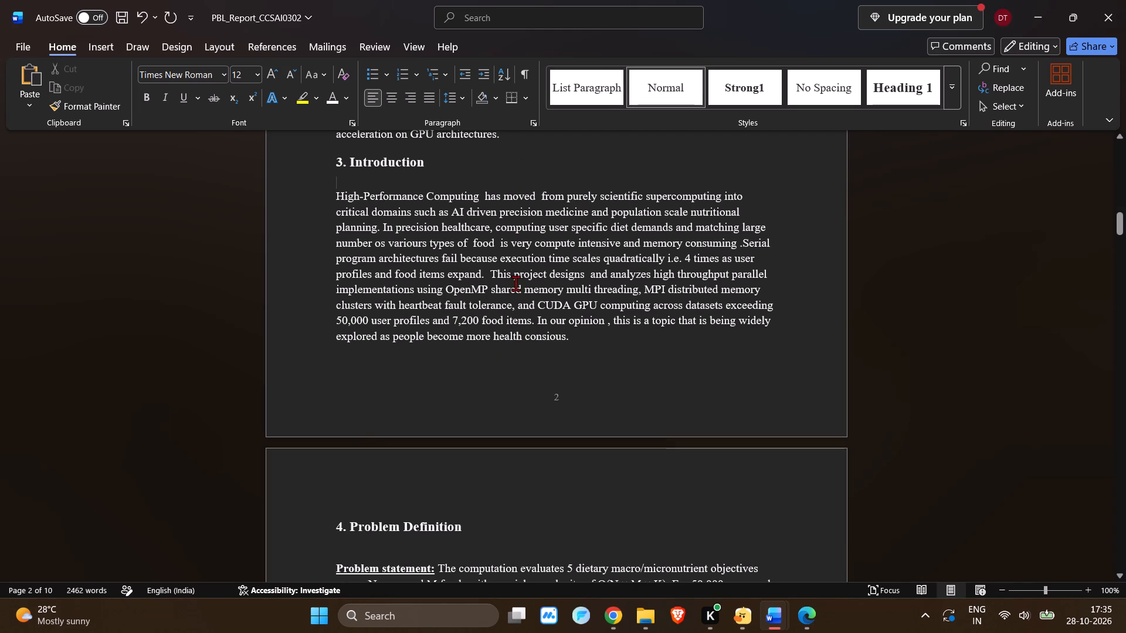
scroll(510, 400, up, 8)
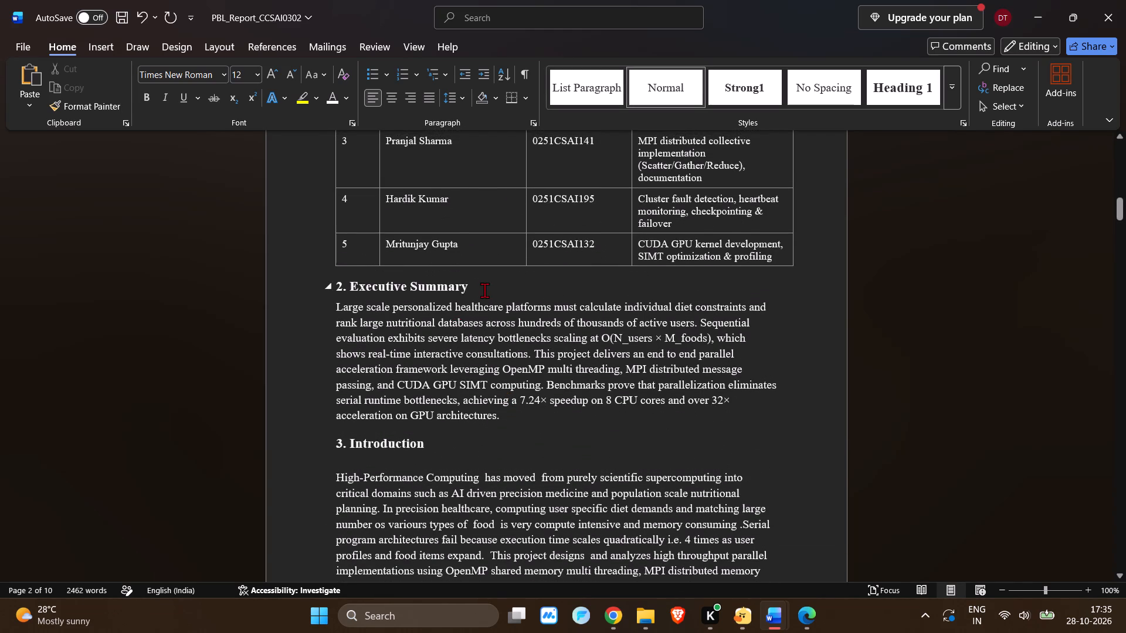
click(484, 290)
key(Return)
Review heading spacing and page breaks from the signature page through section 10, Module 5.
scroll(486, 287, up, 9)
scroll(588, 300, up, 5)
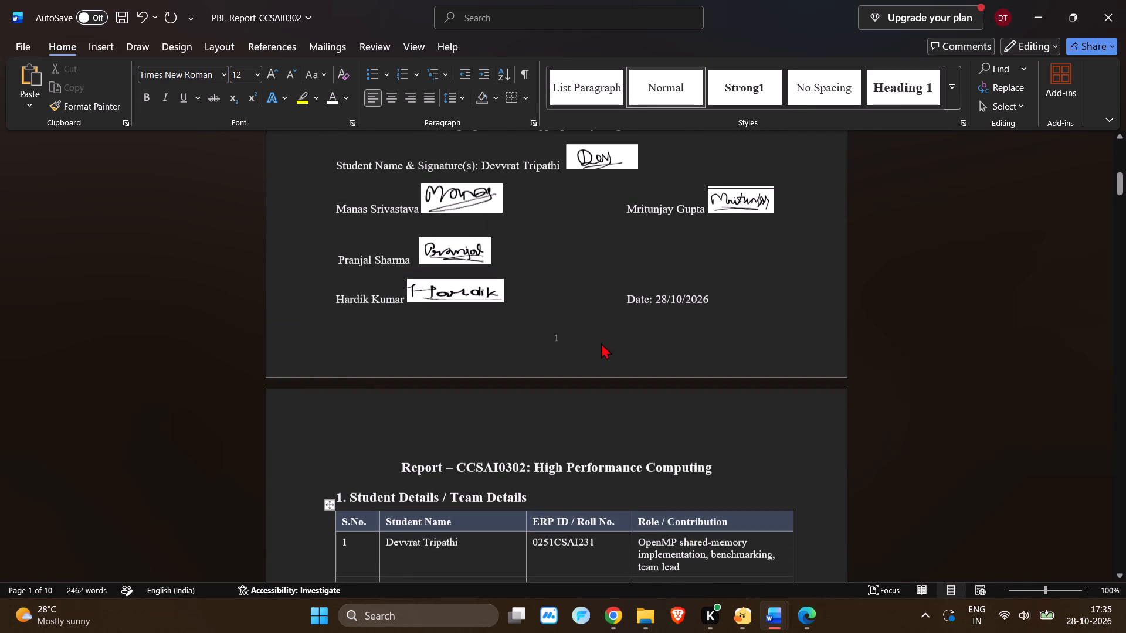
scroll(587, 392, down, 18)
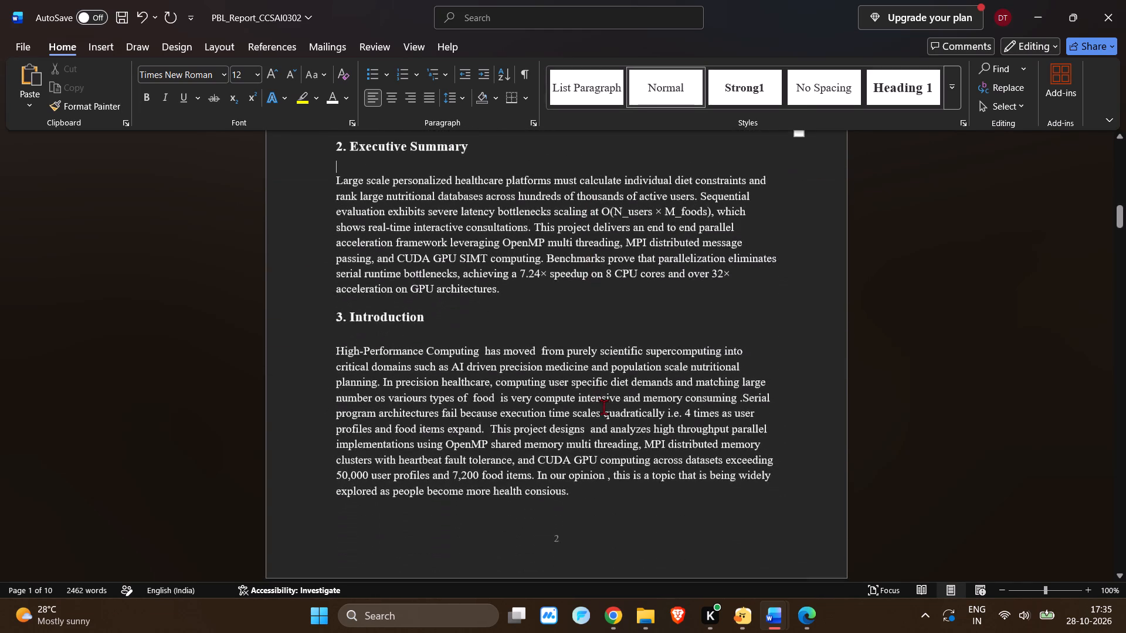
scroll(606, 409, down, 1)
scroll(606, 409, up, 1)
scroll(606, 409, down, 20)
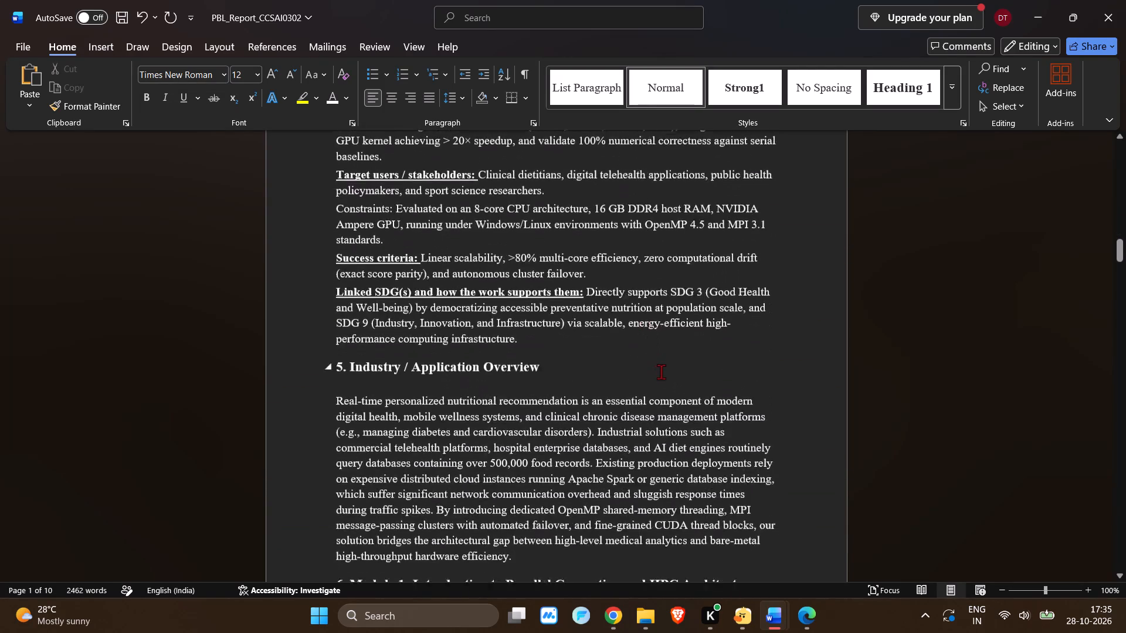
scroll(661, 372, down, 6)
scroll(662, 373, down, 17)
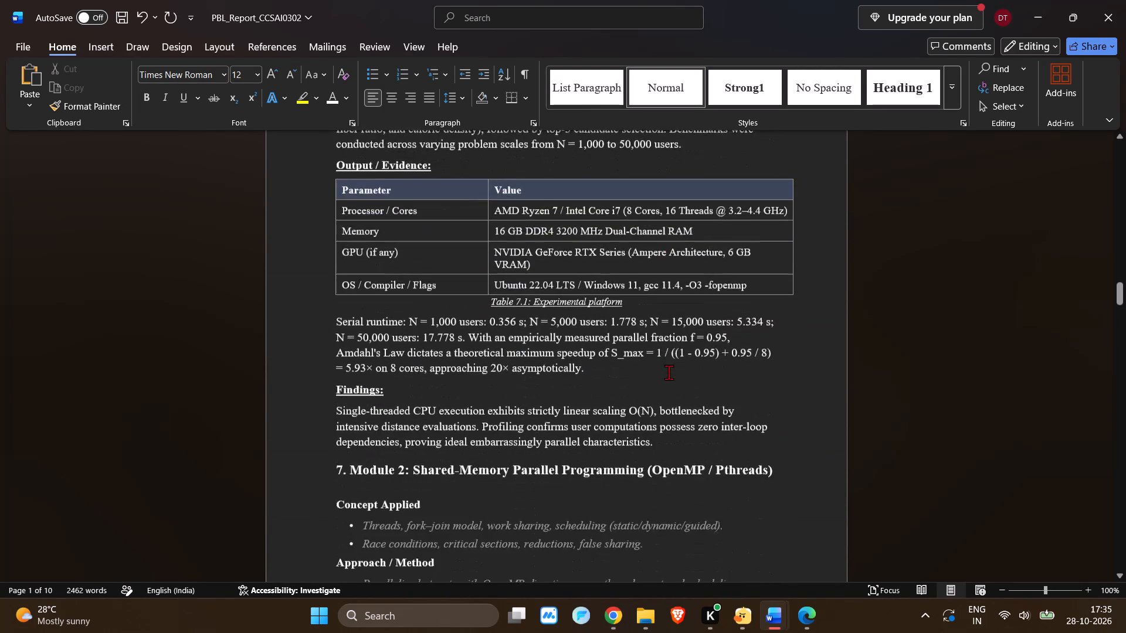
scroll(669, 372, down, 3)
scroll(670, 372, down, 18)
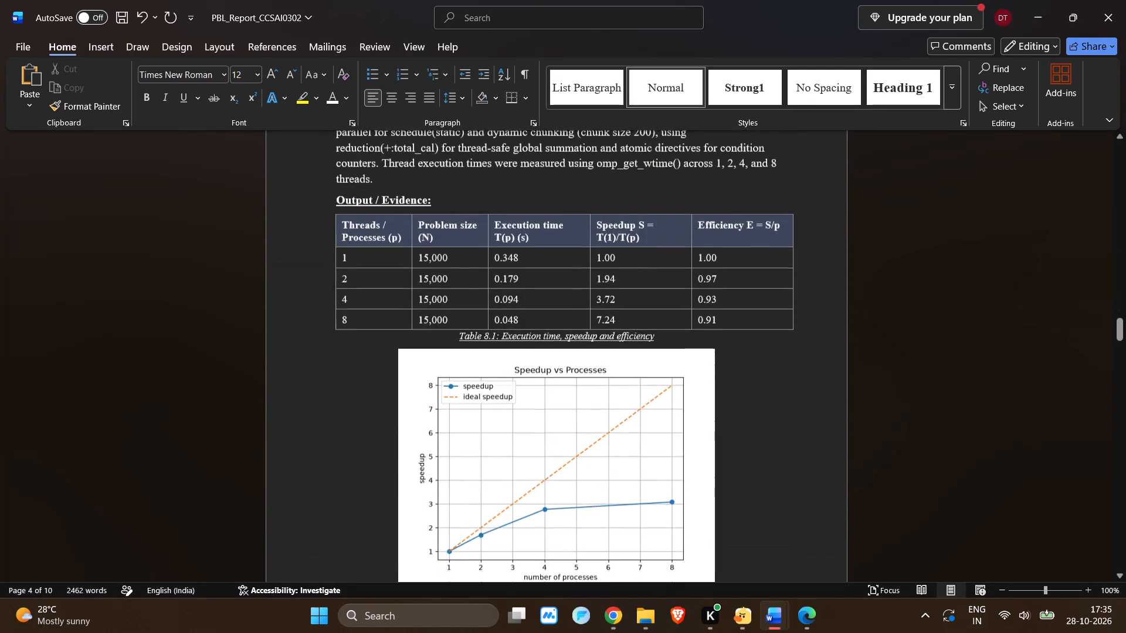
scroll(649, 373, down, 10)
scroll(649, 373, down, 13)
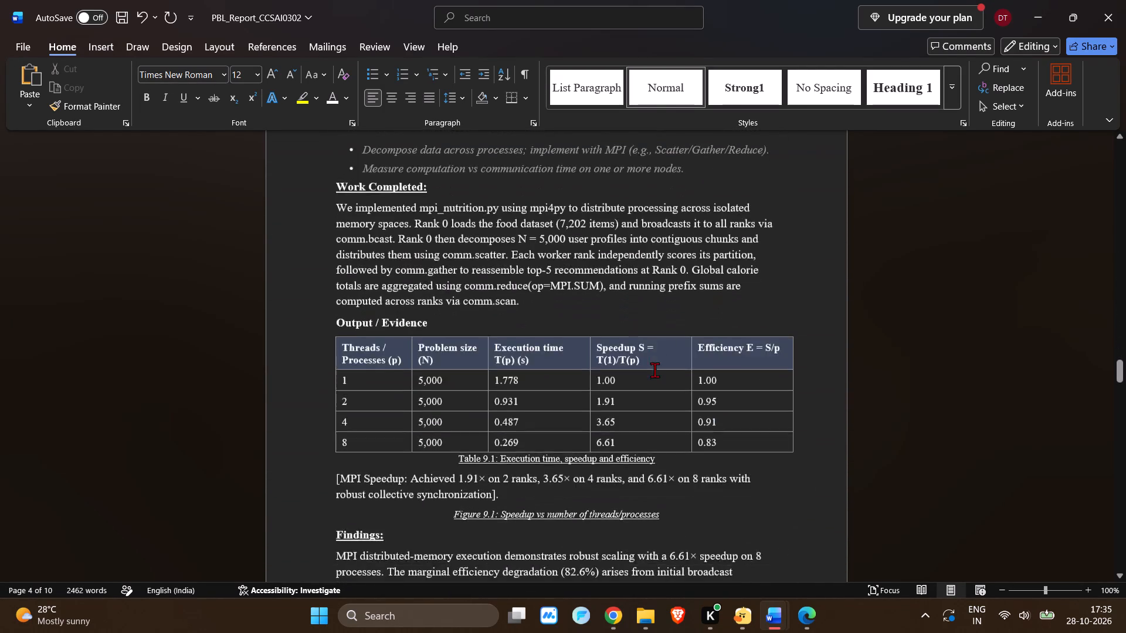
scroll(654, 370, down, 12)
scroll(660, 366, down, 14)
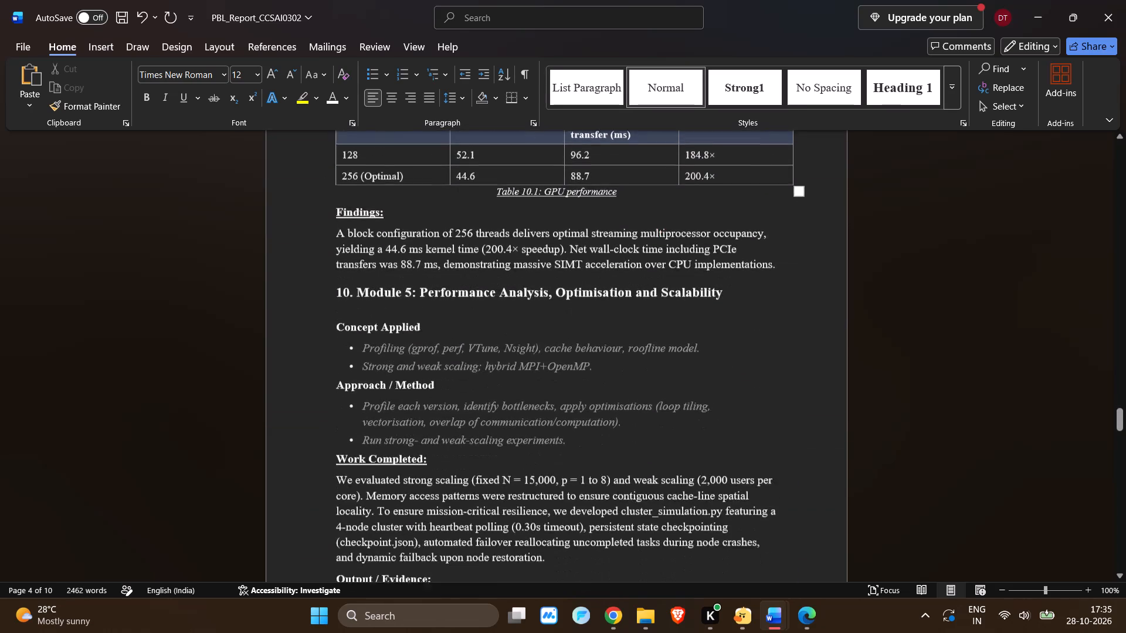
scroll(660, 358, down, 5)
scroll(423, 414, down, 4)
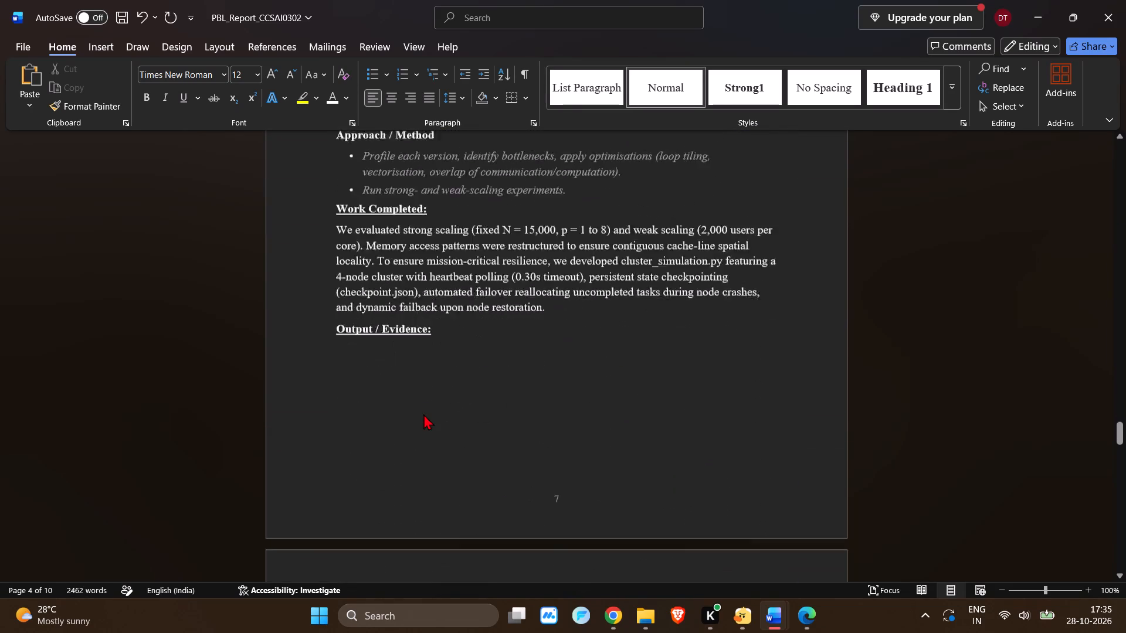
Examine the gap on page 7 between Module 5's "Output / Evidence:" label and its Efficiency vs Processes chart.
scroll(426, 409, down, 4)
scroll(425, 365, up, 5)
scroll(425, 363, down, 1)
scroll(425, 363, up, 1)
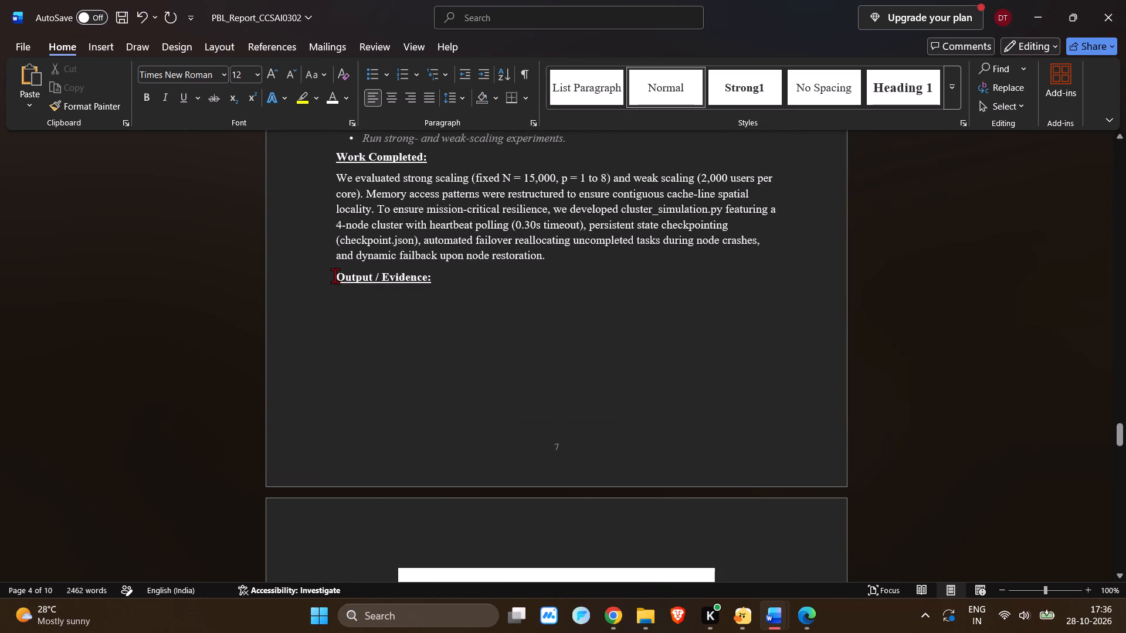
click(335, 275)
scroll(489, 366, down, 4)
scroll(548, 421, down, 2)
scroll(550, 422, up, 1)
scroll(550, 423, down, 3)
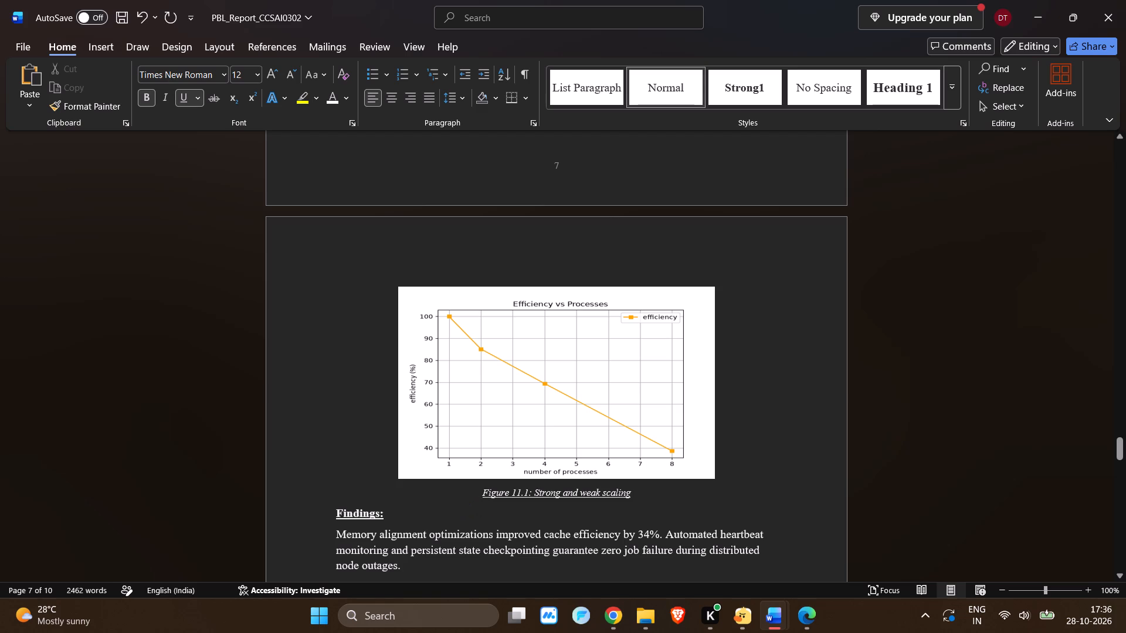
scroll(430, 510, up, 7)
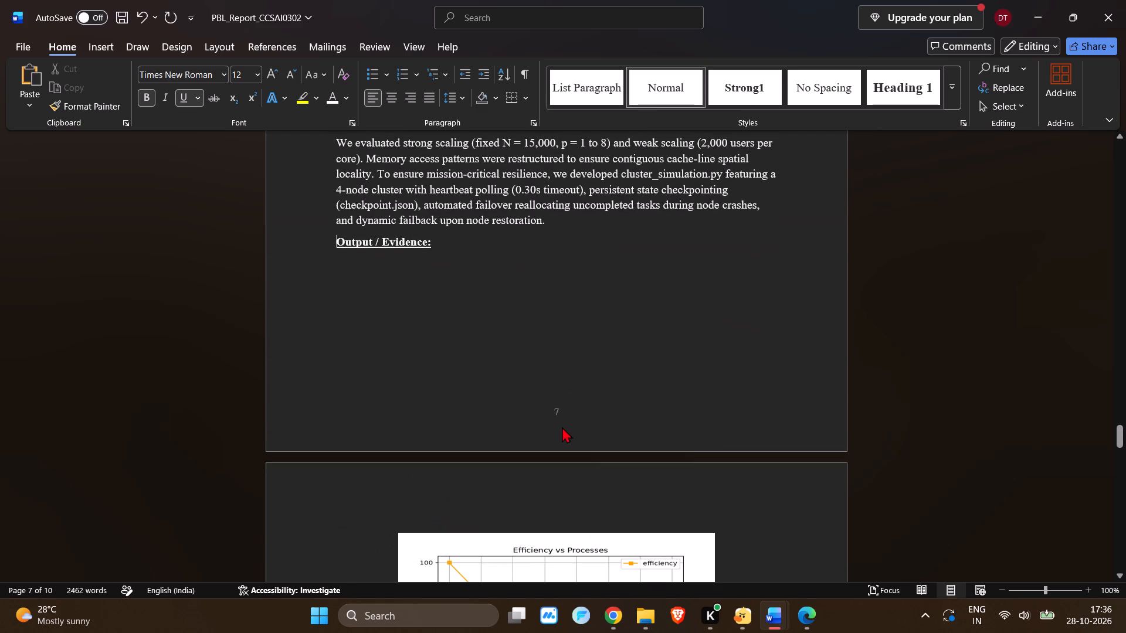
Reduce the height of the Efficiency vs Processes chart so it fits beneath Module 5's "Output / Evidence:" label on page 7.
ctrl+scroll(562, 427, down, 3)
scroll(477, 401, up, 1)
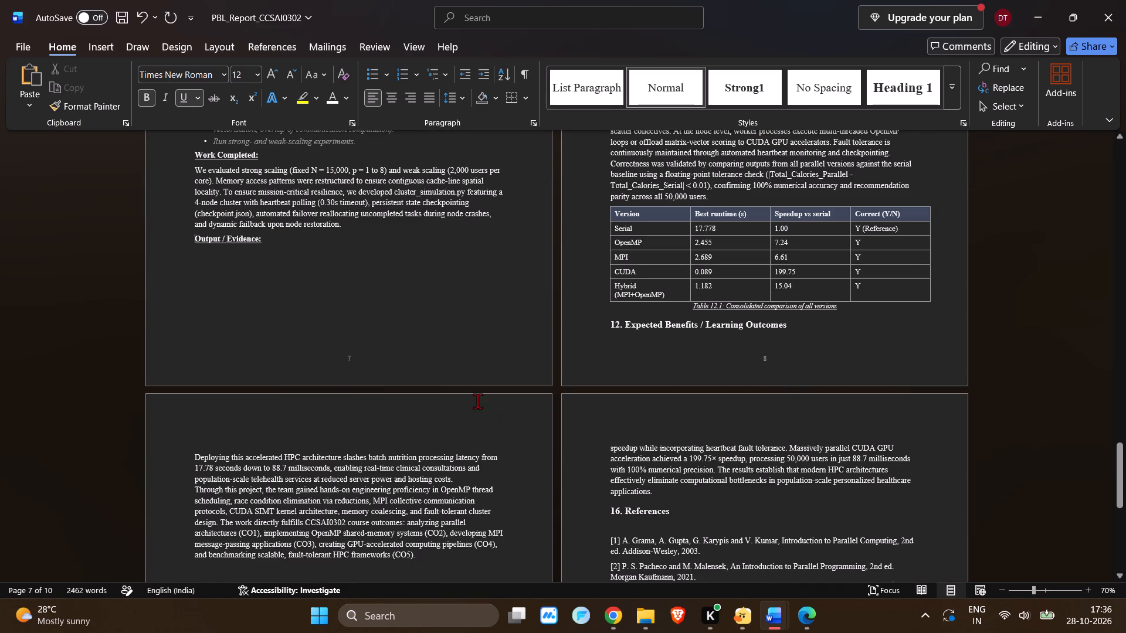
scroll(477, 401, up, 10)
click(761, 191)
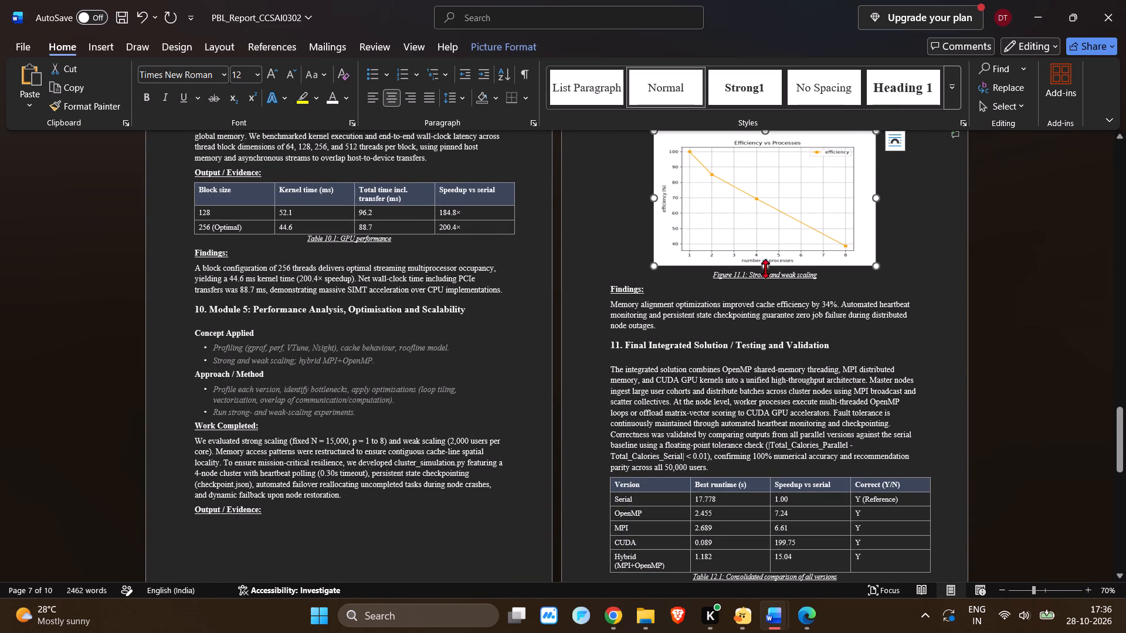
drag(767, 266, 774, 196)
scroll(38, 573, down, 5)
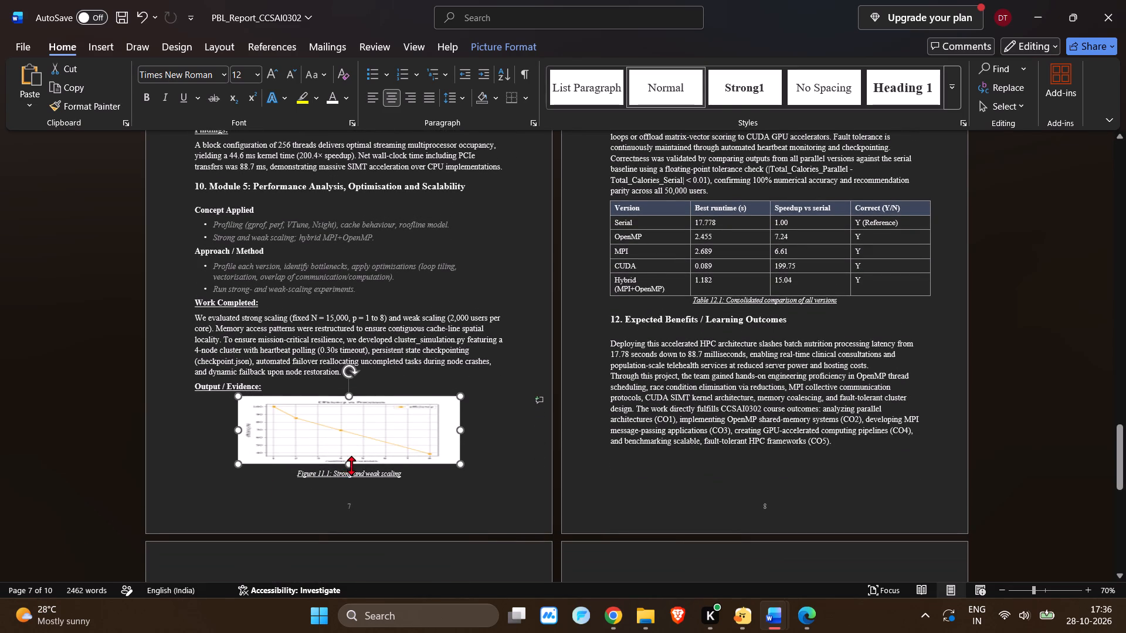
drag(351, 465, 352, 504)
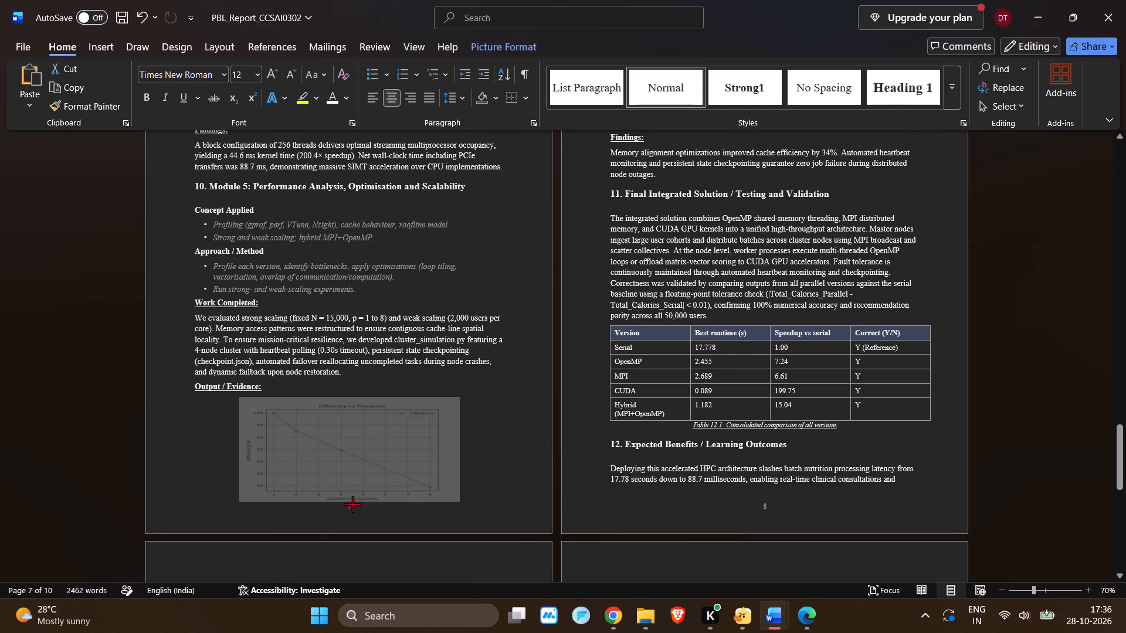
drag(352, 504, 353, 481)
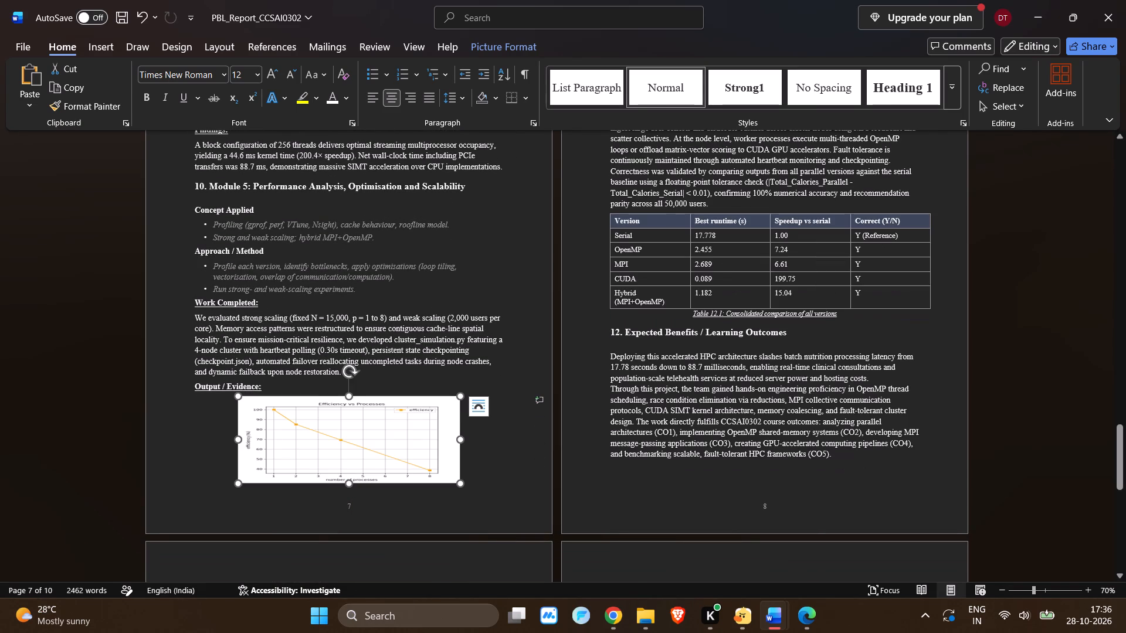
Delete the "Run strong- and weak-scaling experiments." bullet from Module 5's Approach / Method list.
drag(368, 288, 196, 285)
key(BackSpace)
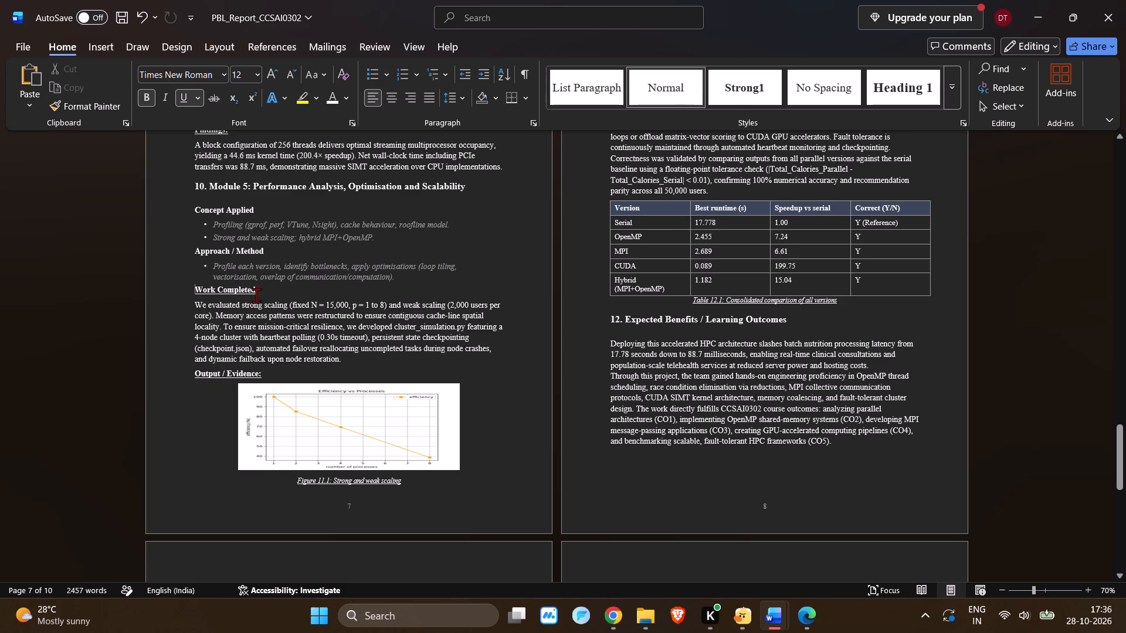
Stretch the Efficiency vs Processes chart slightly taller.
click(386, 450)
drag(347, 471, 345, 485)
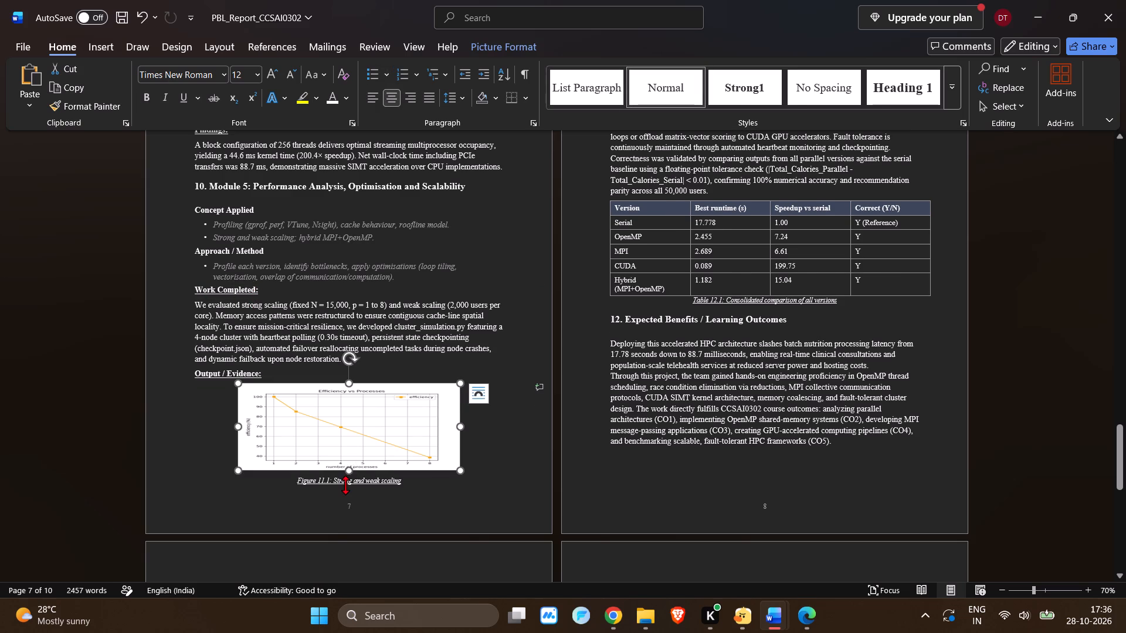
drag(345, 485, 345, 488)
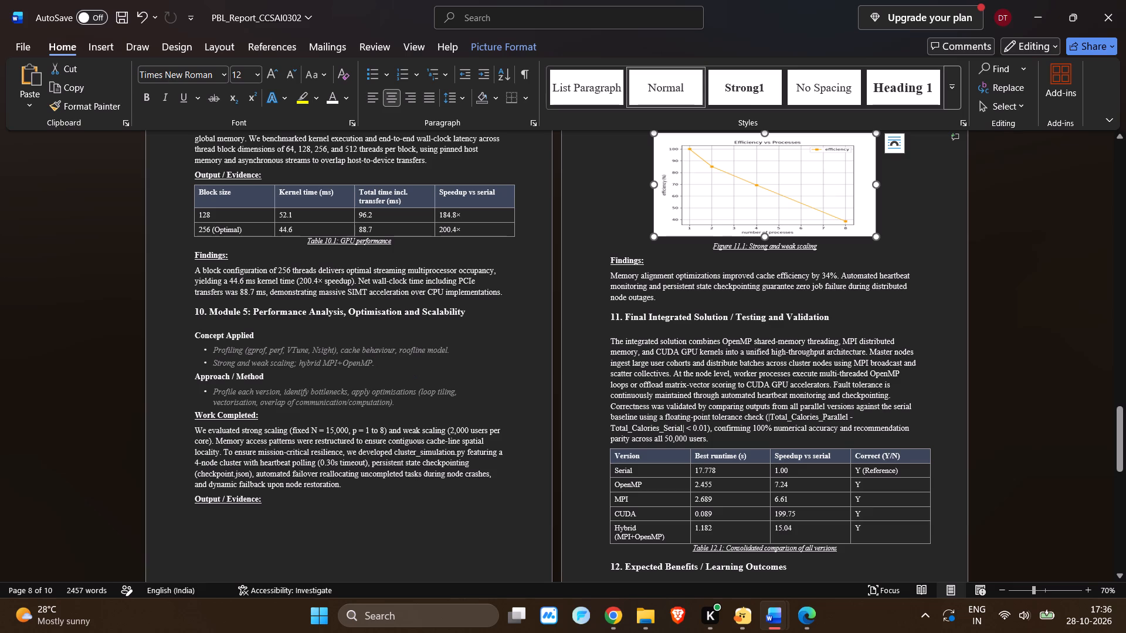
Shorten Module 4's Work Completed paragraph by deleting the asynchronous-streams phrase so it ends with "using pinned host memory.".
scroll(271, 315, up, 2)
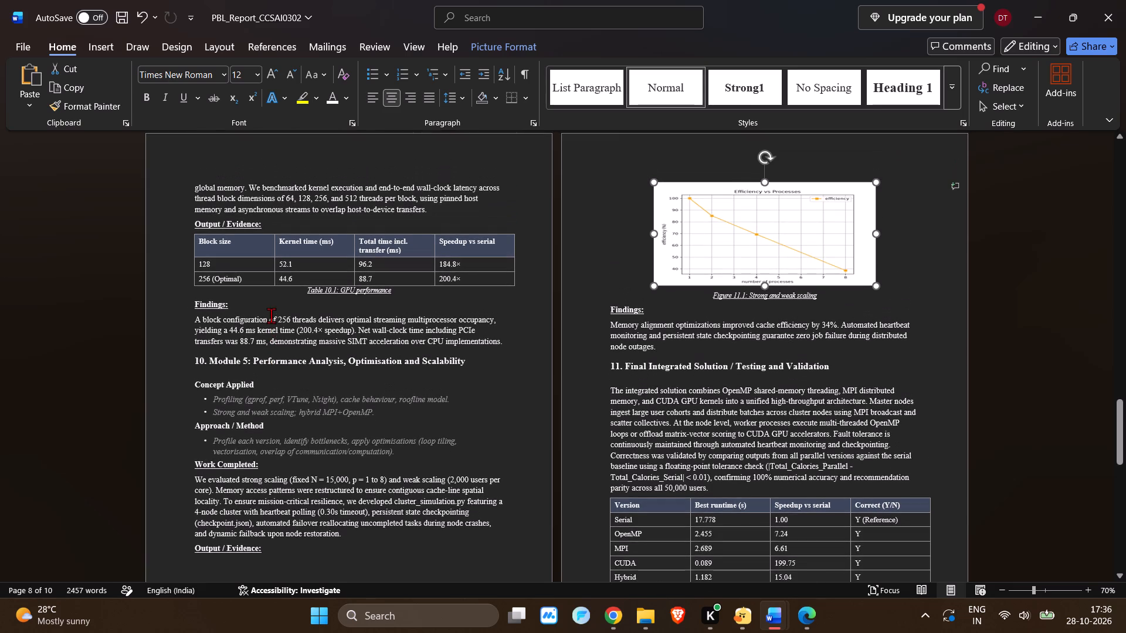
scroll(271, 315, up, 6)
click(284, 229)
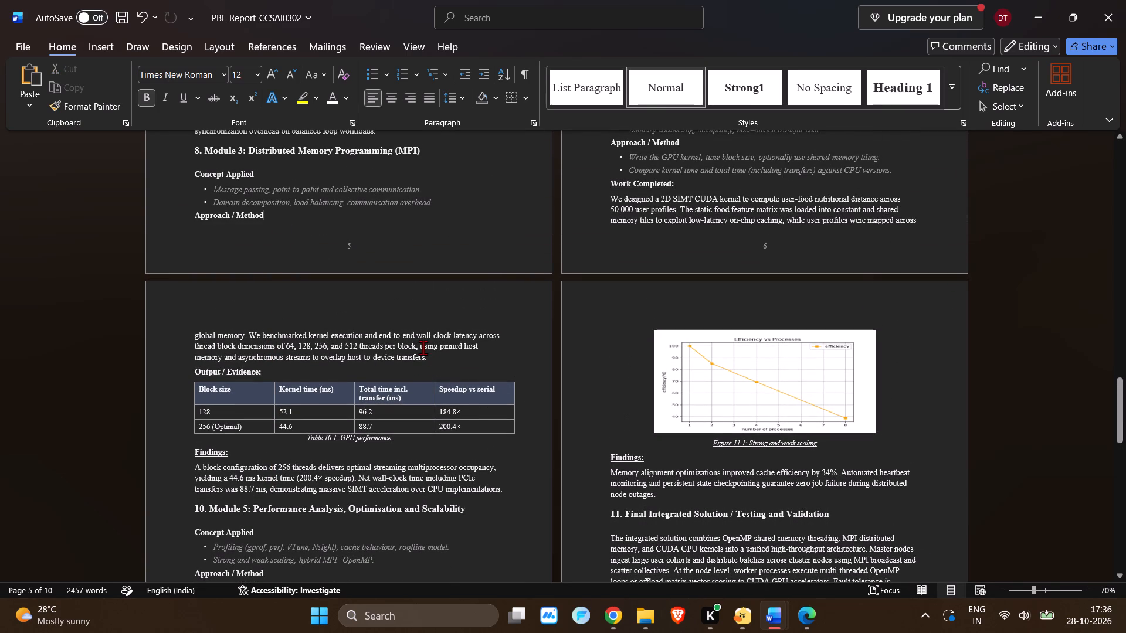
drag(428, 355, 237, 362)
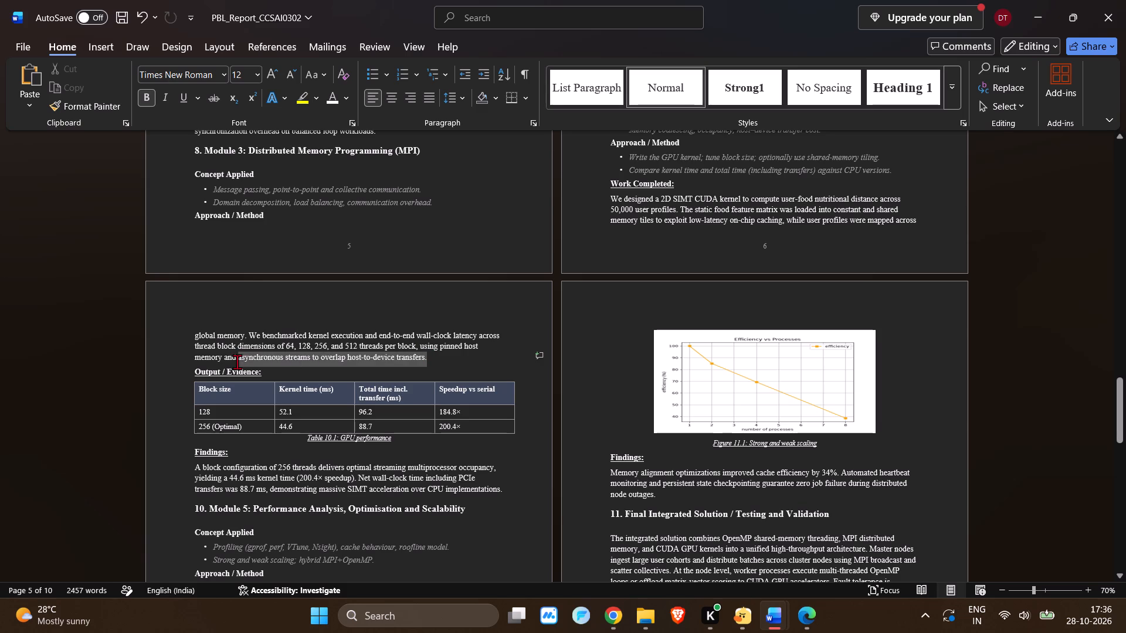
drag(237, 362, 229, 362)
text(\\)
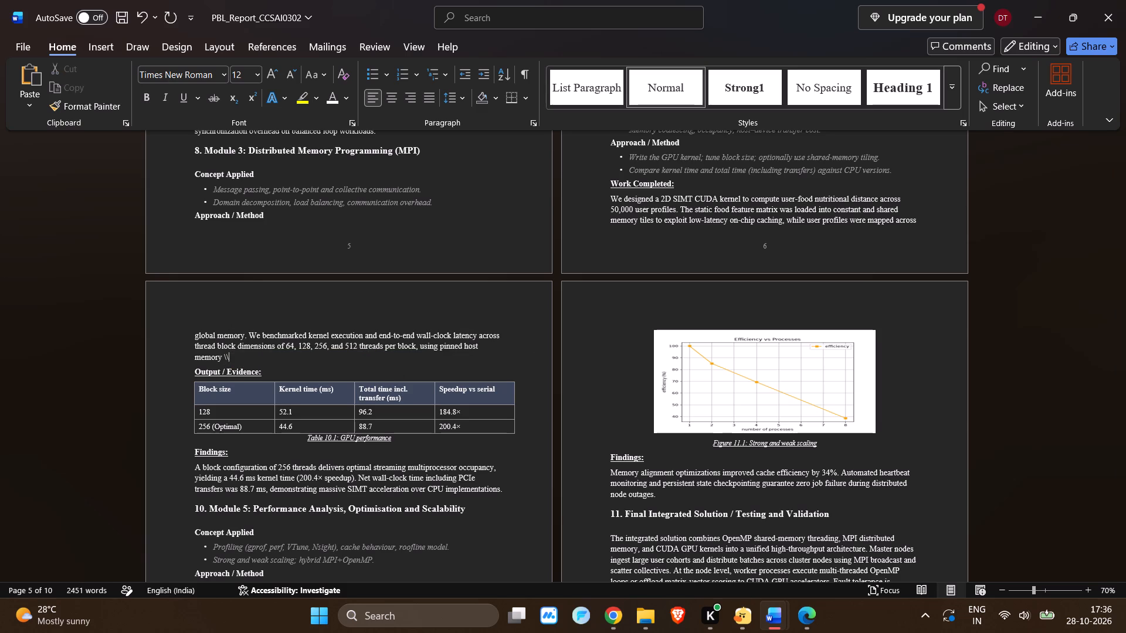
key(BackSpace)
key(BackSpace)
key(BackSpace)
key(period)
Reduce the Efficiency vs Processes chart's height so it fits under Module 5's "Output / Evidence:" label on page 7, and make it narrower.
scroll(355, 443, down, 6)
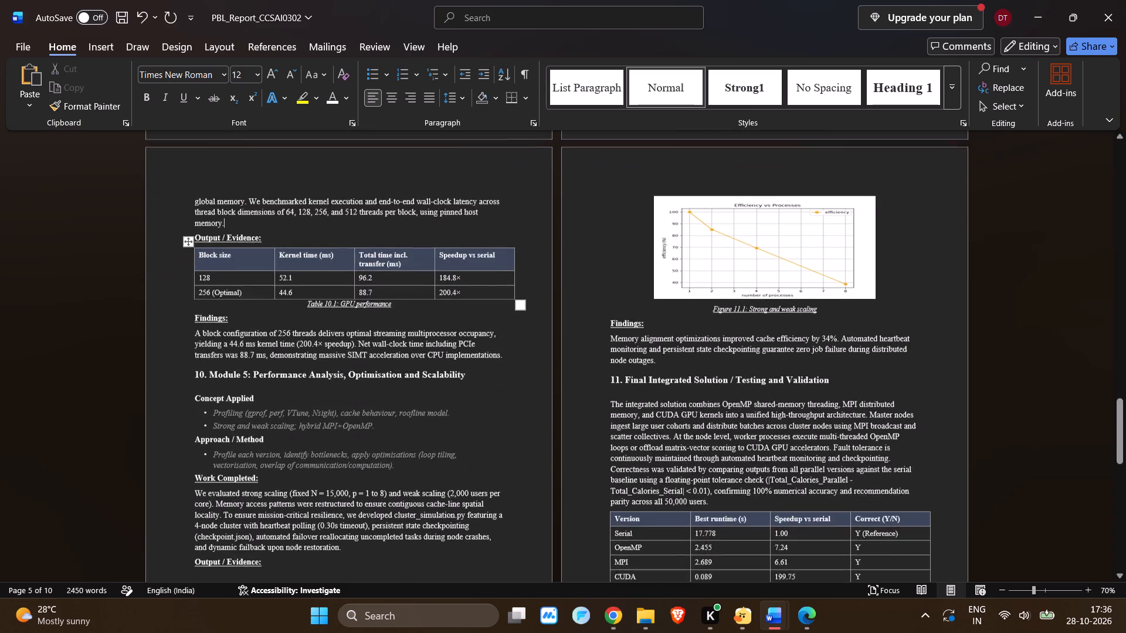
scroll(341, 433, down, 6)
scroll(455, 428, up, 1)
scroll(457, 428, down, 1)
scroll(460, 431, up, 3)
scroll(658, 266, down, 1)
scroll(660, 266, up, 3)
click(805, 206)
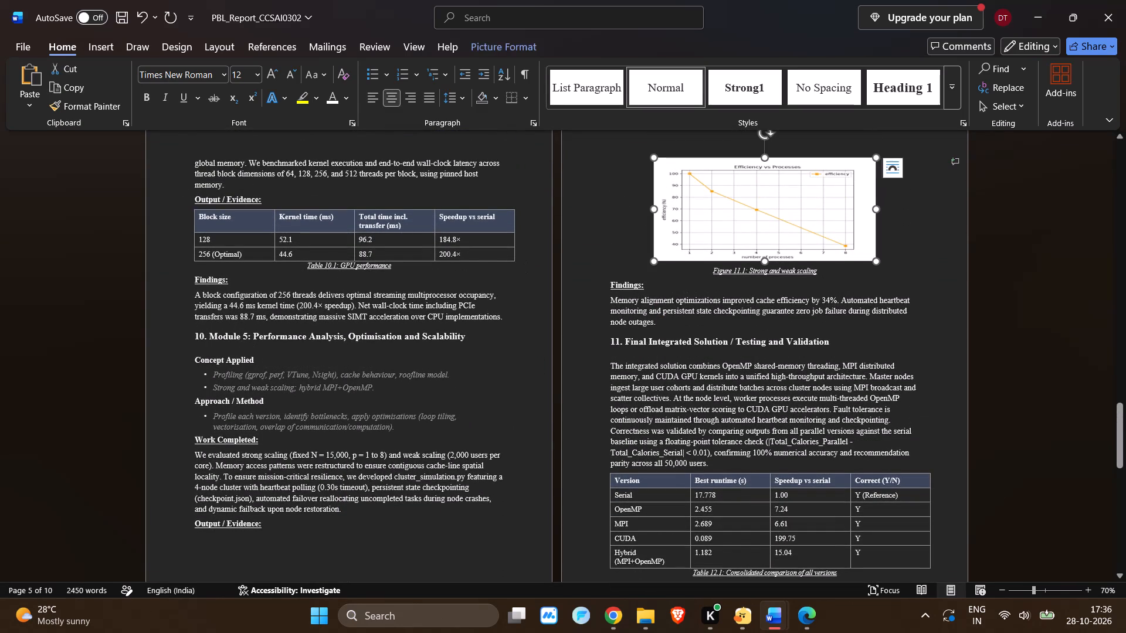
drag(764, 260, 765, 249)
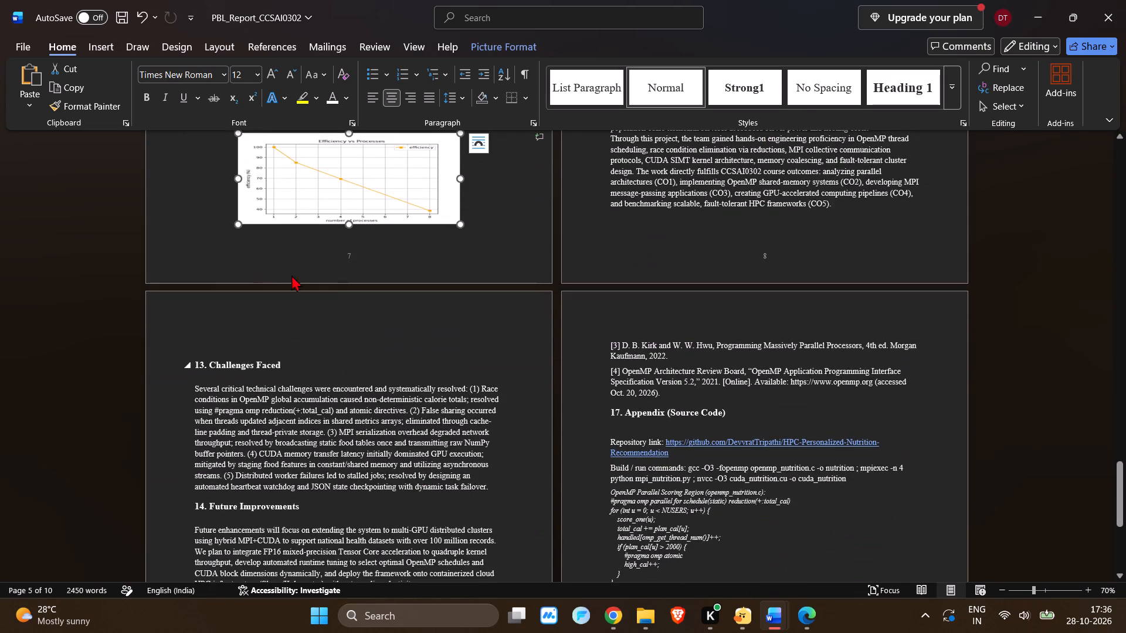
scroll(372, 303, up, 4)
drag(462, 279, 445, 285)
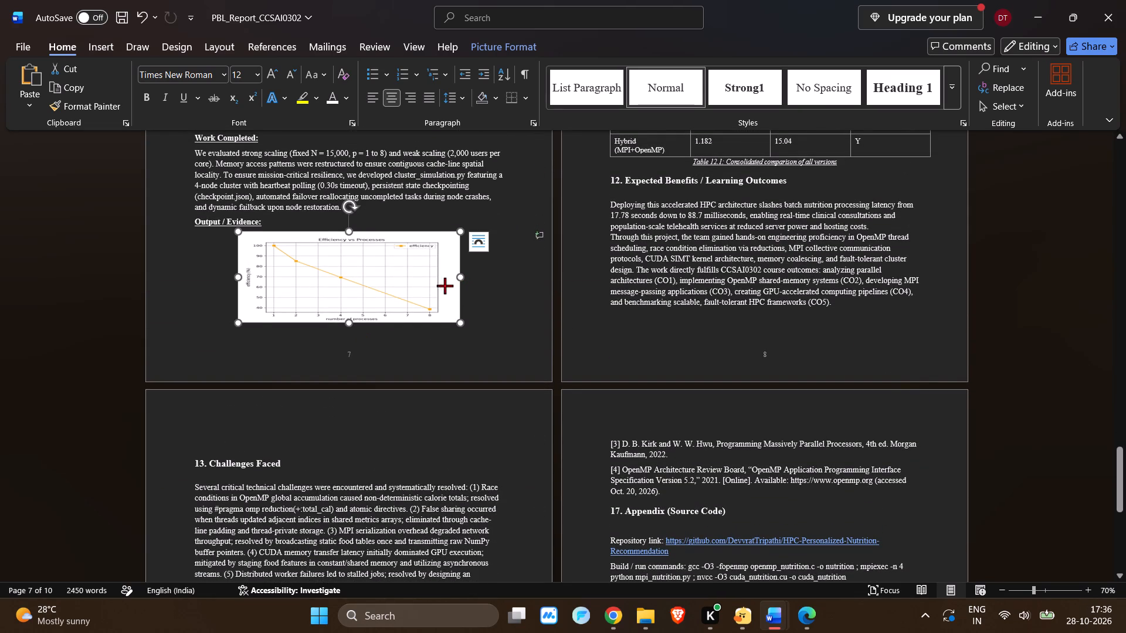
drag(445, 285, 410, 292)
click(483, 329)
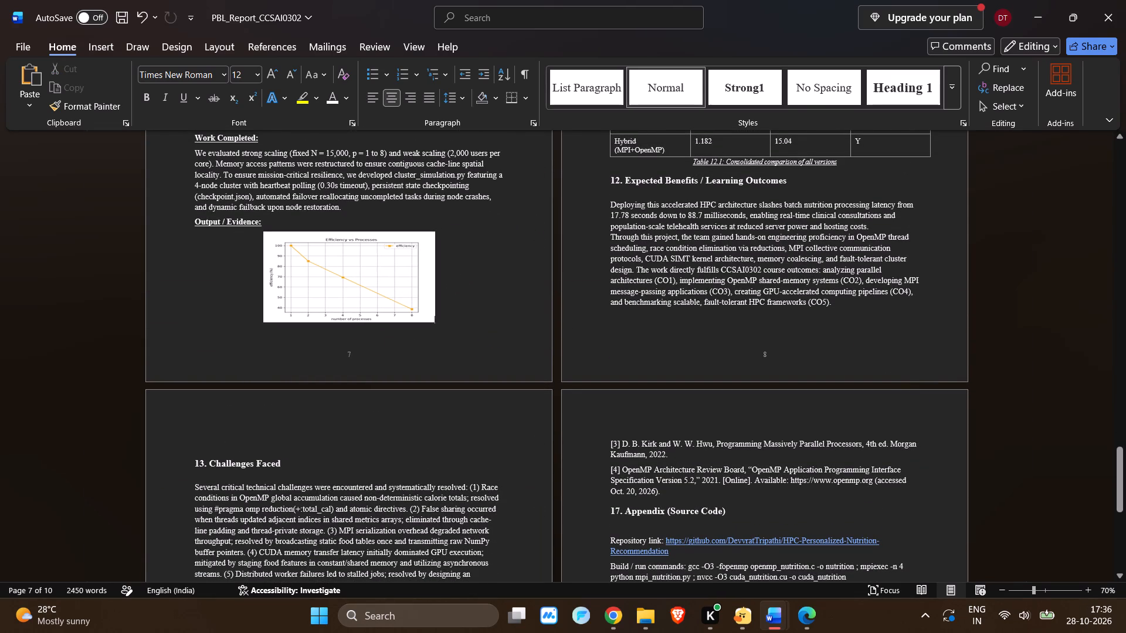
Shorten the Efficiency vs Processes chart slightly so its caption "Figure 11.1: Strong and weak scaling" fits beneath it on page 7.
ctrl+scroll(386, 303, up, 2)
scroll(415, 332, up, 2)
ctrl+scroll(415, 332, up, 1)
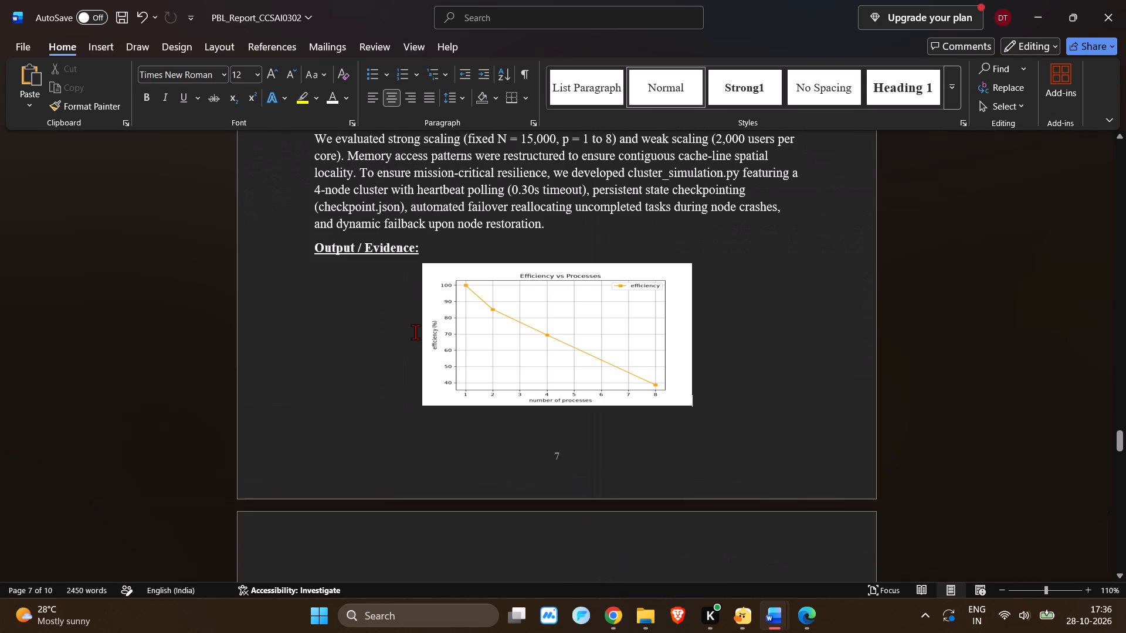
scroll(686, 399, down, 5)
scroll(625, 382, up, 2)
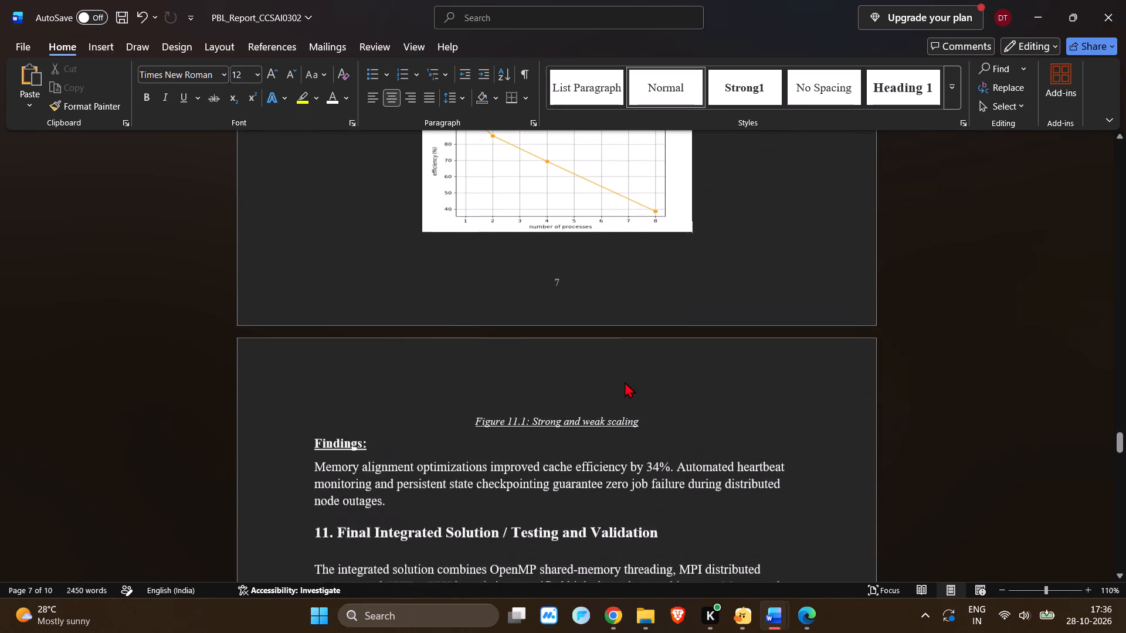
click(544, 301)
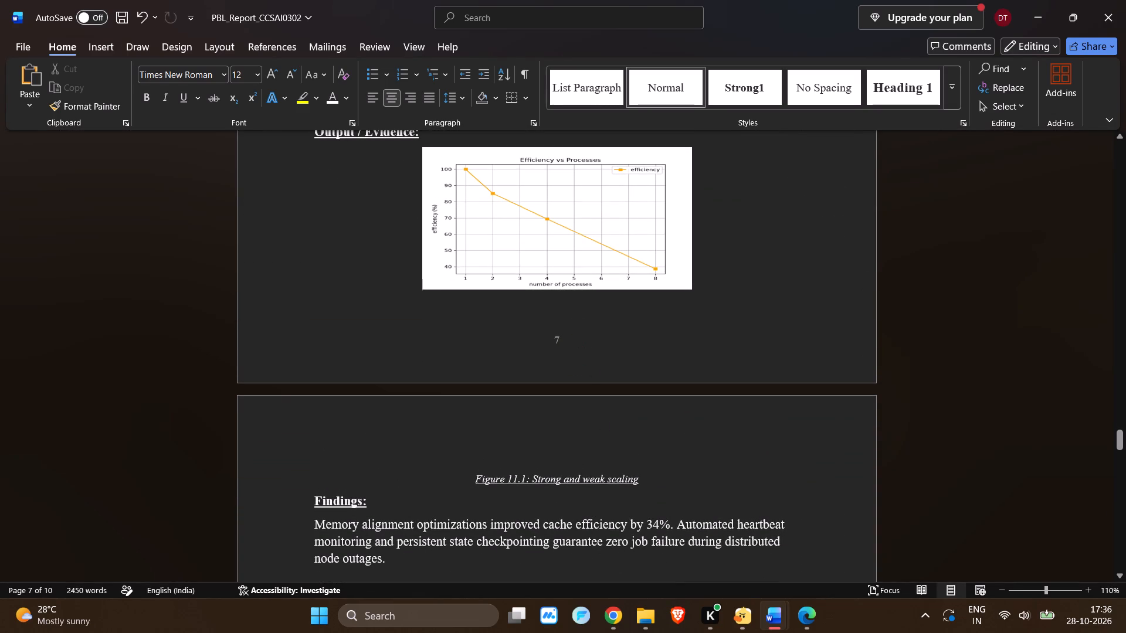
click(562, 280)
drag(558, 289, 558, 294)
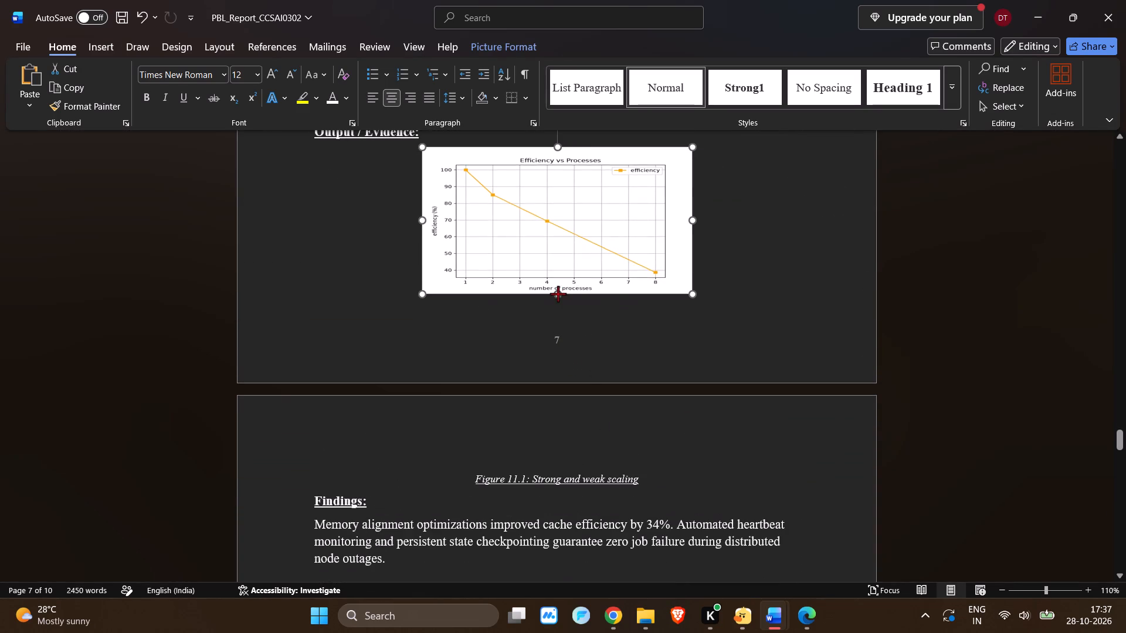
drag(558, 294, 558, 283)
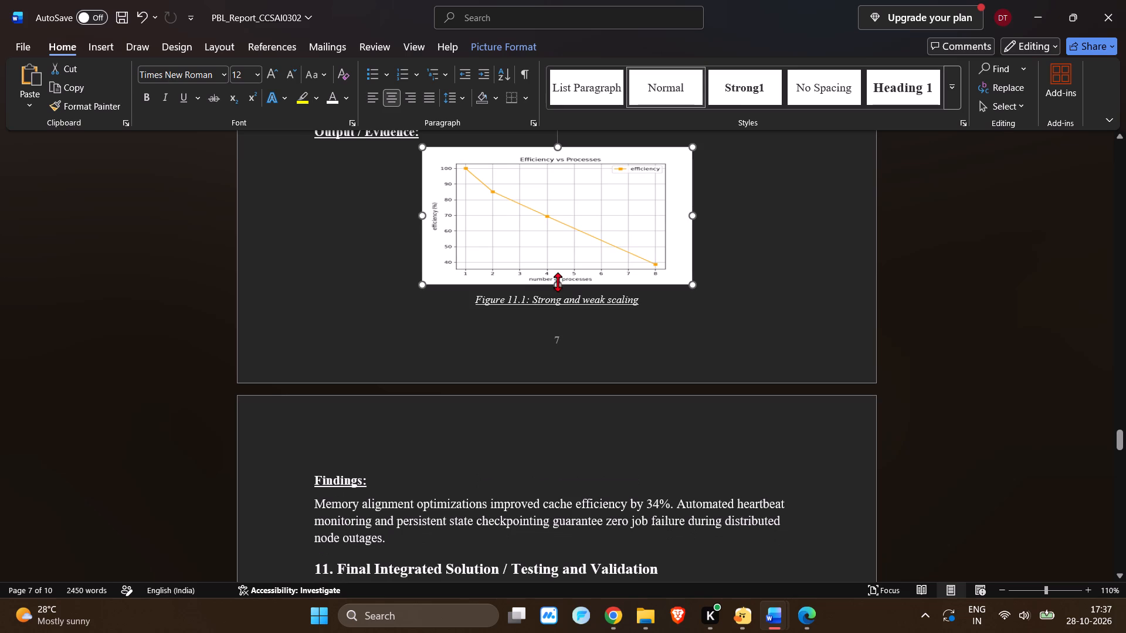
Delete the blank line between the "10. Module 5" heading and "Concept Applied".
scroll(547, 312, up, 4)
scroll(483, 301, up, 3)
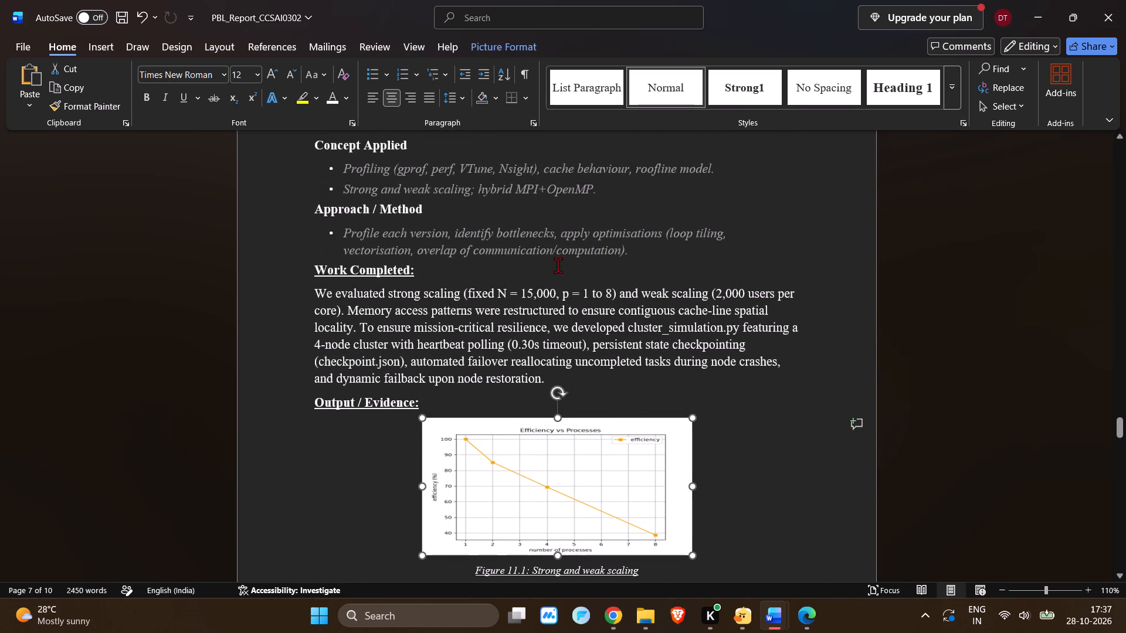
scroll(608, 250, up, 3)
click(388, 240)
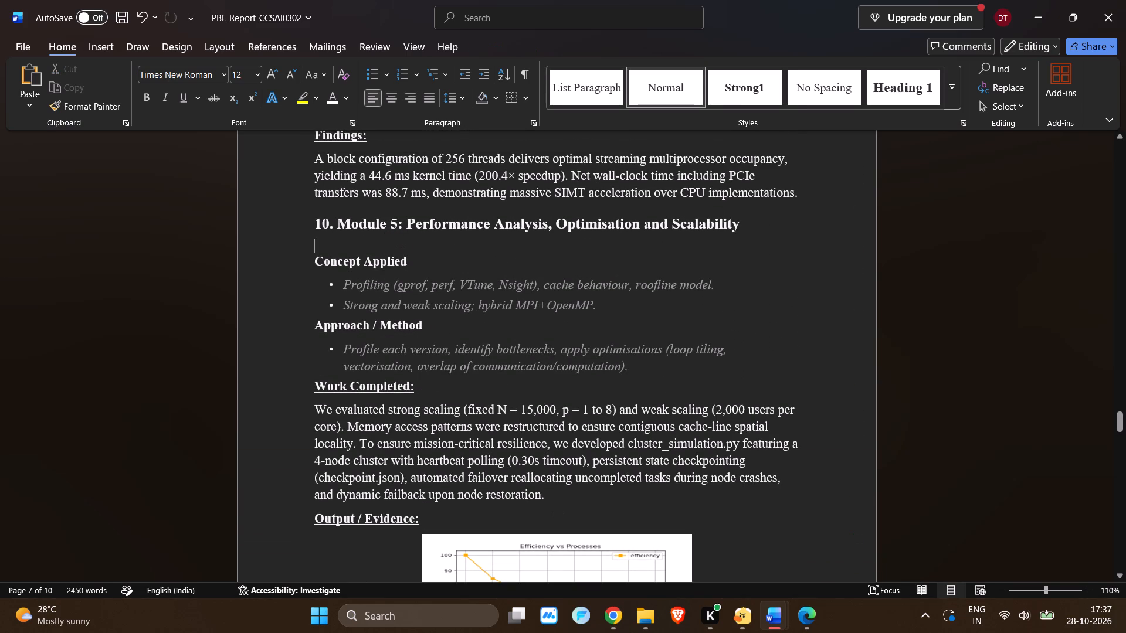
key(BackSpace)
Stretch the Efficiency vs Processes chart slightly taller while keeping its Figure 11.1 caption on page 7.
scroll(623, 340, down, 2)
scroll(623, 340, up, 1)
scroll(623, 340, down, 3)
scroll(623, 340, up, 1)
scroll(623, 340, down, 6)
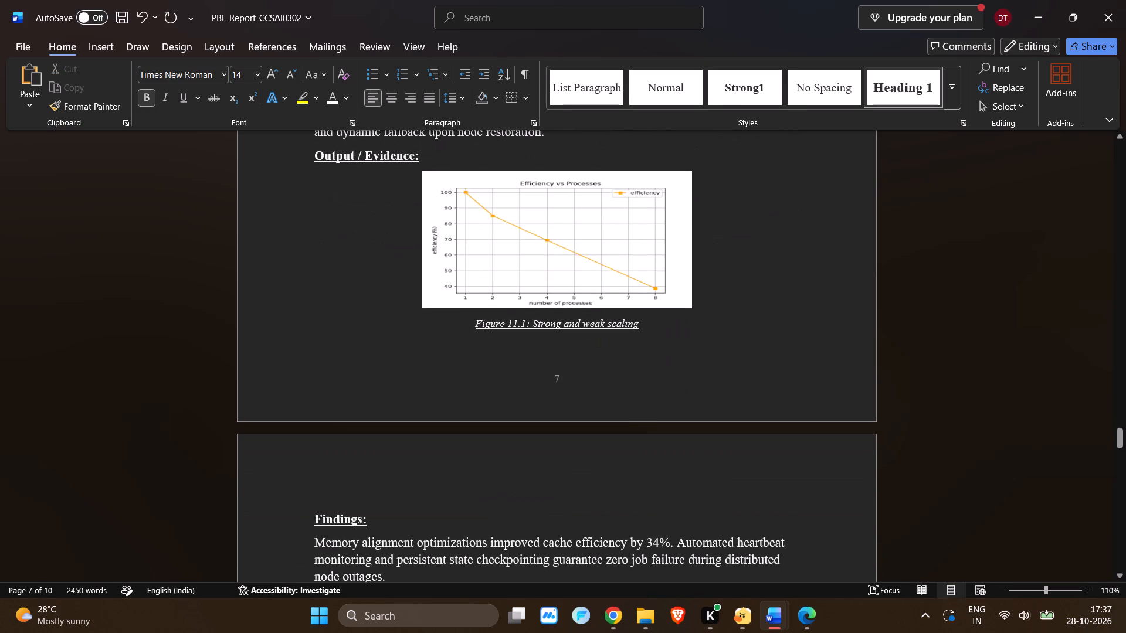
click(541, 247)
drag(557, 311, 557, 324)
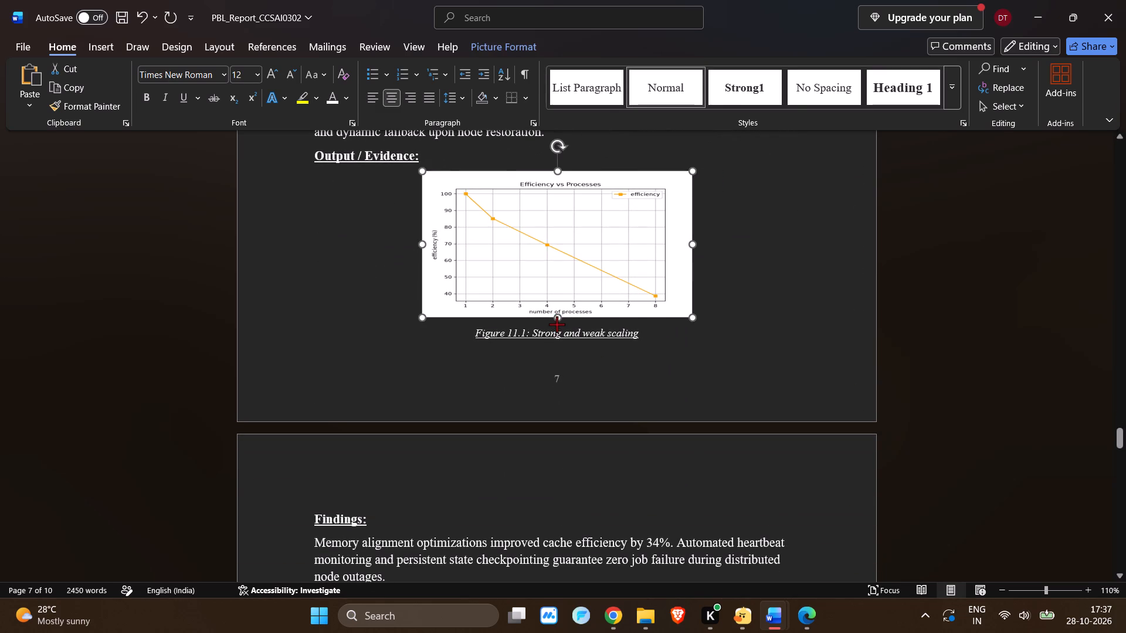
drag(557, 324, 558, 320)
Delete the blank line between the "9. Module 4: GPU Computing (CUDA / OpenCL)" heading and "Concept Applied".
scroll(558, 314, up, 3)
scroll(557, 314, down, 2)
scroll(557, 314, up, 19)
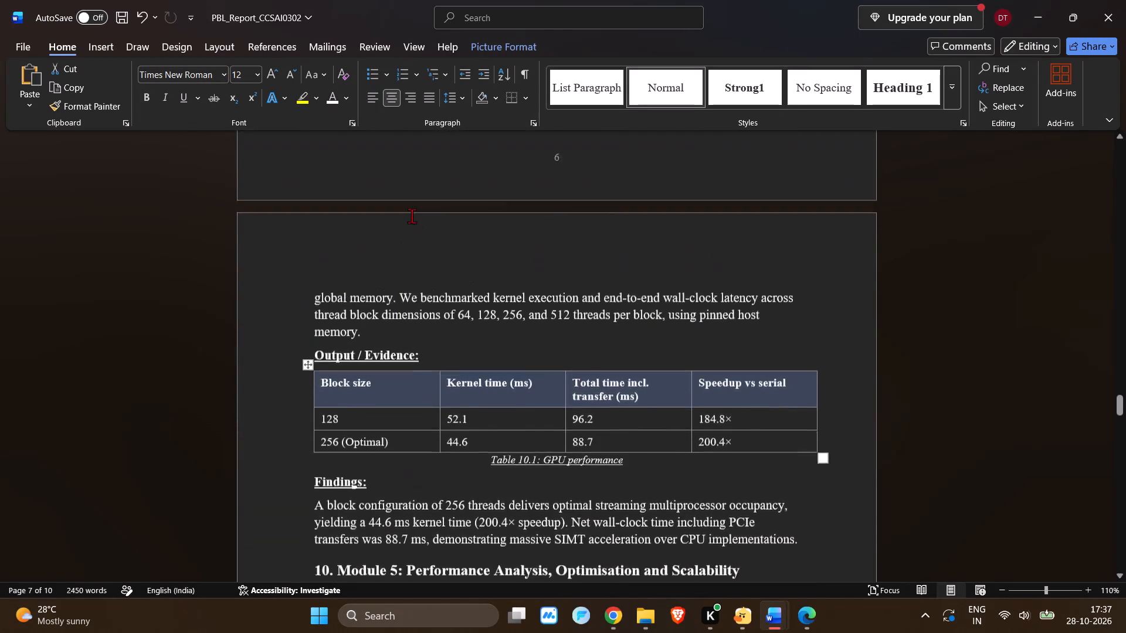
scroll(412, 216, up, 4)
scroll(433, 258, up, 5)
click(627, 349)
key(BackSpace)
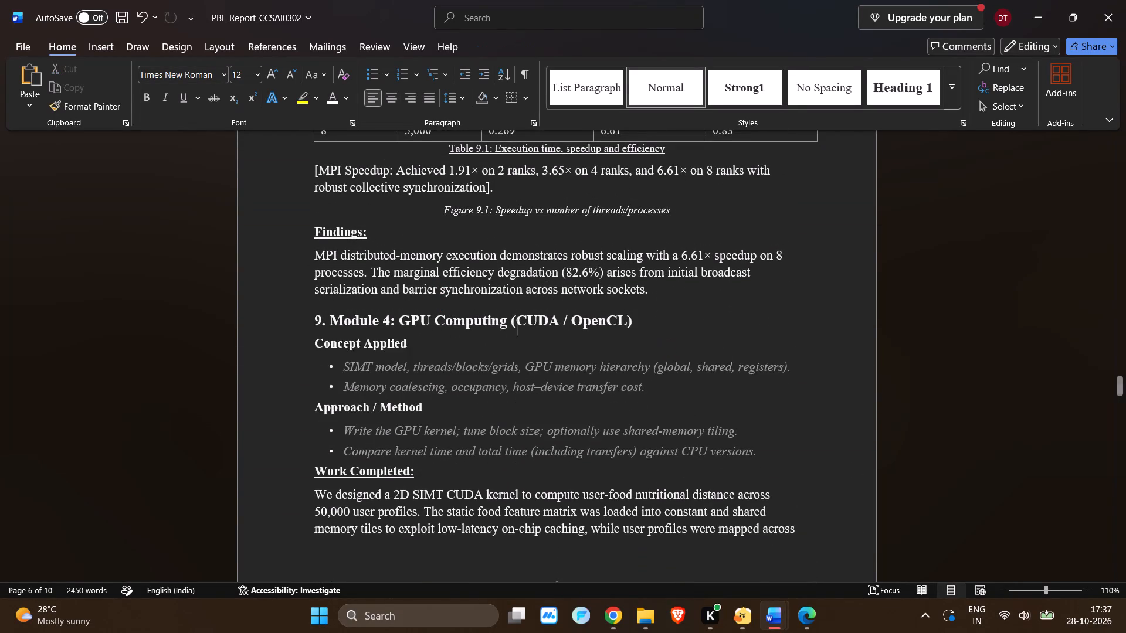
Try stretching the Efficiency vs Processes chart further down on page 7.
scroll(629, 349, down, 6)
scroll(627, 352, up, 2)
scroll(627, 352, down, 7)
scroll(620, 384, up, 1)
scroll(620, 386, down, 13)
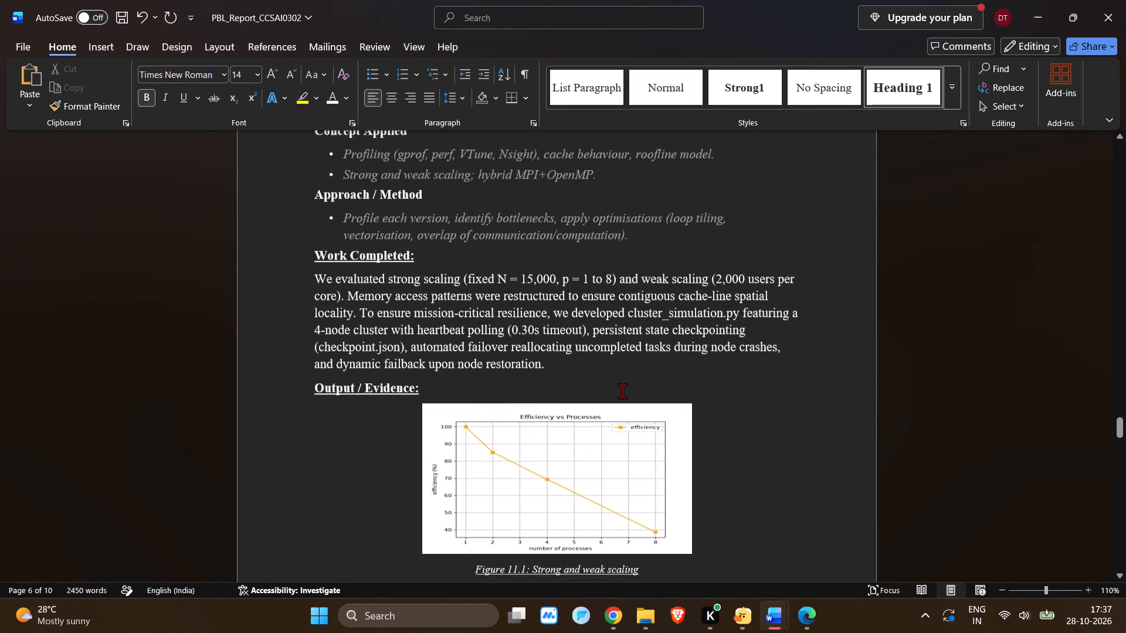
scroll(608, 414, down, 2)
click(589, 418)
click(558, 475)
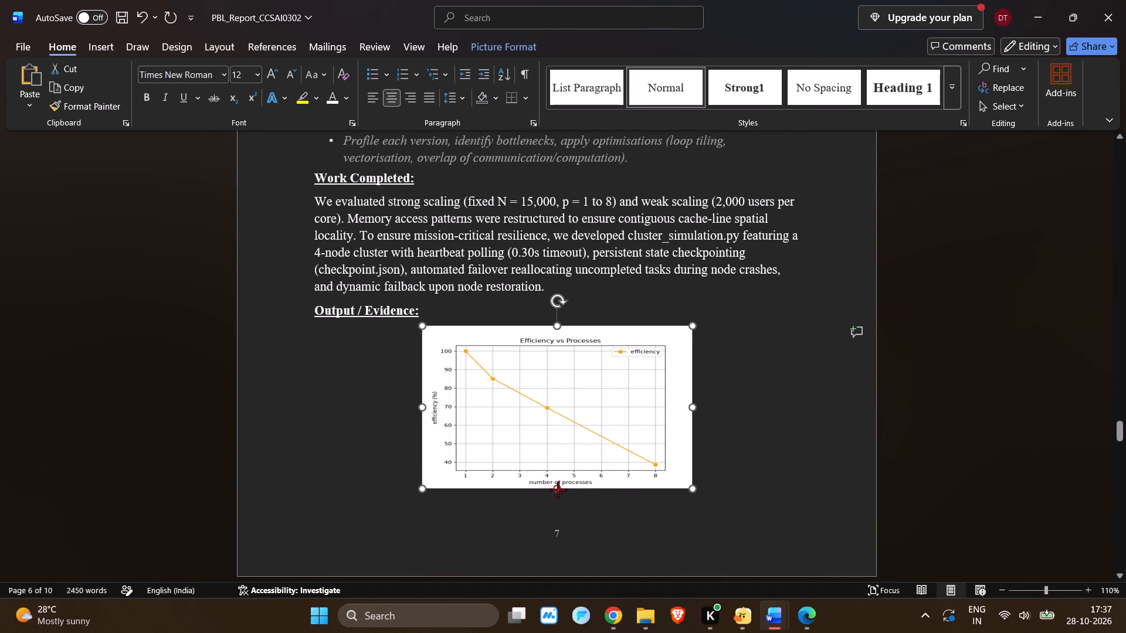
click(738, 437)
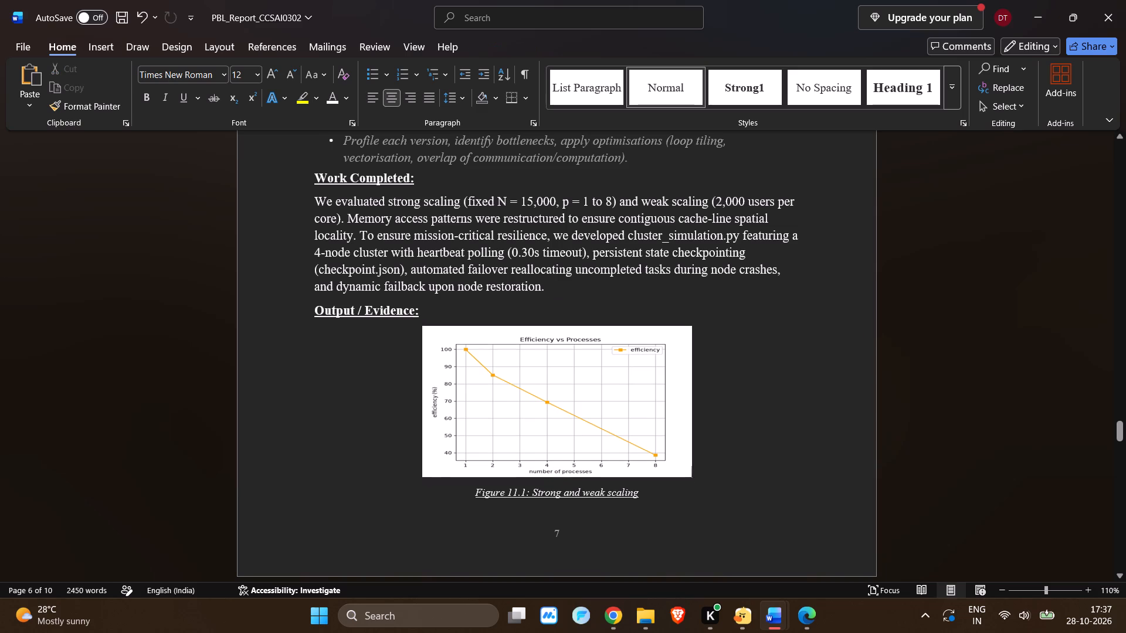
Review the layout and heading spacing of pages 8 to 10, from Module 5's Findings through the source code appendix.
scroll(742, 436, down, 14)
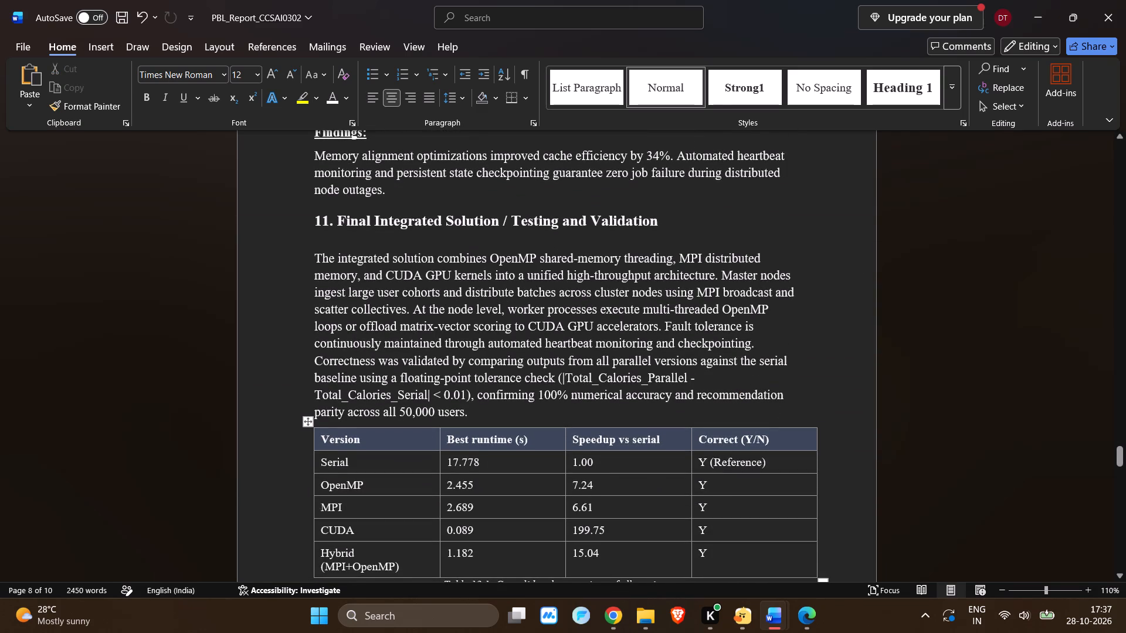
scroll(768, 325, down, 16)
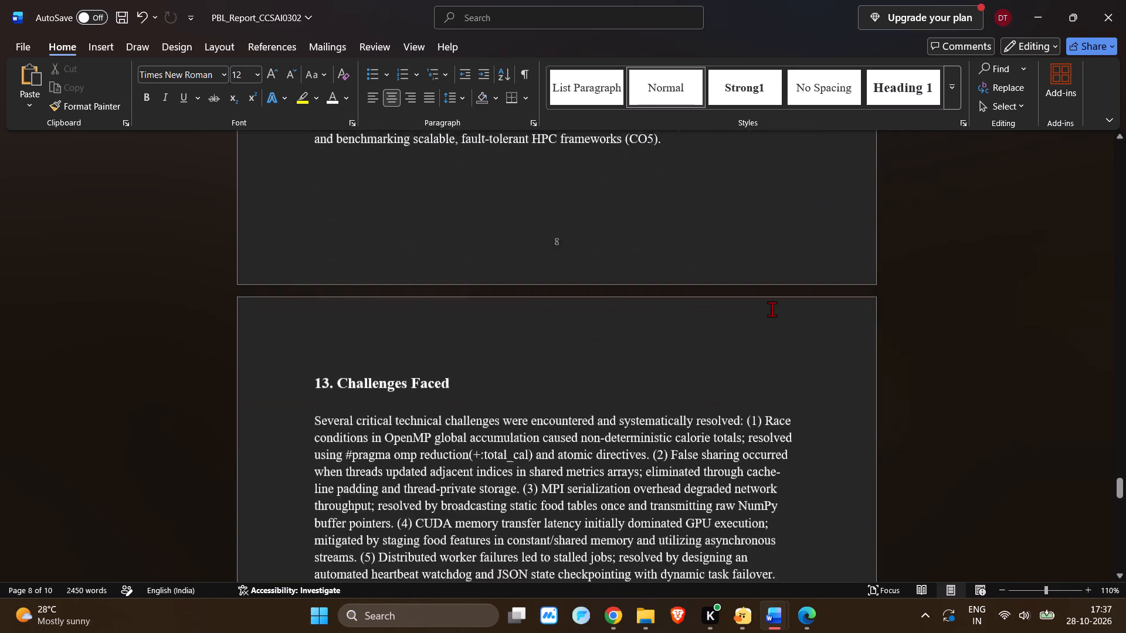
scroll(772, 309, down, 15)
scroll(776, 312, up, 3)
scroll(778, 312, down, 13)
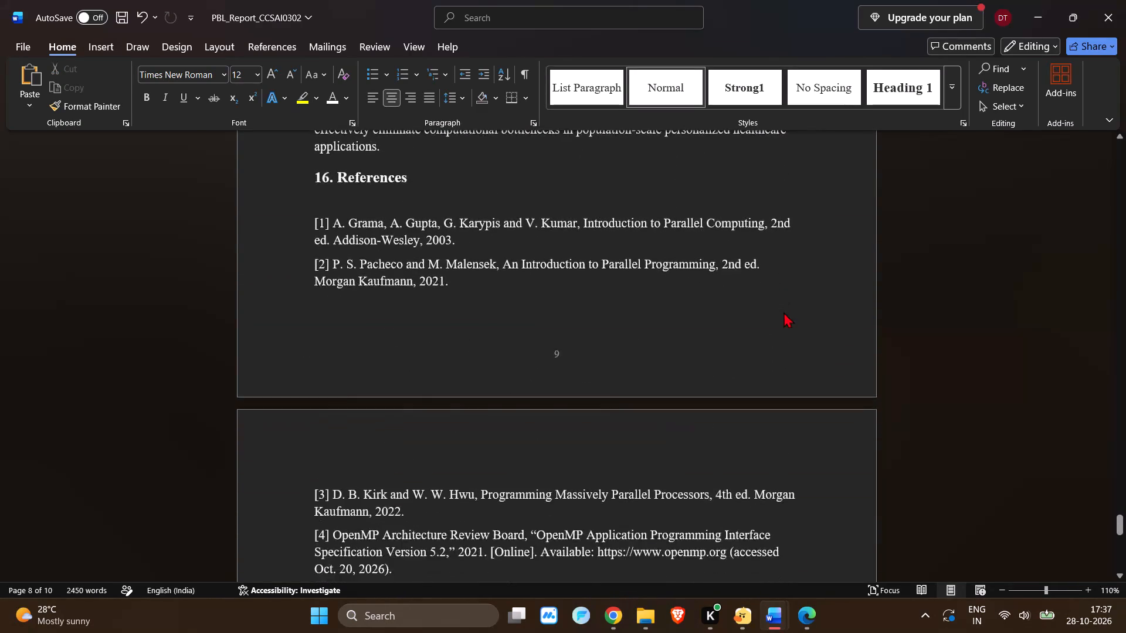
scroll(784, 312, down, 1)
scroll(784, 312, up, 1)
scroll(784, 312, down, 8)
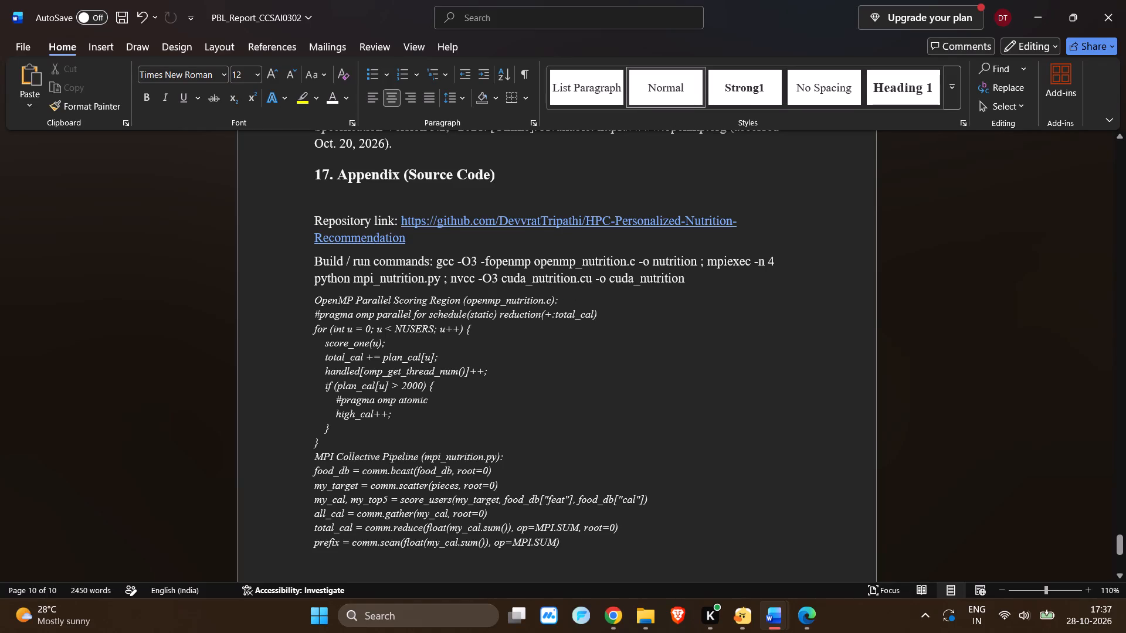
scroll(562, 352, down, 1)
scroll(562, 353, up, 1)
scroll(561, 353, down, 14)
scroll(564, 332, up, 15)
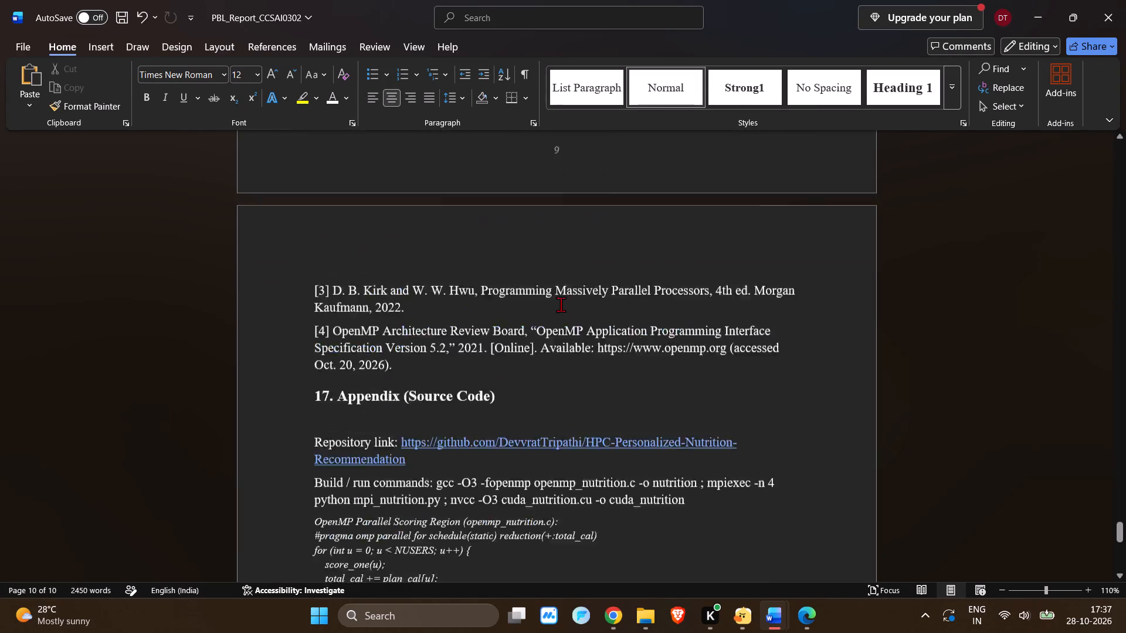
scroll(561, 304, up, 2)
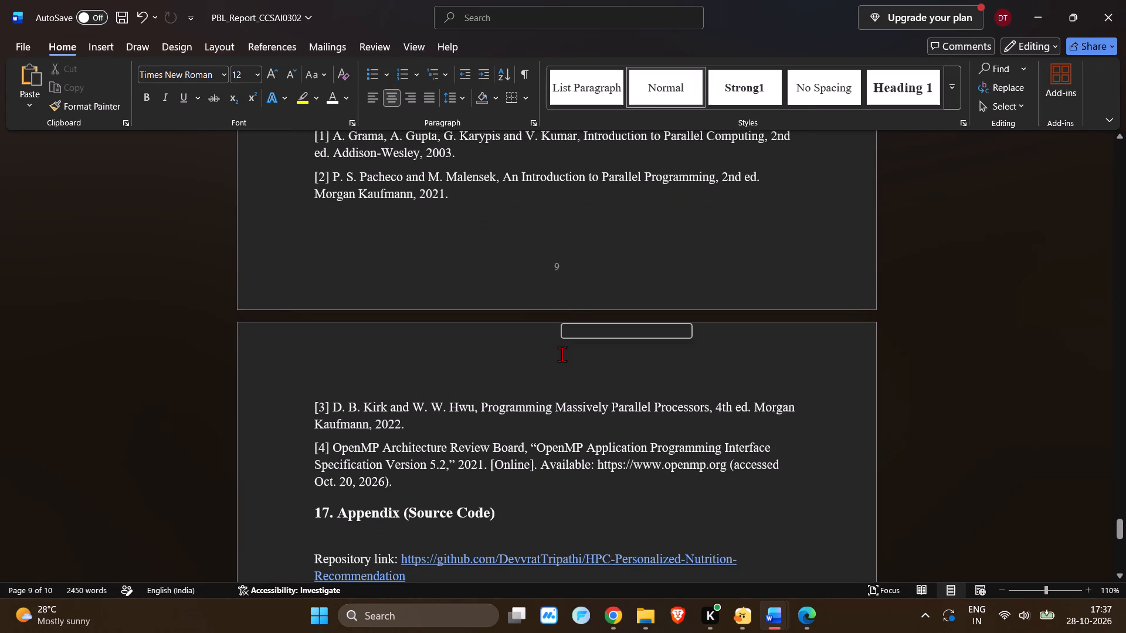
scroll(562, 354, up, 16)
scroll(493, 409, up, 2)
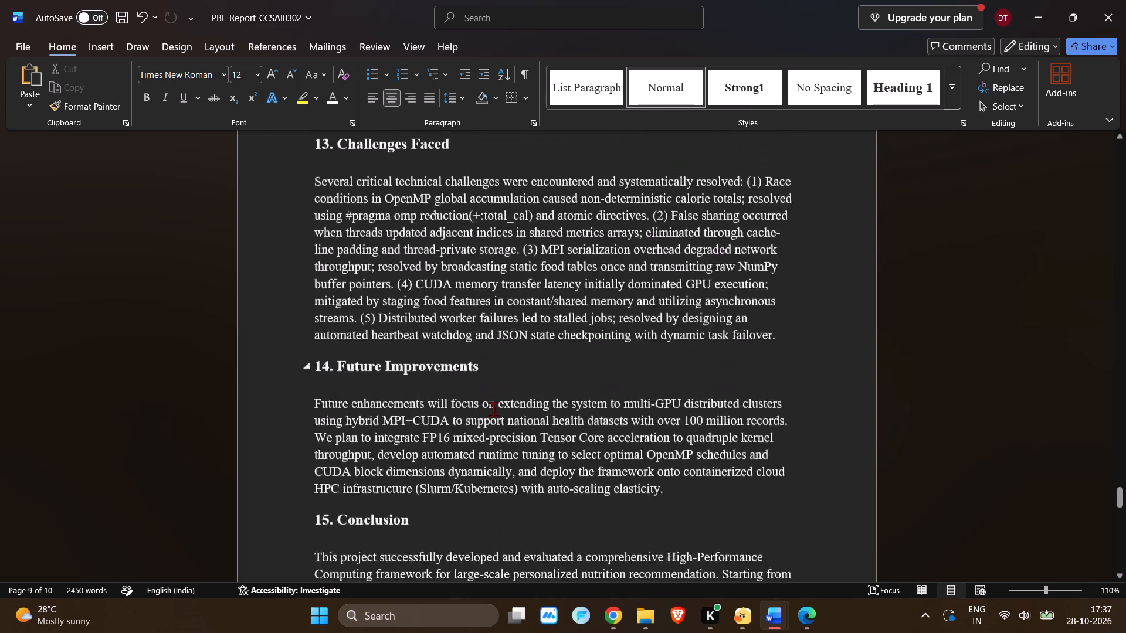
scroll(493, 409, up, 4)
Check the opening pages from the Student Declaration through Executive Summary and Introduction to the Problem Definition section.
click(1124, 472)
drag(1124, 462, 1125, 376)
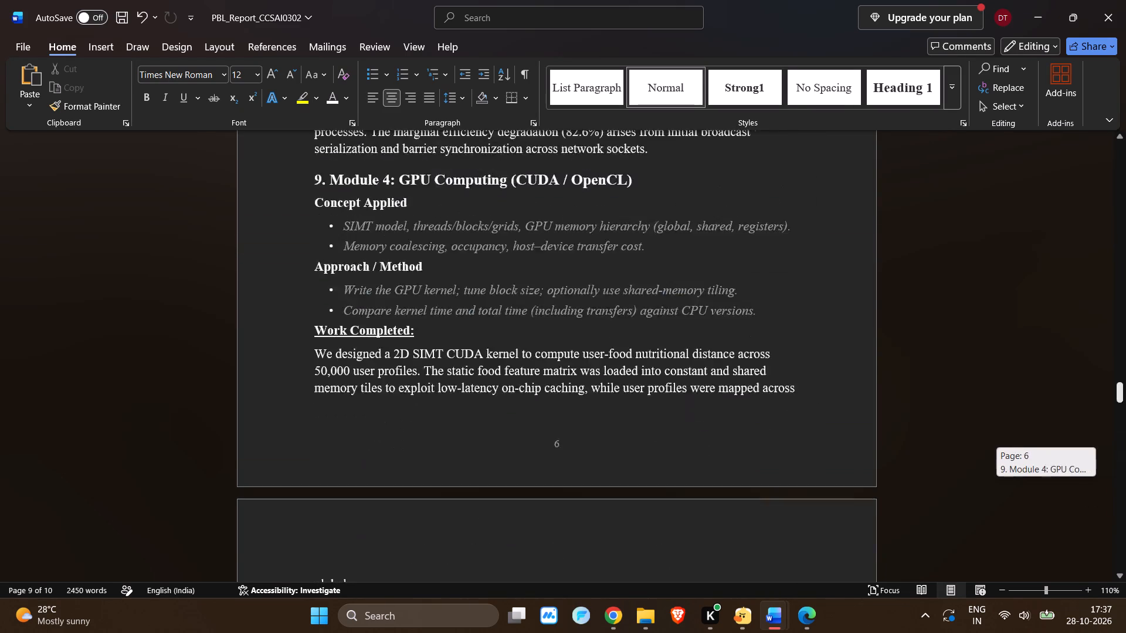
drag(1125, 376, 1125, 158)
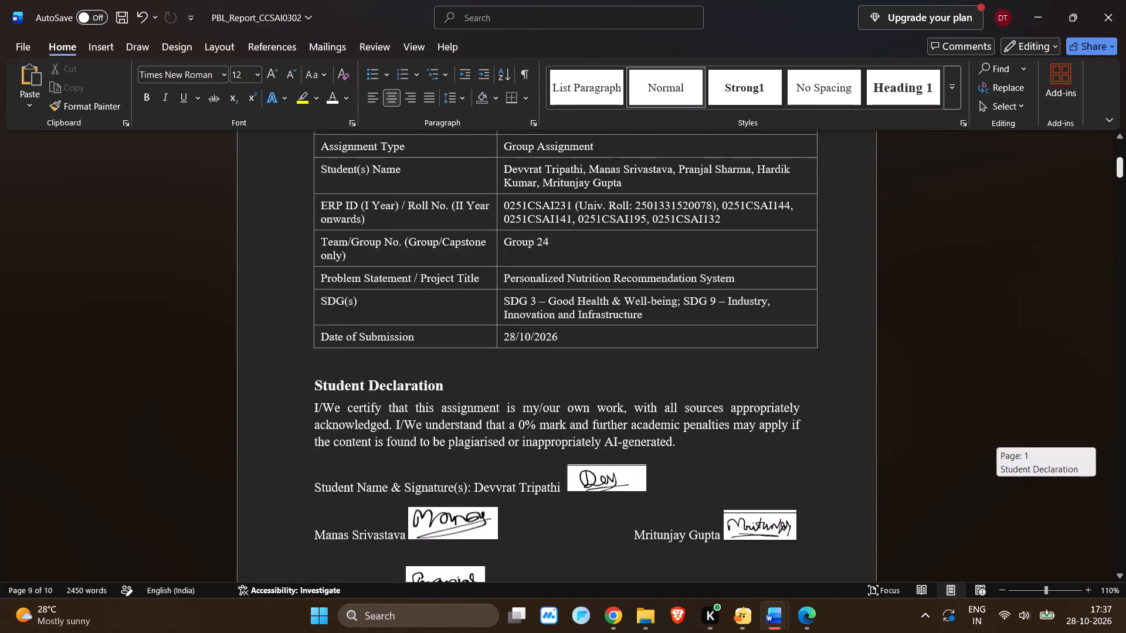
drag(1125, 158, 1125, 206)
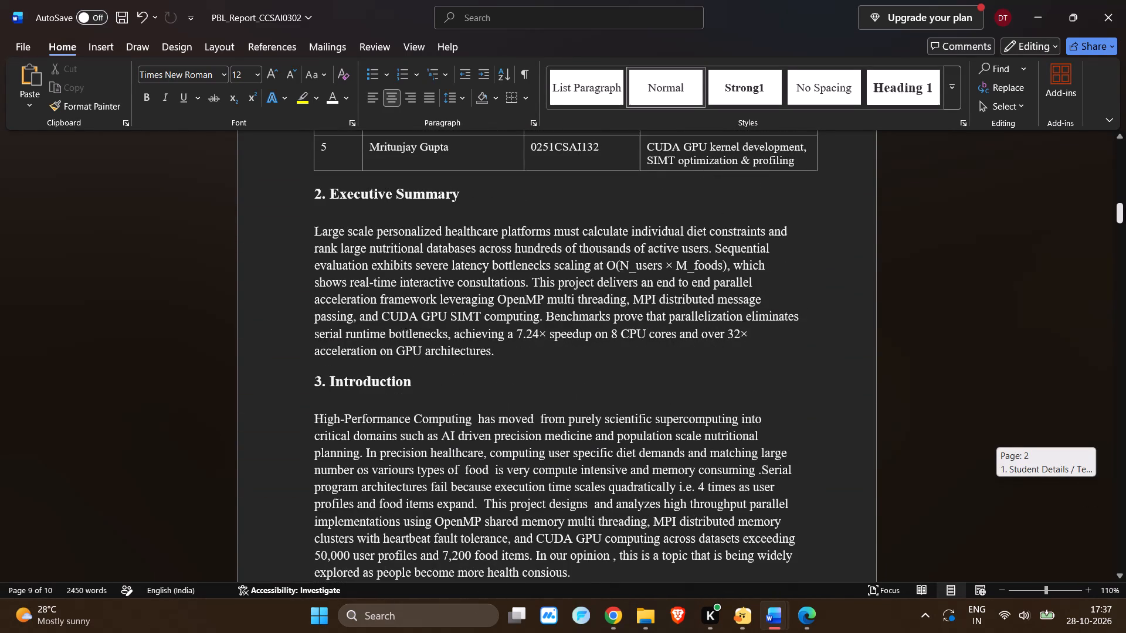
drag(1125, 206, 1125, 225)
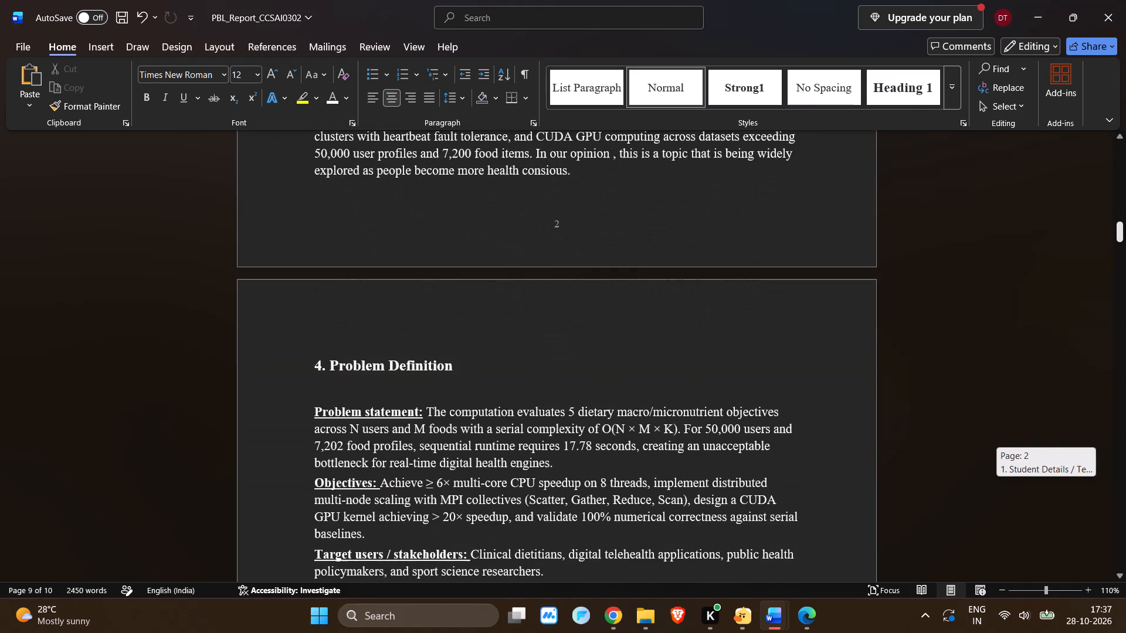
drag(1125, 225, 1125, 230)
key(backslash)
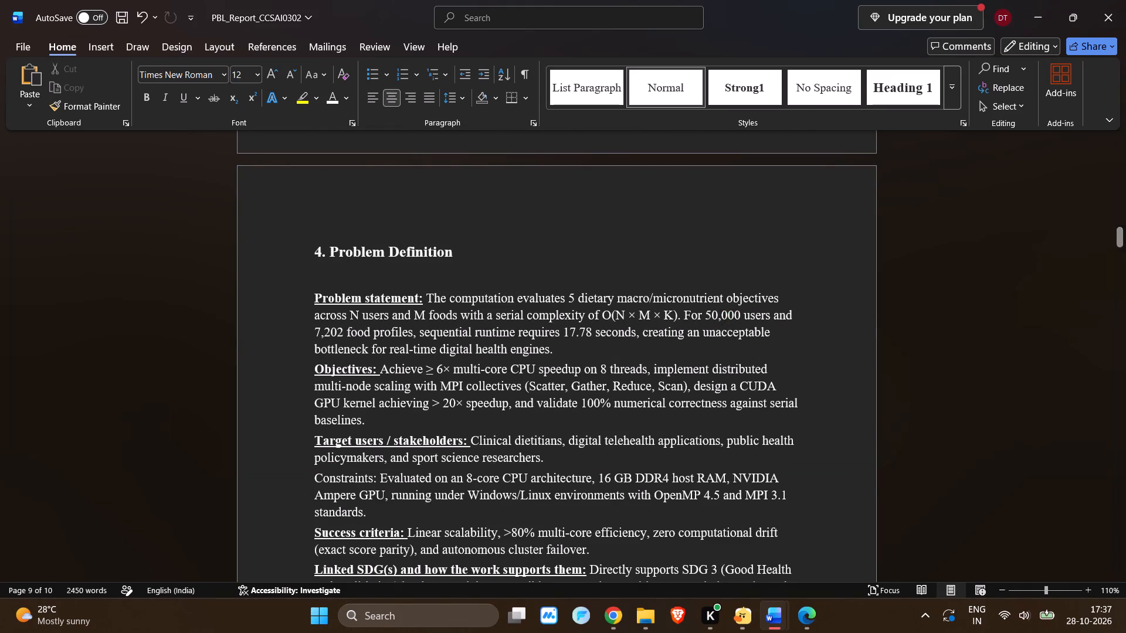
Look back over the report's module sections, including OpenMP and GPU Computing, and reread the Problem Definition section.
scroll(723, 316, up, 14)
scroll(698, 253, up, 11)
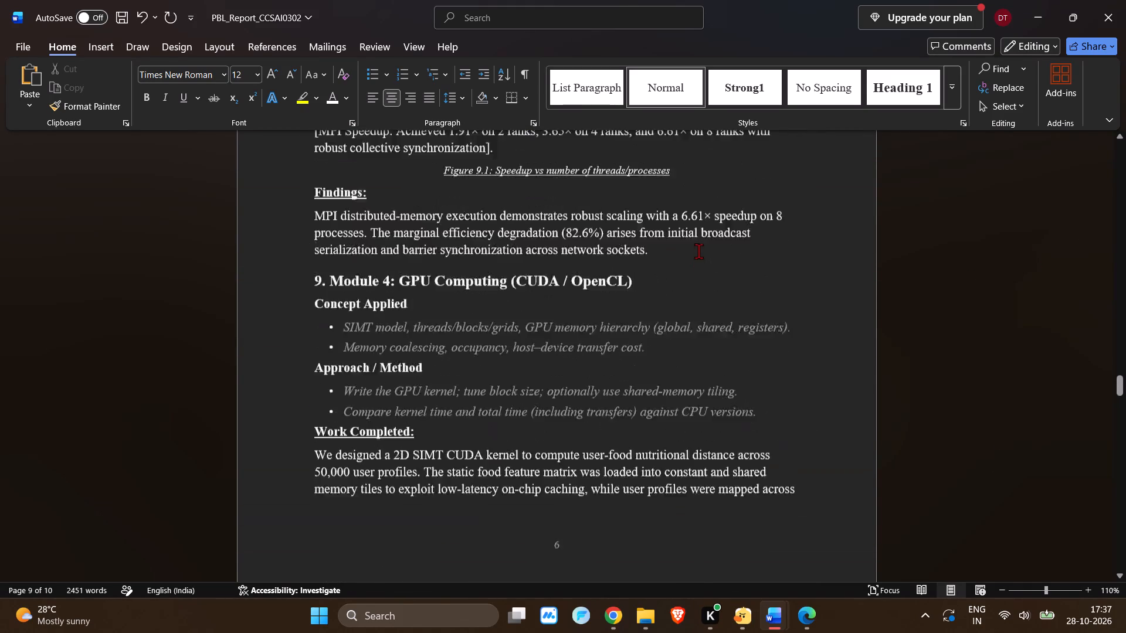
scroll(698, 251, up, 19)
scroll(708, 182, up, 20)
scroll(708, 182, up, 1)
scroll(720, 232, down, 1)
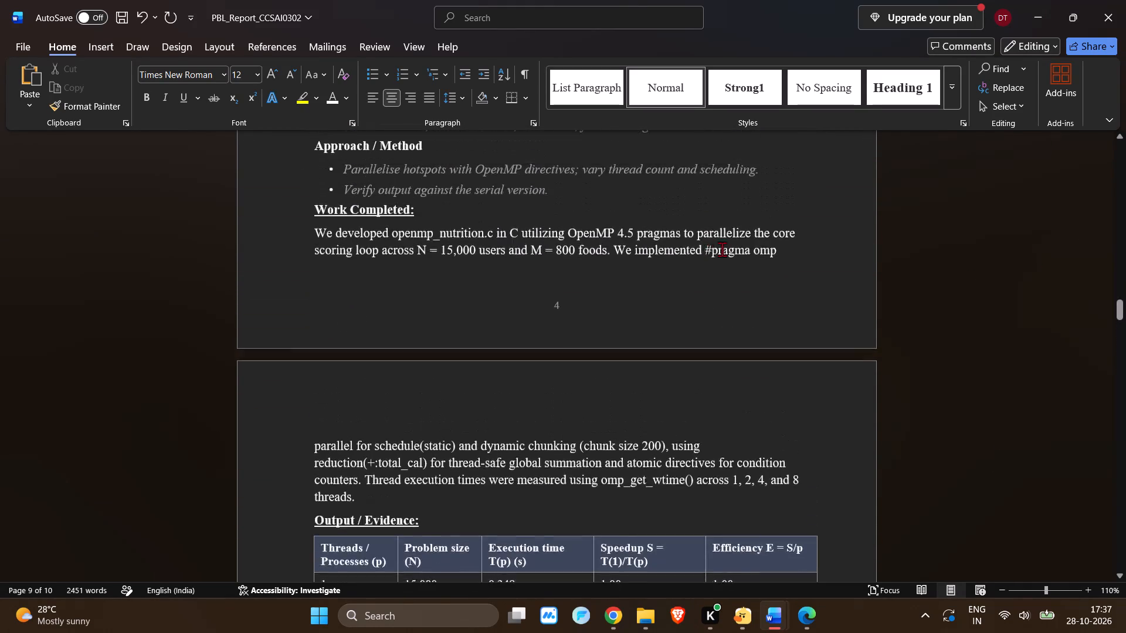
scroll(724, 253, up, 20)
scroll(724, 253, up, 16)
scroll(717, 181, down, 1)
scroll(718, 185, up, 7)
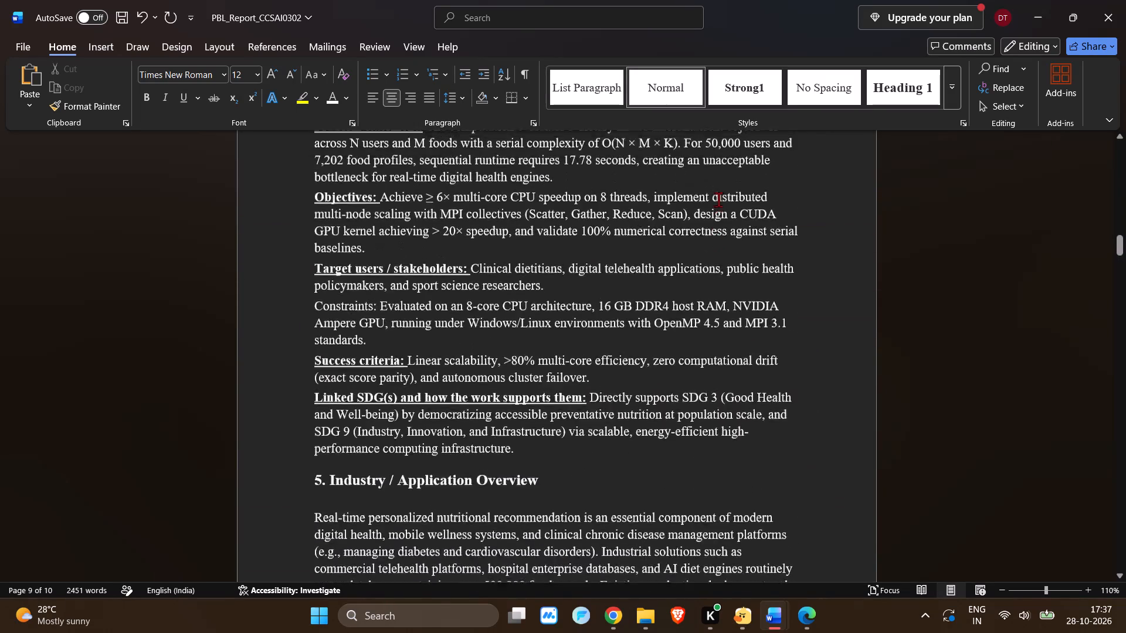
scroll(718, 199, up, 11)
scroll(656, 278, down, 13)
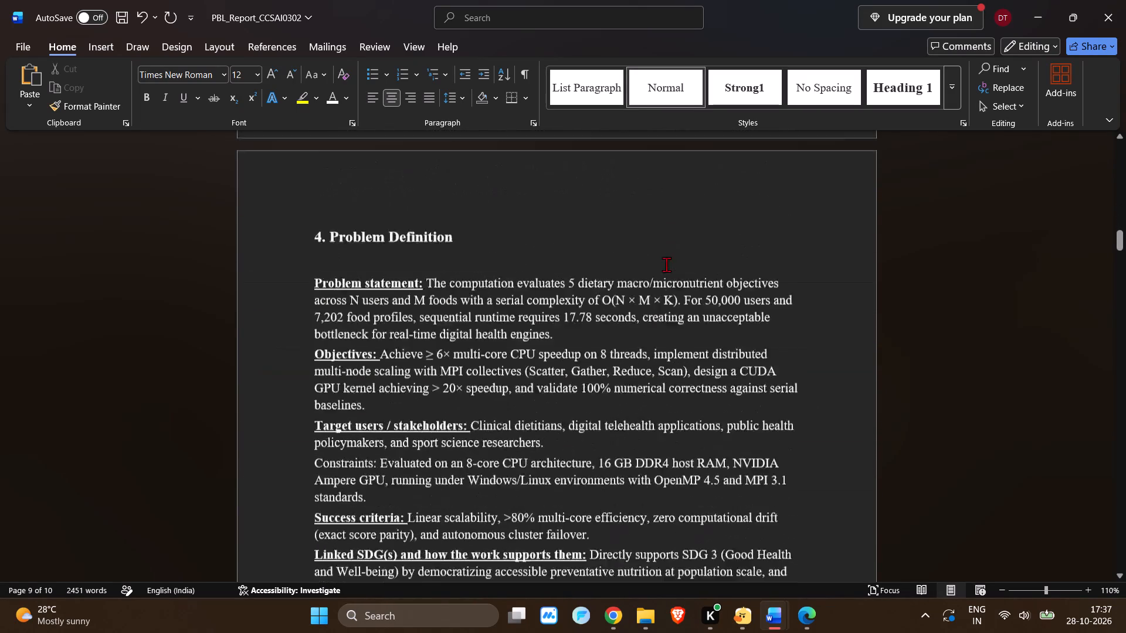
scroll(666, 264, down, 2)
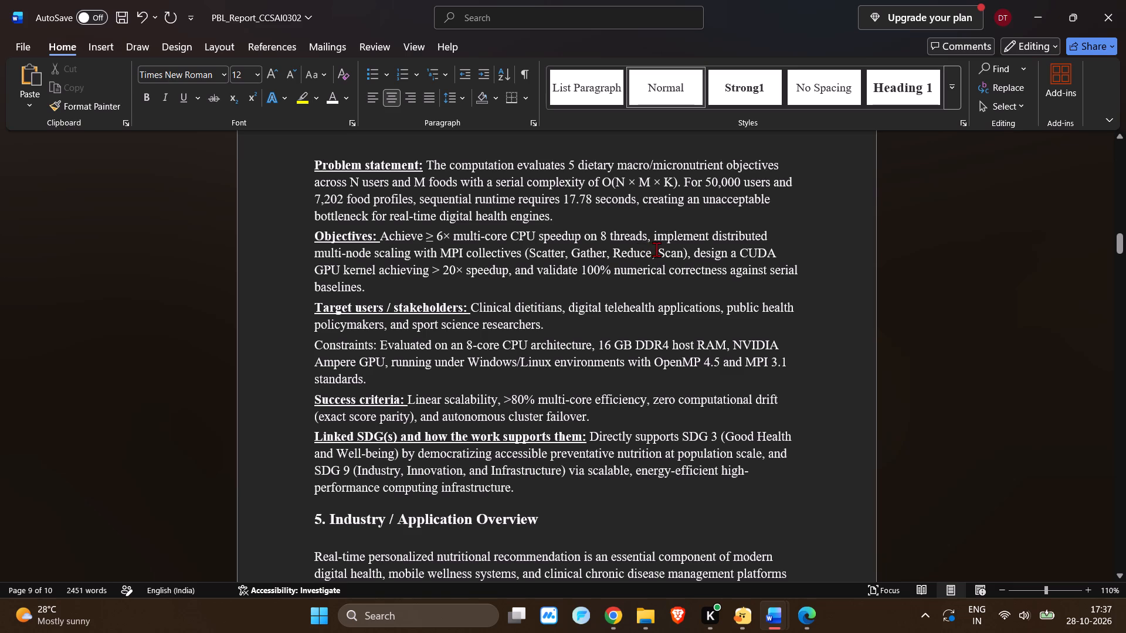
In the Objectives paragraph, replace the hyphen in "multi-node" with a space.
click(344, 260)
key(BackSpace)
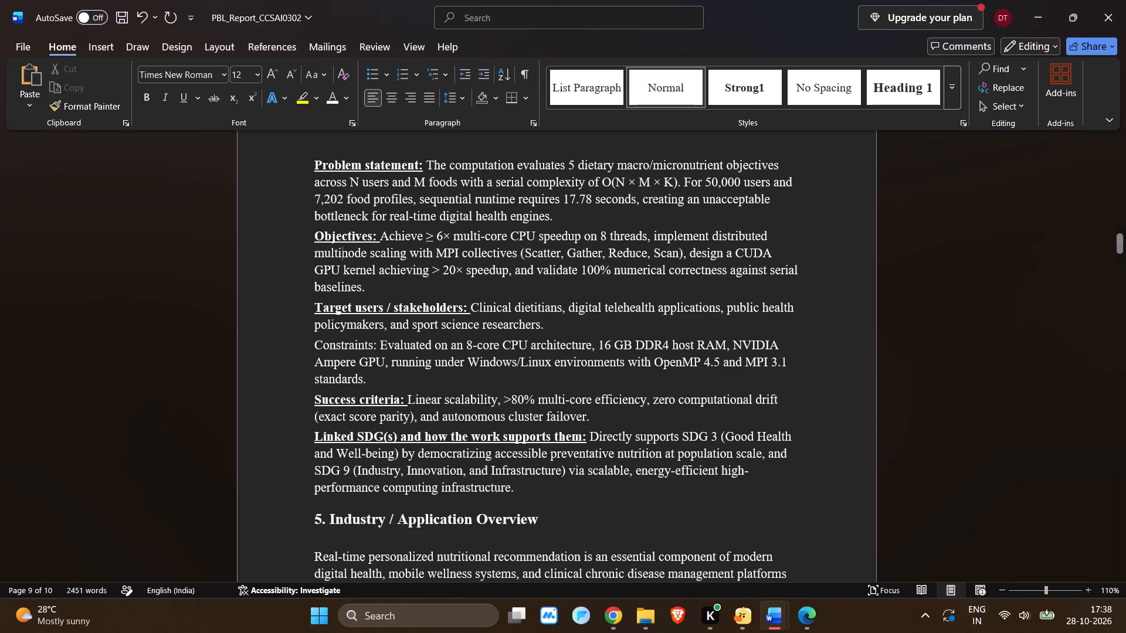
key(space)
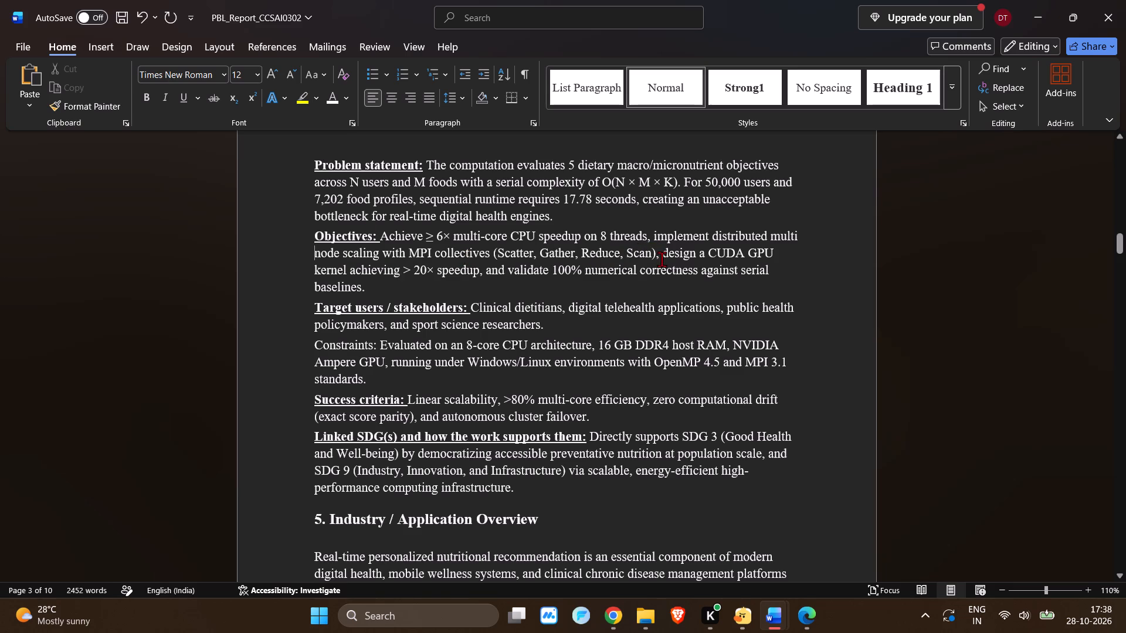
Delete the parenthetical "(Scatter, Gather, Reduce, Scan)" after "MPI collectives" in the Objectives paragraph.
click(653, 257)
click(654, 255)
key(BackSpace)
key(BackSpace)
key(BackSpace)
key(BackSpace)
key(BackSpace)
key(BackSpace)
key(BackSpace)
key(BackSpace)
key(BackSpace)
key(BackSpace)
key(BackSpace)
key(BackSpace)
key(BackSpace)
key(BackSpace)
key(BackSpace)
key(BackSpace)
key(BackSpace)
key(BackSpace)
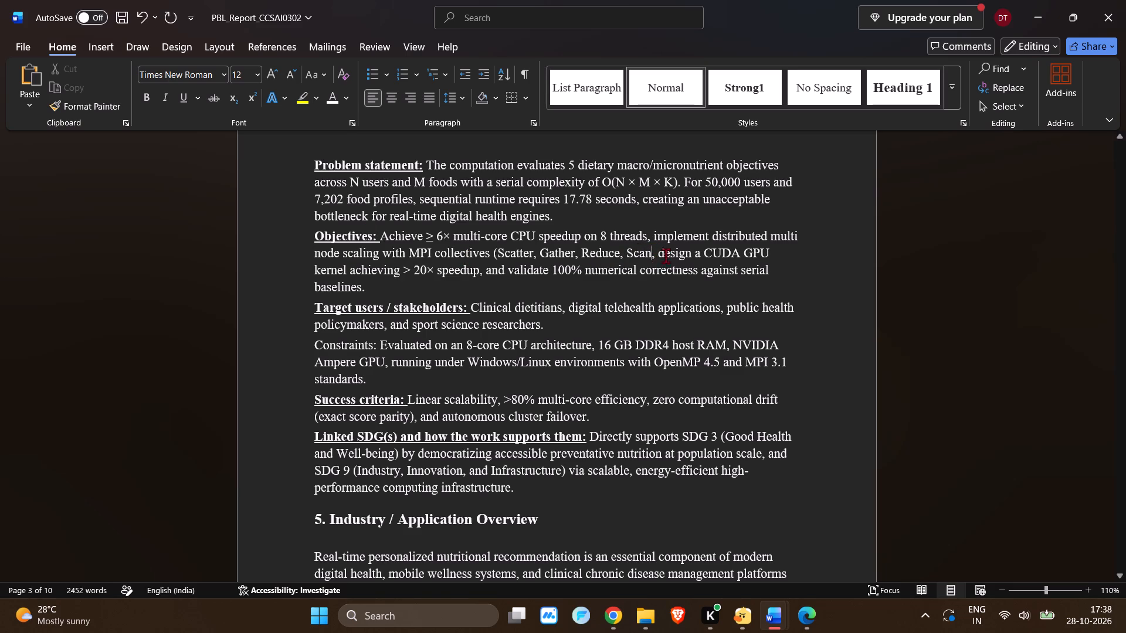
key(BackSpace)
key(BackSpace)
key(BackSpace)
key(BackSpace)
key(BackSpace)
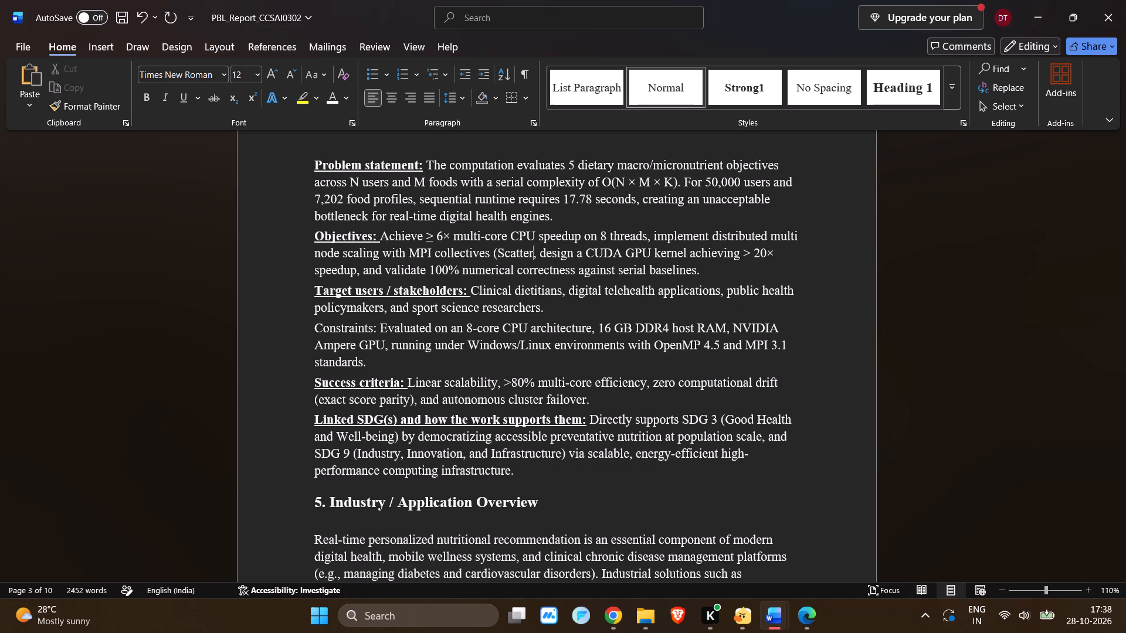
key(BackSpace)
key(BackSpace)
key(BackSpace)
key(BackSpace)
key(BackSpace)
key(BackSpace)
key(BackSpace)
key(BackSpace)
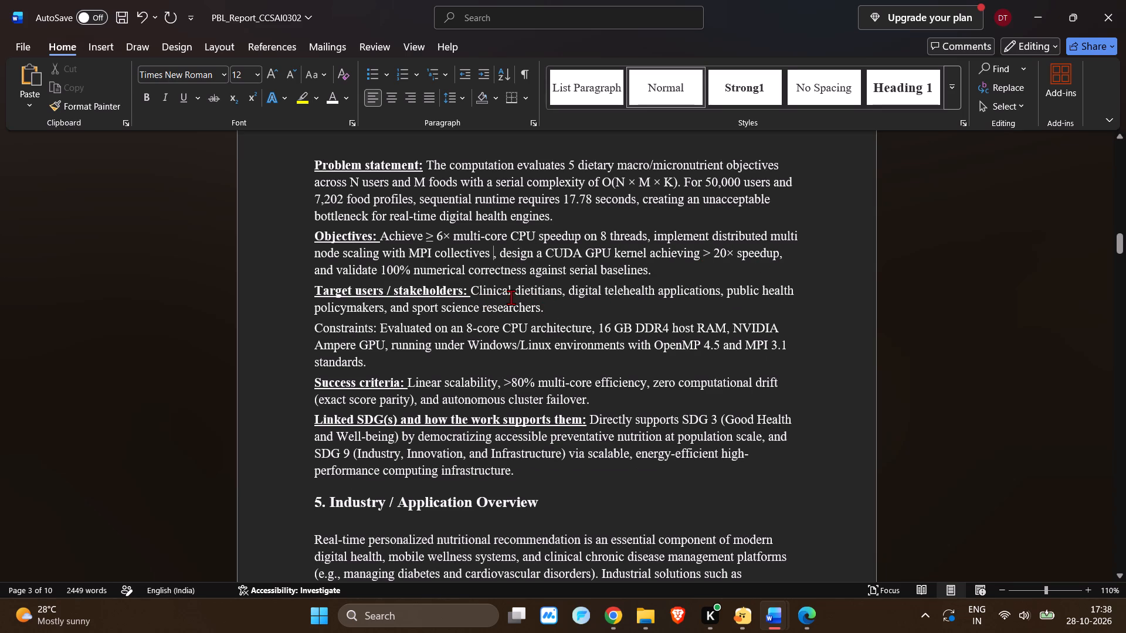
Remove "Clinical" from the Target users / stakeholders paragraph and start its list with a capitalised "Dietitians".
drag(511, 297, 474, 297)
key(BackSpace)
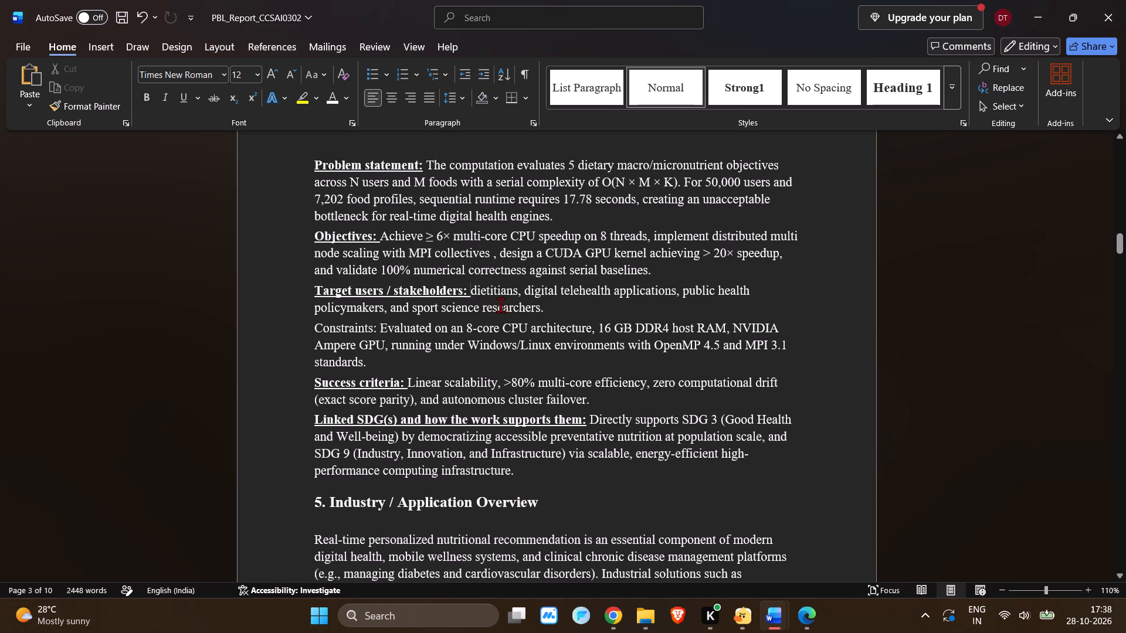
key(space)
click(481, 300)
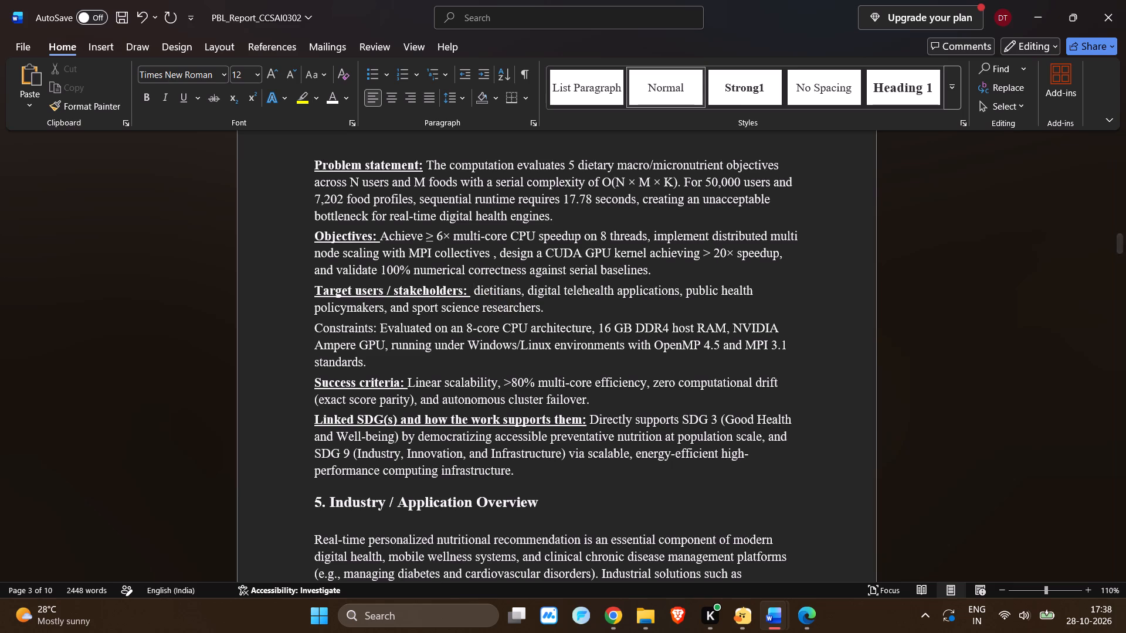
key(Up)
key(Left)
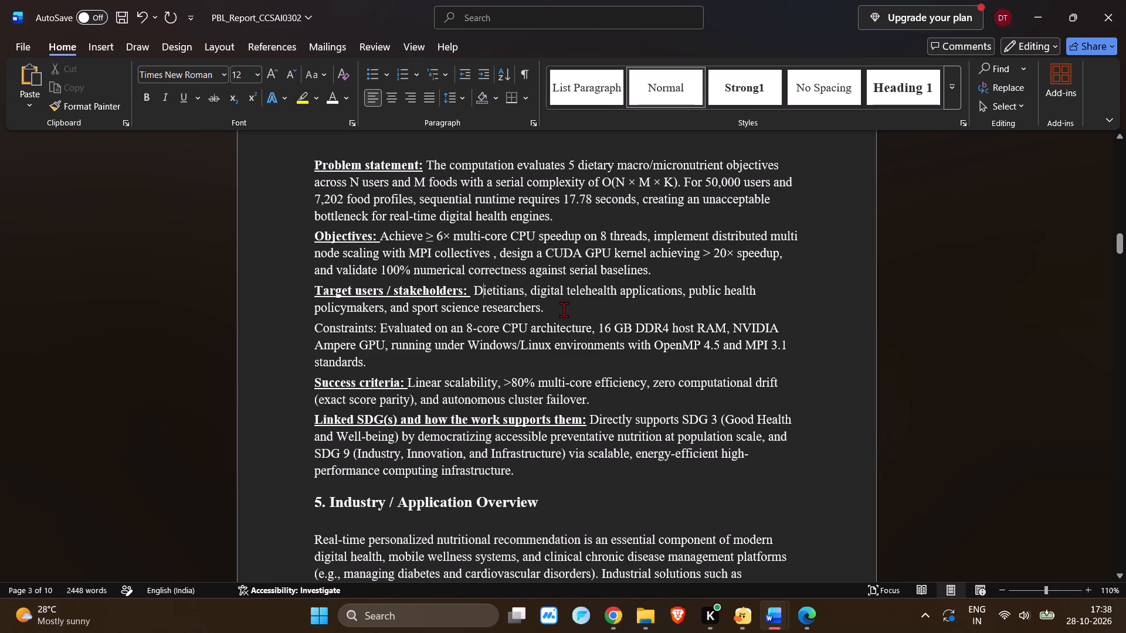
key(2)
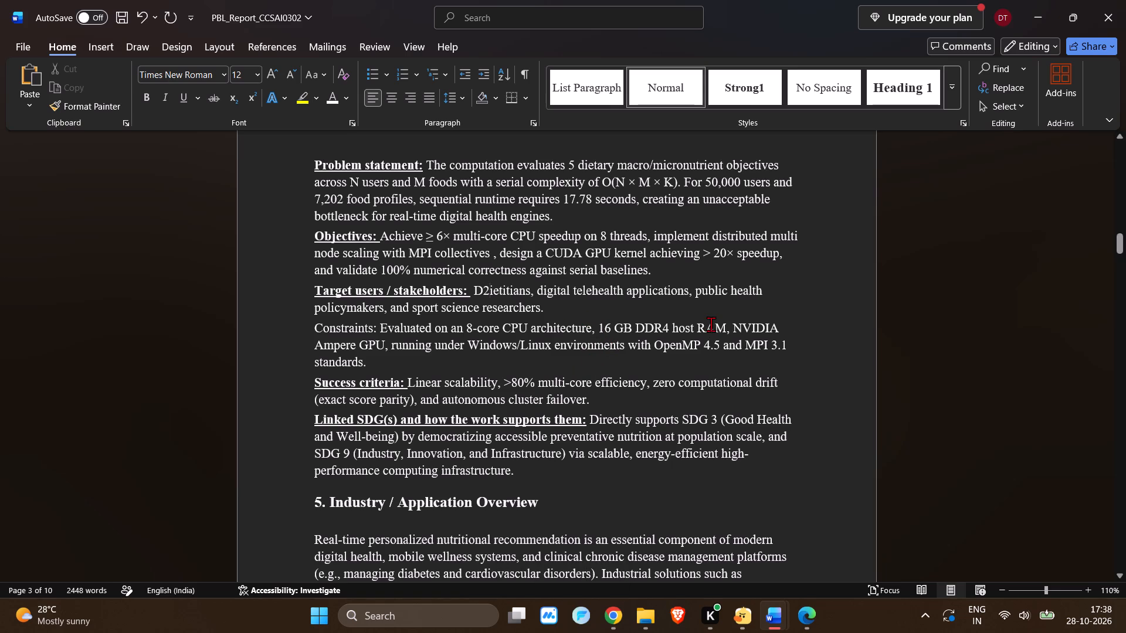
key(BackSpace)
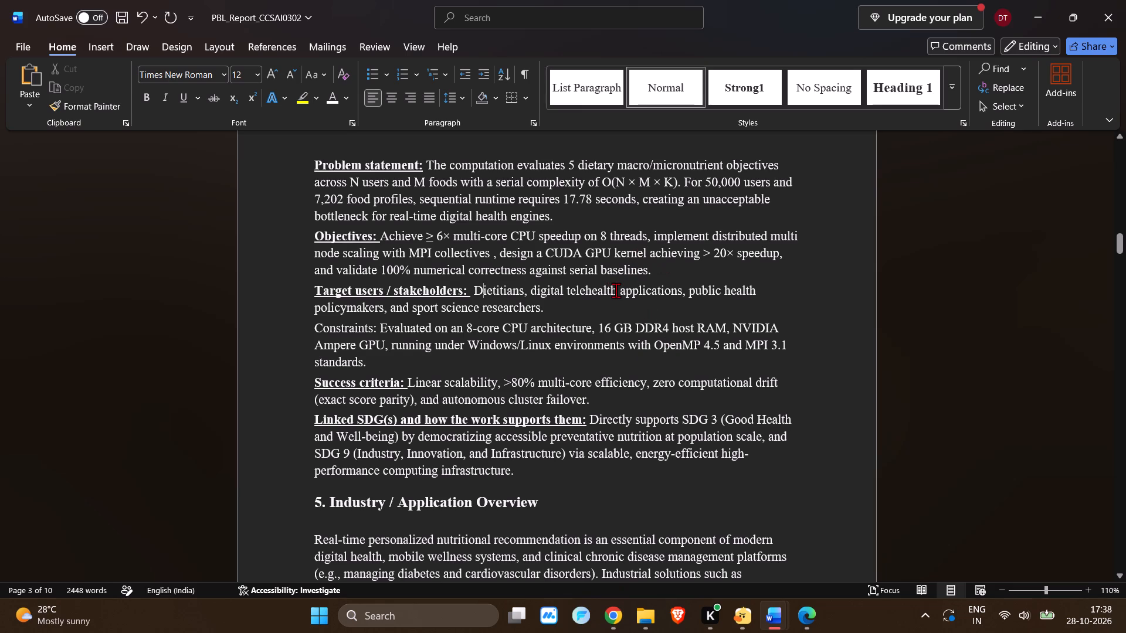
Shorten "digital telehealth applications" to "digital health applications" in the Target users / stakeholders paragraph.
click(586, 287)
key(BackSpace)
key(BackSpace)
key(BackSpace)
key(BackSpace)
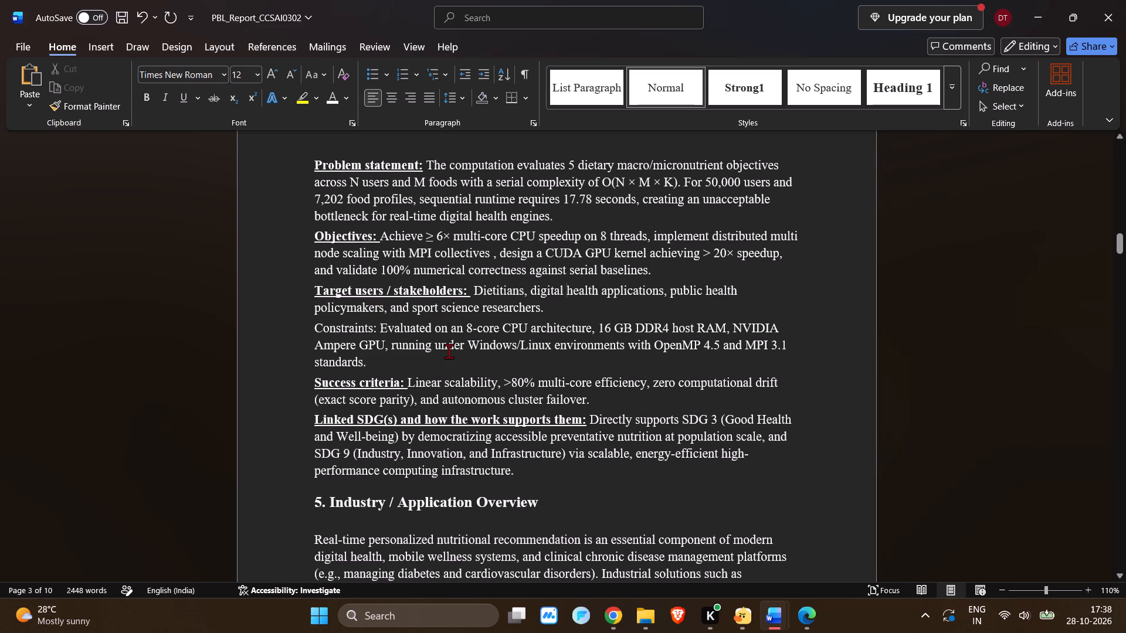
In the Constraints paragraph, change "8-core" to "8 core" and reduce "Windows/Linux" to "Windows".
click(476, 332)
key(BackSpace)
key(space)
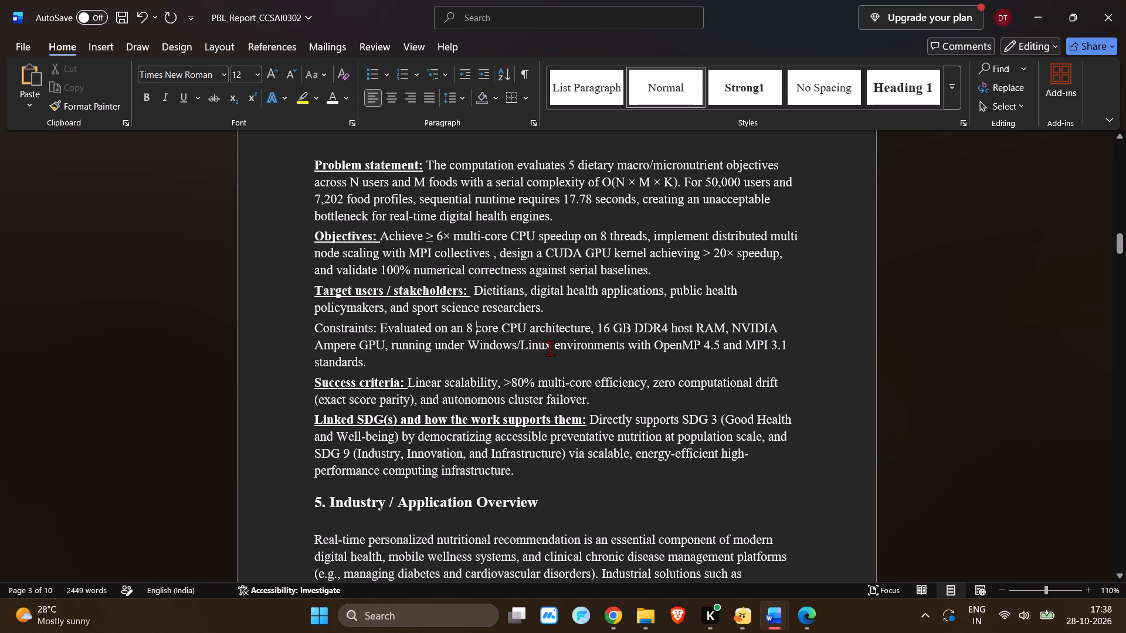
drag(553, 348, 517, 344)
key(backslash)
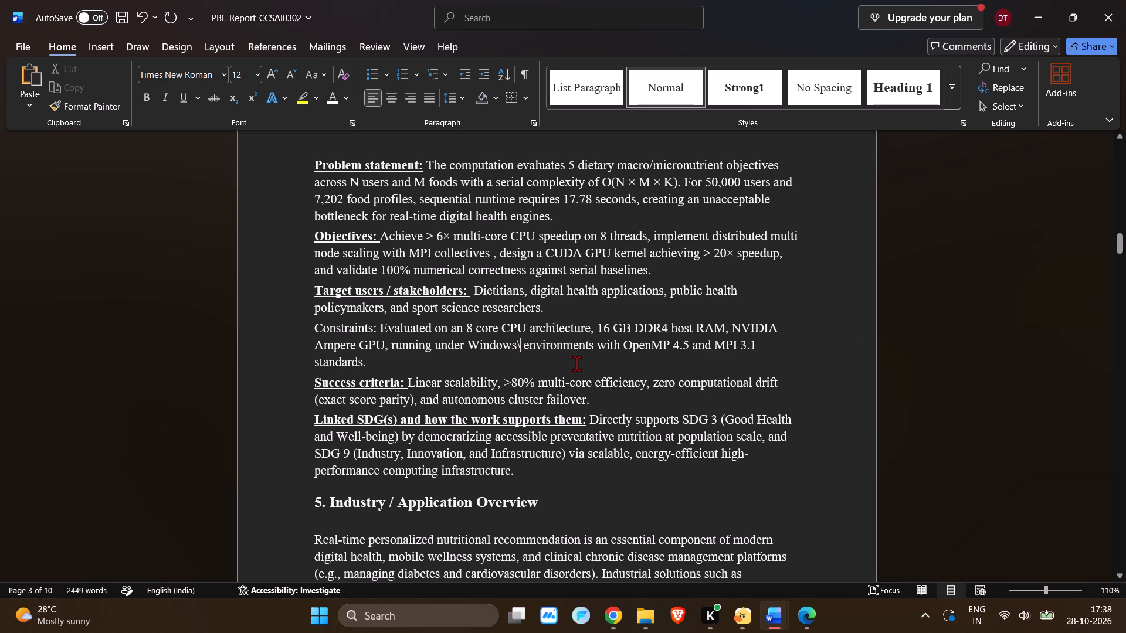
key(BackSpace)
key(space)
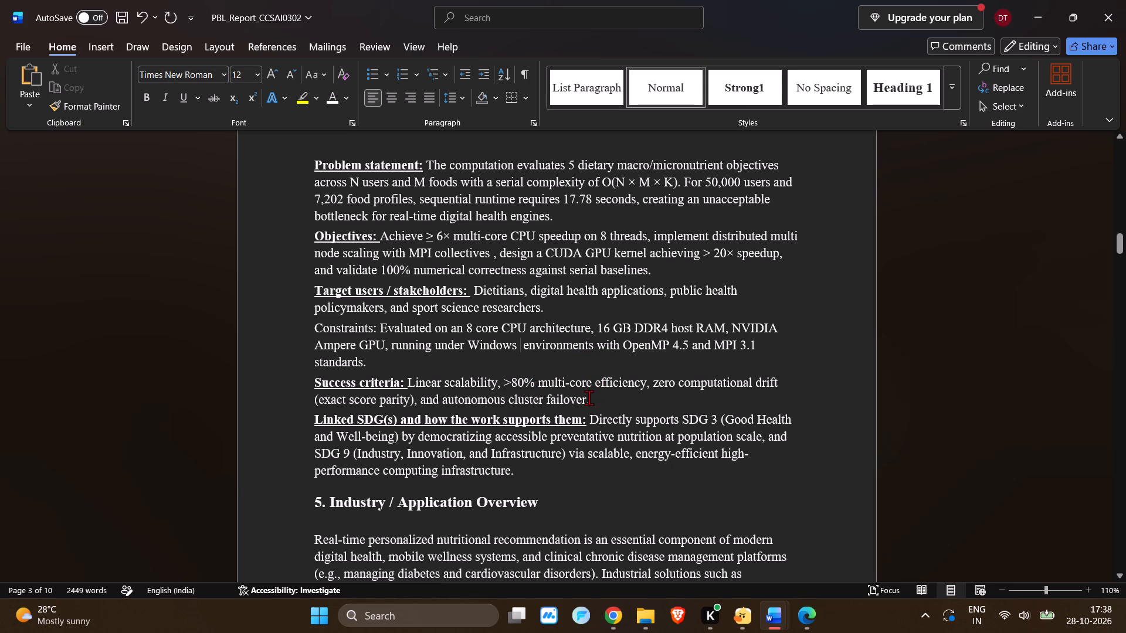
Delete the parenthetical "(exact score parity)" after "zero computational drift" in the Success criteria paragraph.
click(413, 404)
key(BackSpace)
key(BackSpace)
key(BackSpace)
key(BackSpace)
key(BackSpace)
key(BackSpace)
key(BackSpace)
key(BackSpace)
key(BackSpace)
key(BackSpace)
key(BackSpace)
key(BackSpace)
key(BackSpace)
key(BackSpace)
key(BackSpace)
key(BackSpace)
key(BackSpace)
key(BackSpace)
key(BackSpace)
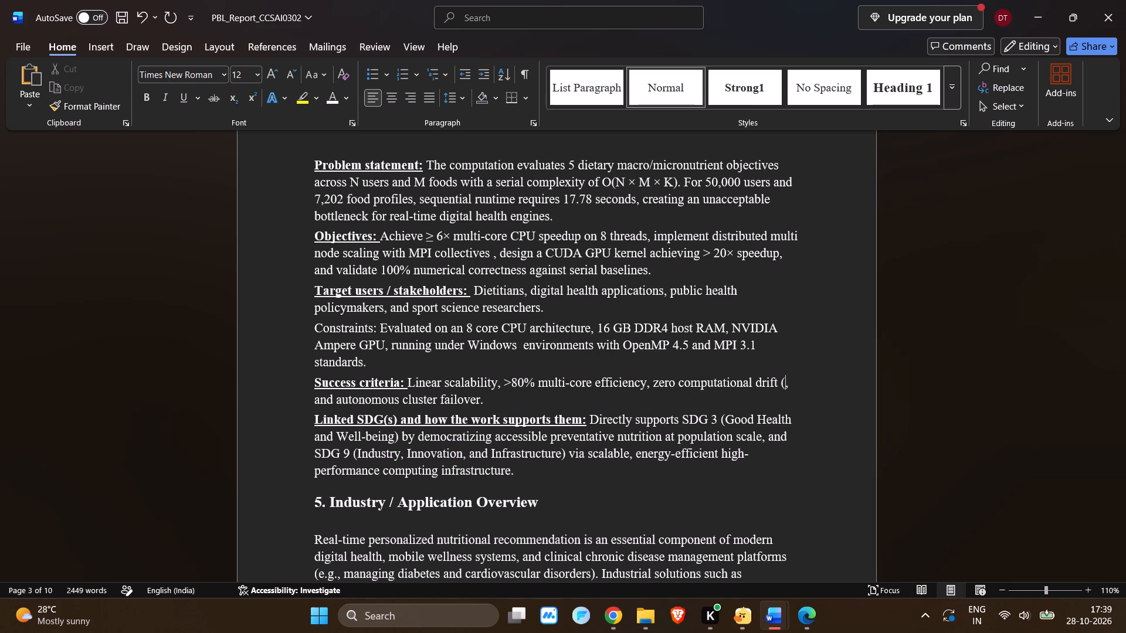
key(BackSpace)
Change "energy-efficient" to "energy efficient" in the Linked SDG(s) paragraph.
click(678, 457)
key(BackSpace)
key(BackSpace)
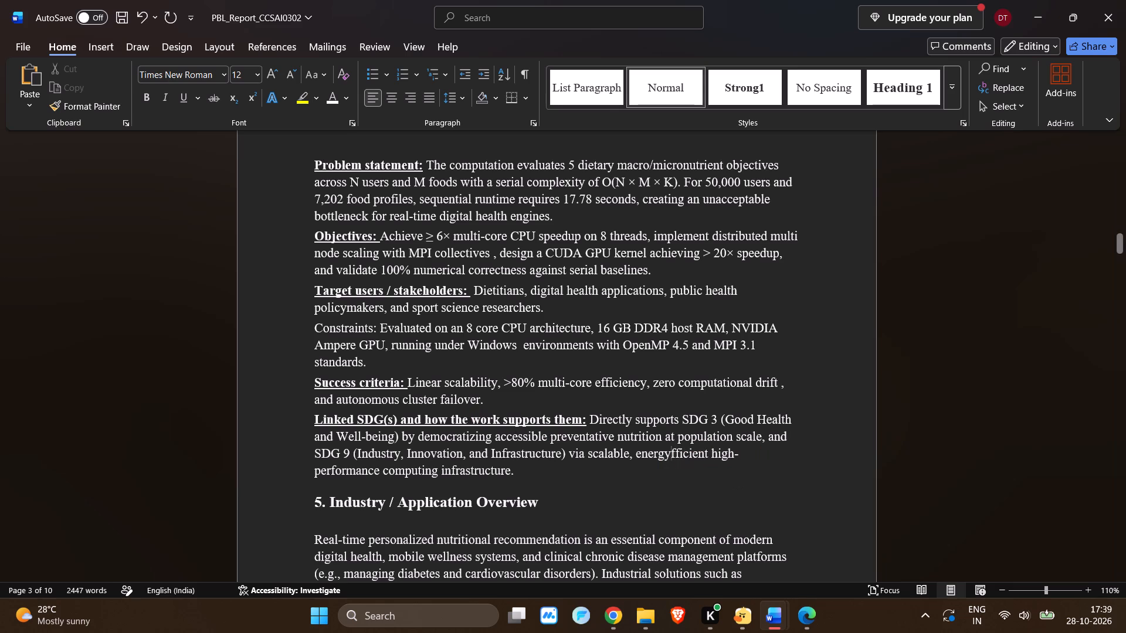
key(space)
text(e)
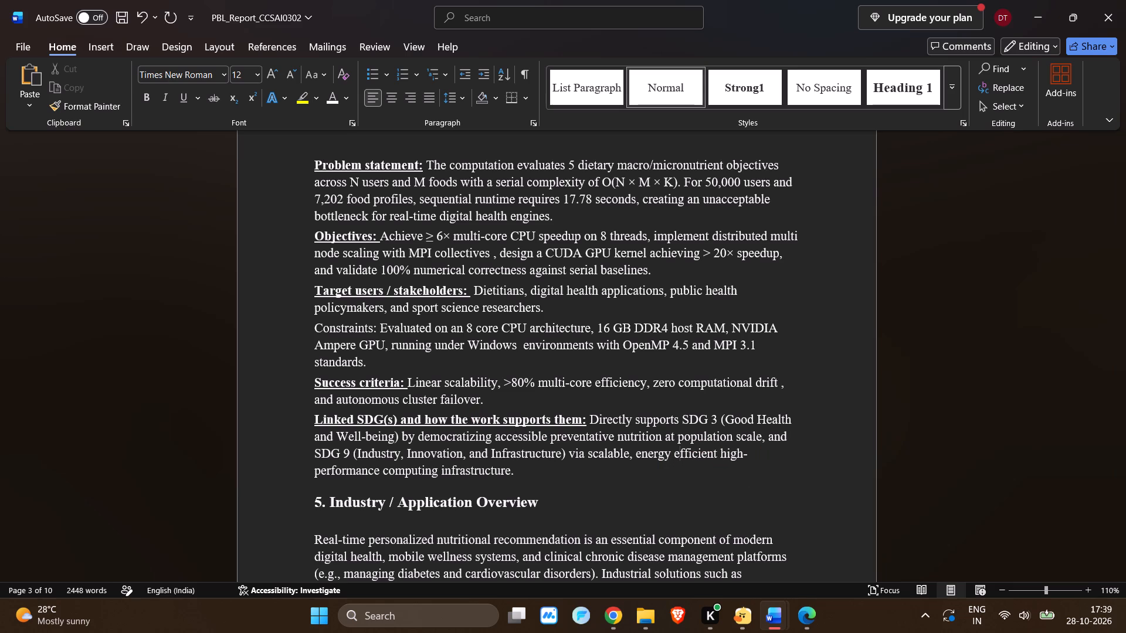
Change "Real-time" to "Real time" at the start of the 5. Industry / Application Overview paragraph.
scroll(728, 455, down, 3)
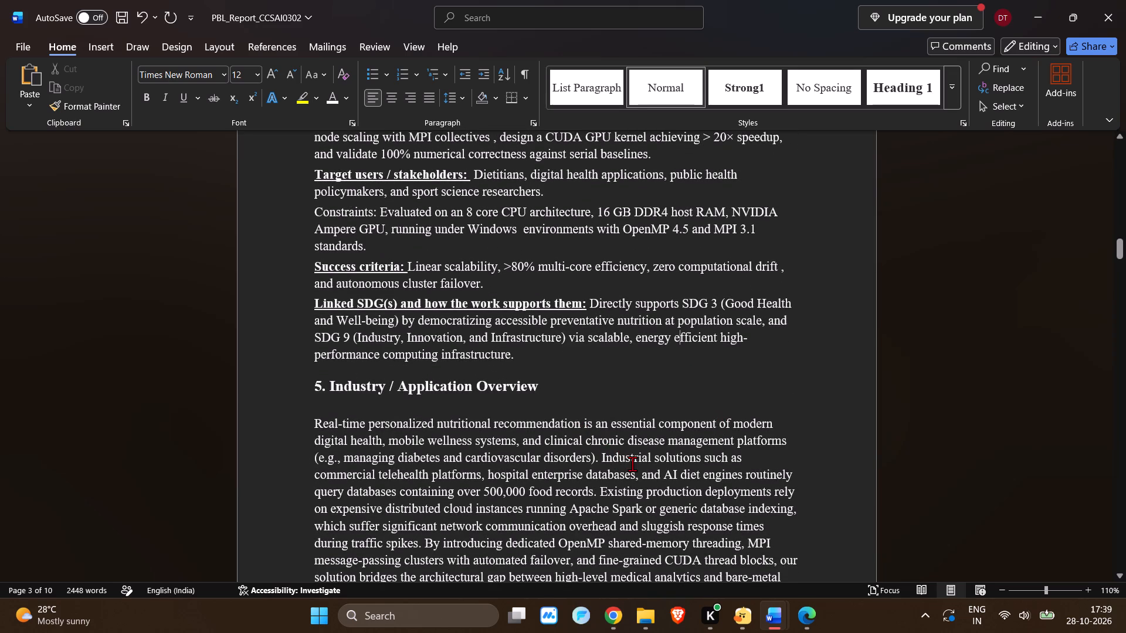
scroll(632, 464, down, 1)
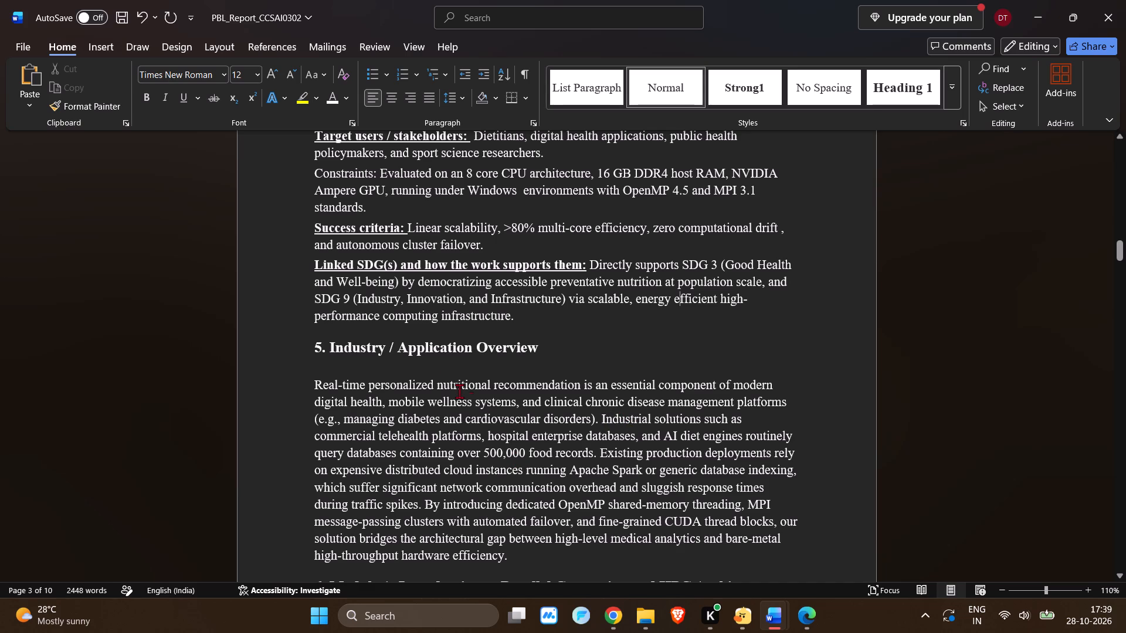
click(343, 387)
key(BackSpace)
key(space)
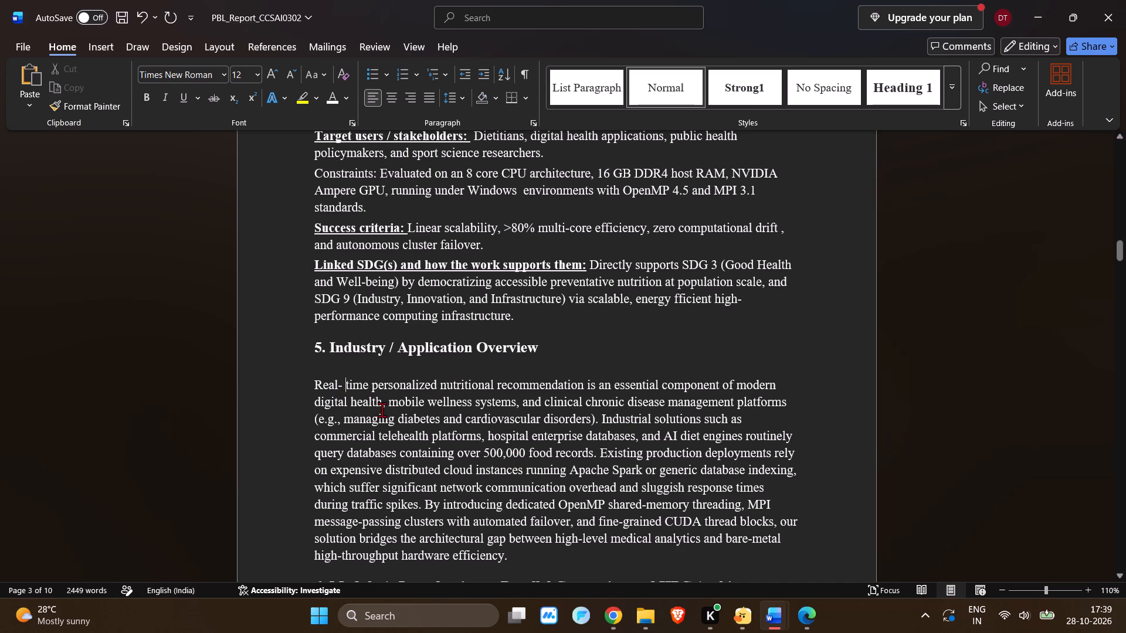
key(equal)
key(BackSpace)
key(BackSpace)
key(BackSpace)
key(space)
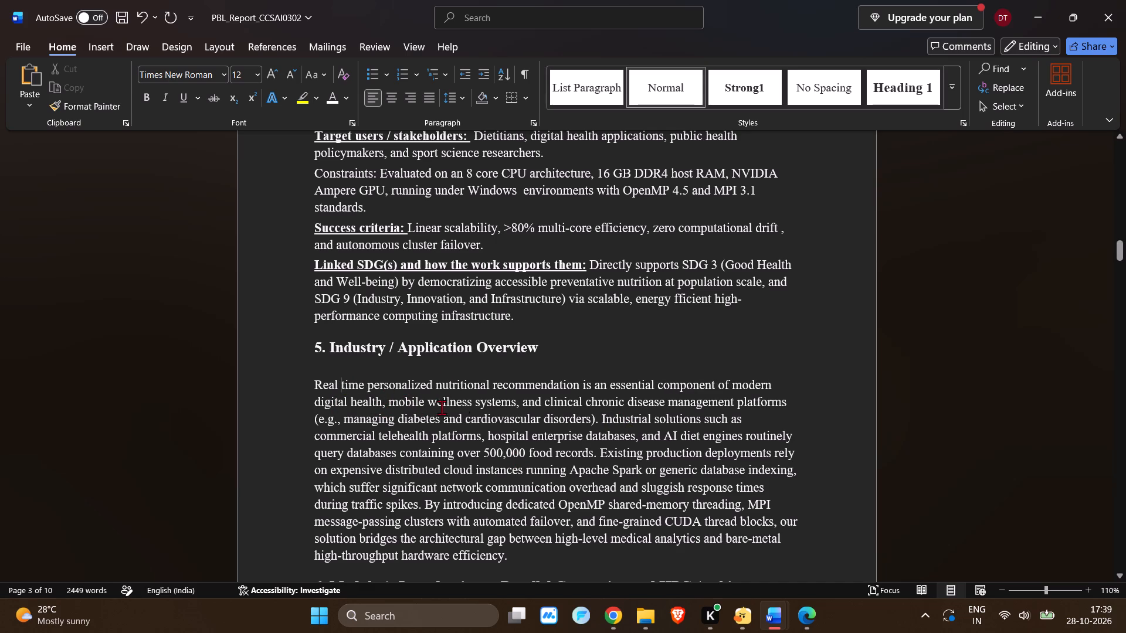
key(space)
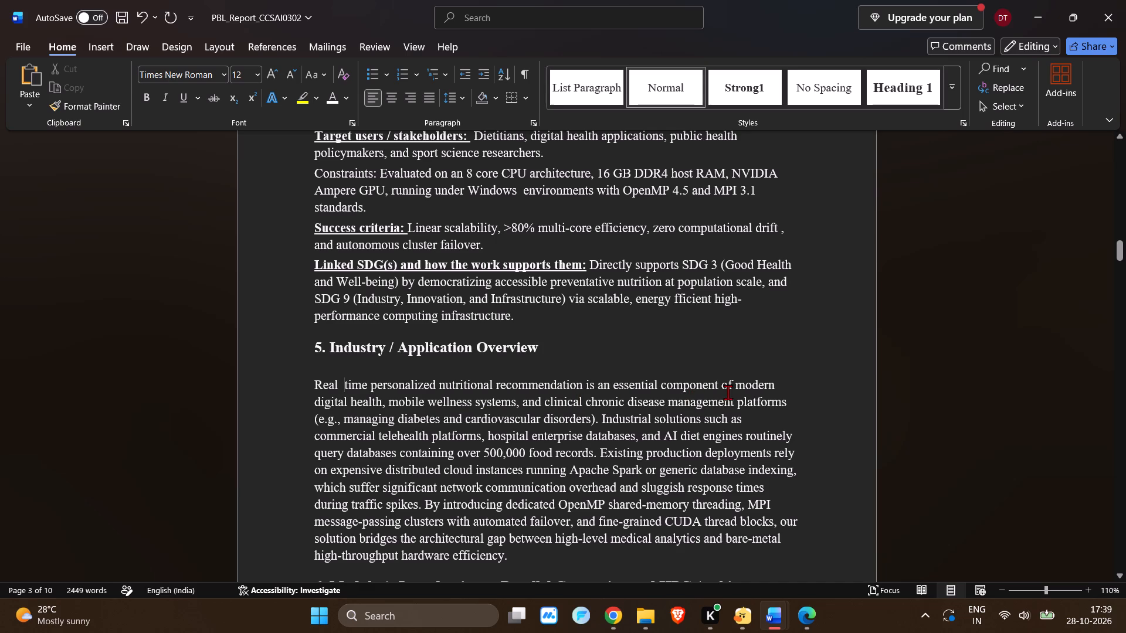
key(BackSpace)
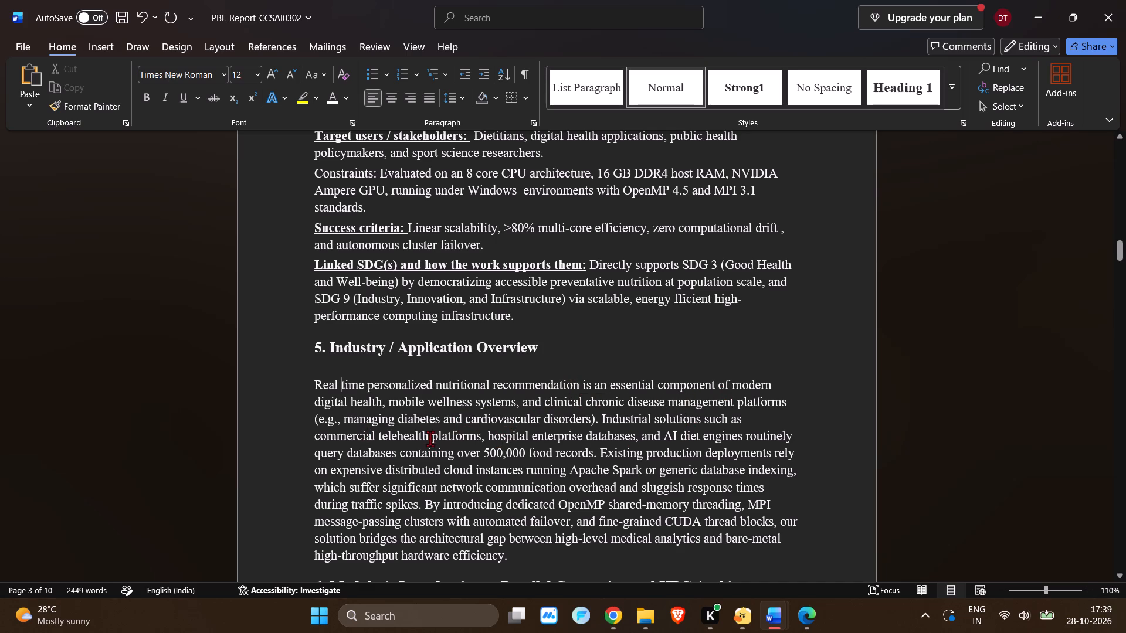
Shorten "commercial telehealth platforms" to "commercial health platforms" in the Industry / Application Overview paragraph.
click(395, 438)
key(BackSpace)
key(BackSpace)
key(BackSpace)
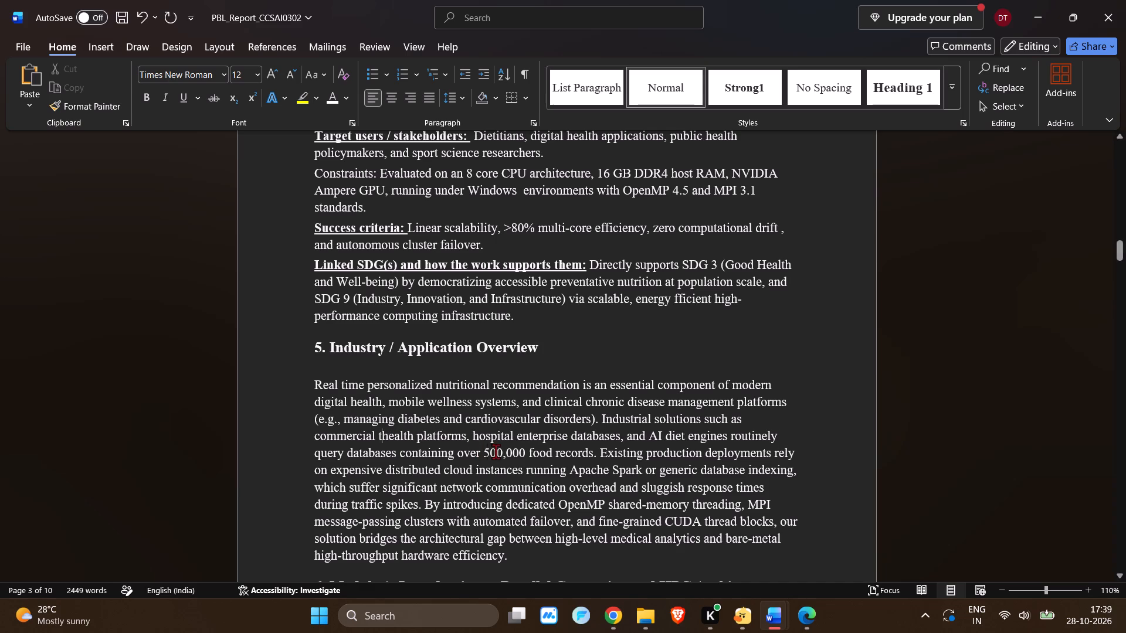
key(BackSpace)
key(space)
key(BackSpace)
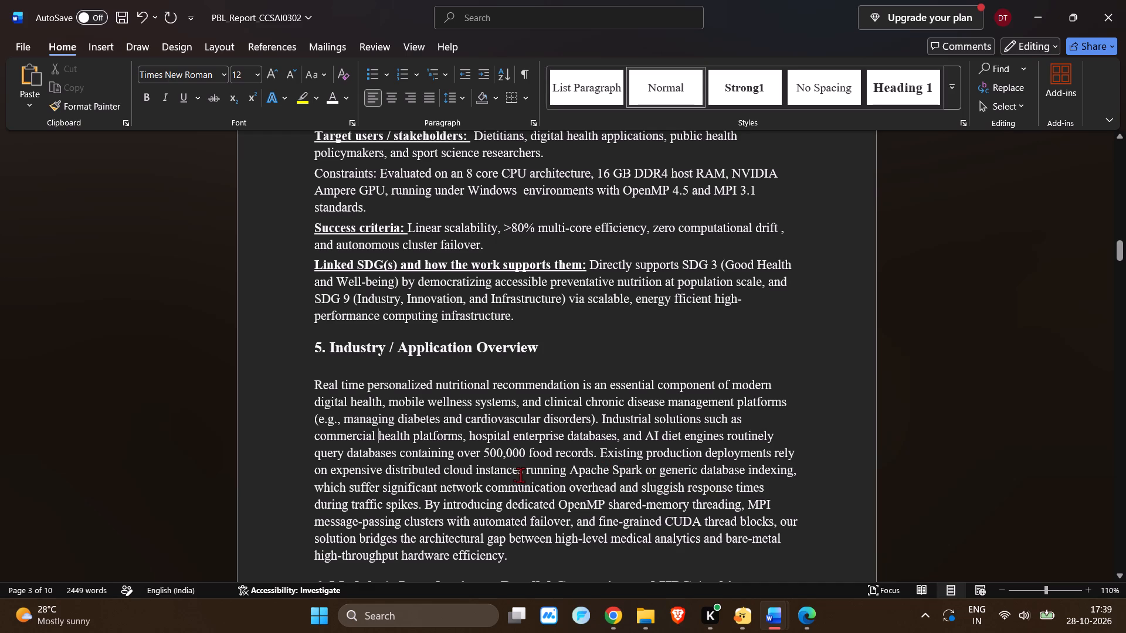
Replace "running Apache Spark or" with "running on like" before "generic database indexing" in the Industry / Application Overview paragraph.
drag(533, 475, 632, 479)
click(653, 472)
drag(659, 472, 547, 467)
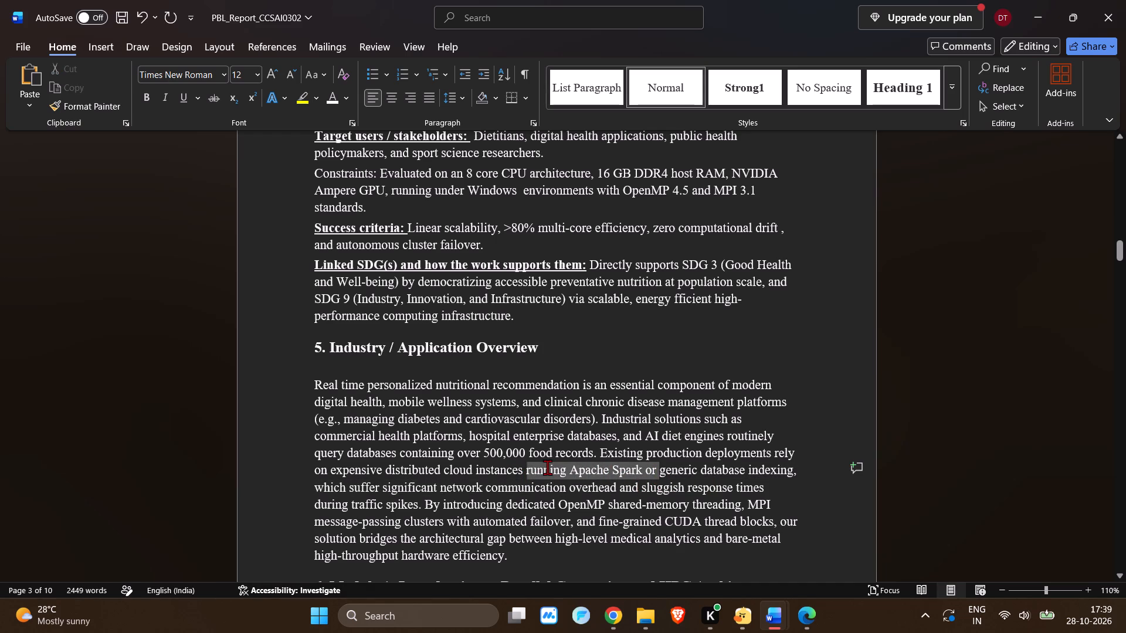
drag(547, 467, 547, 467)
key(BackSpace)
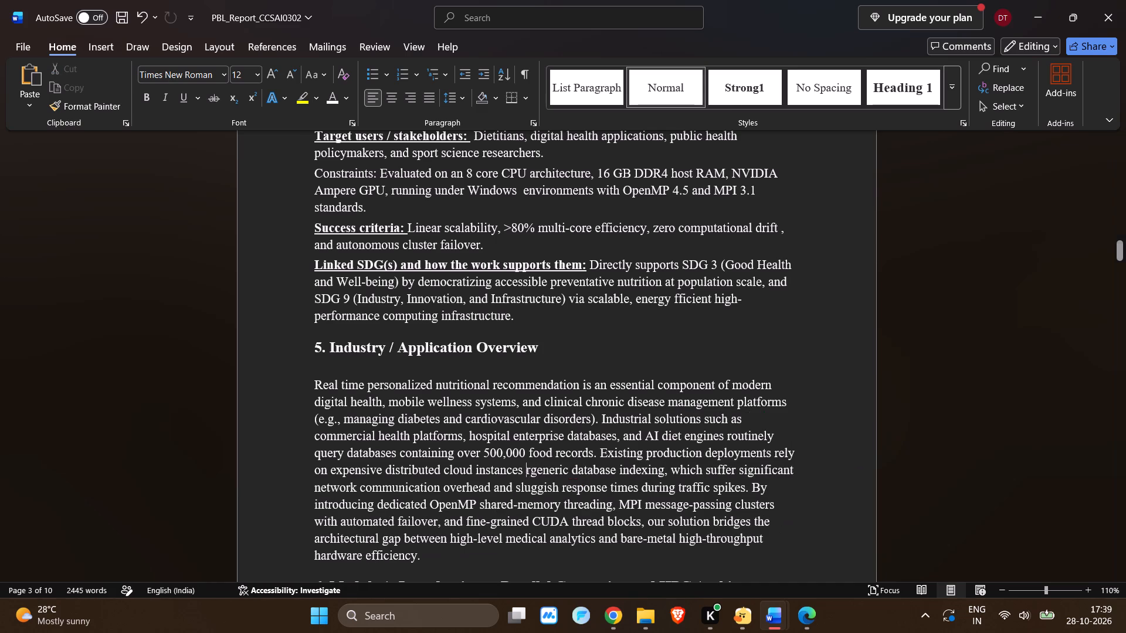
key(r)
text(unning on like)
key(space)
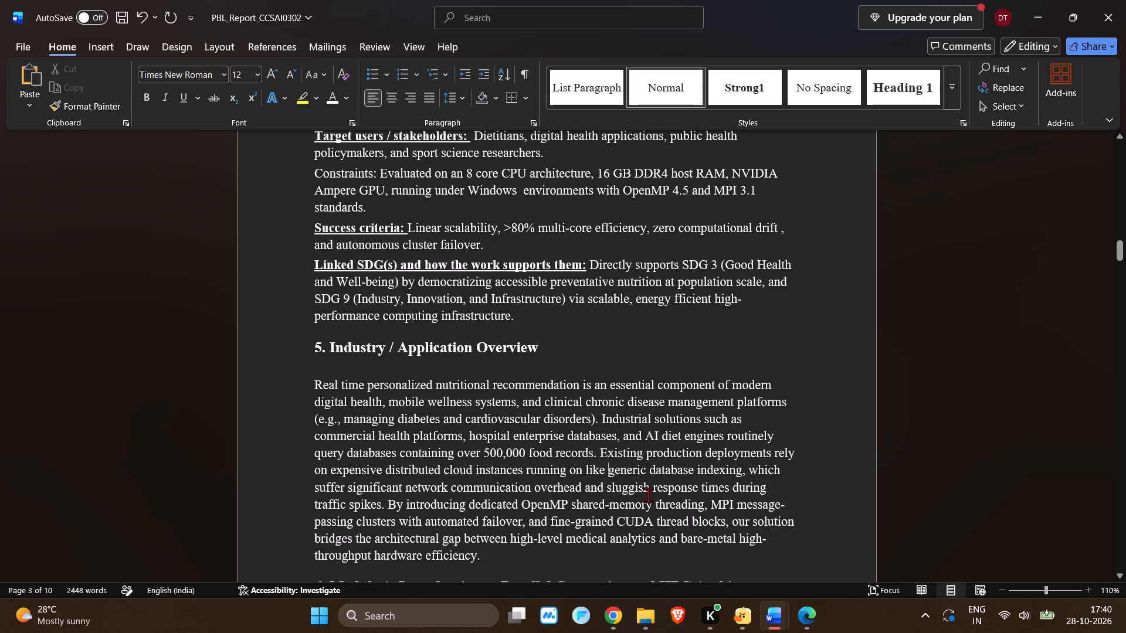
Replace the hyphens with spaces in "shared-memory" and "message-passing" in the Industry / Application Overview paragraph.
click(606, 508)
key(Right)
key(BackSpace)
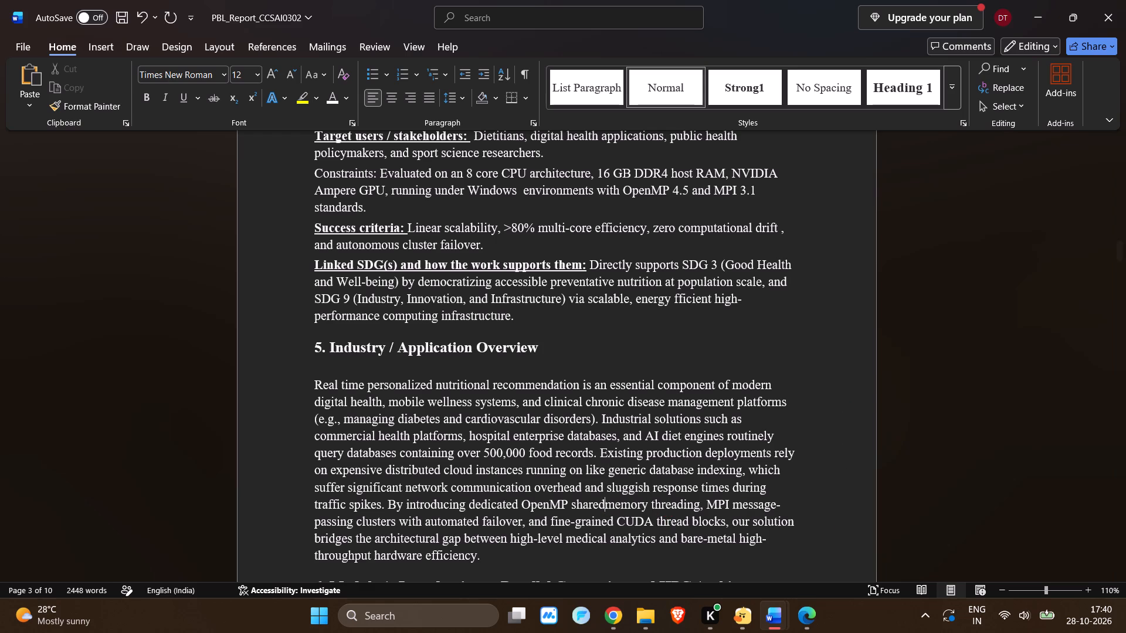
key(space)
click(808, 505)
key(BackSpace)
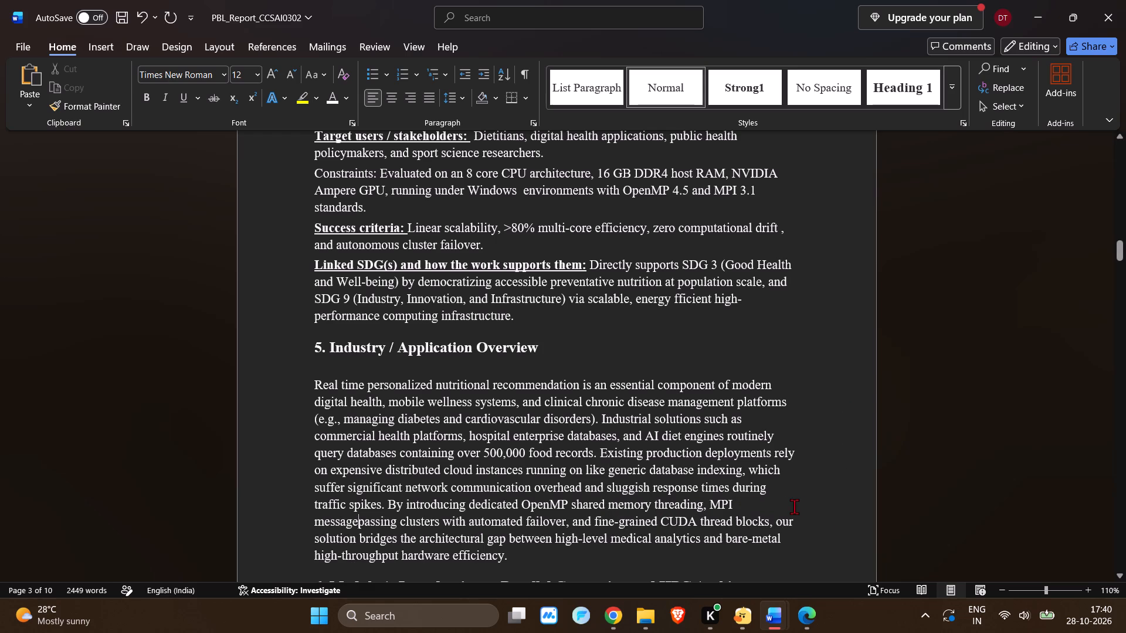
key(space)
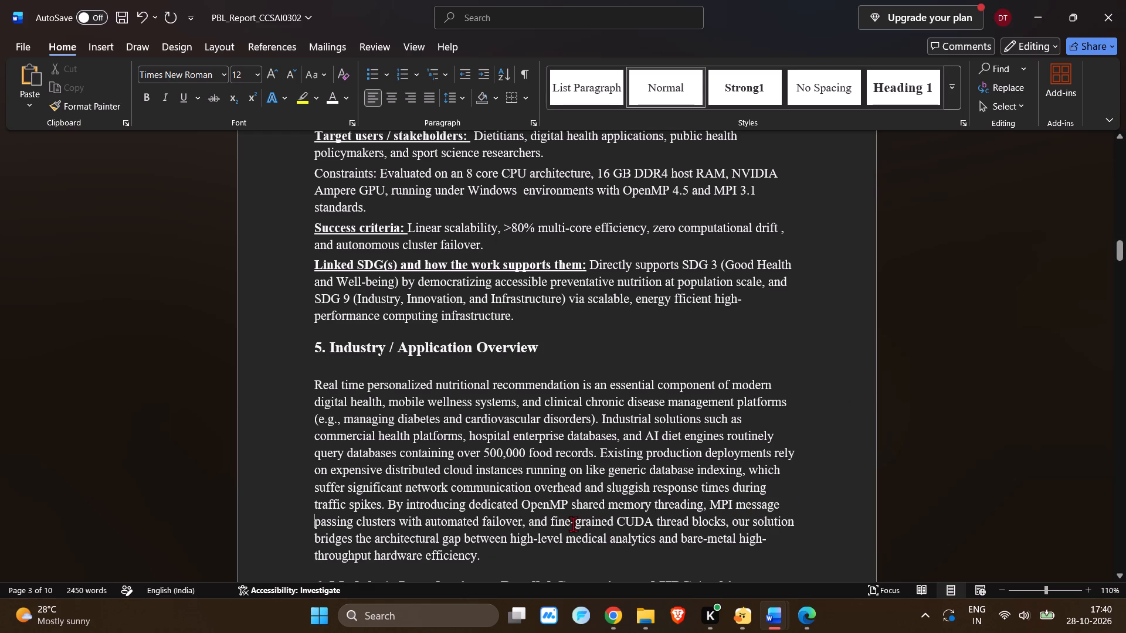
Change "fine-grained" to "fine grained" and "high-level" to "high level" in the Industry / Application Overview paragraph.
click(576, 524)
key(BackSpace)
key(space)
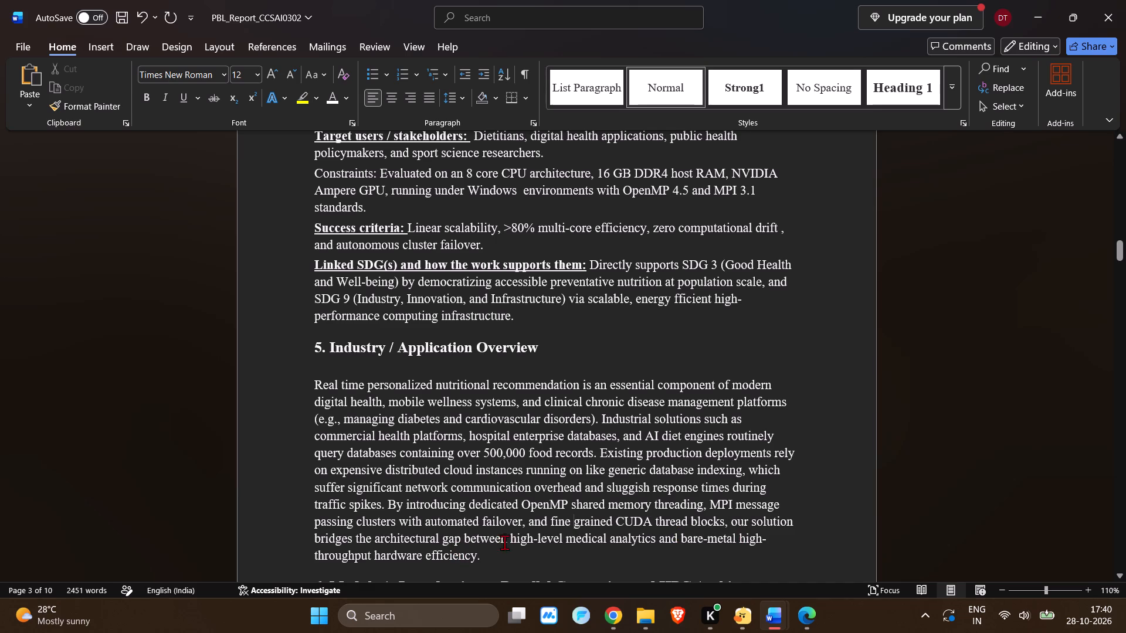
click(537, 539)
text(=)
key(space)
key(BackSpace)
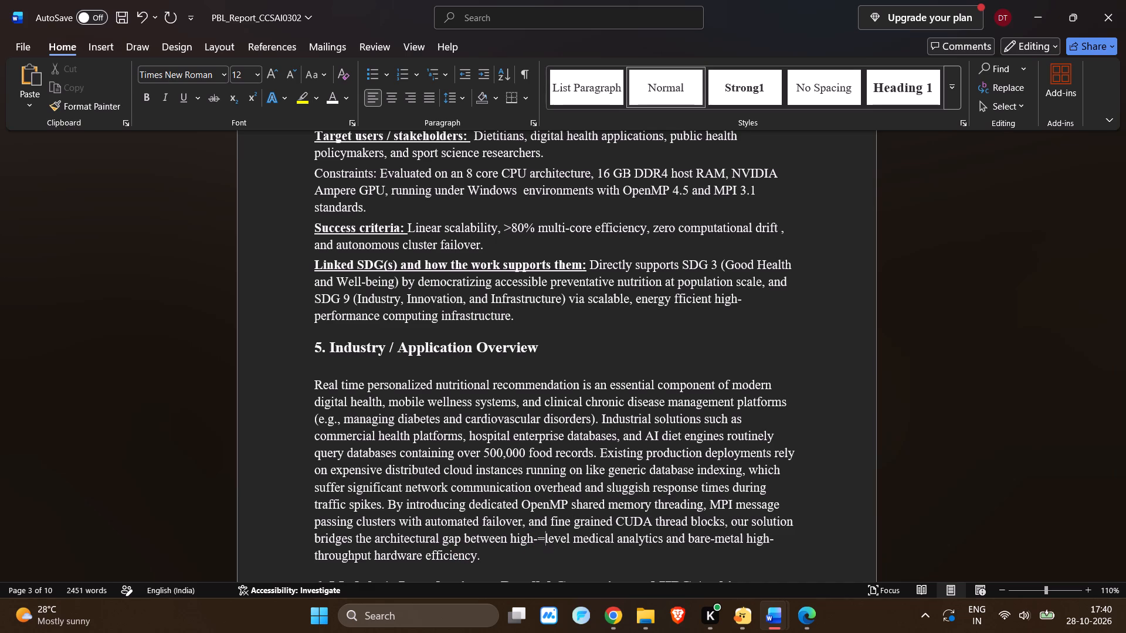
key(BackSpace)
key(BackSpace)
key(space)
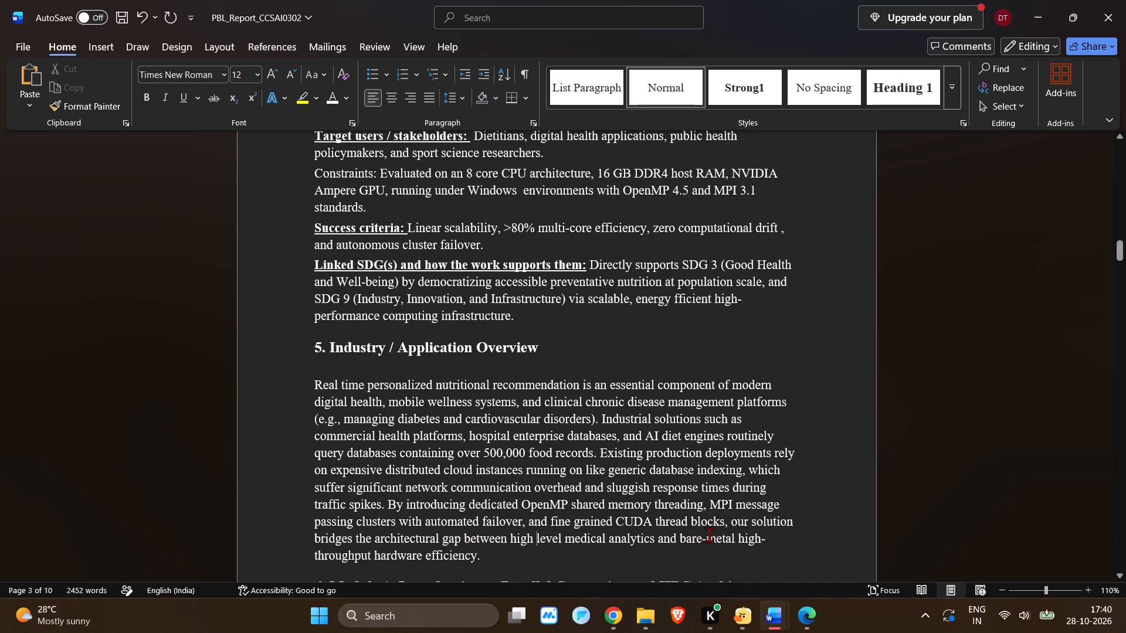
Delete the word "bare-metal" before "high-throughput" in the last sentence of the Industry / Application Overview paragraph.
click(709, 535)
text(=)
key(space)
text(==)
key(BackSpace)
key(BackSpace)
key(BackSpace)
key(BackSpace)
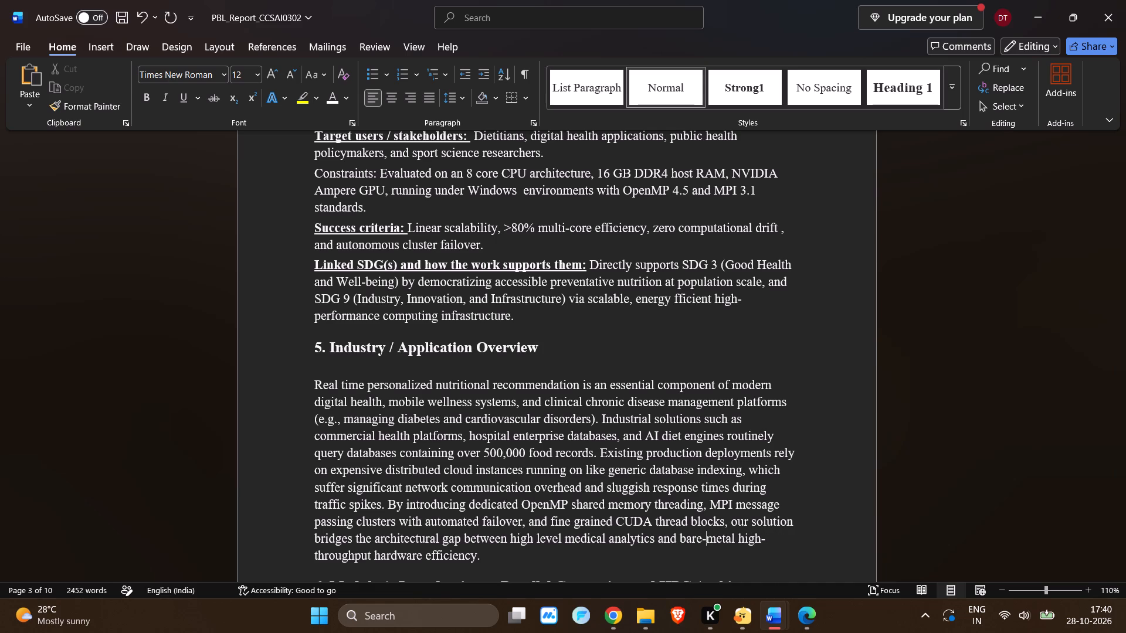
key(BackSpace)
drag(732, 543, 687, 543)
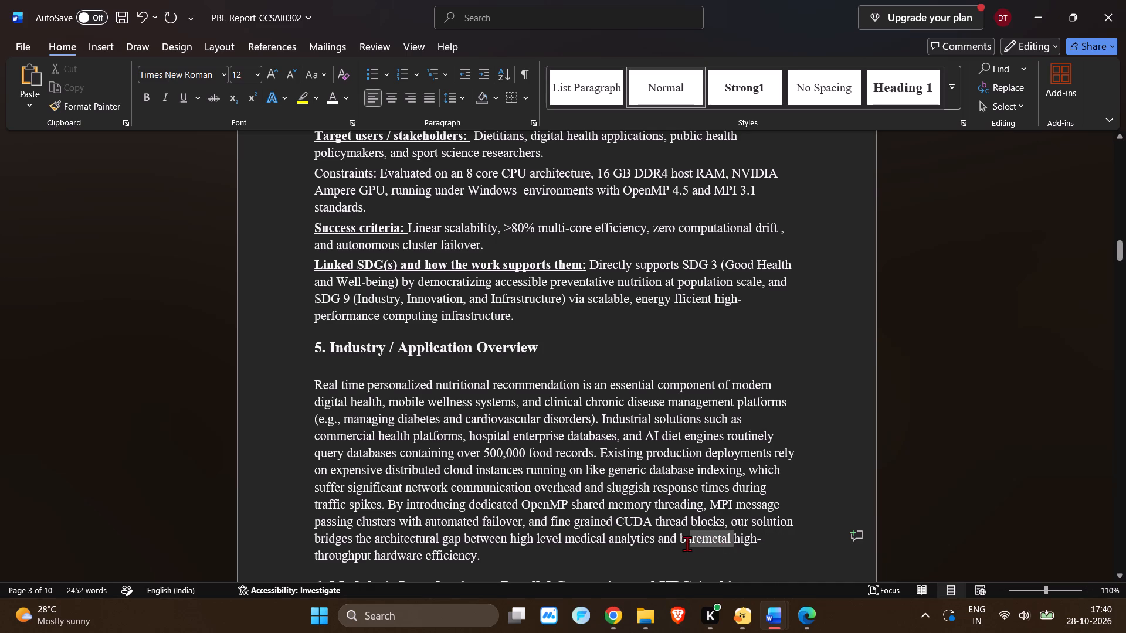
drag(687, 543, 681, 543)
key(BackSpace)
Change "high-throughput" to "high throughput" in the last sentence of the Industry / Application Overview paragraph.
click(711, 537)
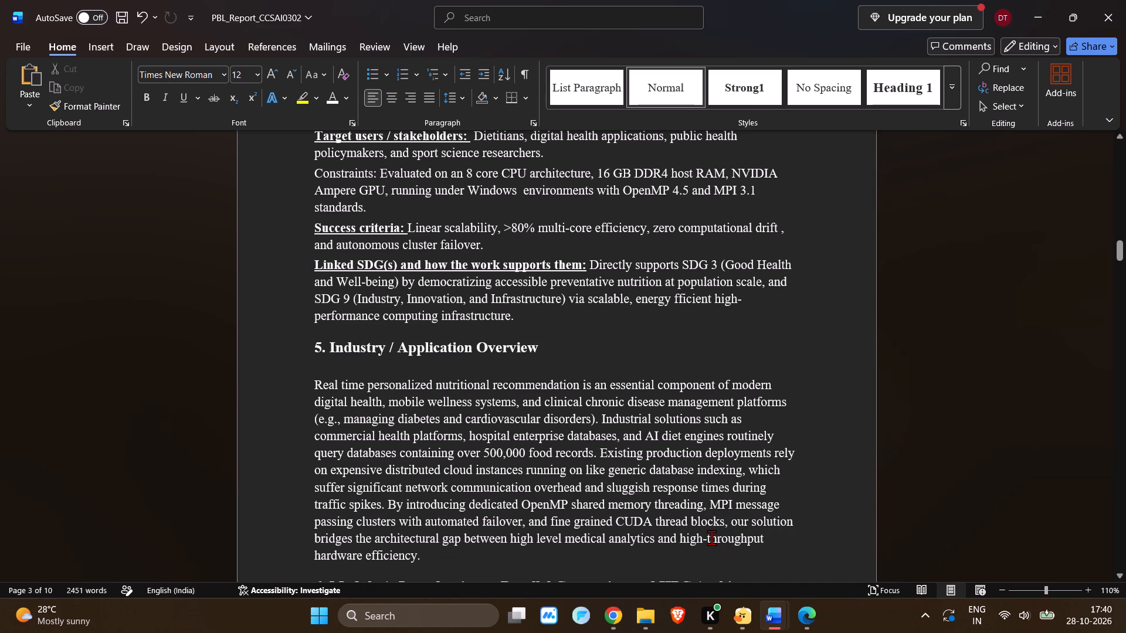
key(Left)
key(BackSpace)
key(space)
Replace the word "profiled" with "recorded" in the first sentence of Module 1's Work Completed paragraph.
scroll(677, 469, down, 4)
scroll(613, 443, down, 4)
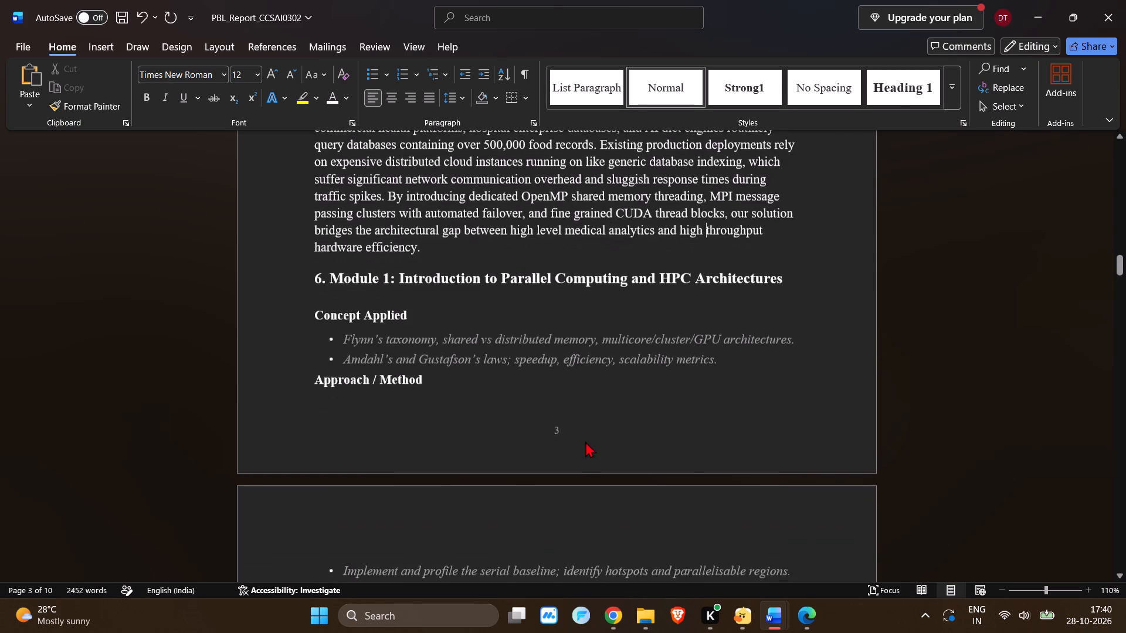
scroll(514, 365, down, 8)
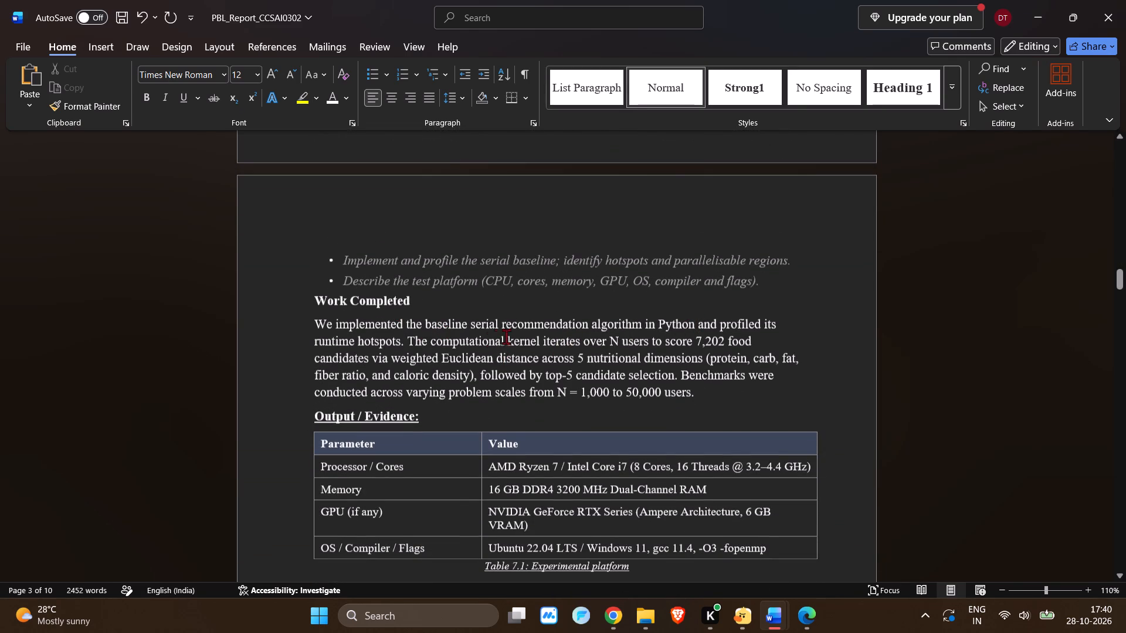
drag(763, 325, 721, 332)
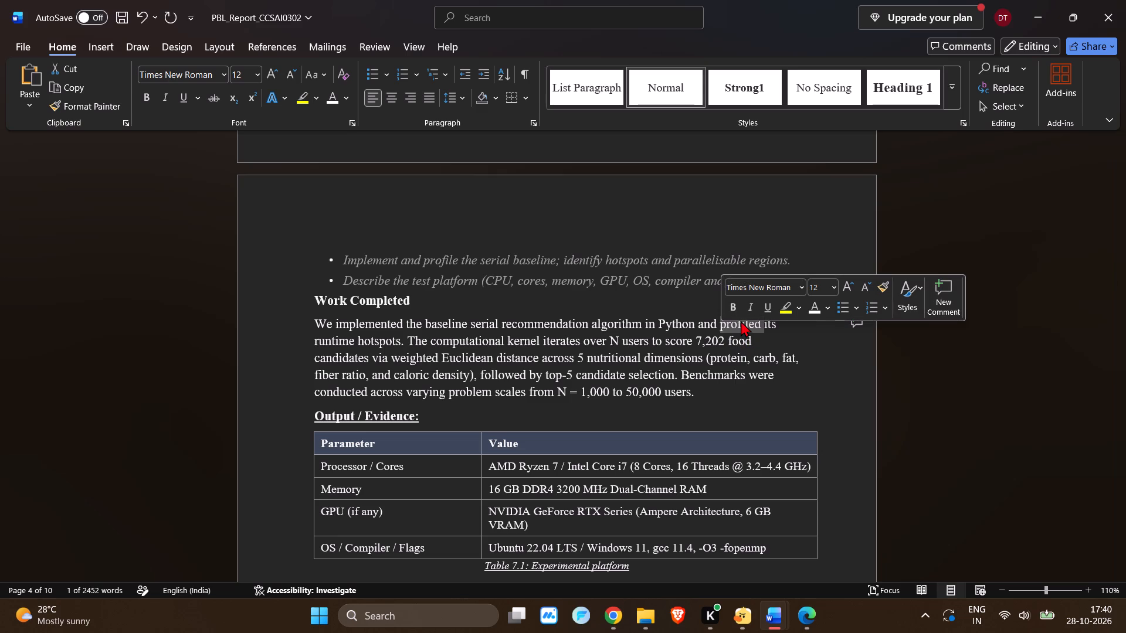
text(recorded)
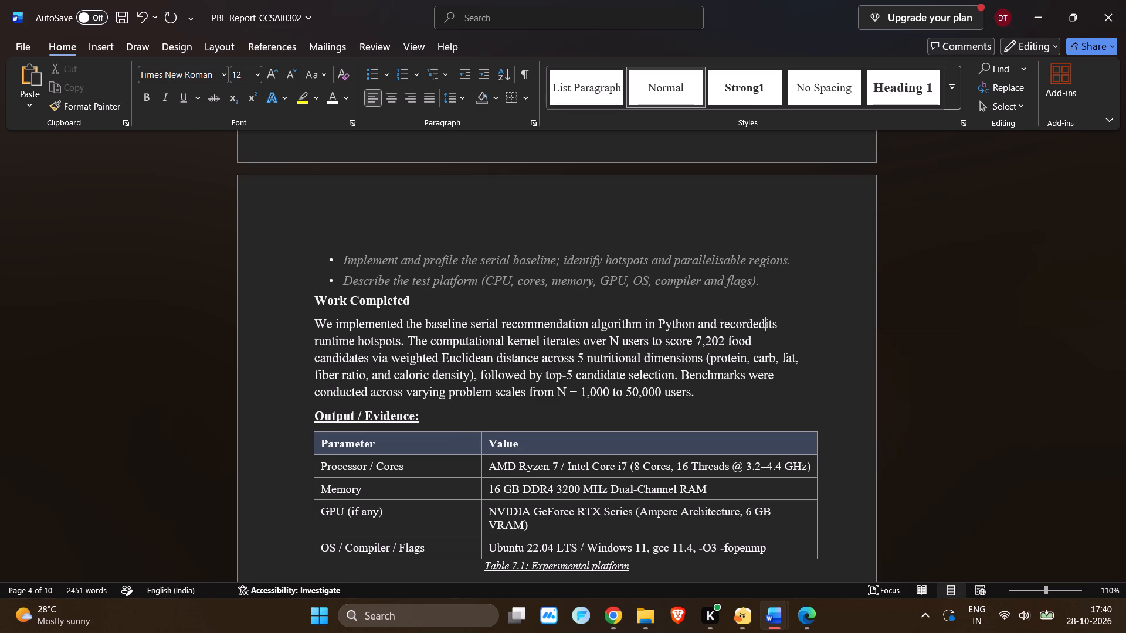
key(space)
Change "top-5" to "top 5" in Module 1's Work Completed paragraph.
click(568, 380)
key(BackSpace)
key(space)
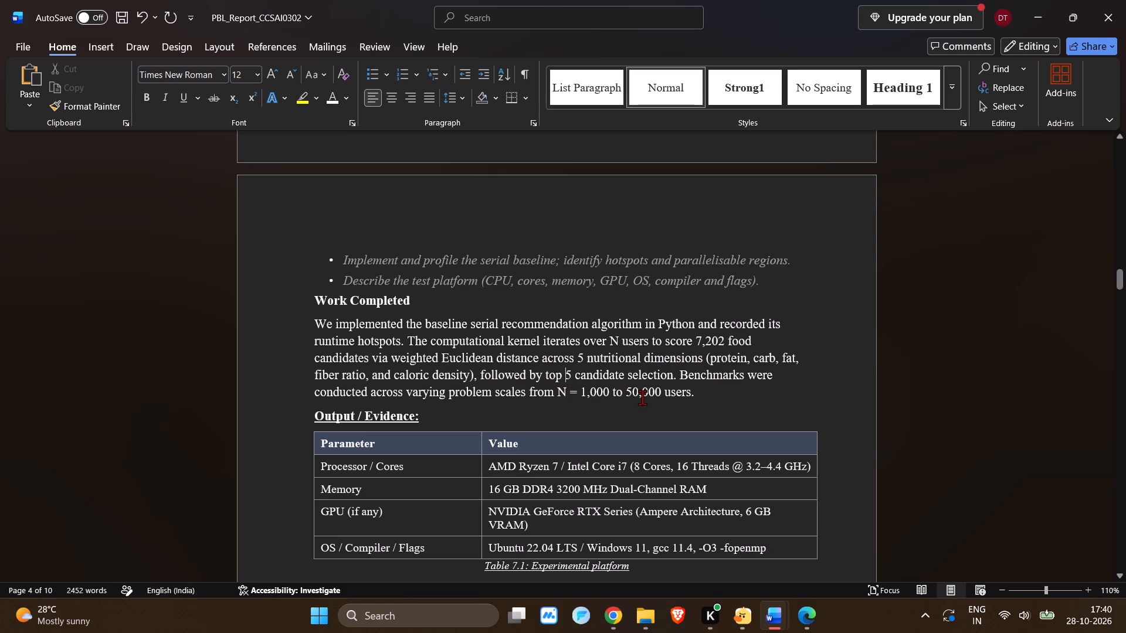
Change "Single-threaded" to "Single threaded" at the start of Module 1's Findings paragraph.
scroll(628, 394, down, 3)
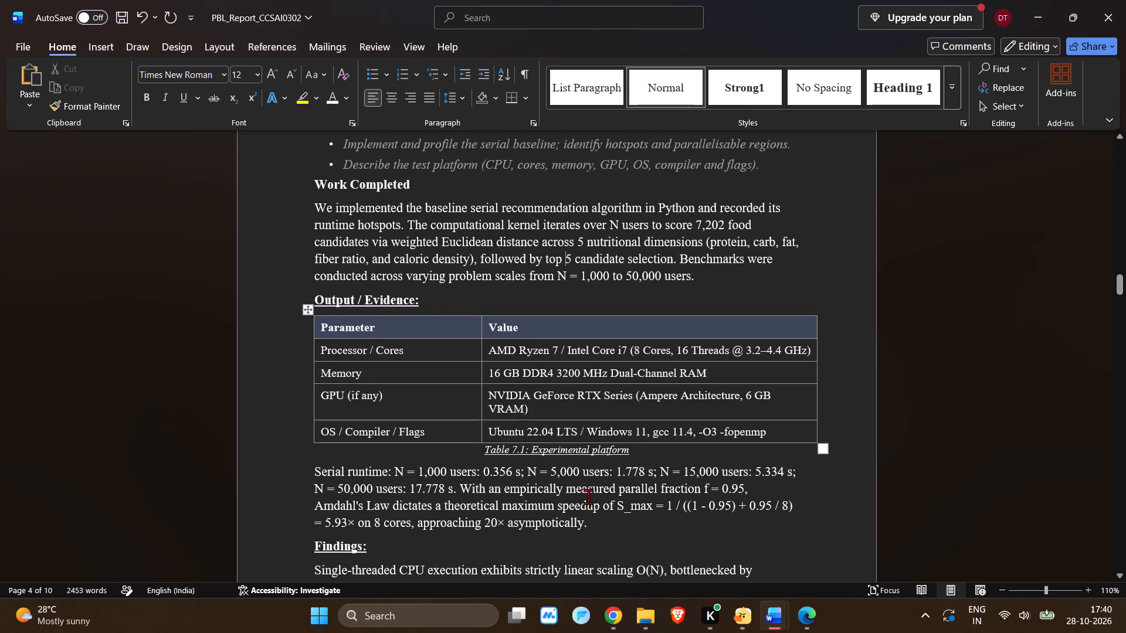
scroll(604, 523, down, 3)
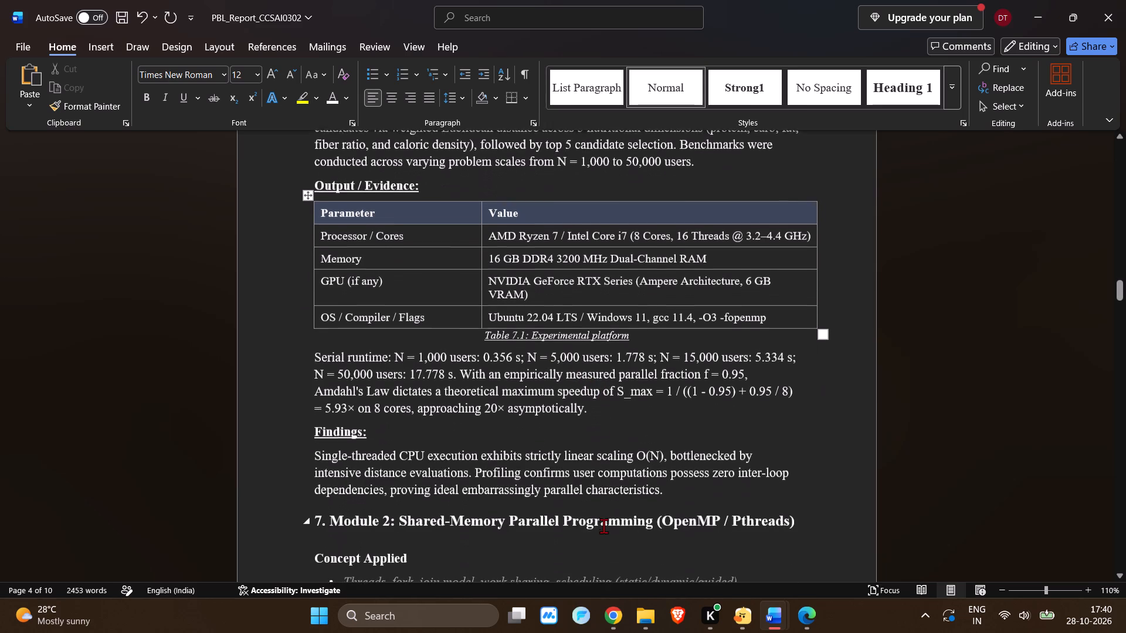
click(351, 459)
key(BackSpace)
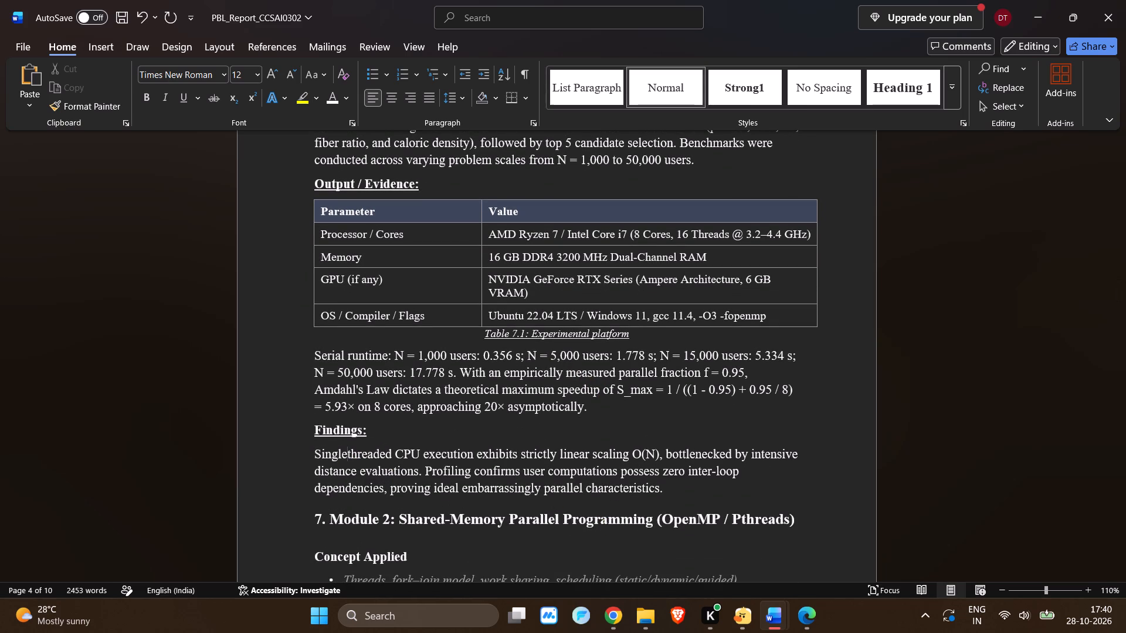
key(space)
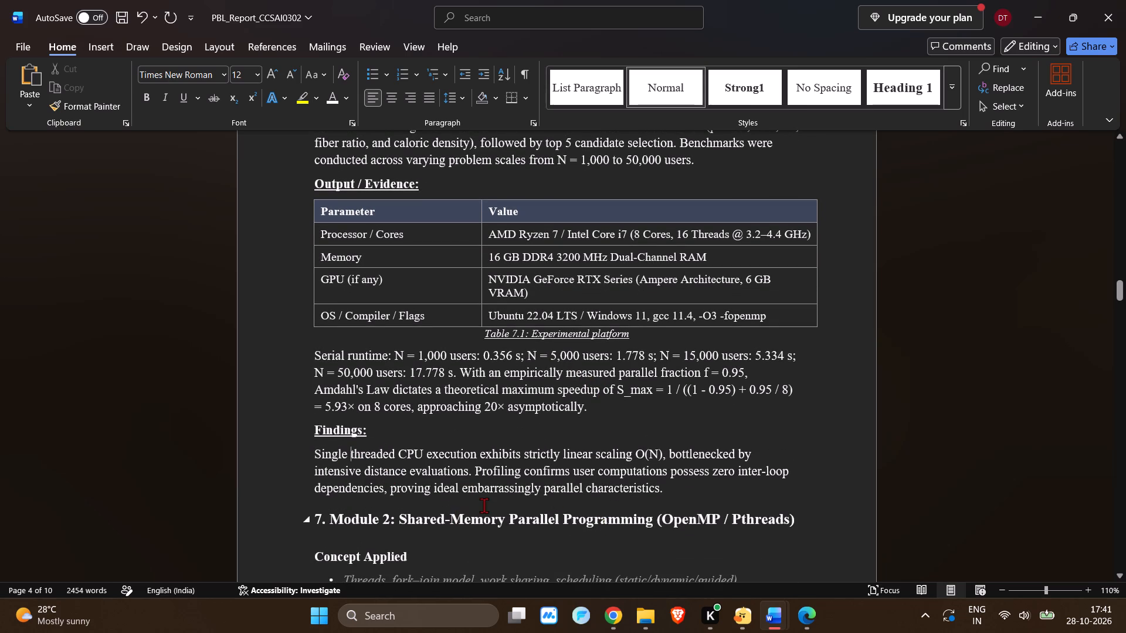
Replace "intensive" with "extreme" before "distance evaluations" in the Findings paragraph before Module 2.
drag(362, 472, 316, 472)
key(BackSpace)
key(BackSpace)
text(extreme)
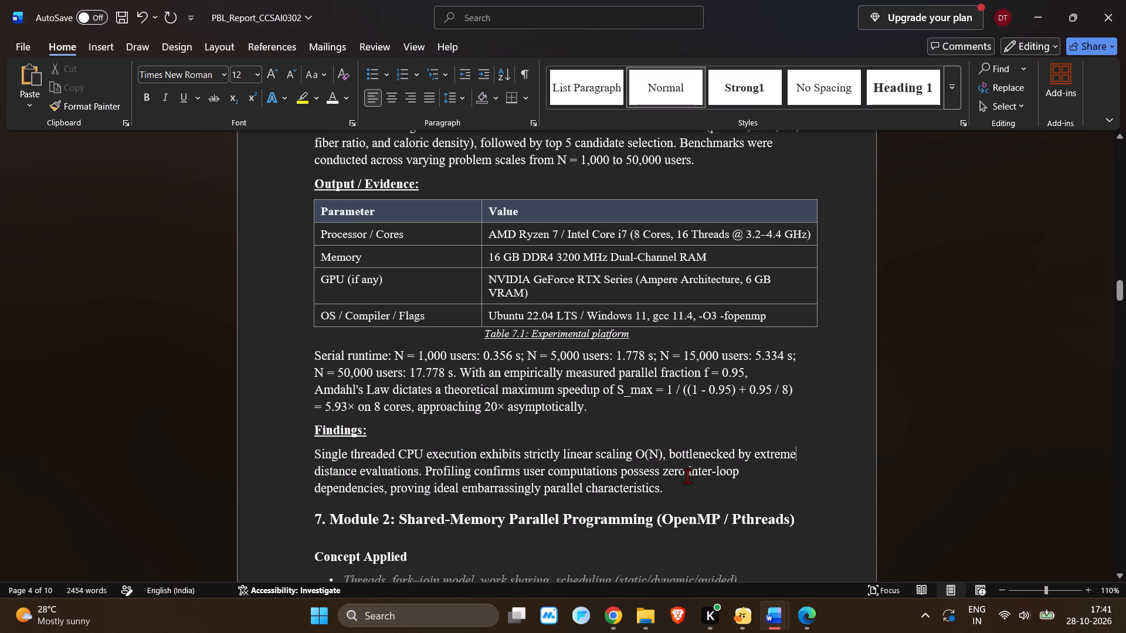
Change "inter-loop dependencies" to "circular loop dependencies" in the Findings paragraph before Module 2.
click(718, 473)
key(backslash)
key(BackSpace)
key(BackSpace)
key(space)
drag(712, 474, 692, 471)
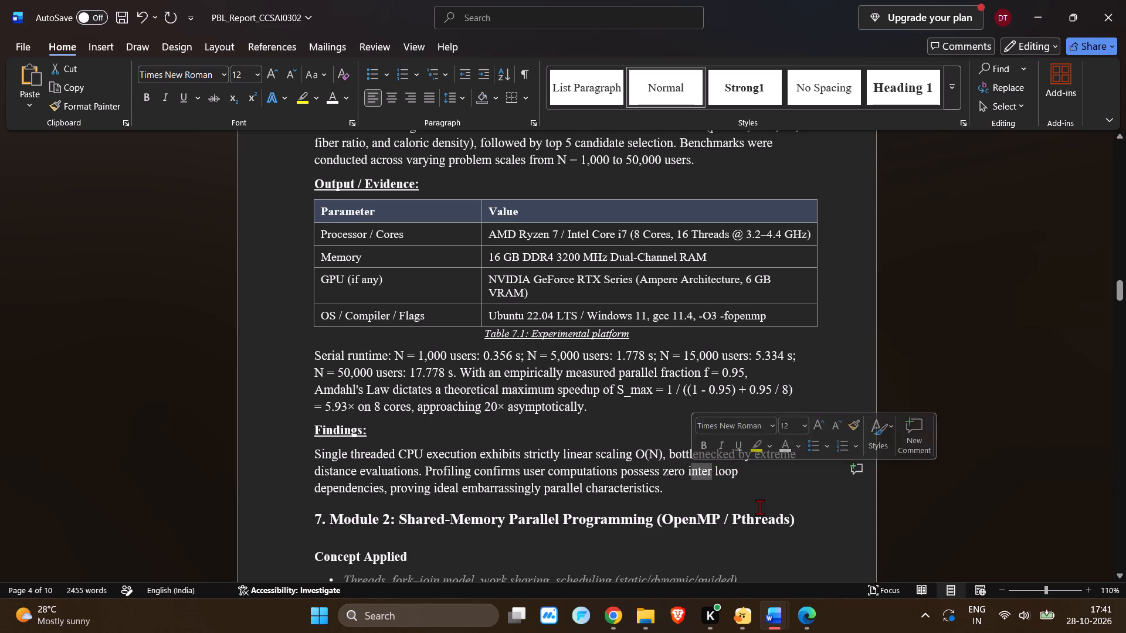
key(BackSpace)
key(BackSpace)
text(circular)
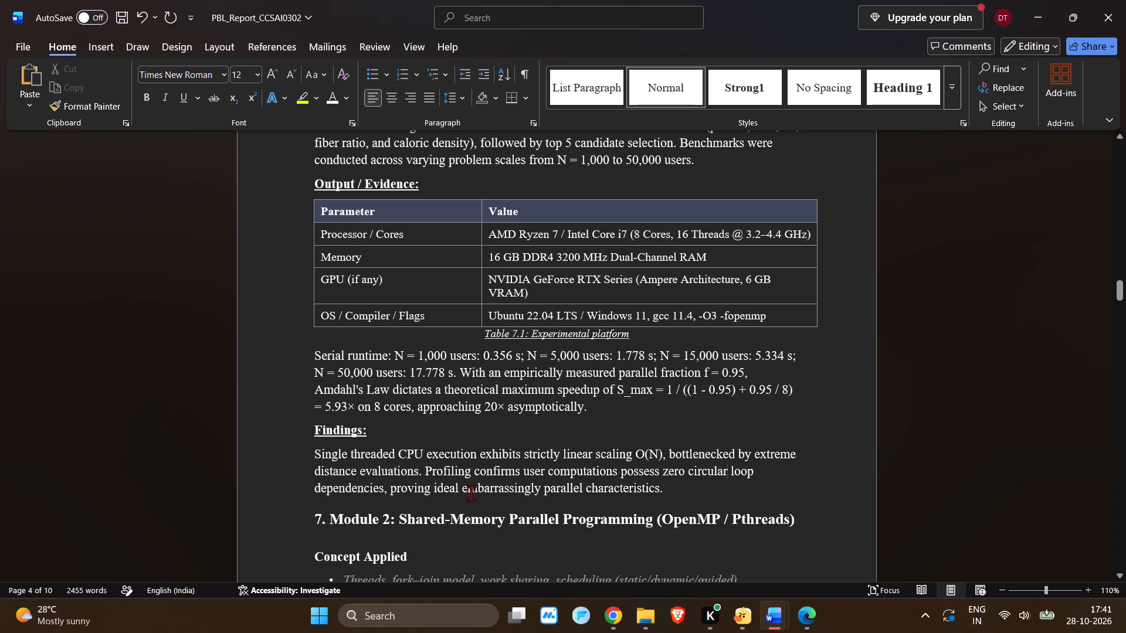
scroll(462, 492, down, 3)
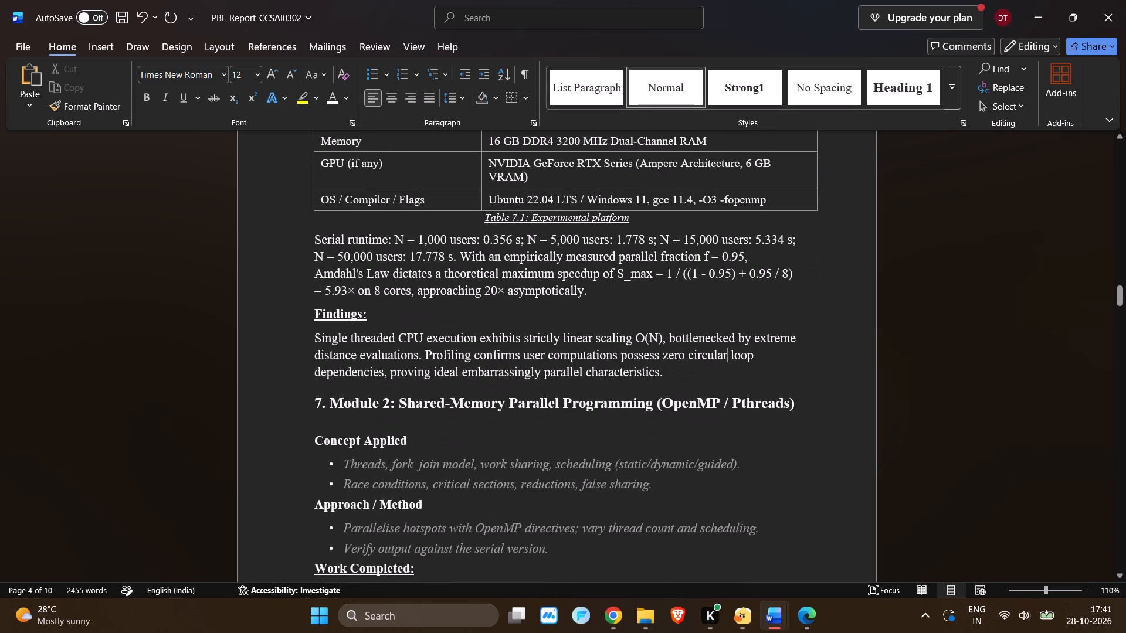
scroll(476, 436, down, 3)
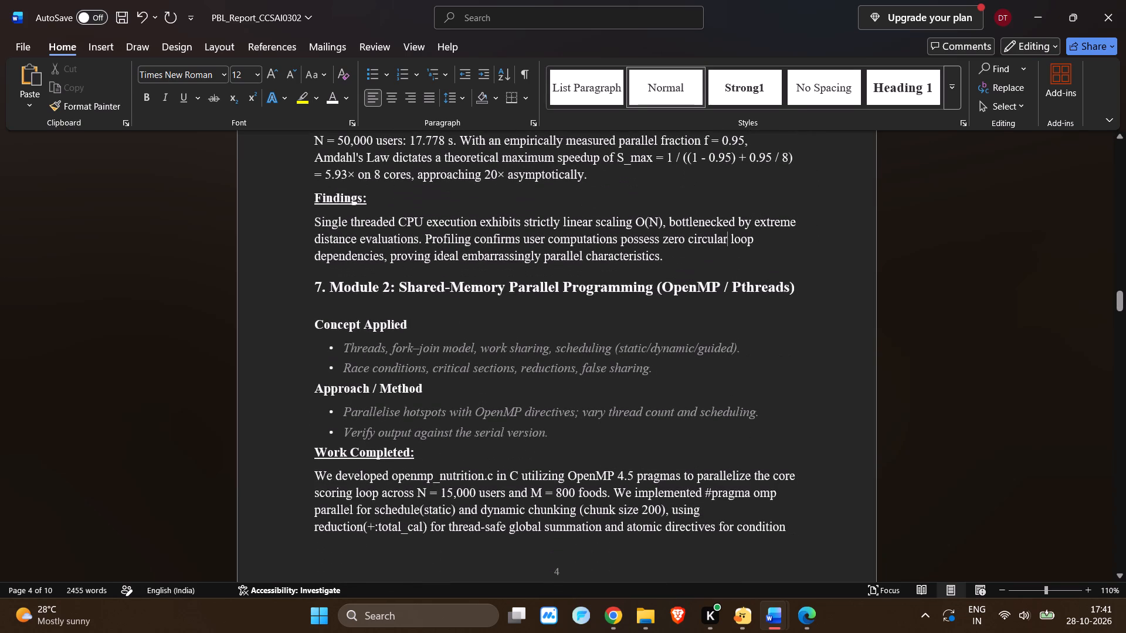
scroll(647, 398, down, 2)
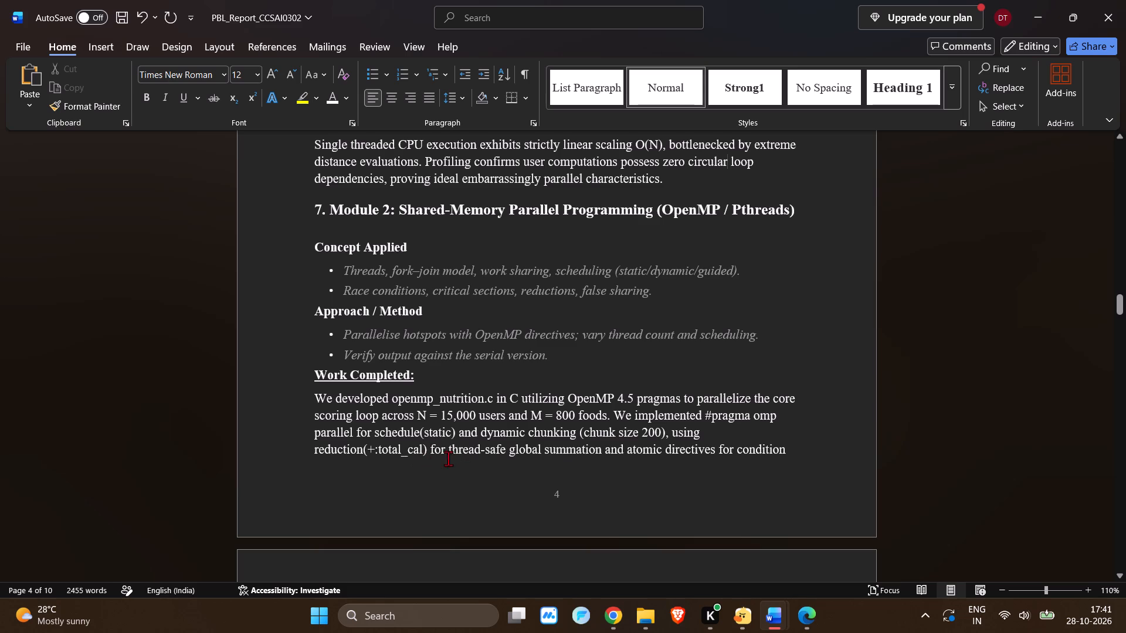
scroll(464, 460, down, 8)
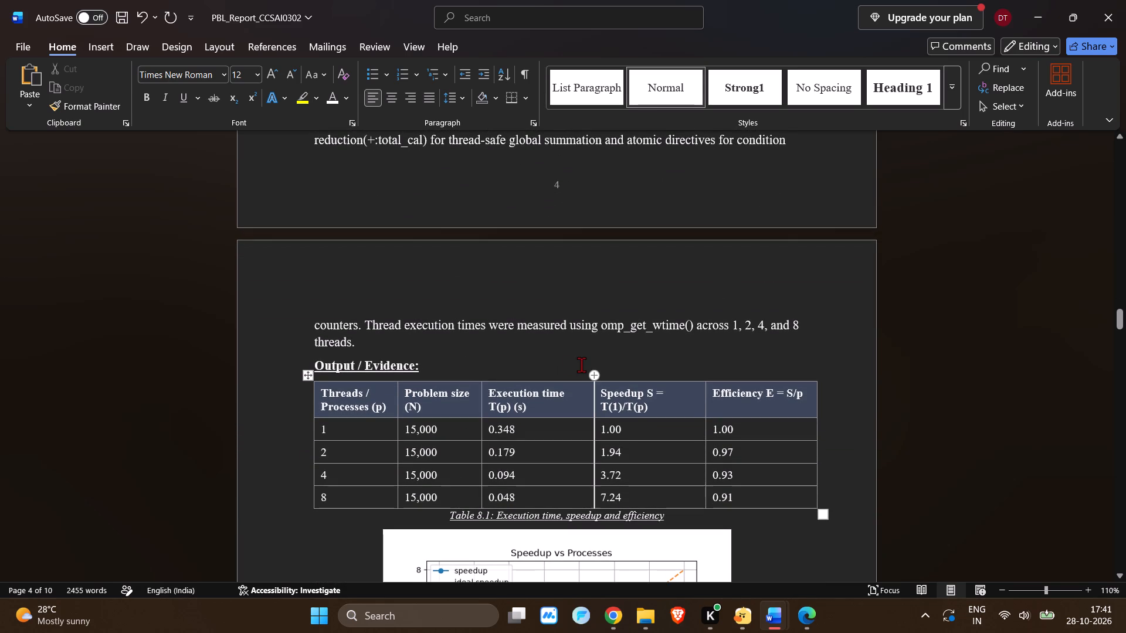
scroll(581, 365, down, 4)
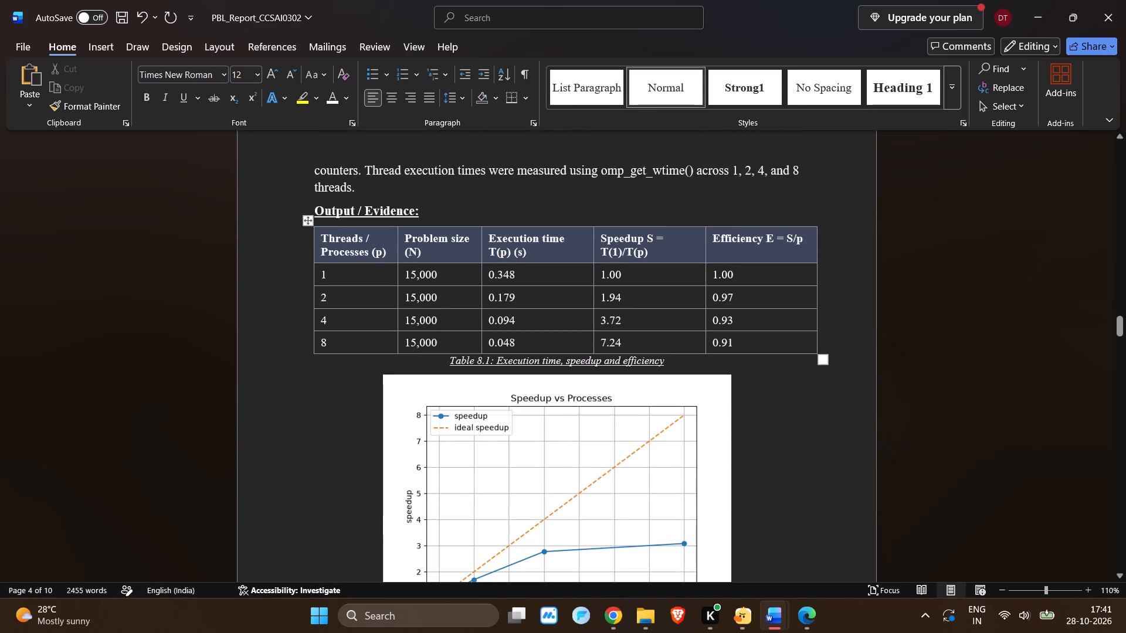
scroll(581, 365, down, 2)
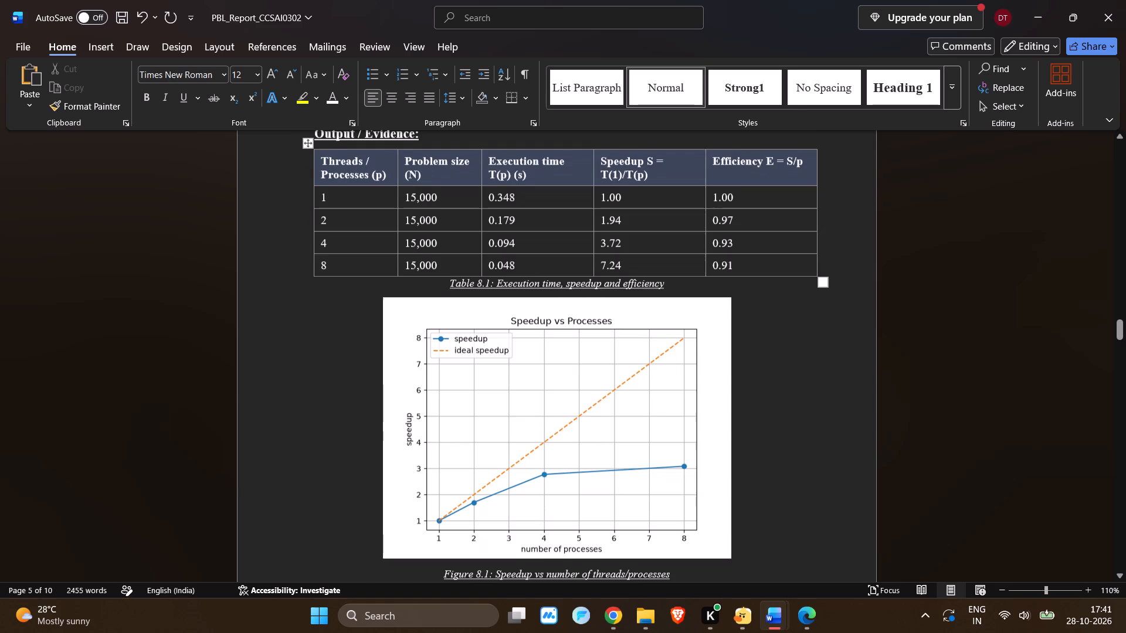
scroll(581, 365, down, 4)
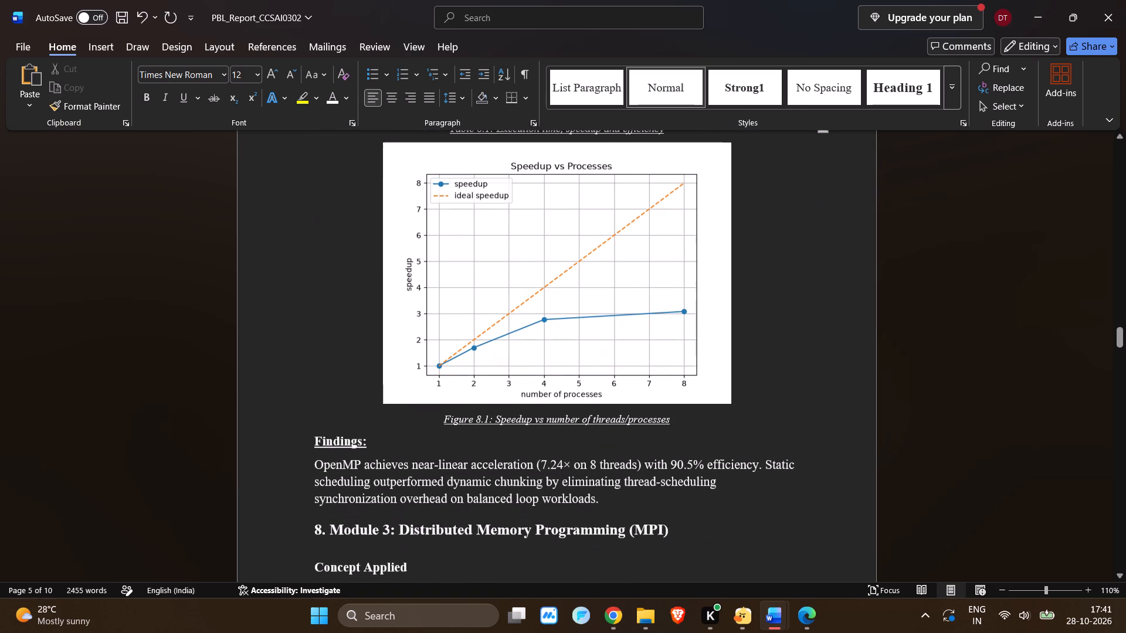
click(544, 467)
key(shift+super+F23)
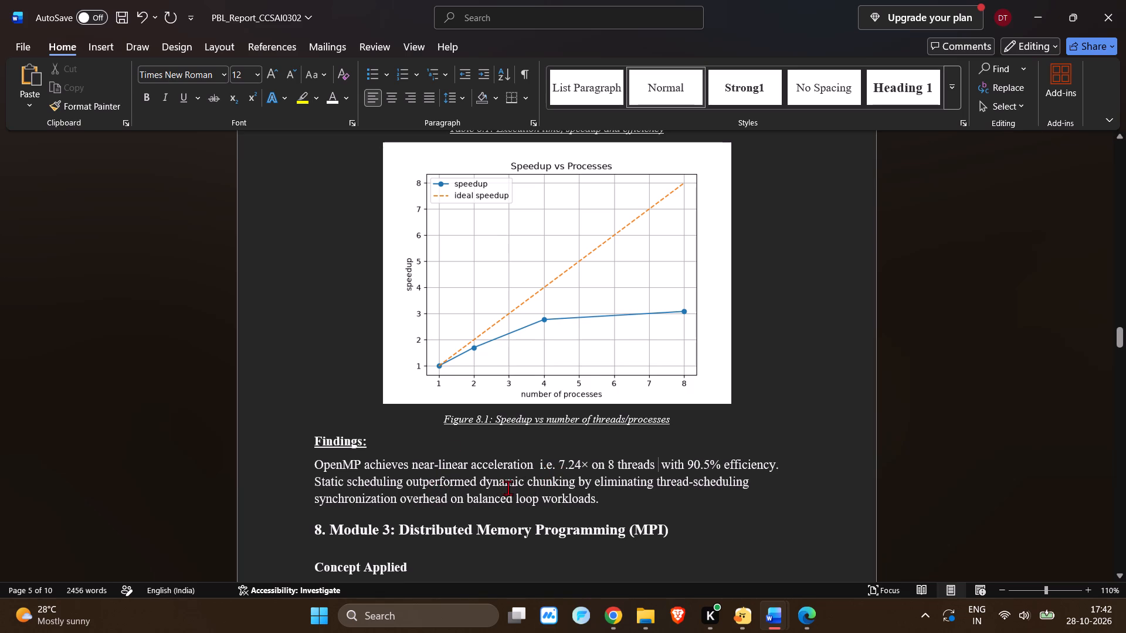
Change "thread-scheduling" to "thread scheduling" in the Findings paragraph of Module 2.
double_click(689, 489)
key(BackSpace)
key(space)
Review Module 3 through its Work Completed paragraph for wording to simplify.
scroll(374, 571, down, 4)
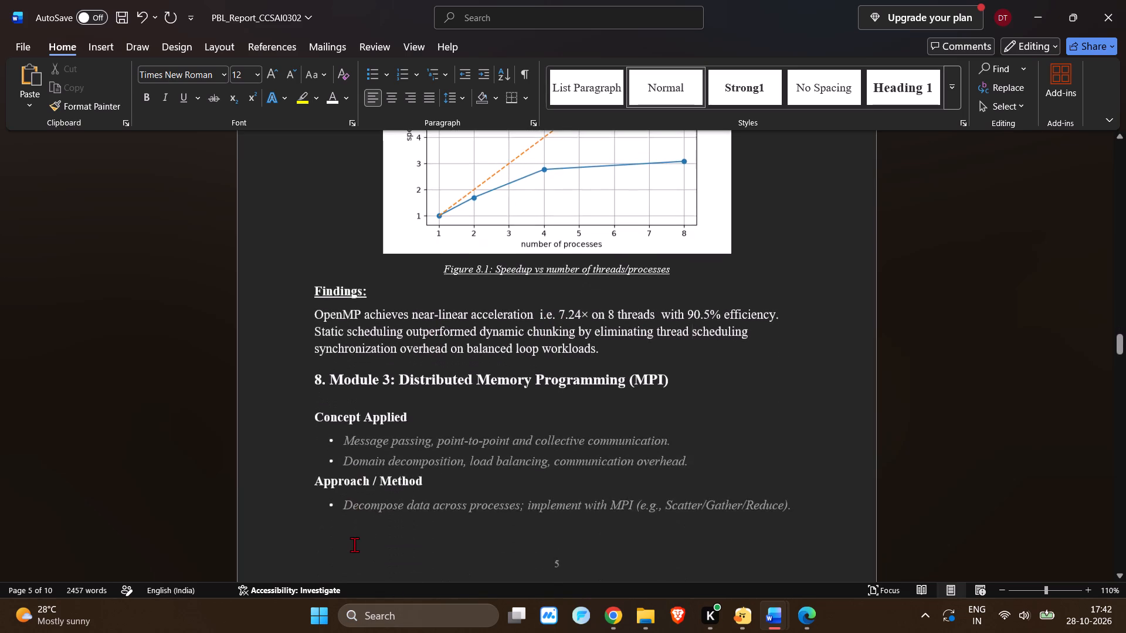
scroll(353, 539, down, 5)
scroll(396, 349, down, 6)
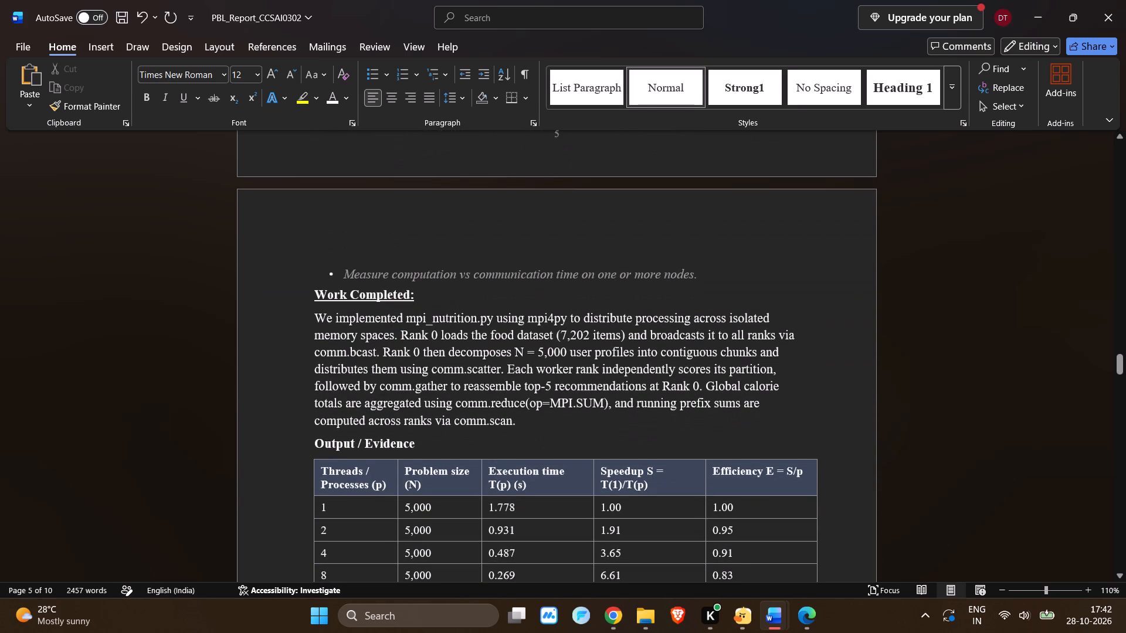
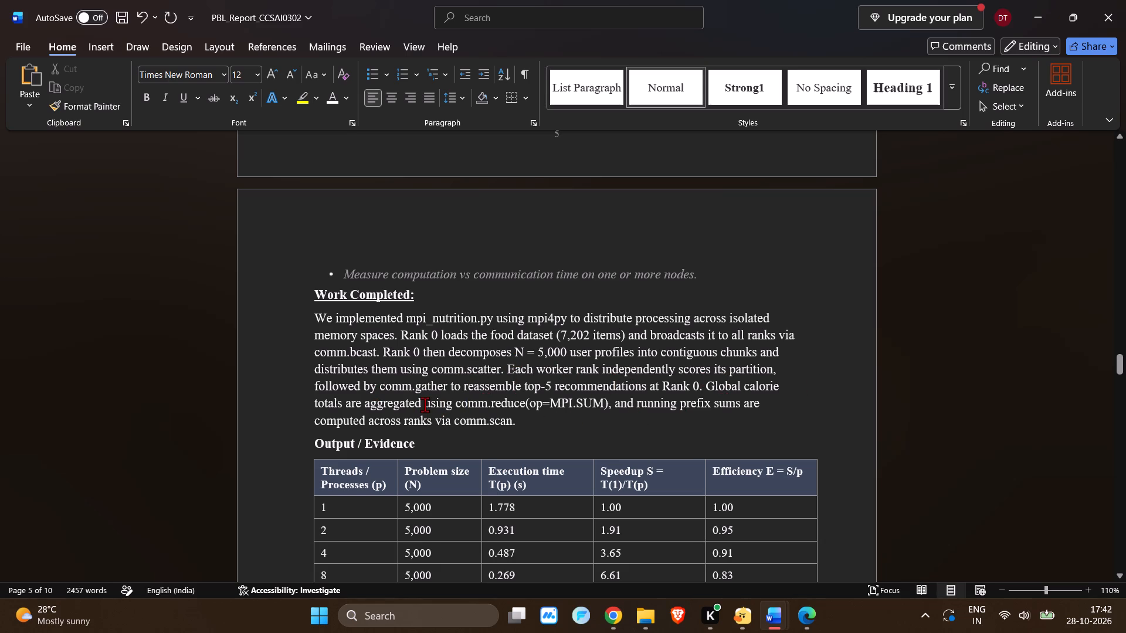
Replace "aggregated" with "summed" in the Work Completed paragraph of Module 3.
drag(422, 404, 368, 407)
key(BackSpace)
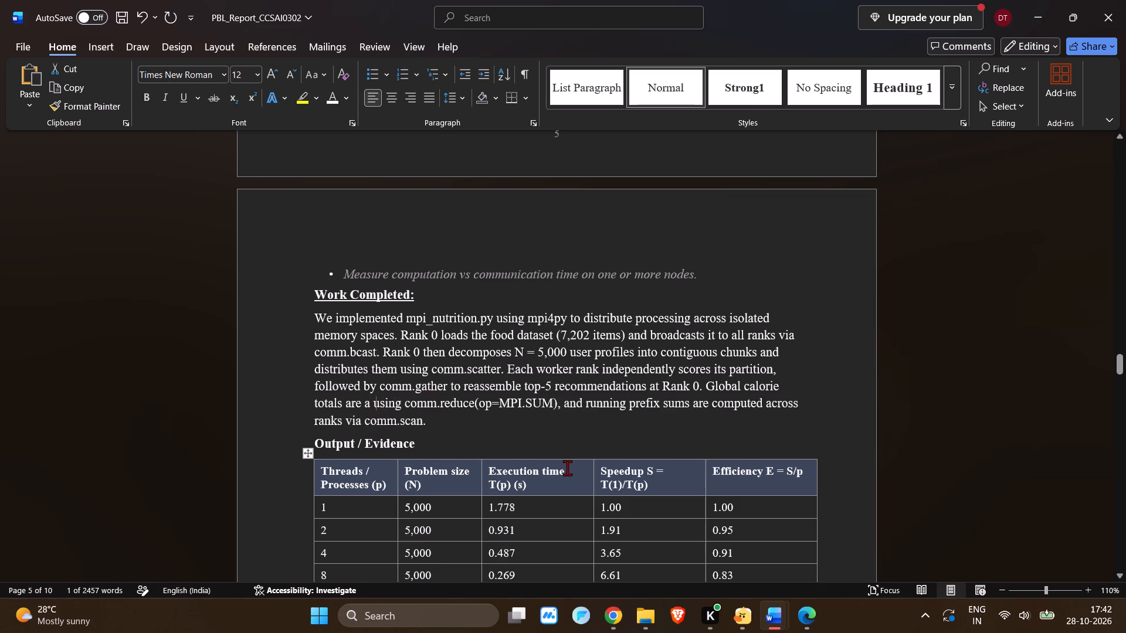
key(s)
key(BackSpace)
key(BackSpace)
text(summed)
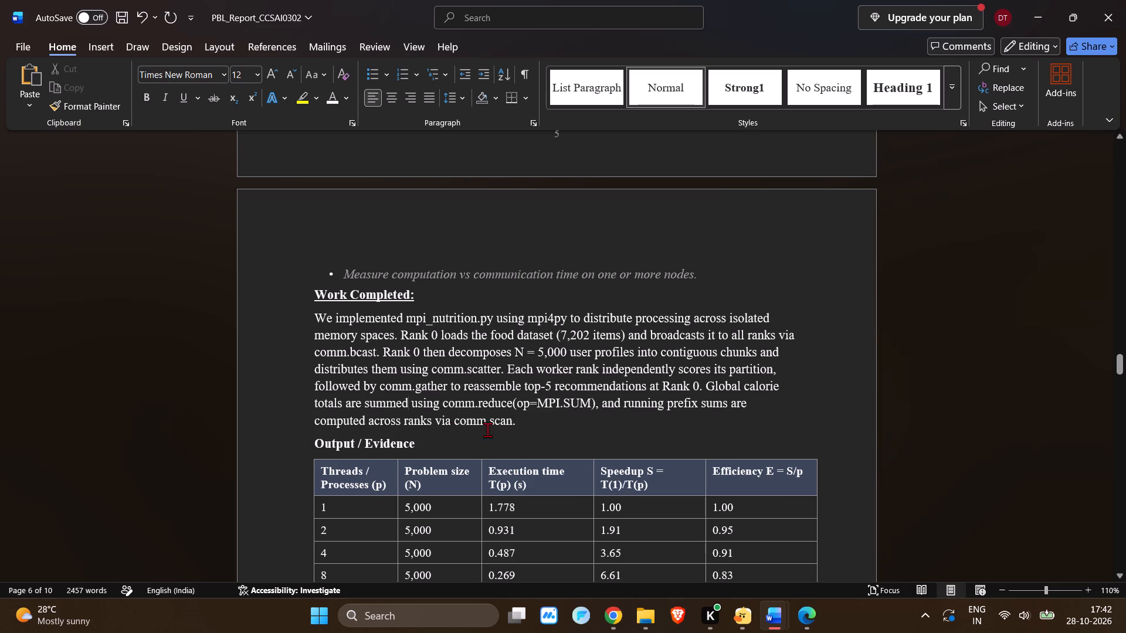
Replace "computed" with "calculated" in the last sentence of Module 3's Work Completed paragraph.
drag(362, 420, 323, 425)
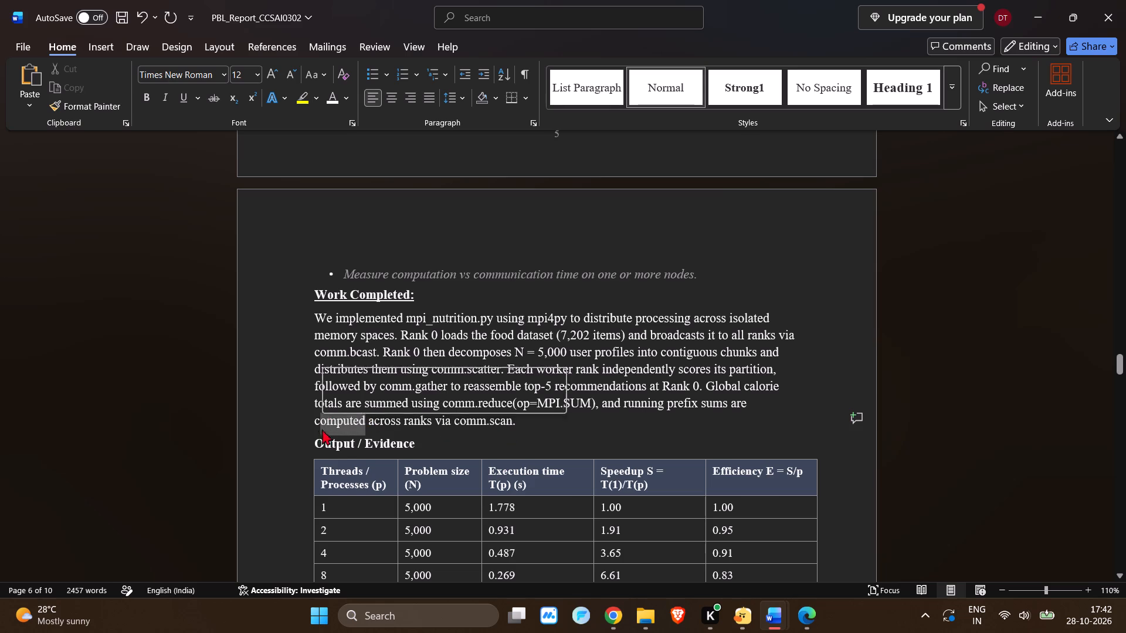
text(alculated)
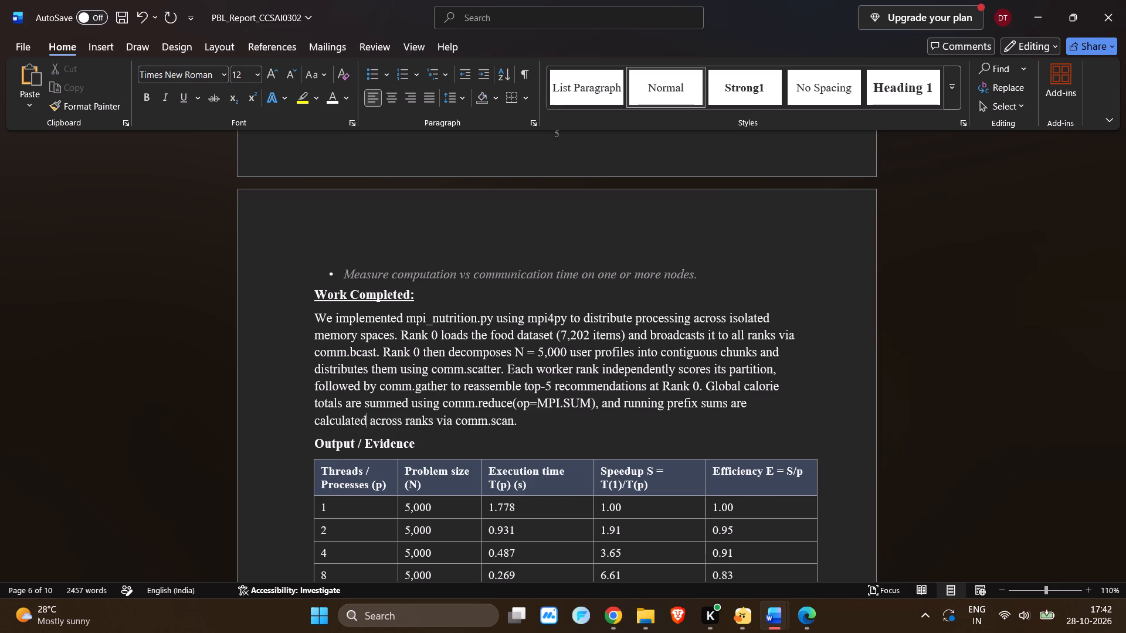
click(400, 423)
Remove the square brackets around the MPI Speedup sentence below Table 9.1.
scroll(430, 294, down, 4)
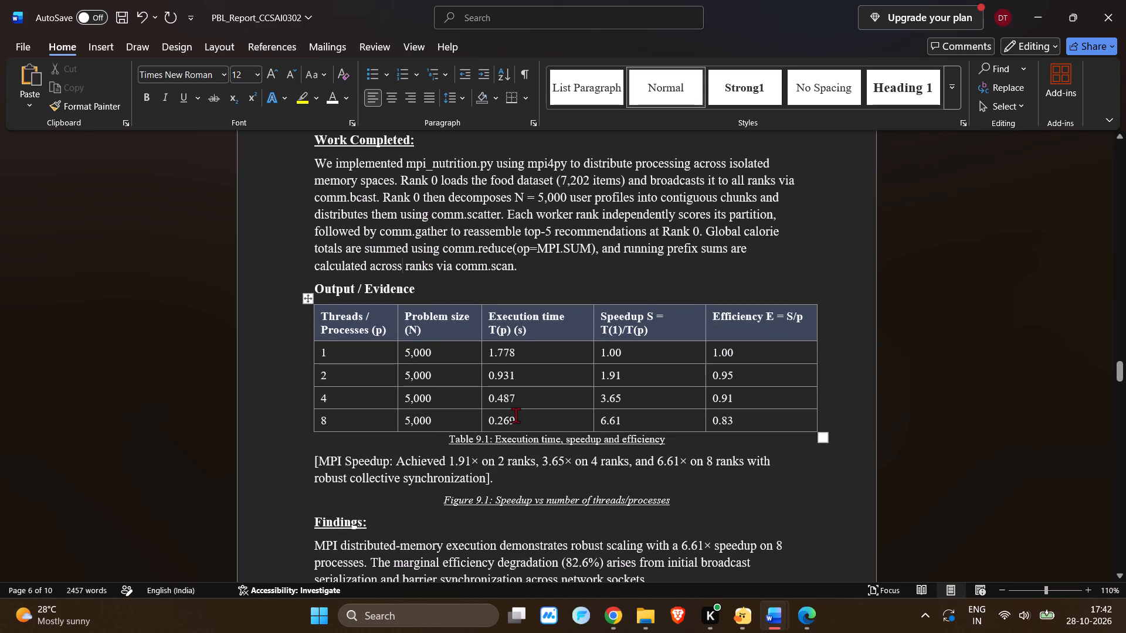
click(490, 480)
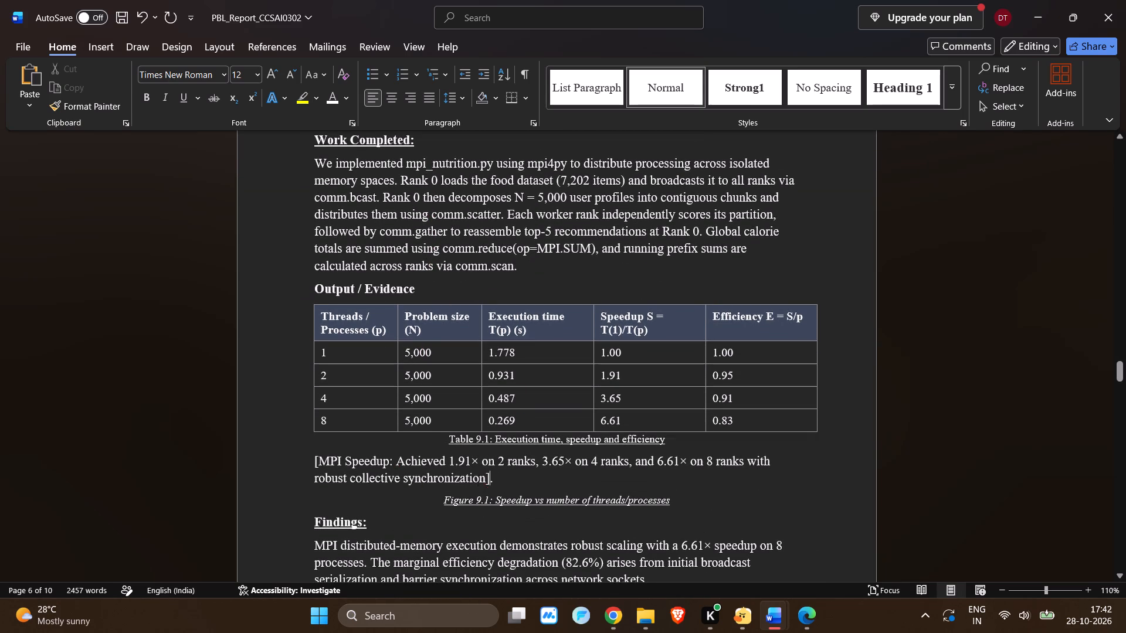
key(BackSpace)
click(320, 462)
key(BackSpace)
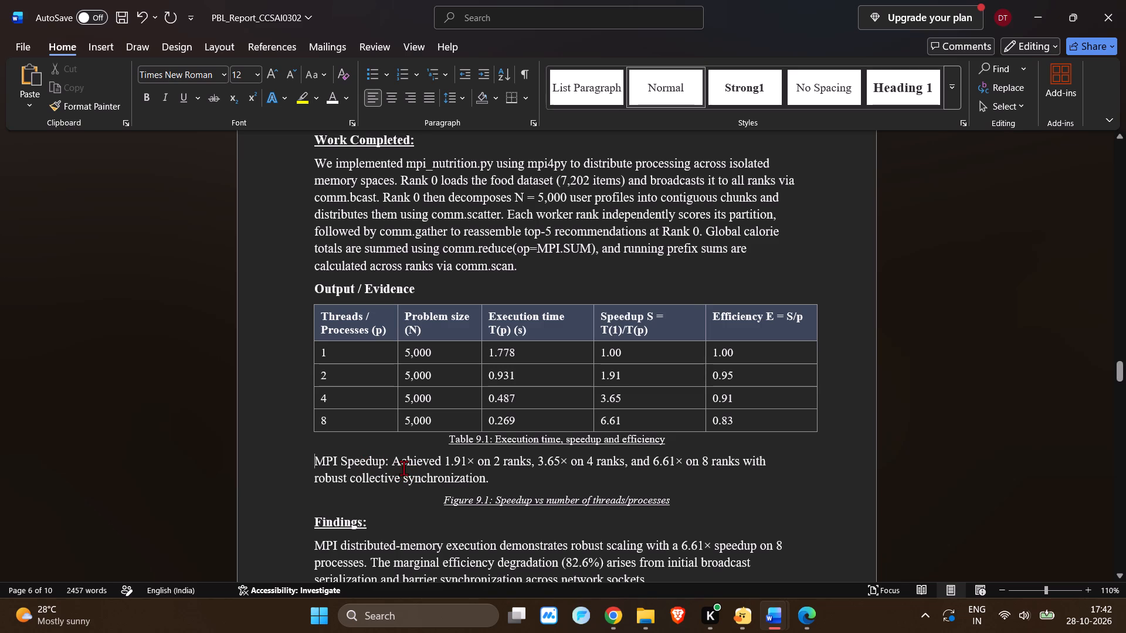
Delete the hyphen in "distributed-memory" in the Findings paragraph of Module 3.
scroll(403, 468, down, 4)
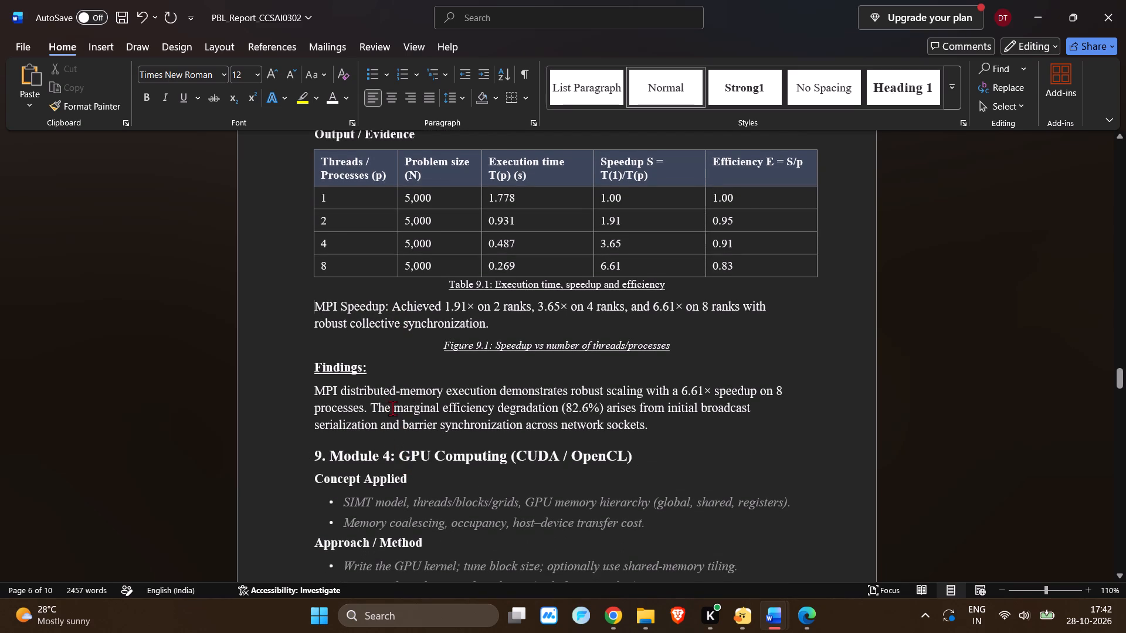
click(399, 394)
key(BackSpace)
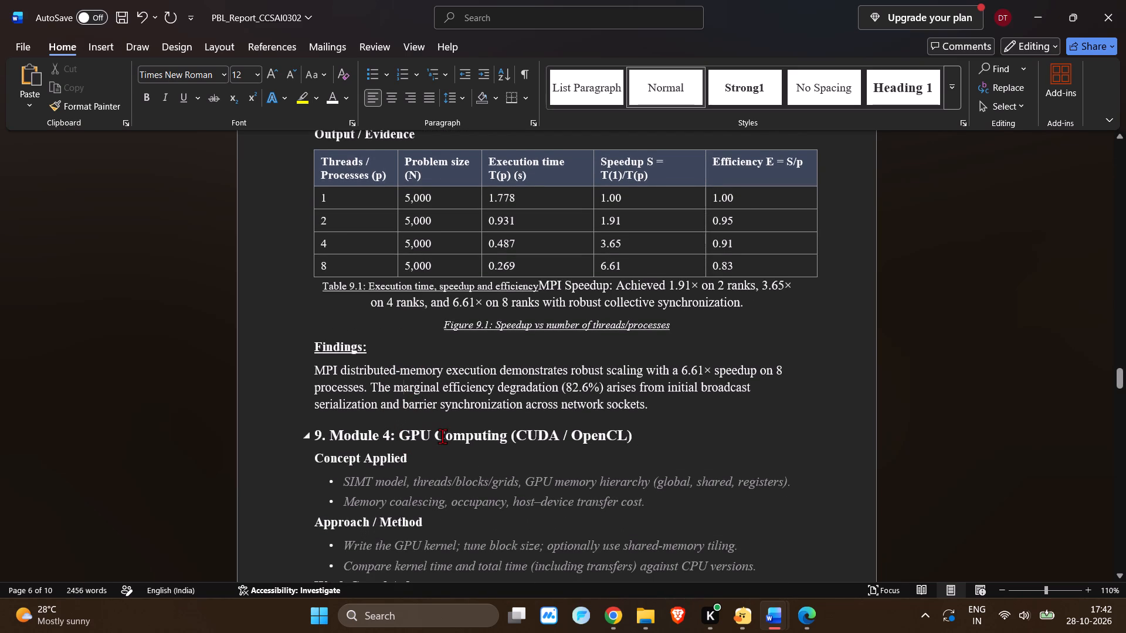
click(402, 370)
key(BackSpace)
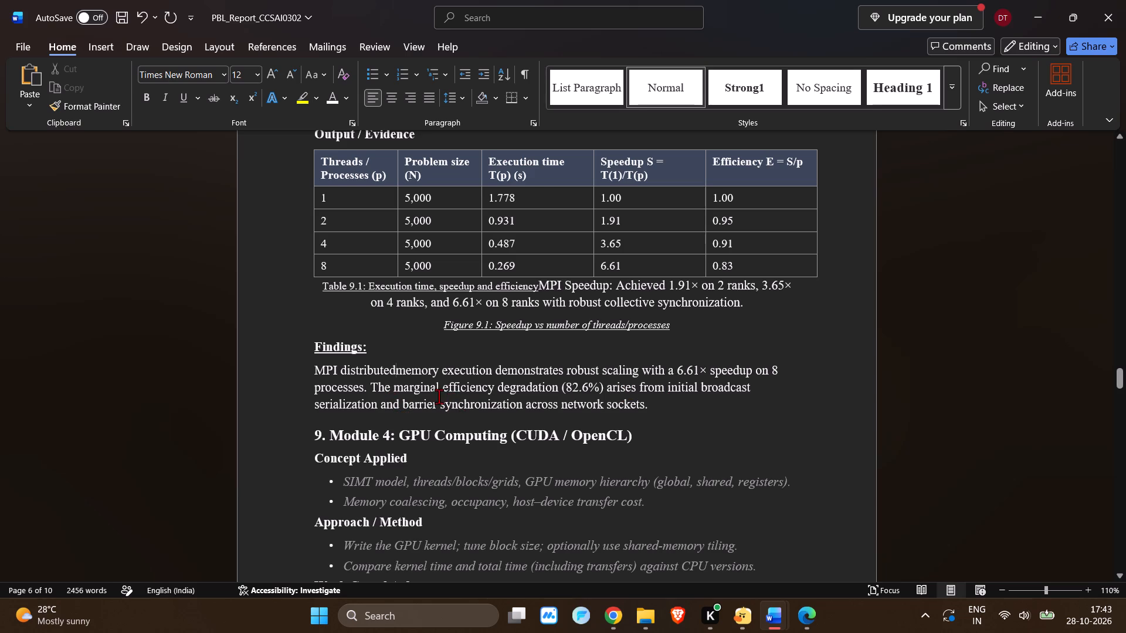
Change "user-food" to "user food" in the Work Completed paragraph of Module 4.
scroll(460, 412, down, 3)
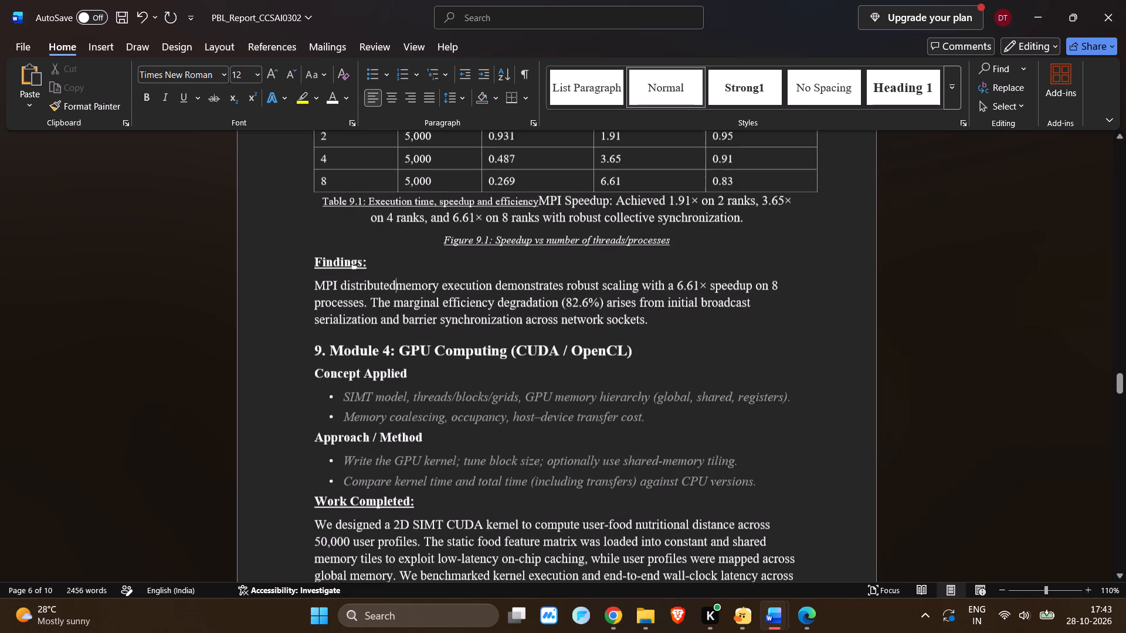
scroll(456, 361, down, 4)
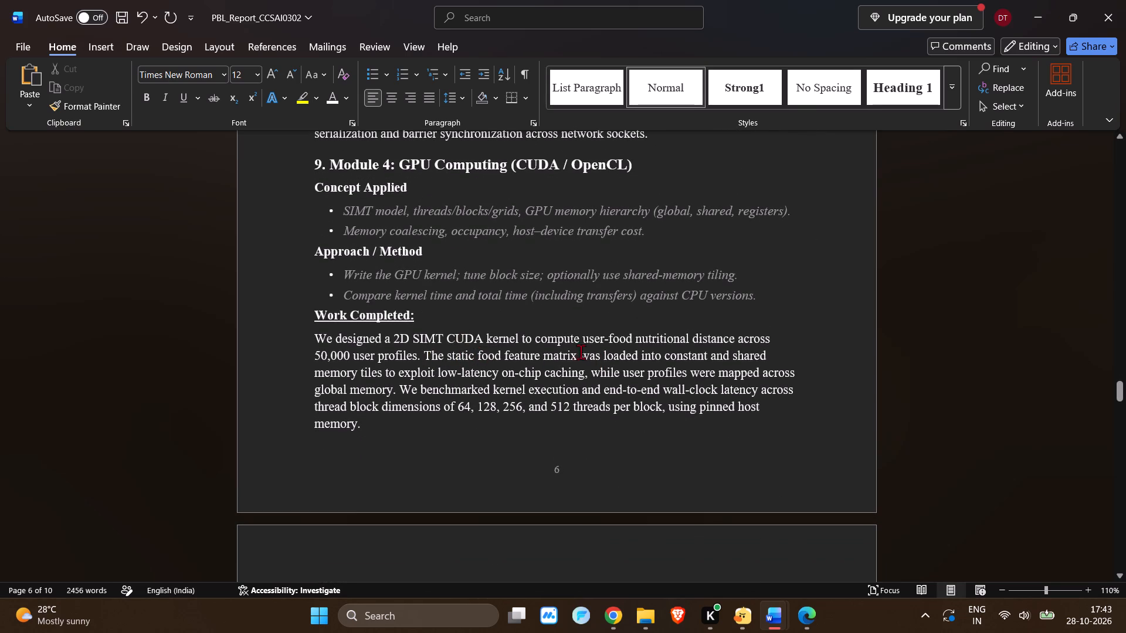
click(611, 341)
key(BackSpace)
key(space)
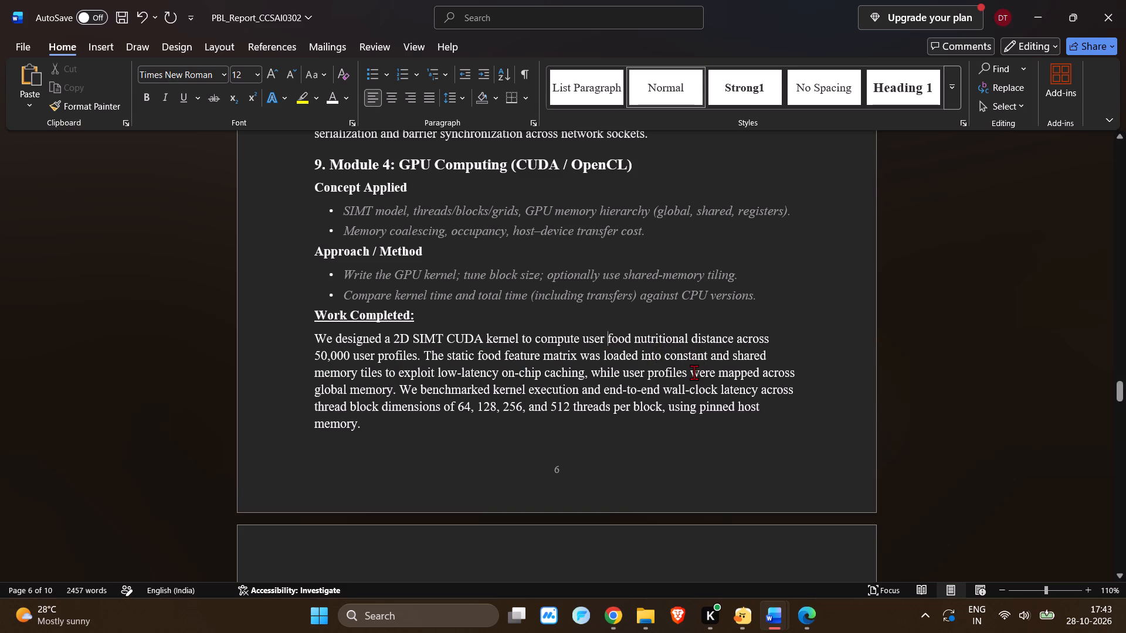
Delete "end-to-end" before "wall-clock latency" in the Work Completed paragraph of Module 4.
click(645, 394)
key(Left)
key(Left)
key(BackSpace)
key(Left)
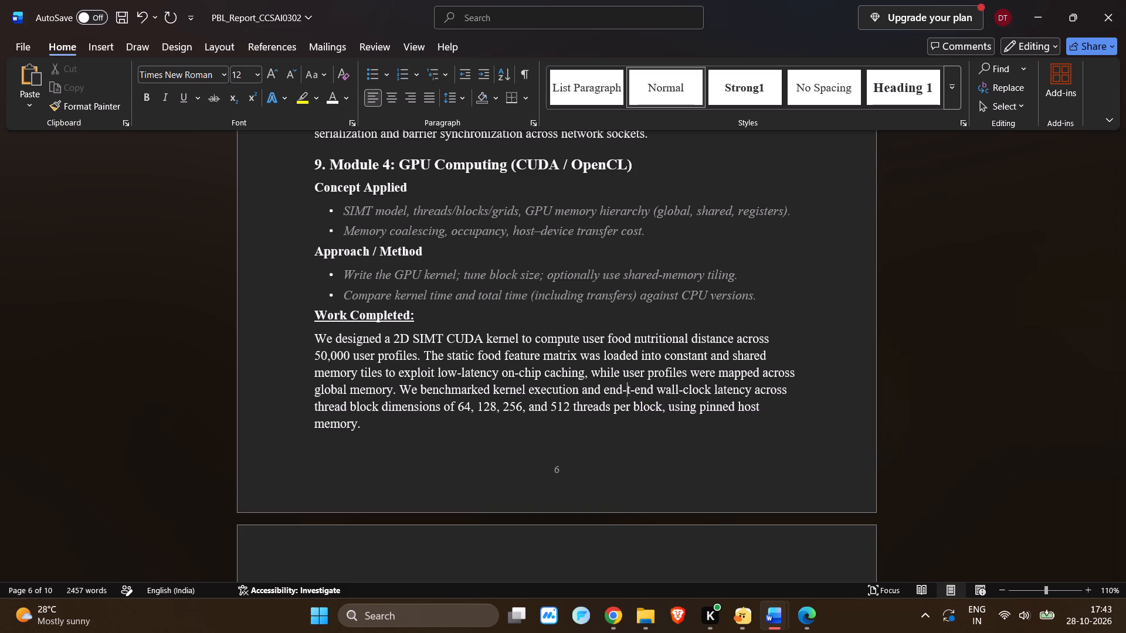
key(BackSpace)
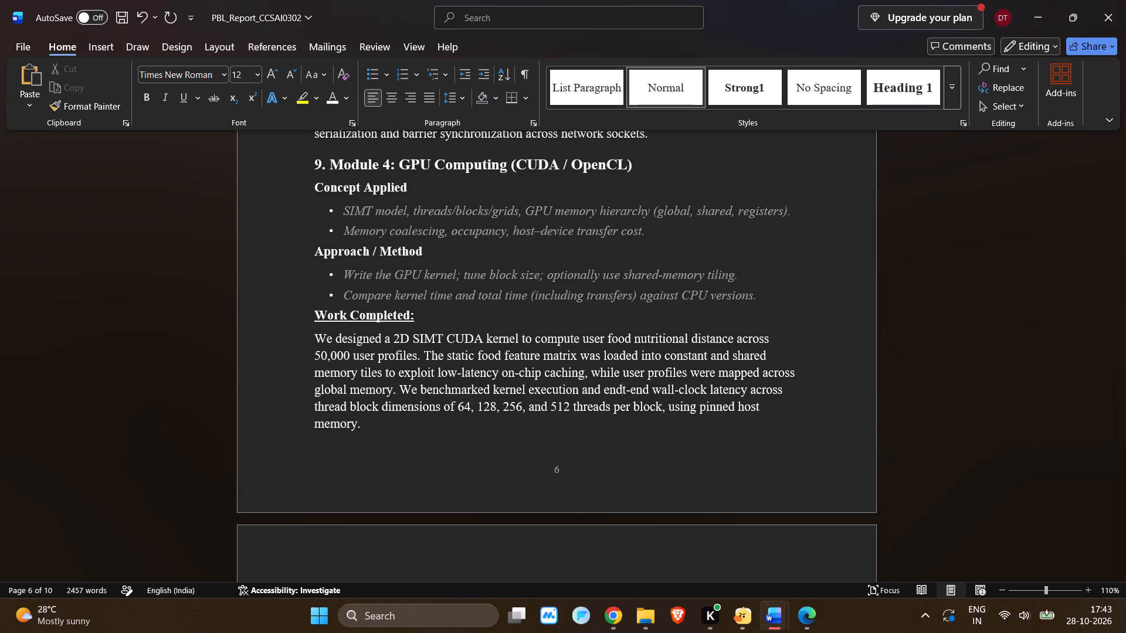
key(space)
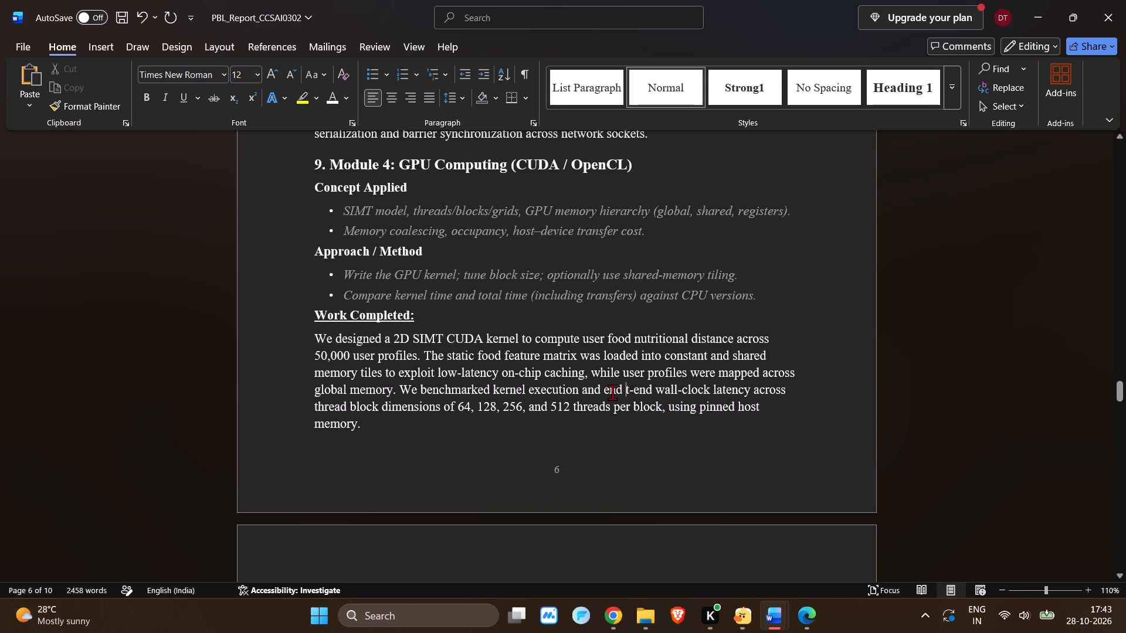
drag(612, 392, 647, 397)
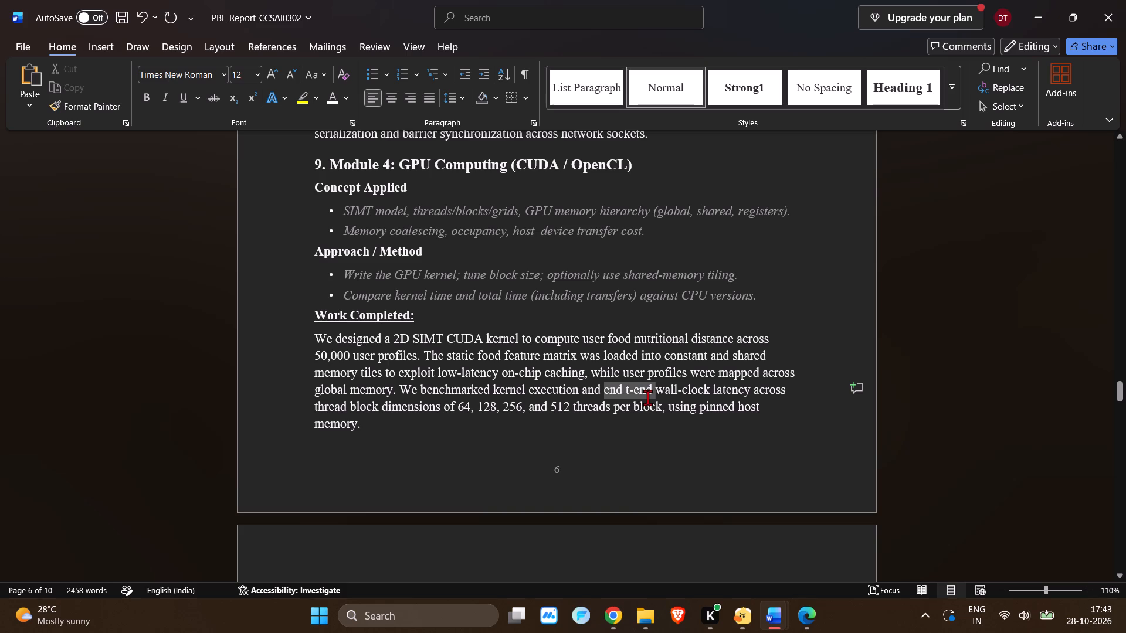
drag(647, 397, 652, 397)
key(BackSpace)
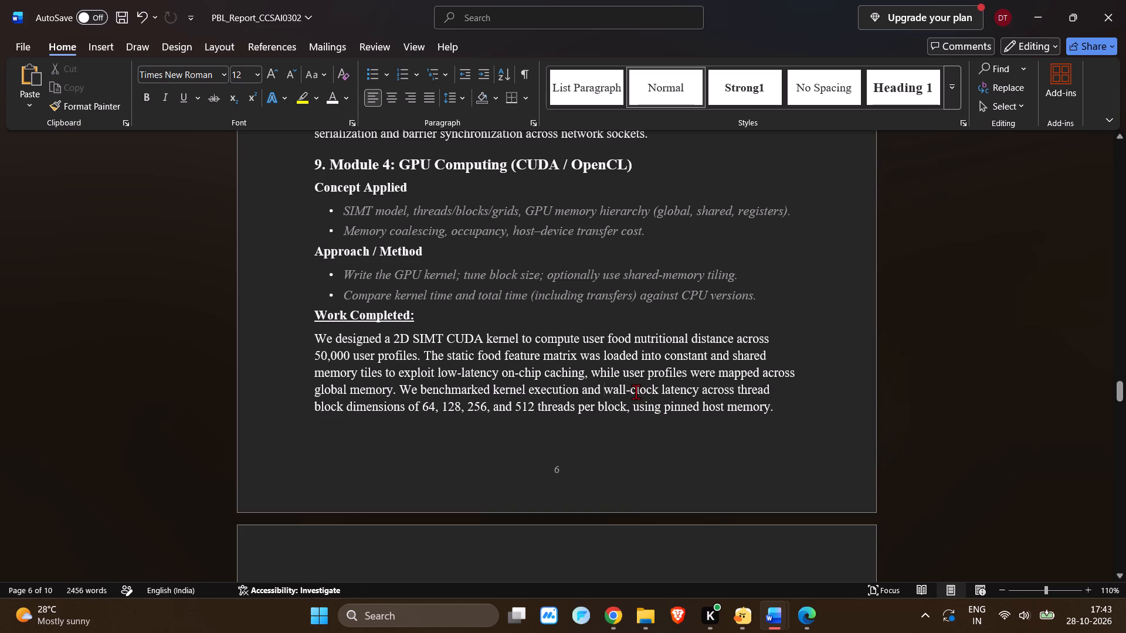
Change "wall-clock" to "wall clock" in the Work Completed paragraph of Module 4.
click(632, 390)
key(BackSpace)
key(space)
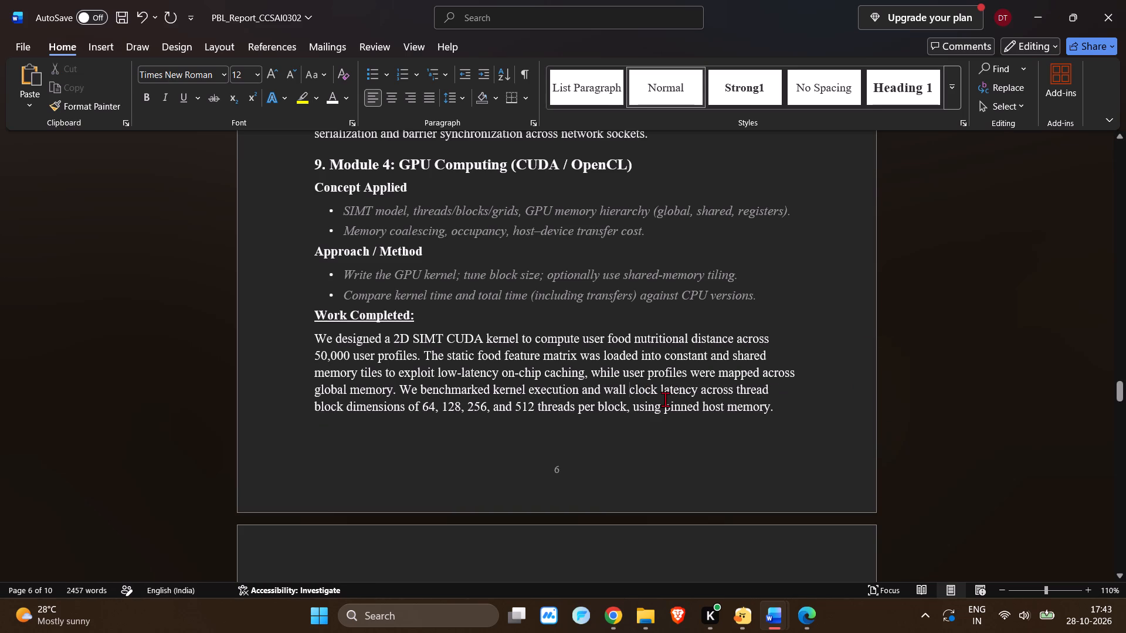
Change "wall-clock" to "wall clock" in the Findings paragraph of Module 4.
scroll(618, 426, down, 10)
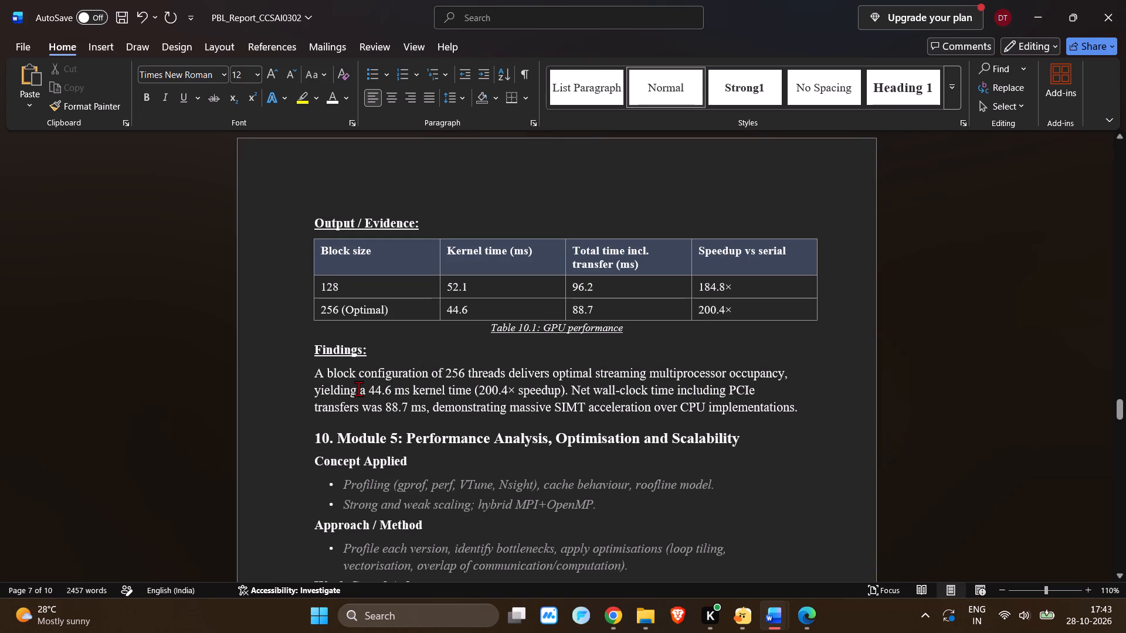
click(621, 393)
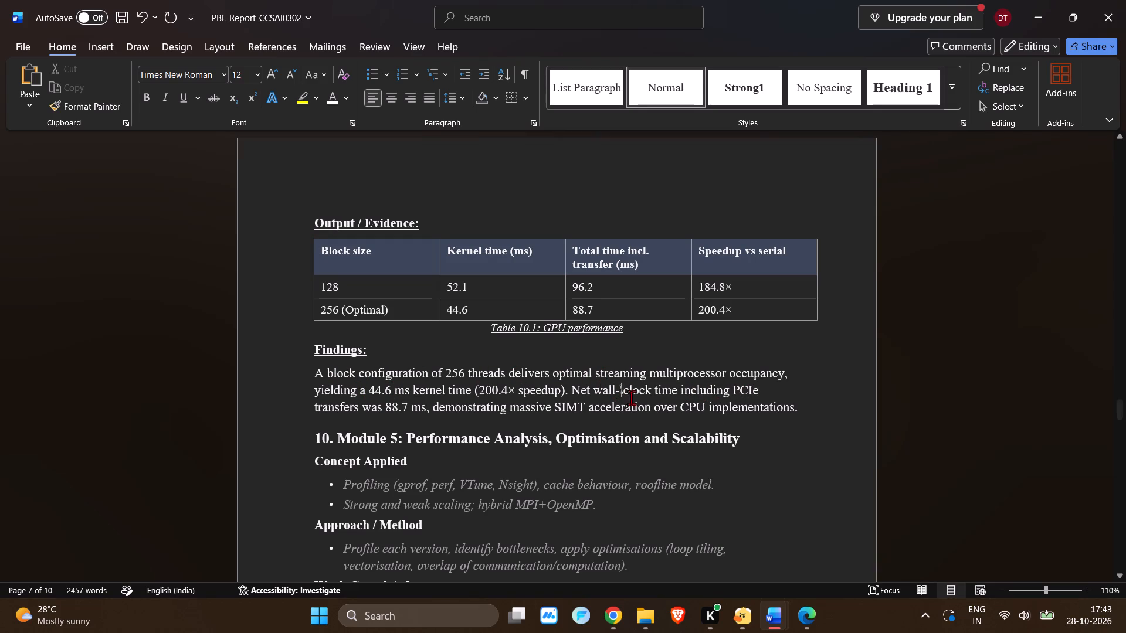
key(backslash)
key(space)
text(\\\777)
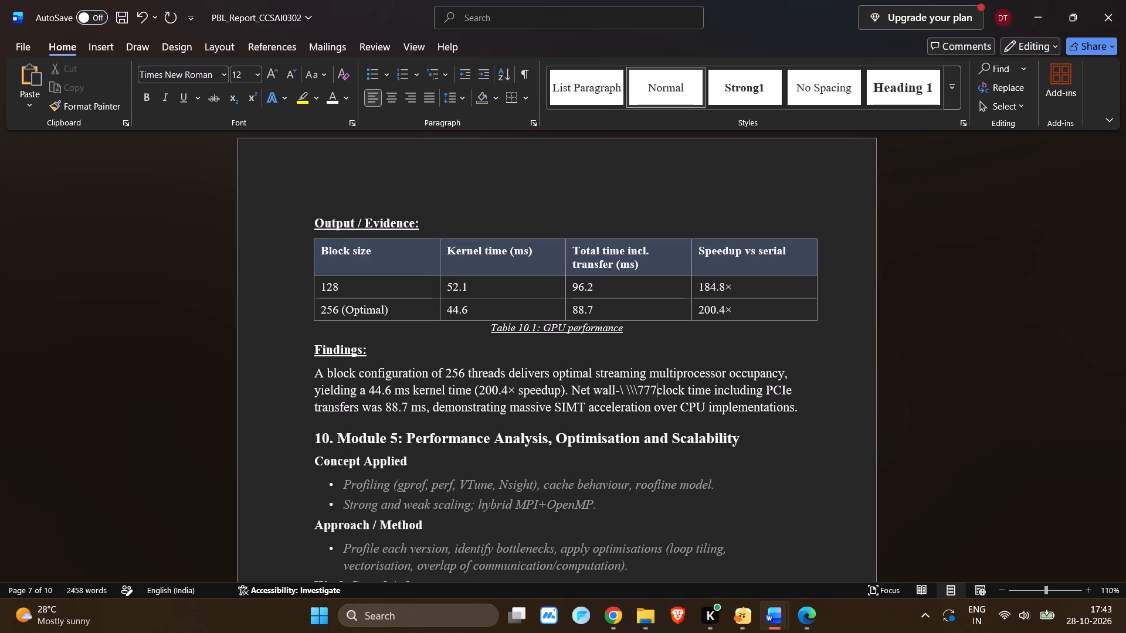
key(BackSpace)
key(BackSpace)
key(BackSpace)
key(BackSpace)
key(BackSpace)
key(BackSpace)
key(BackSpace)
key(BackSpace)
key(BackSpace)
key(space)
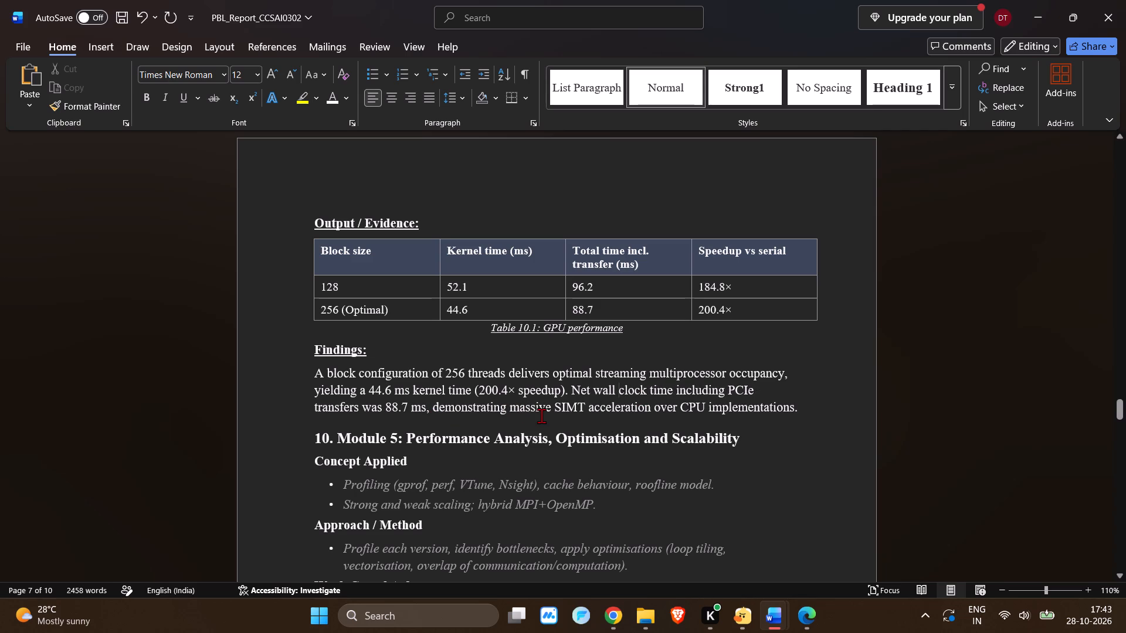
Copy the whole Work Completed paragraph of Module 5.
scroll(545, 416, down, 3)
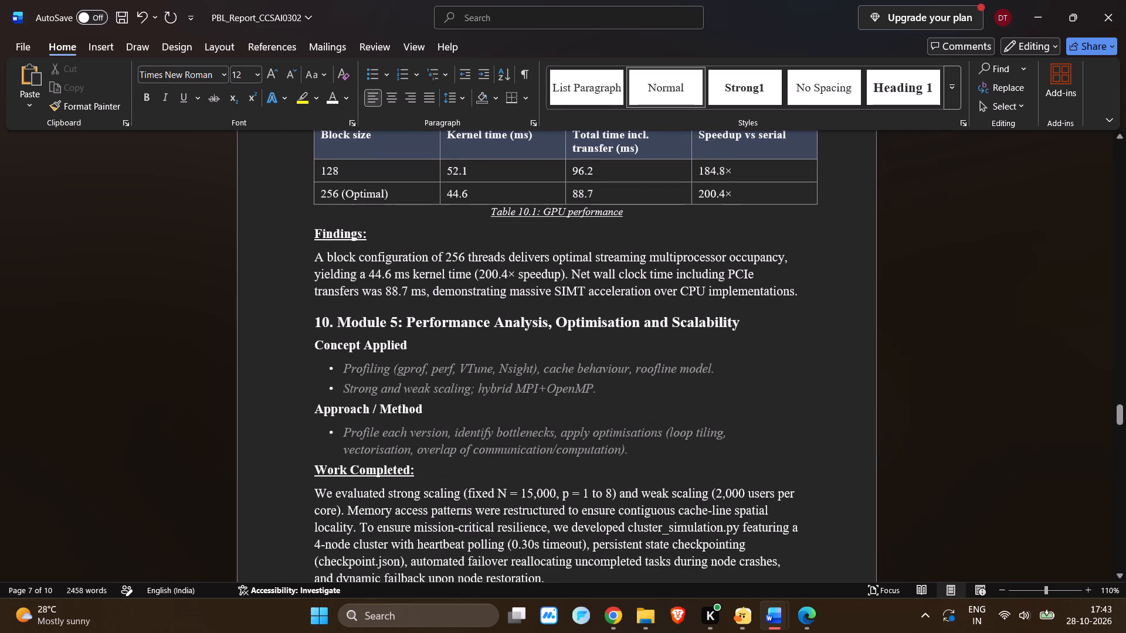
scroll(520, 383, down, 3)
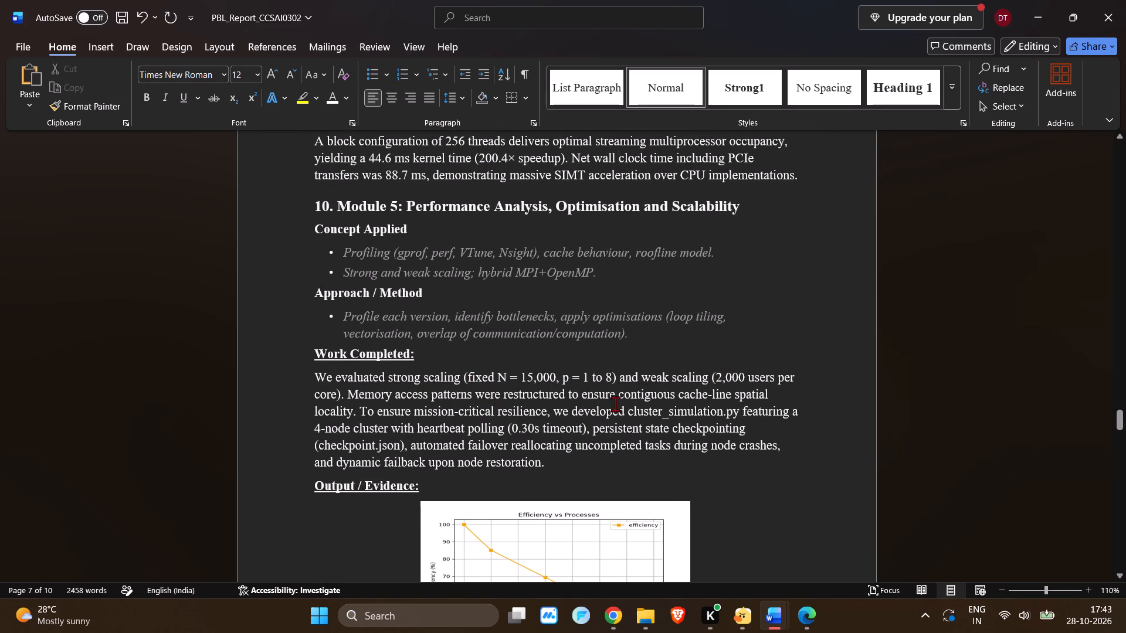
click(460, 409)
drag(361, 413, 427, 413)
drag(427, 413, 520, 413)
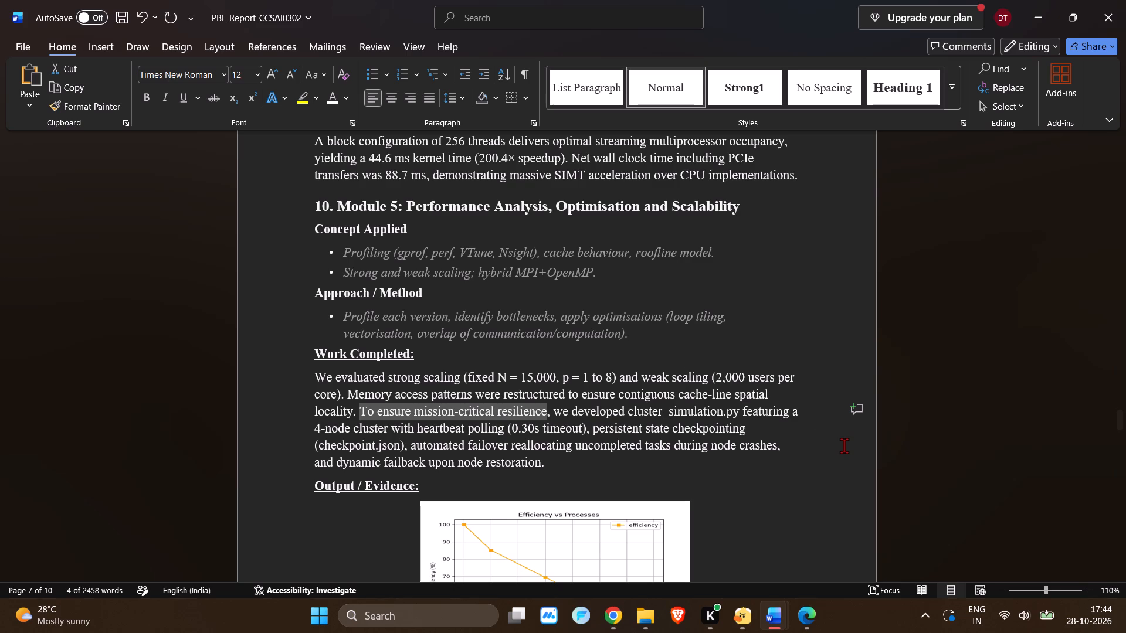
click(388, 451)
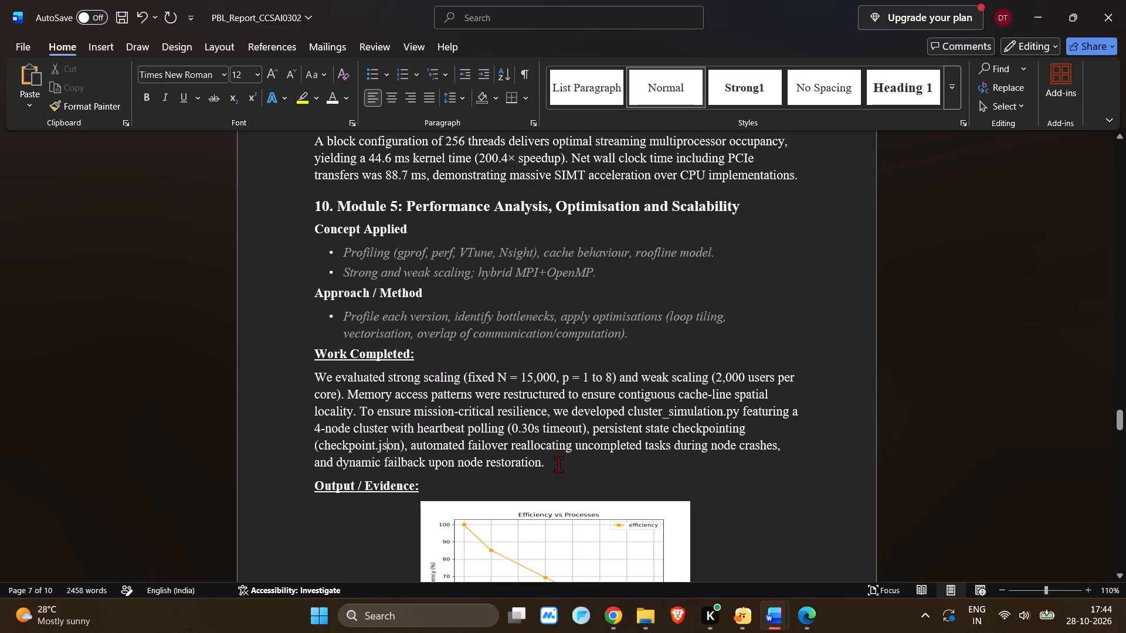
drag(553, 465, 311, 381)
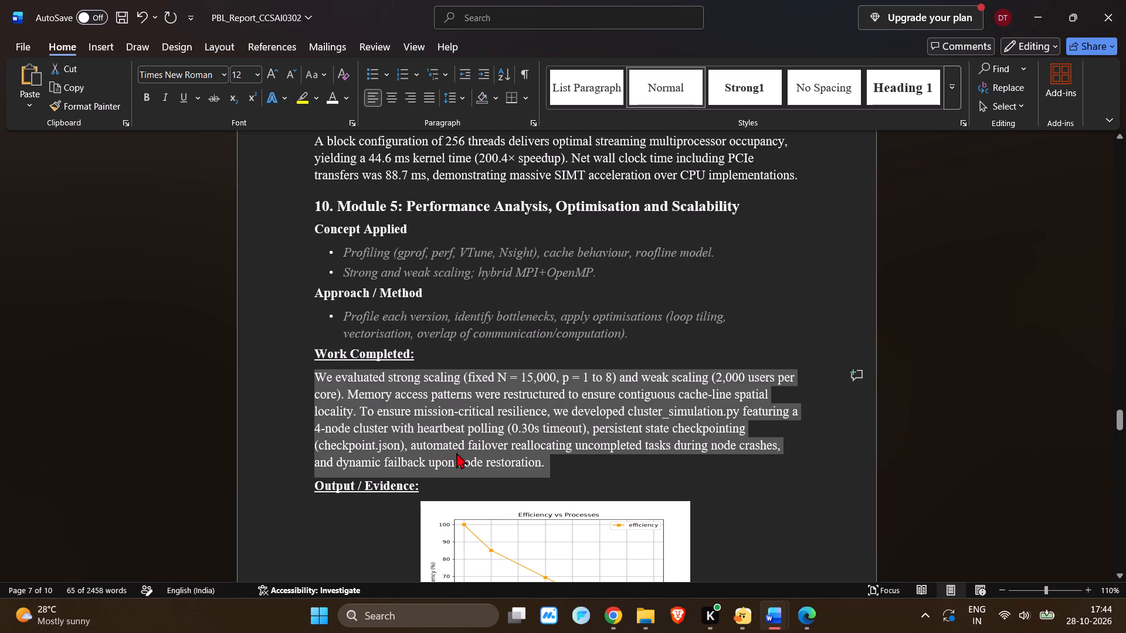
key(ctrl+c)
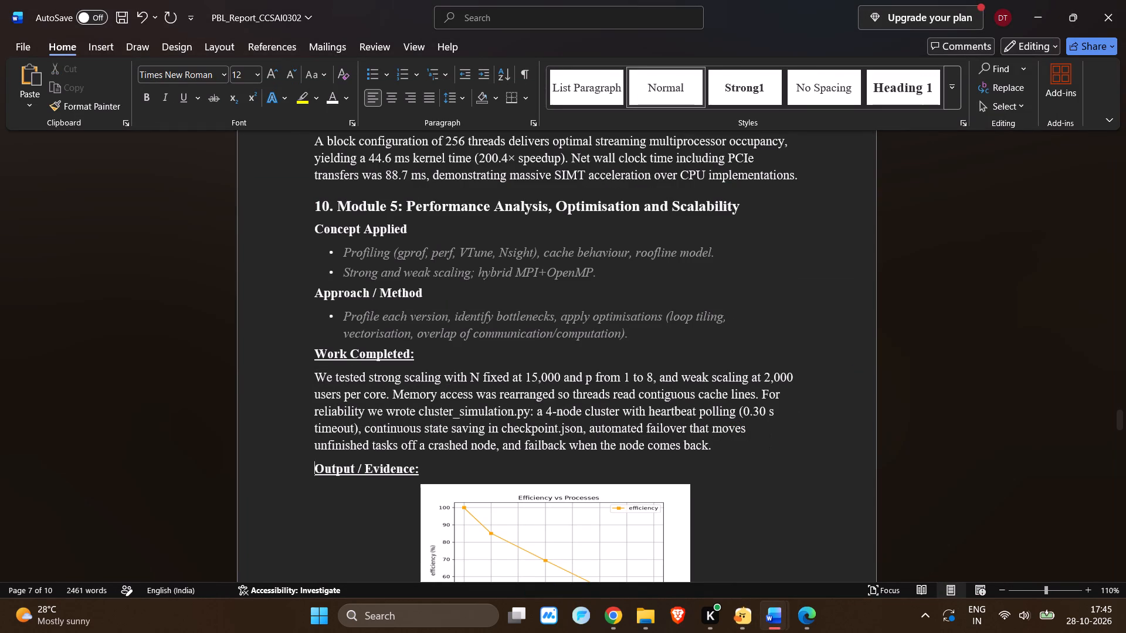
Enlarge the "Efficiency vs Processes" chart in Module 5 in height and width, filling the empty space on page 7.
scroll(769, 437, down, 4)
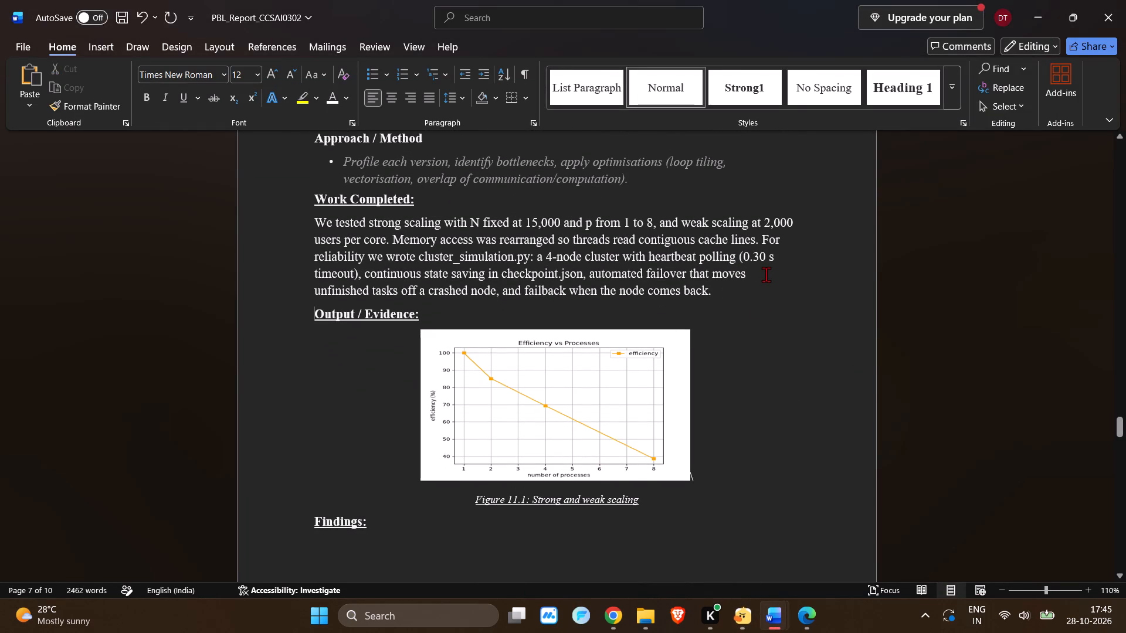
click(766, 274)
scroll(559, 385, down, 3)
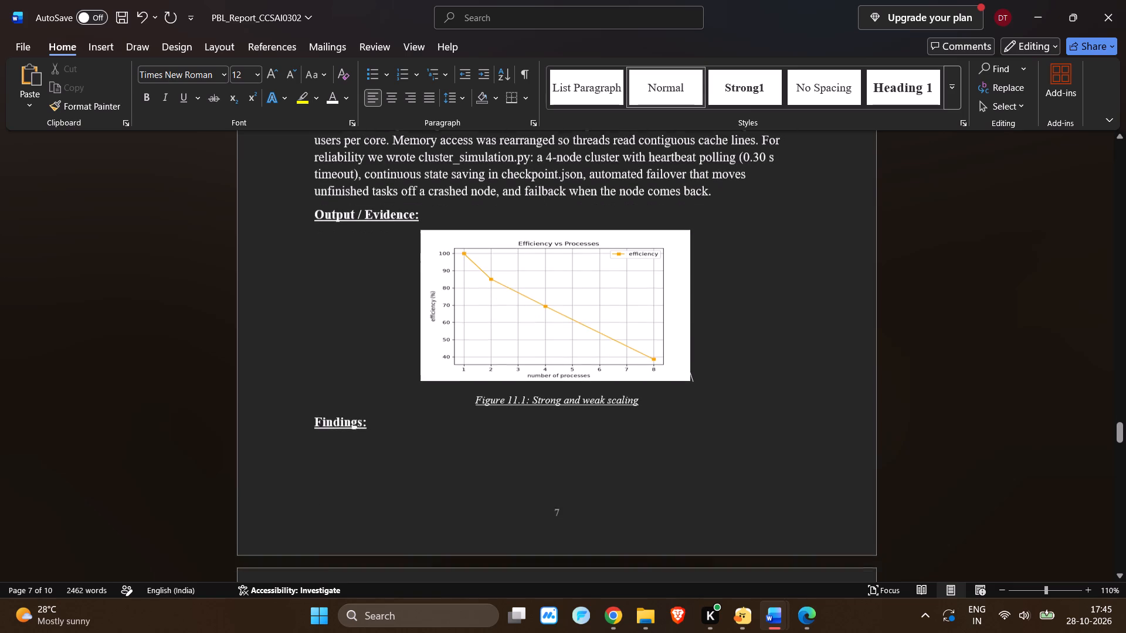
scroll(405, 406, down, 3)
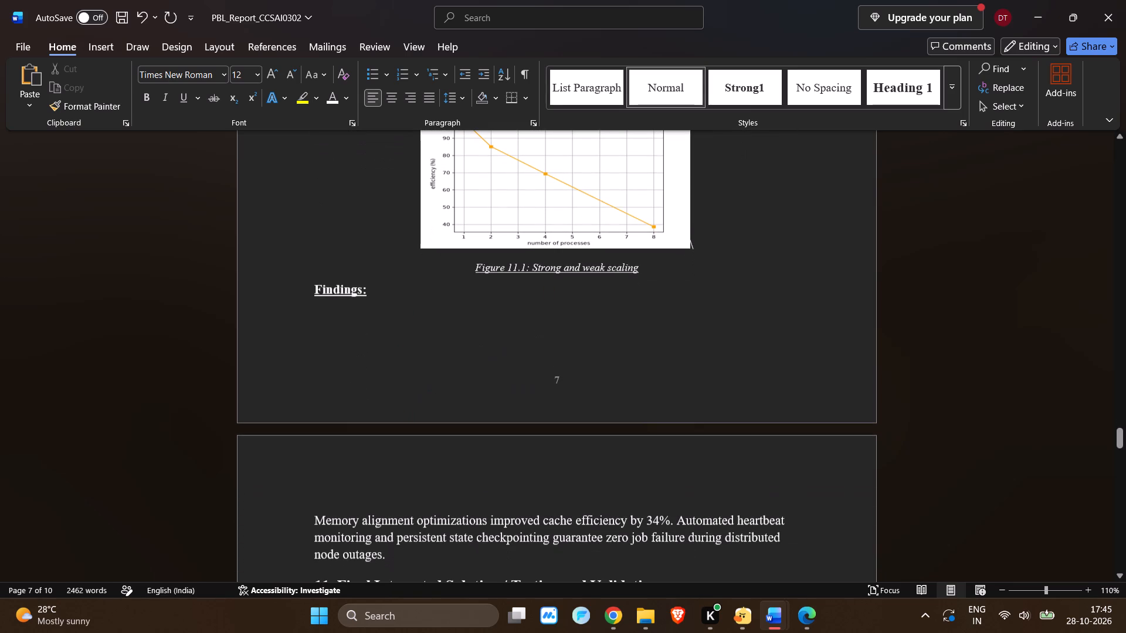
click(602, 217)
drag(555, 250, 552, 360)
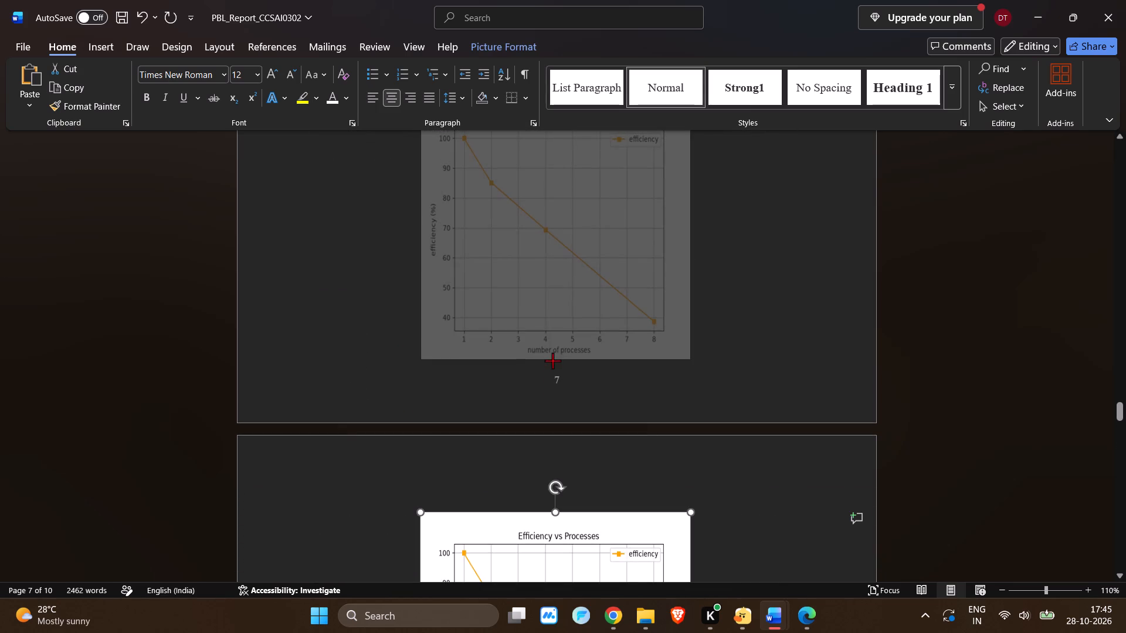
drag(552, 360, 547, 319)
scroll(480, 250, up, 2)
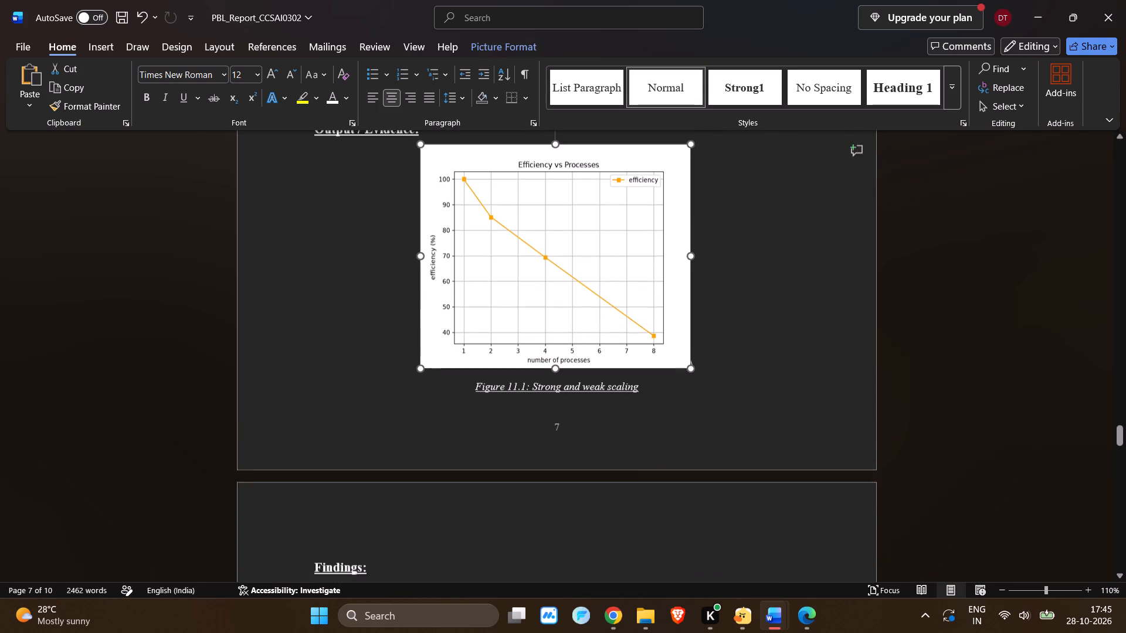
drag(419, 285, 342, 303)
Change "persistent" to "regular" in the Findings paragraph of Module 5.
scroll(462, 295, down, 3)
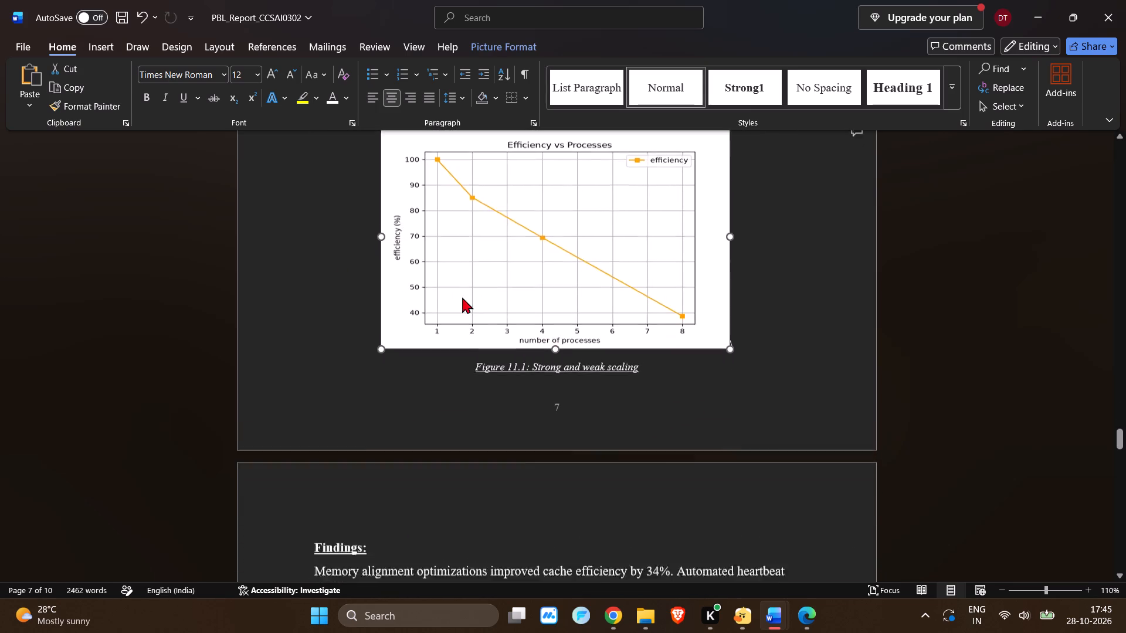
scroll(462, 297, down, 6)
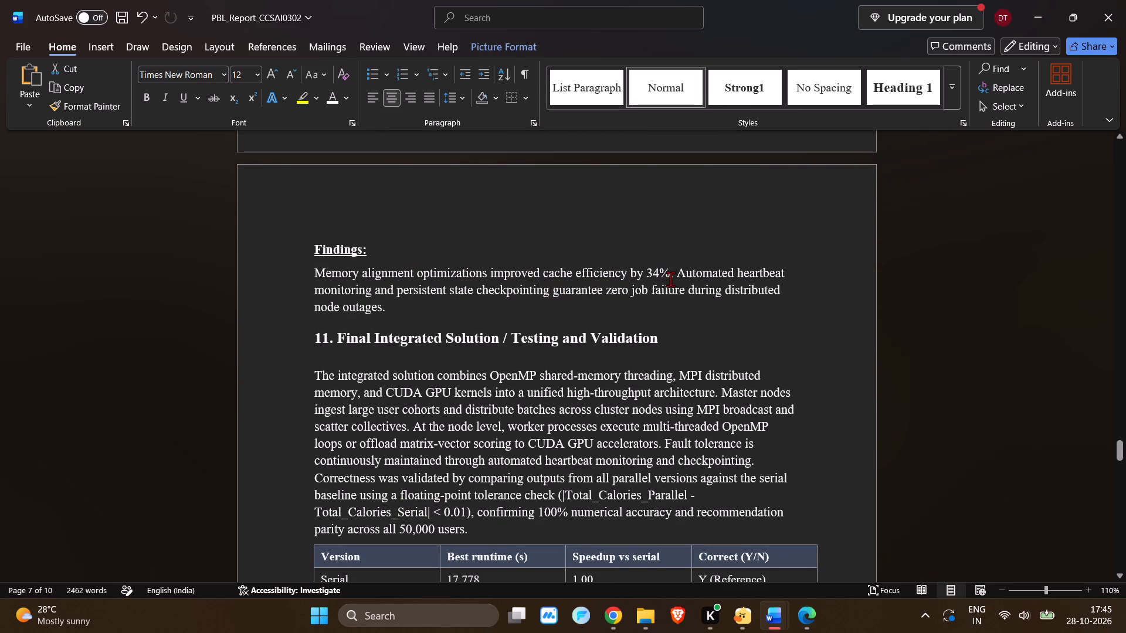
drag(448, 292, 437, 291)
drag(437, 291, 397, 294)
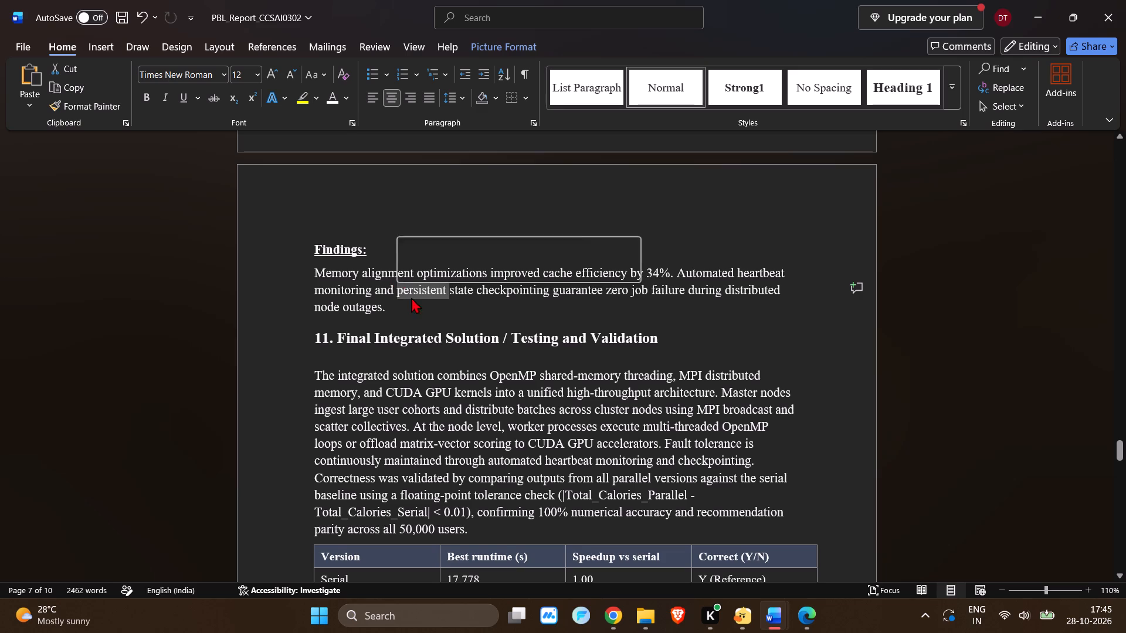
text(regular)
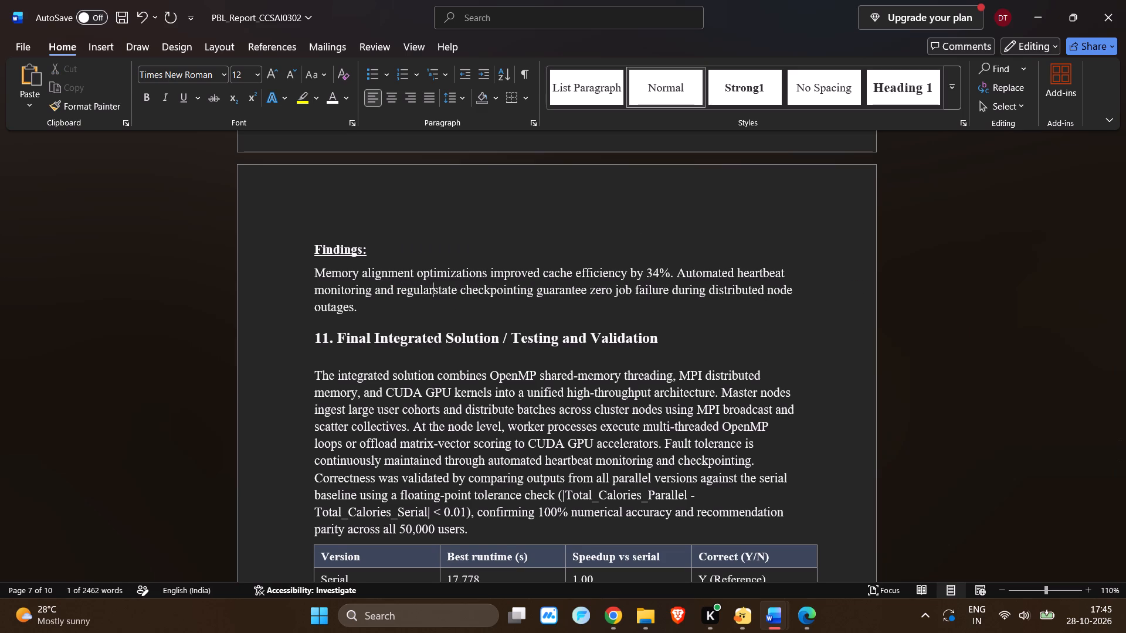
key(space)
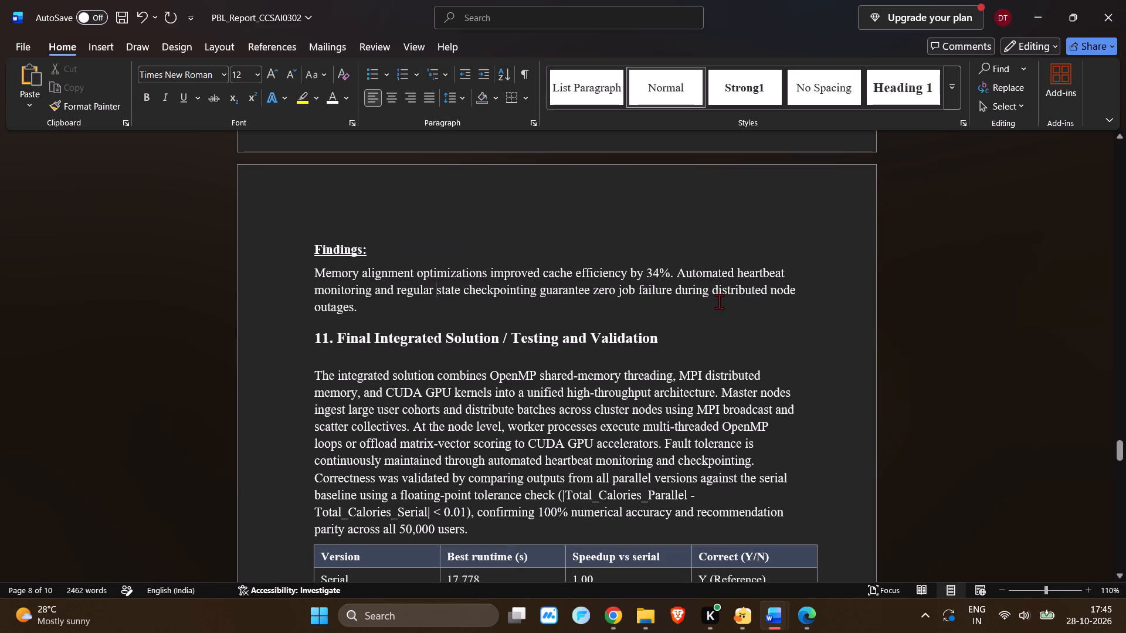
Change "zero" to "0" before "job failure" in the Findings paragraph of Module 5.
drag(611, 297, 594, 295)
click(594, 295)
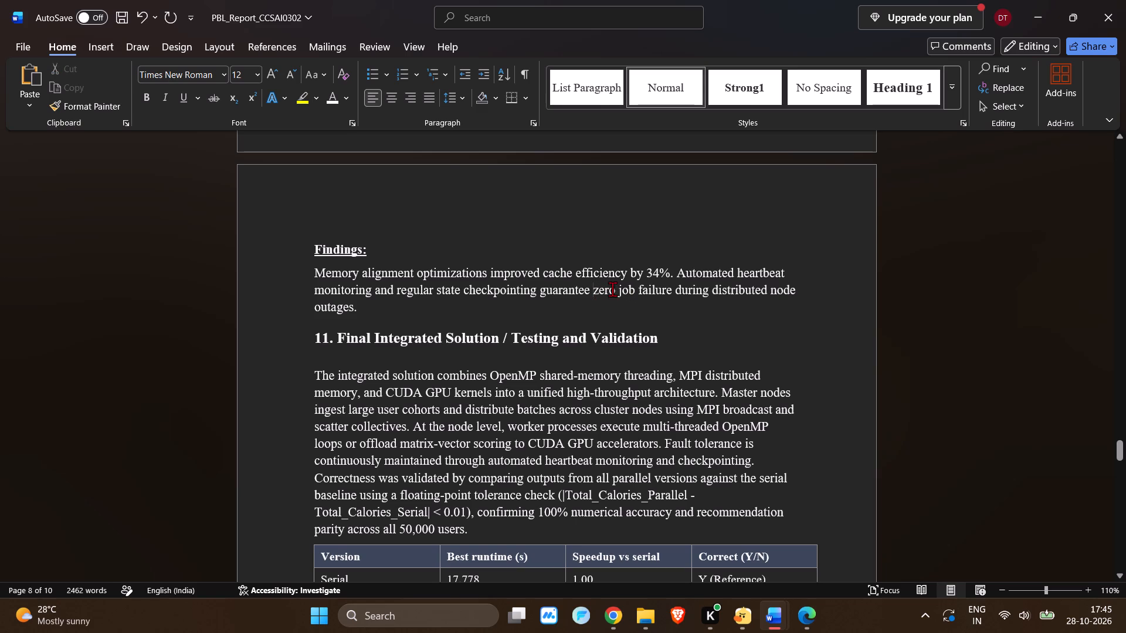
click(609, 291)
key(BackSpace)
key(BackSpace)
key(BackSpace)
click(599, 294)
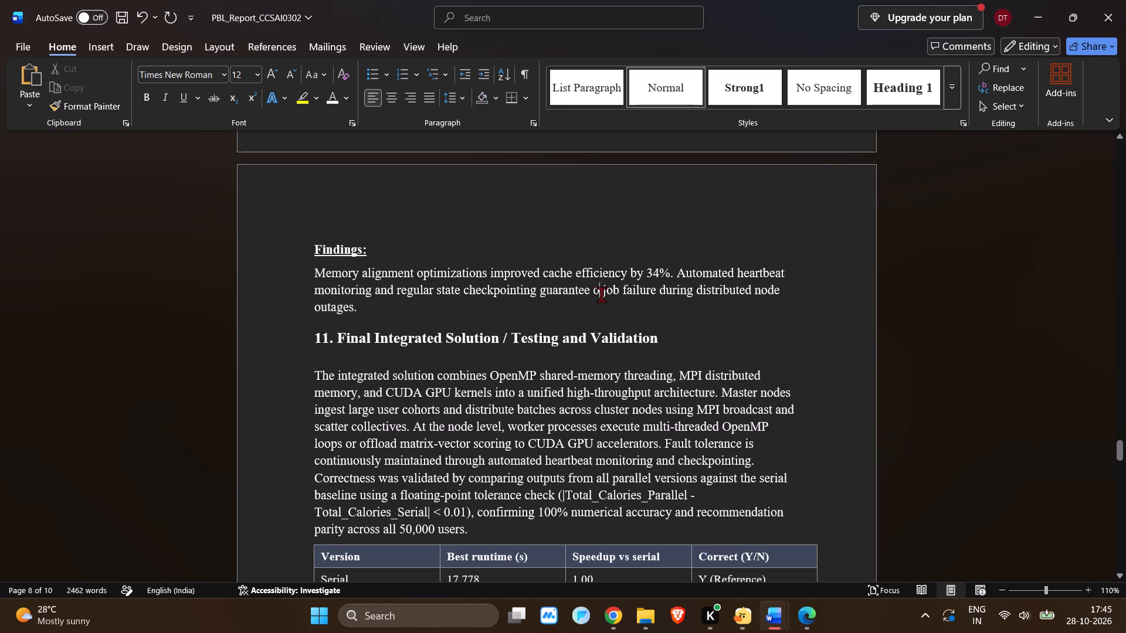
key(BackSpace)
key(0)
Change "shared-memory" to "shared memory" in the paragraph of section 11, Final Integrated Solution / Testing and Validation.
scroll(340, 281, down, 1)
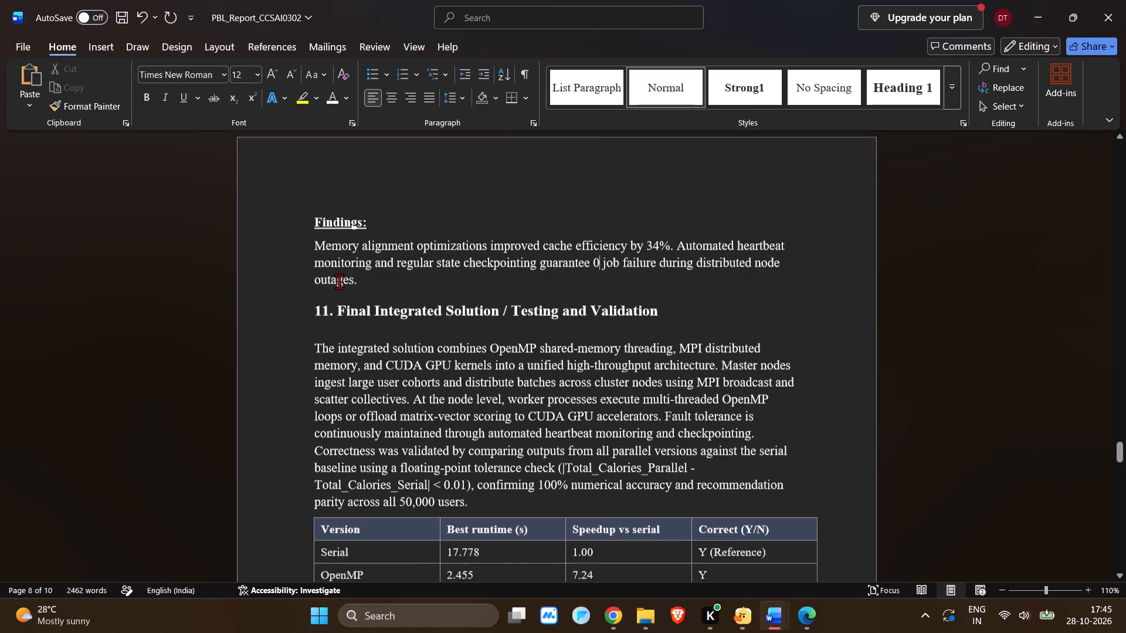
scroll(339, 281, down, 1)
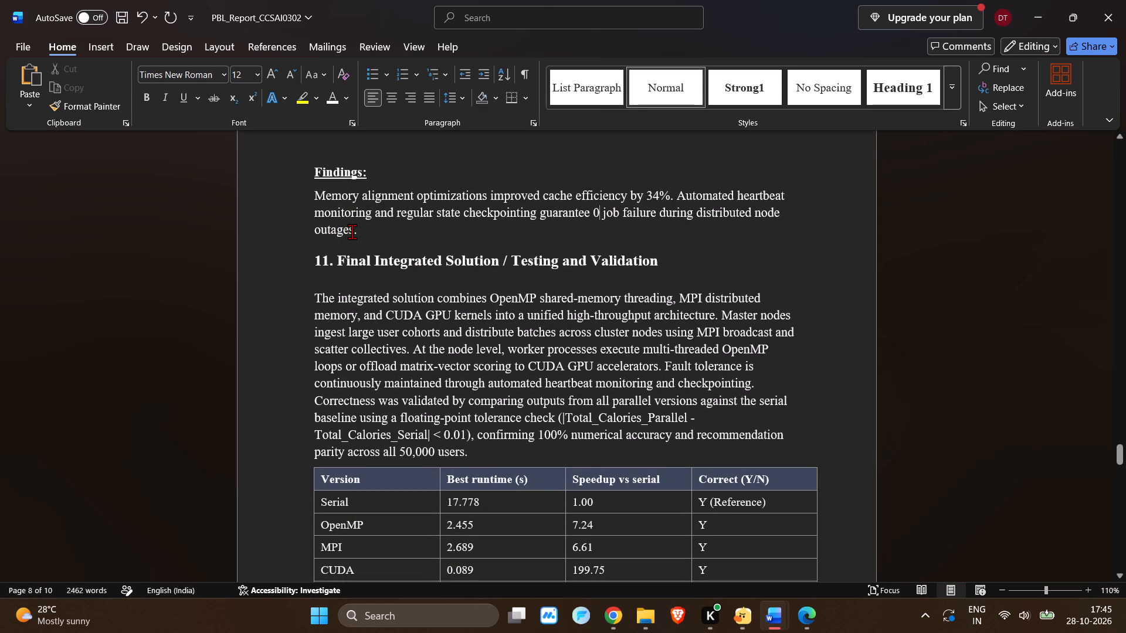
click(352, 232)
click(574, 295)
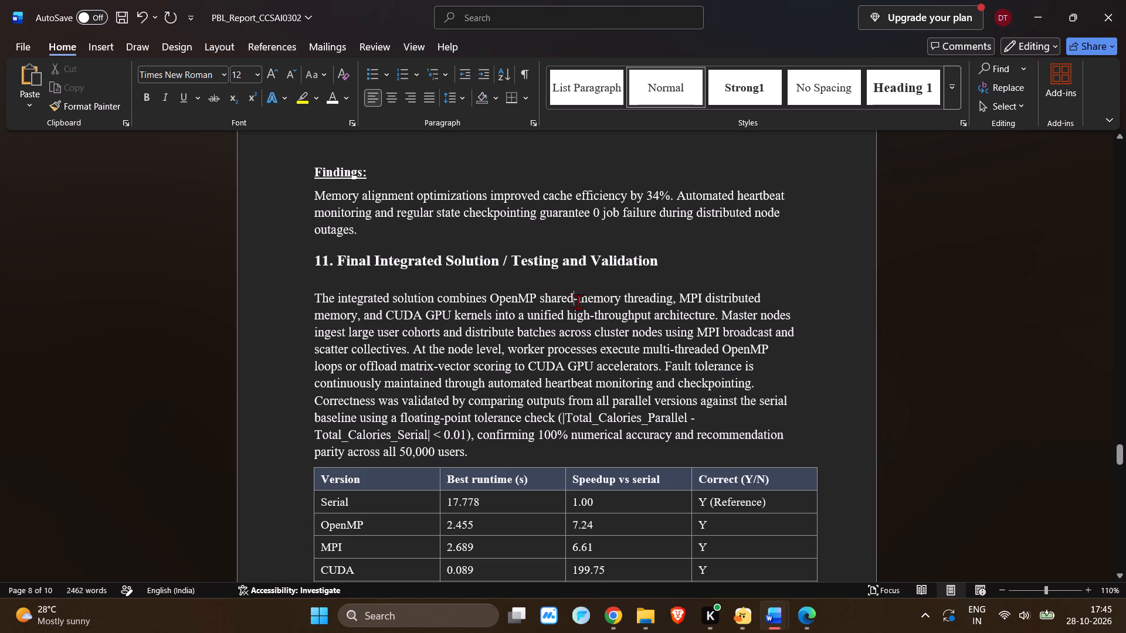
click(578, 302)
key(BackSpace)
key(space)
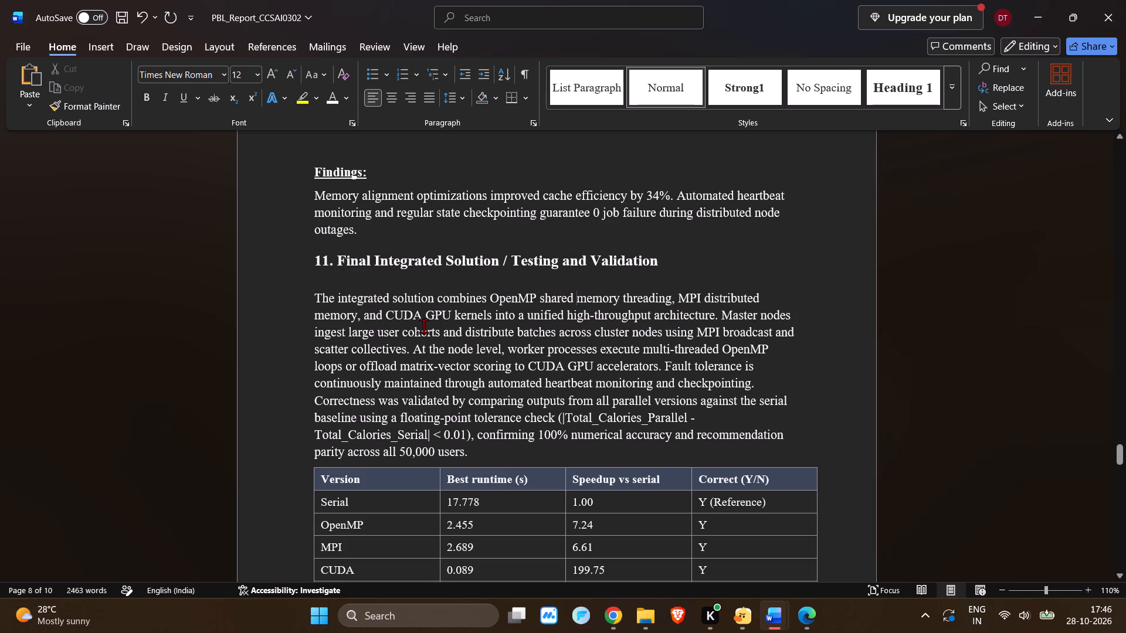
Change "high-throughput" to "high throughput" in the section 11 paragraph.
click(593, 316)
key(BackSpace)
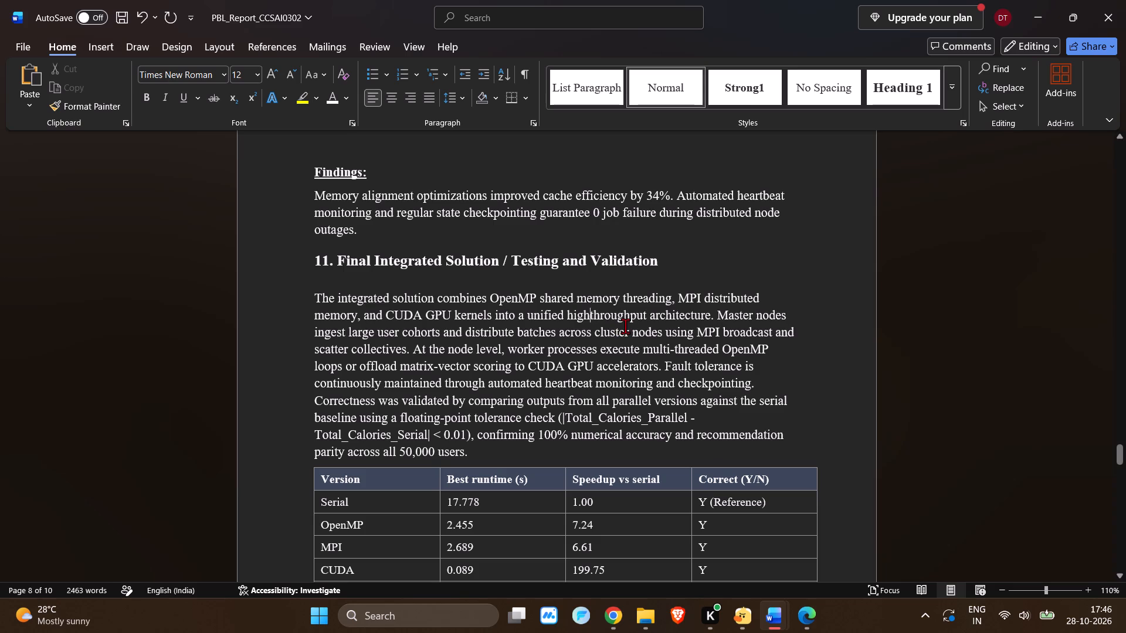
key(space)
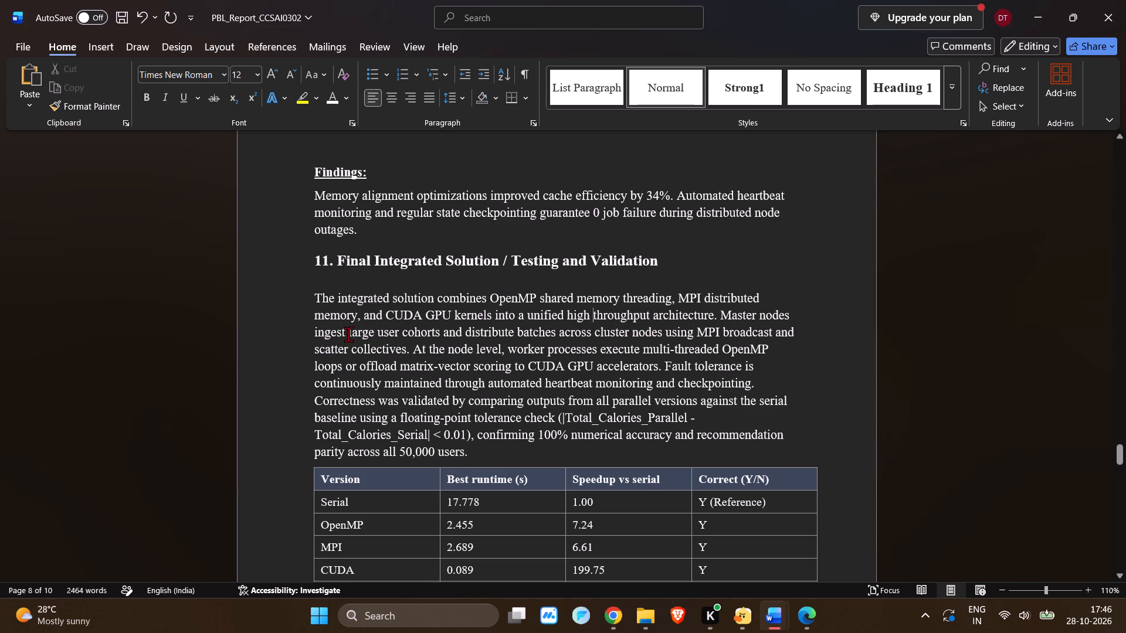
Replace "ingest" with "containing" before "large user cohorts" in the section 11 paragraph.
drag(347, 331, 314, 330)
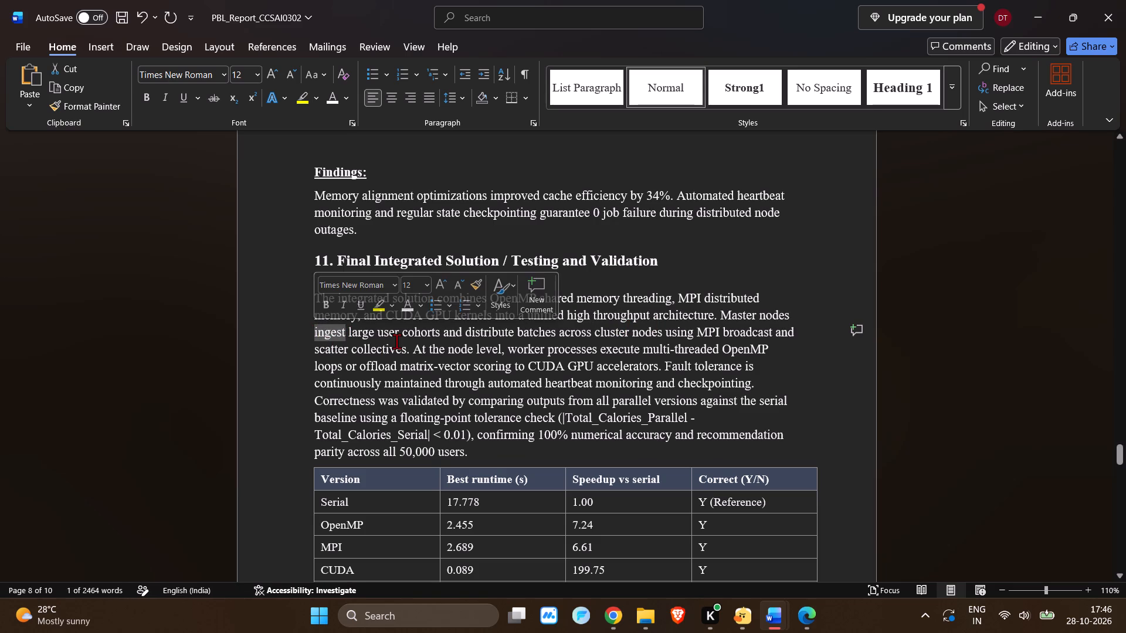
text(contain)
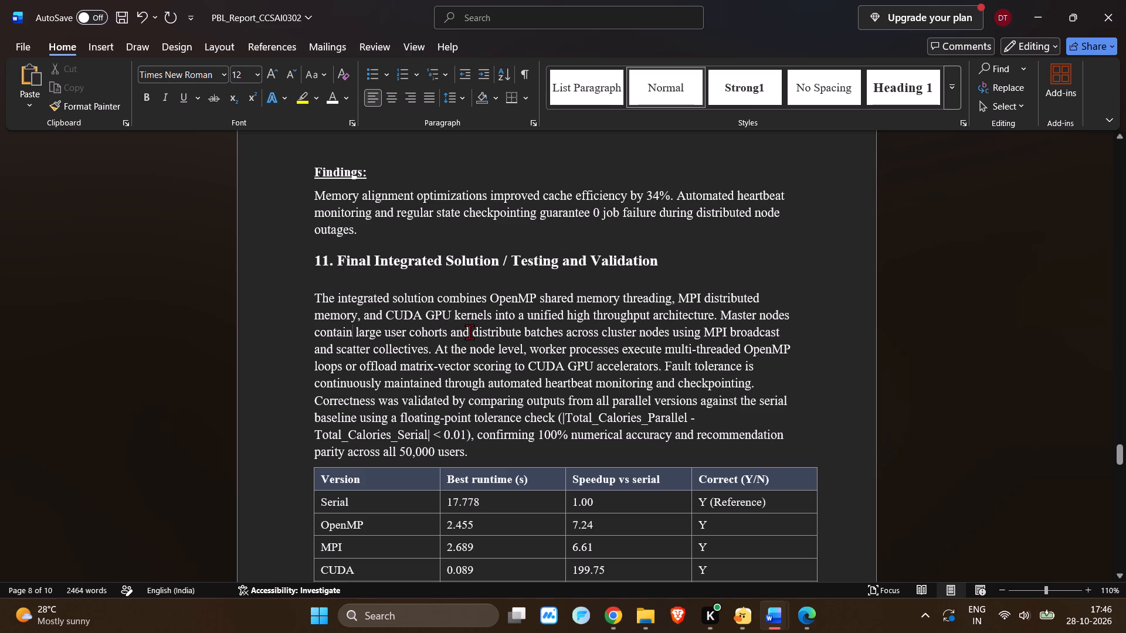
text(ing)
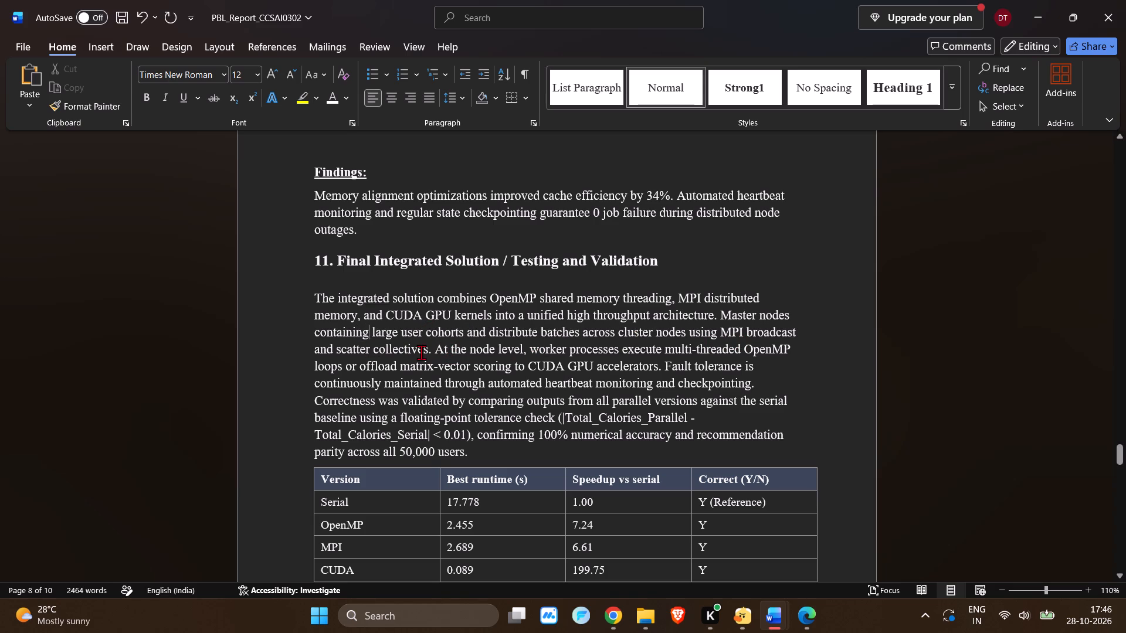
click(700, 353)
key(shift+super+F23)
click(720, 349)
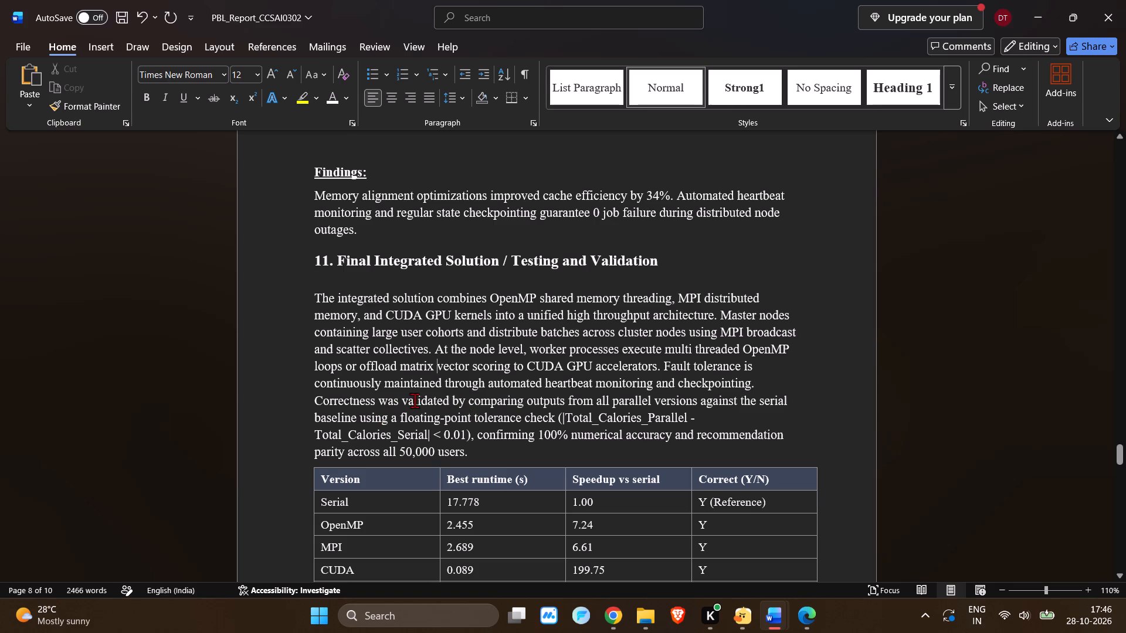
Replace "Correctness was validated" with "Accuracy was seen" in the section 11 paragraph.
drag(452, 400, 311, 406)
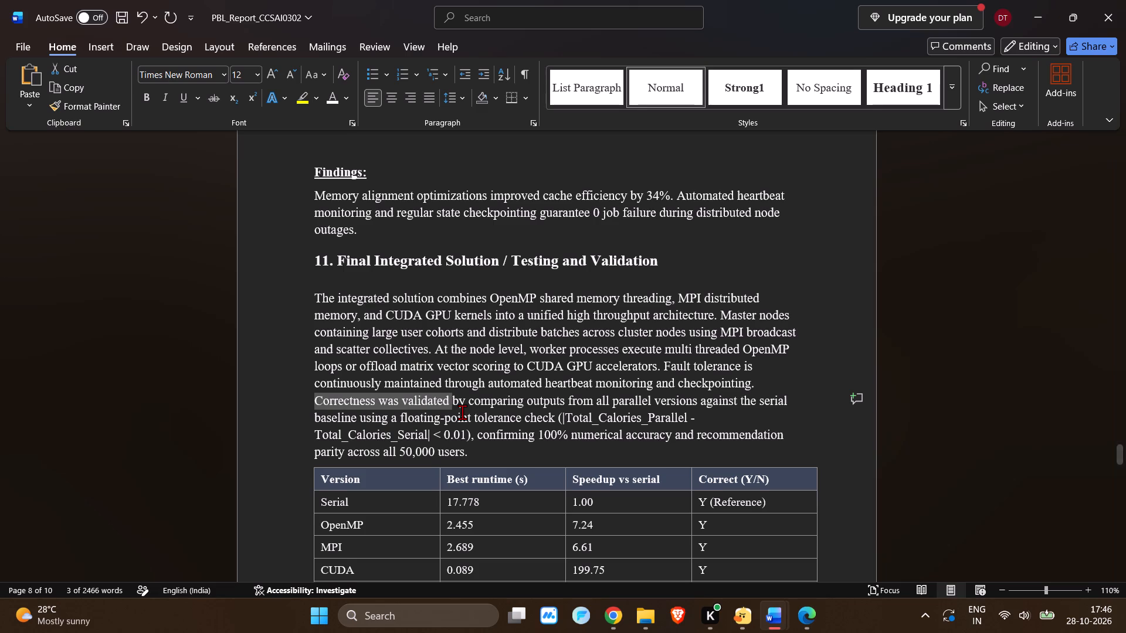
text(ccura)
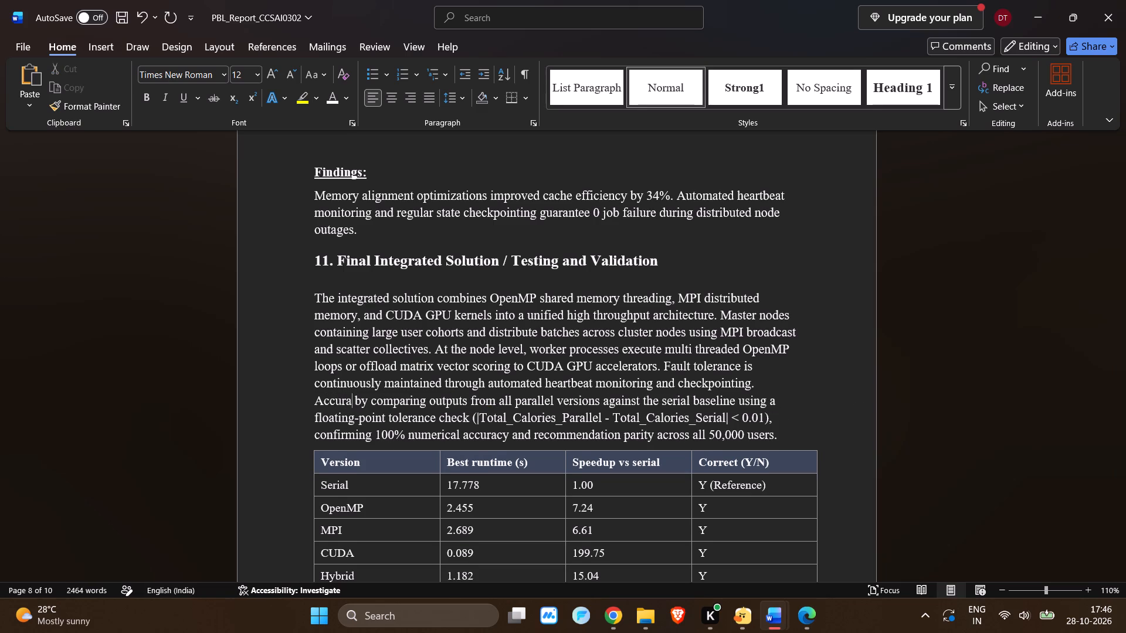
text(cy was)
key(space)
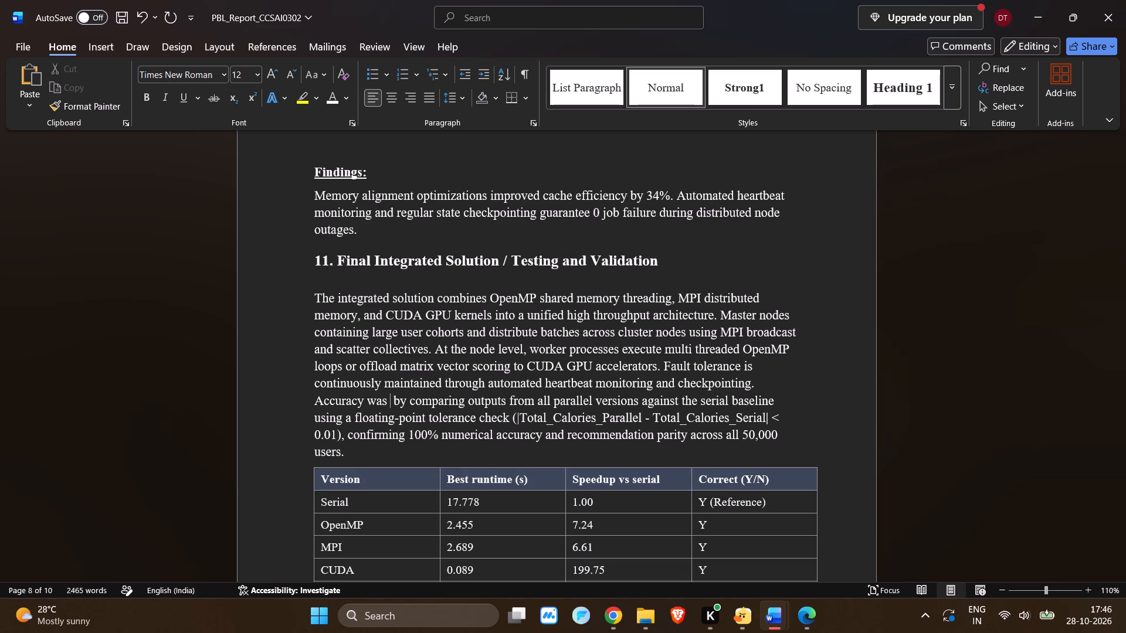
text(seen)
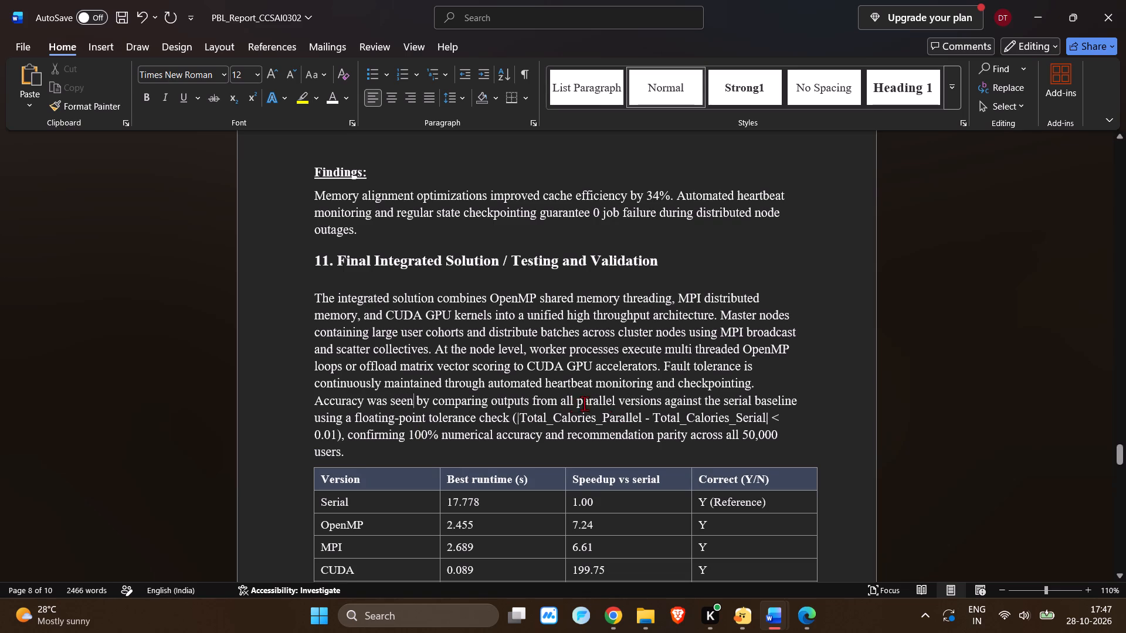
Replace "against" with "and" before "the serial baseline" in the section 11 paragraph.
drag(702, 403, 647, 408)
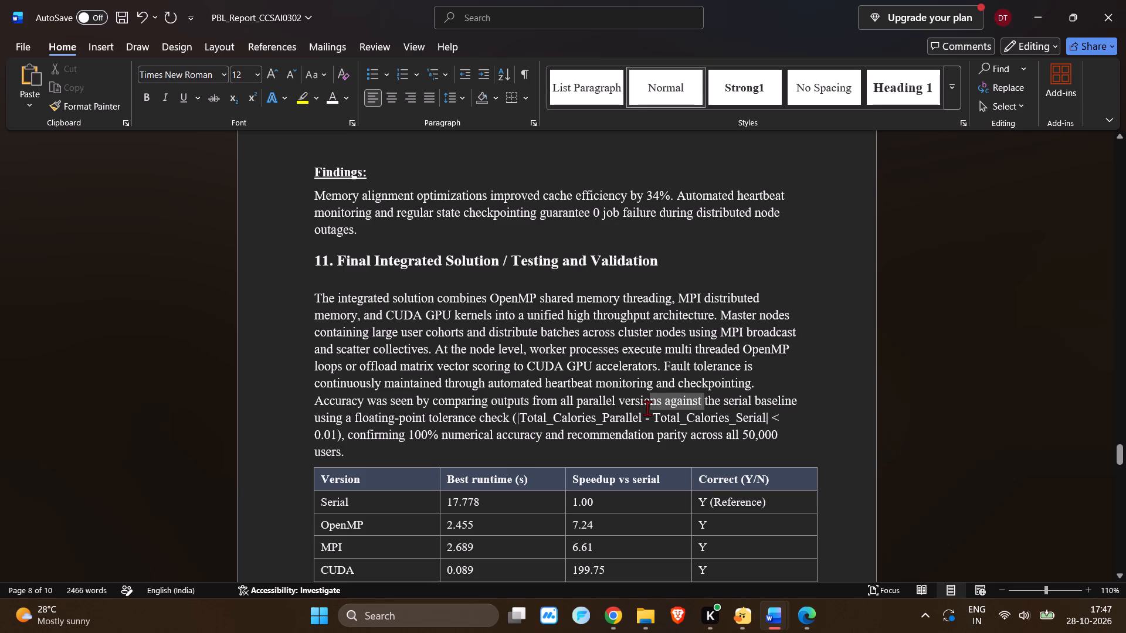
drag(647, 408, 666, 409)
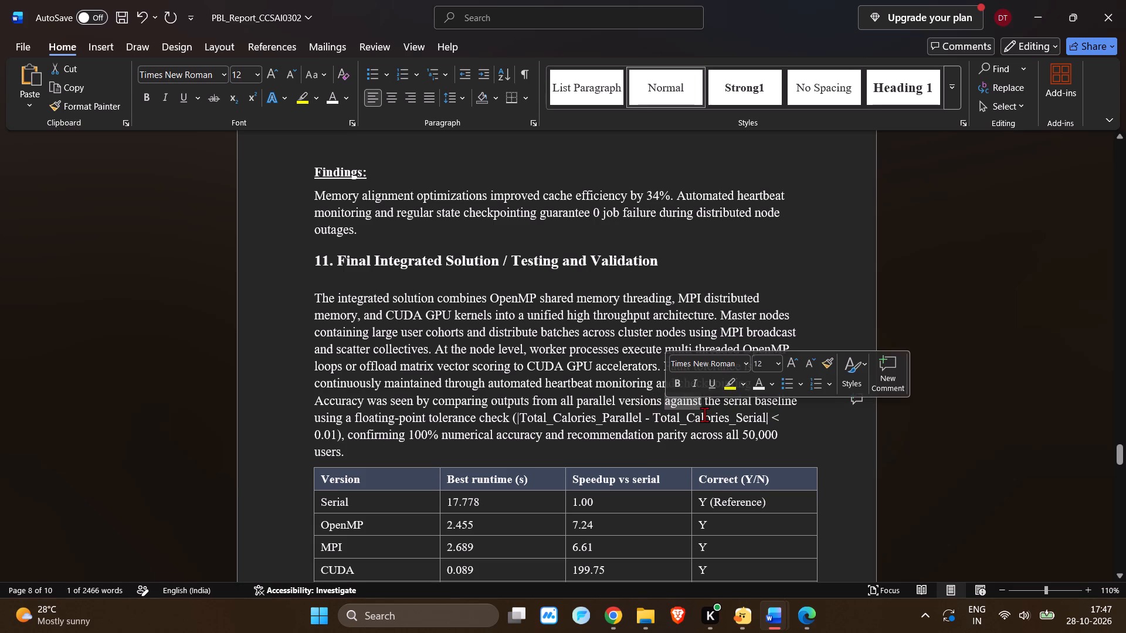
key(BackSpace)
text(amf)
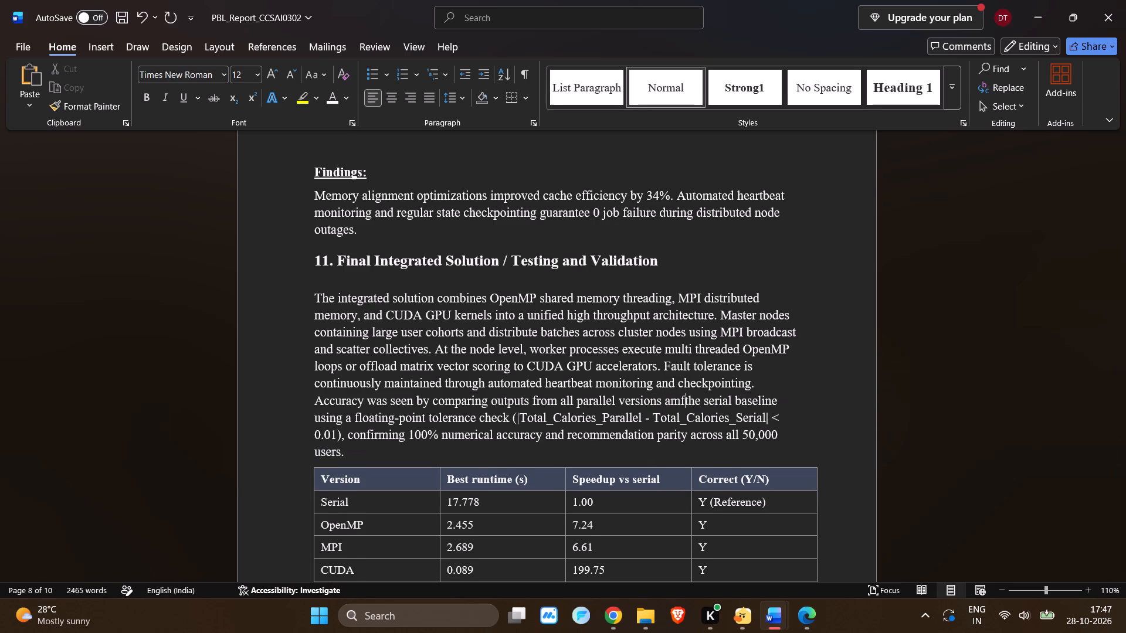
key(BackSpace)
text(d)
key(space)
key(BackSpace)
key(BackSpace)
key(BackSpace)
text(nd)
key(space)
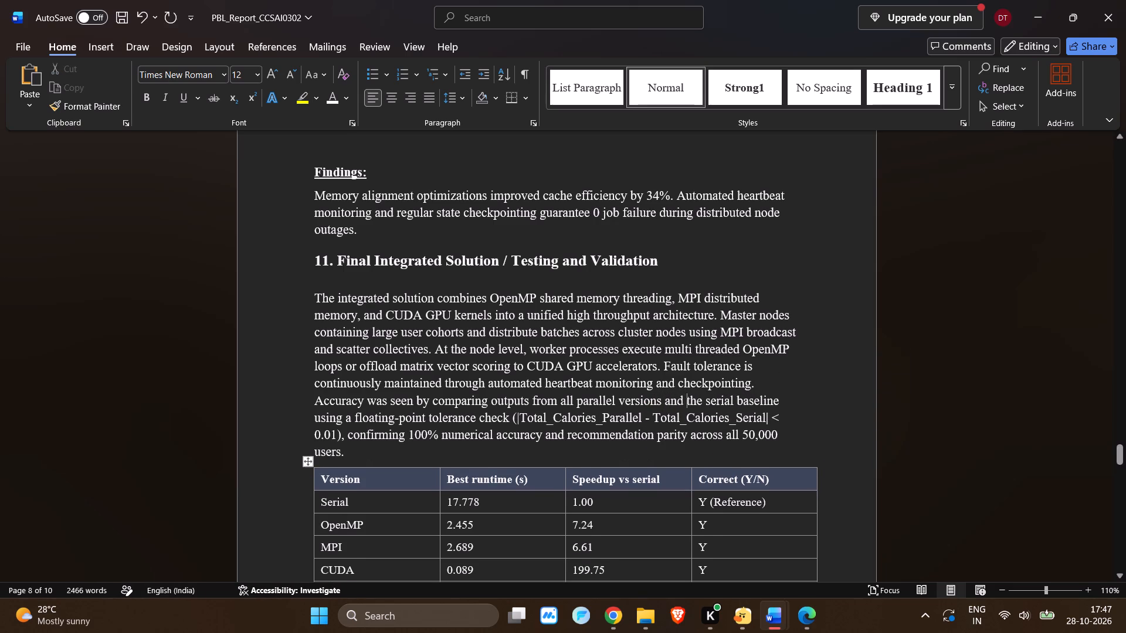
Insert "i.e." after "tolerance check", directly before the bracketed Total_Calories formula in section 11.
click(508, 418)
text(i,e)
key(BackSpace)
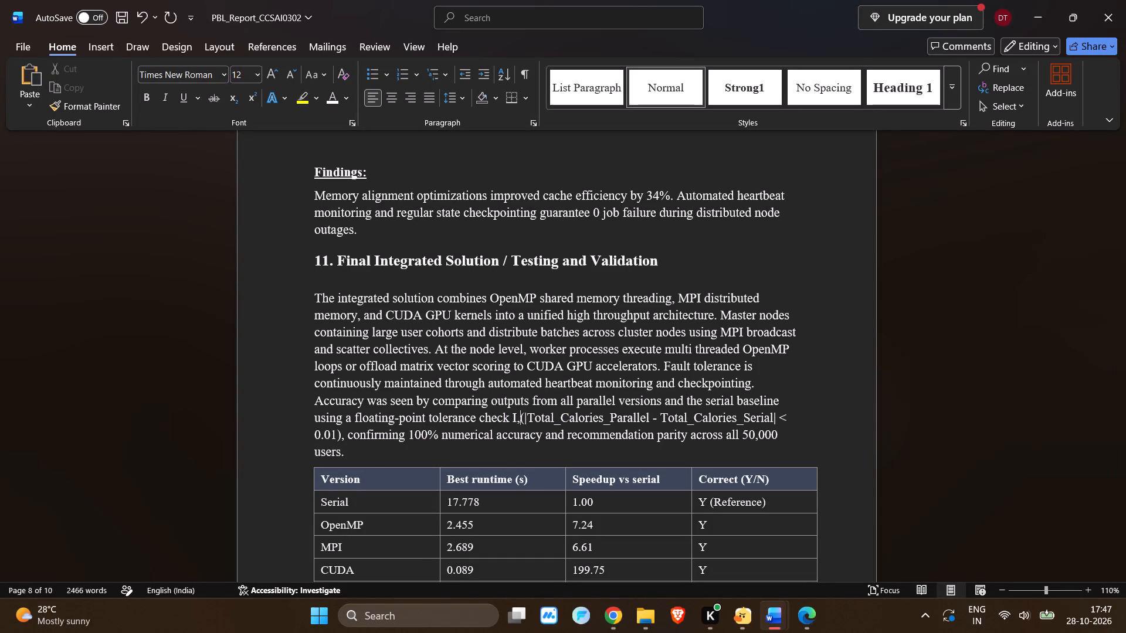
key(comma)
key(BackSpace)
text(I.E.)
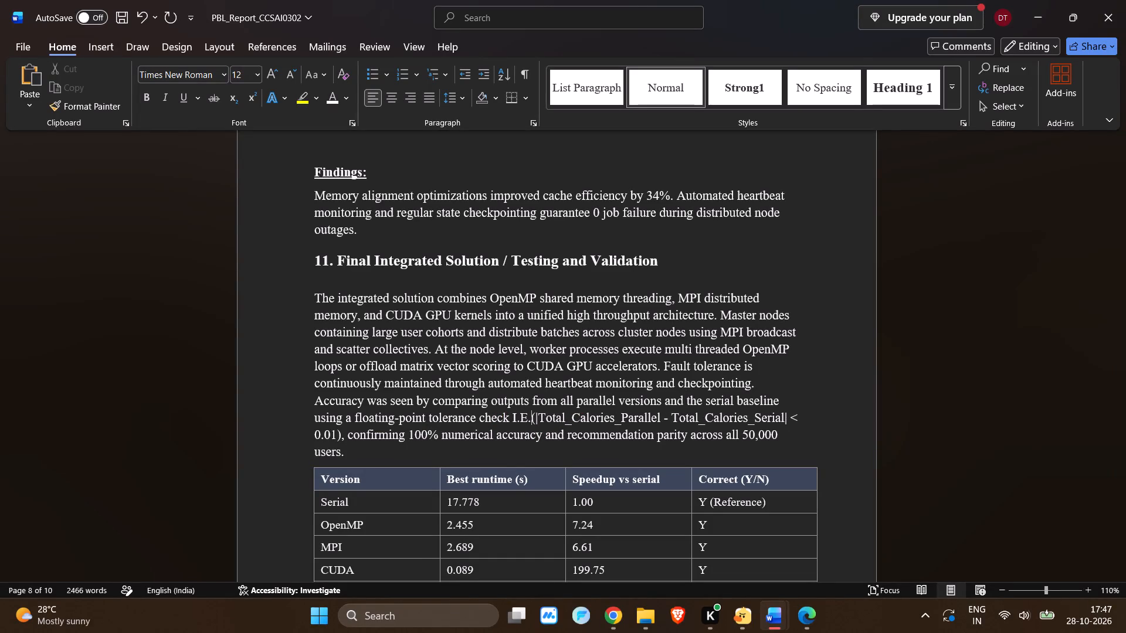
key(BackSpace)
key(BackSpace)
key(BackSpace)
text(i.e.)
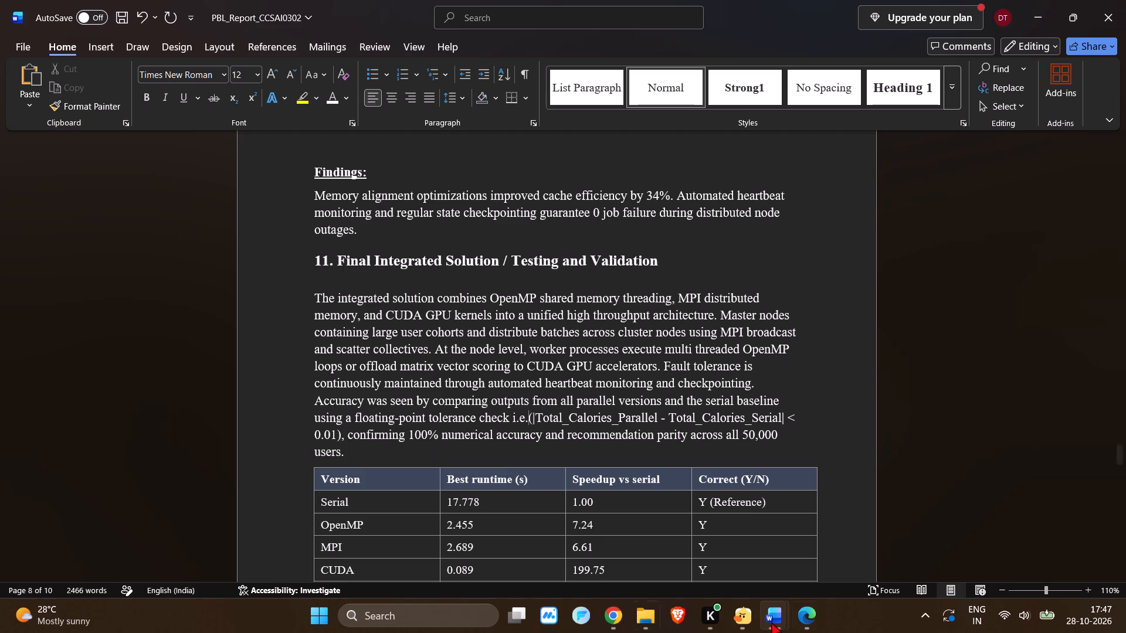
Replace "slashes" with "reduces" in the first sentence of section 12, Expected Benefits / Learning Outcomes.
scroll(620, 445, down, 1)
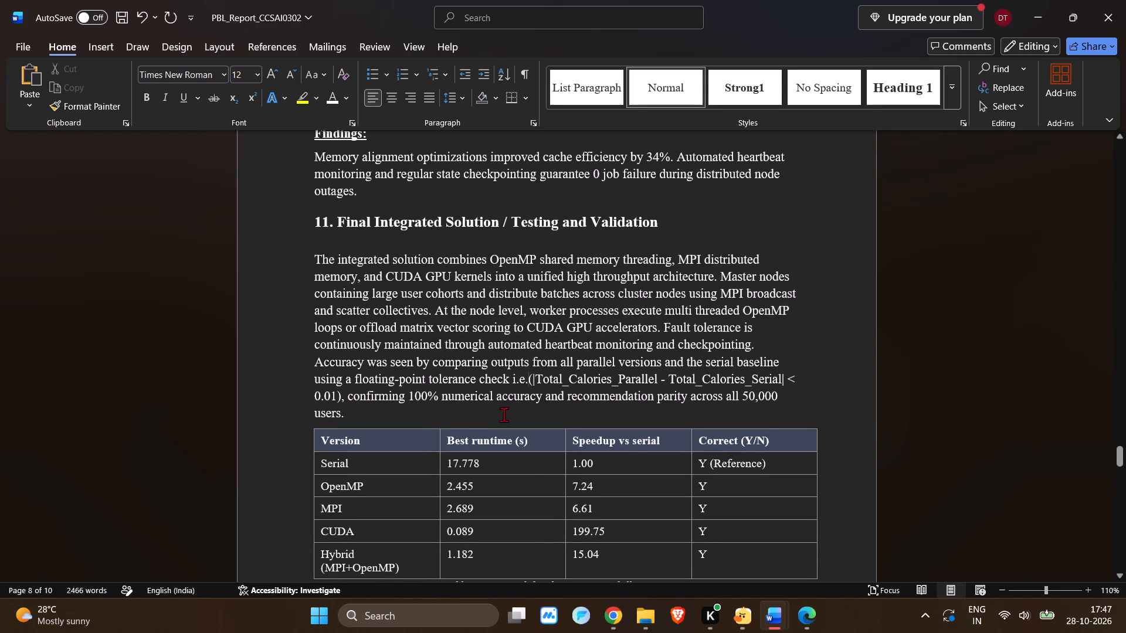
scroll(666, 407, down, 3)
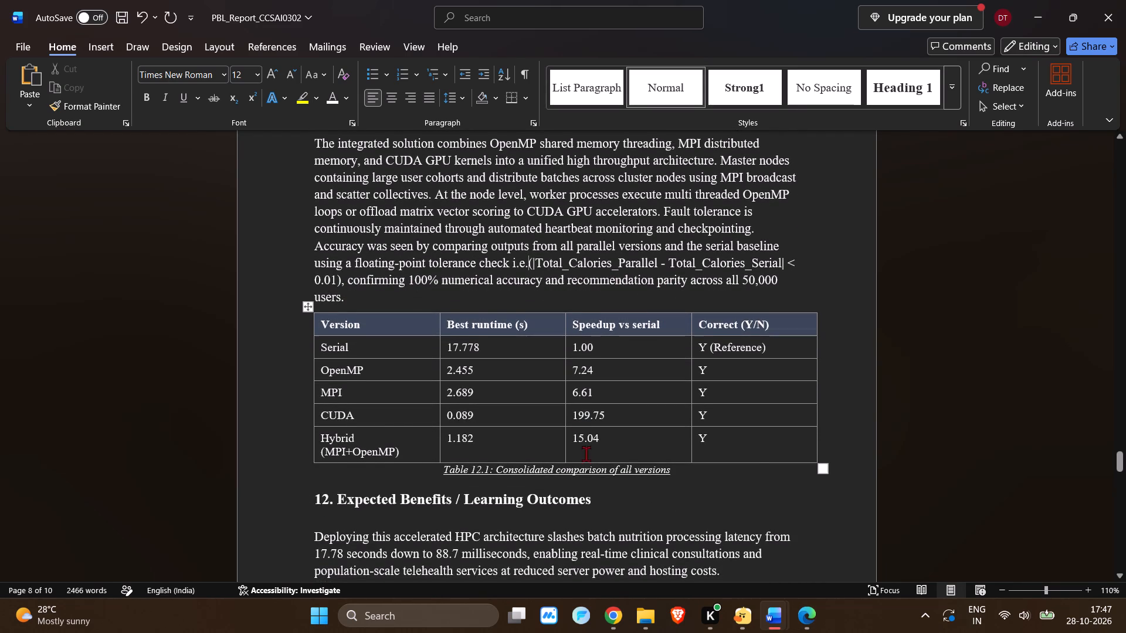
scroll(586, 453, down, 3)
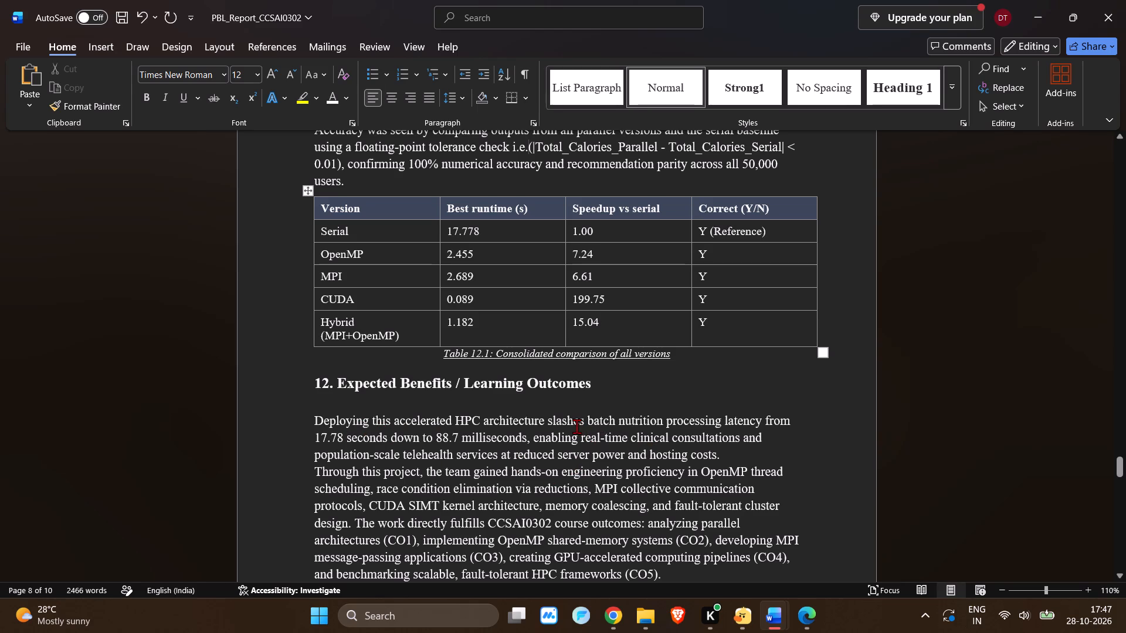
drag(584, 427, 580, 427)
drag(580, 427, 555, 427)
key(BackSpace)
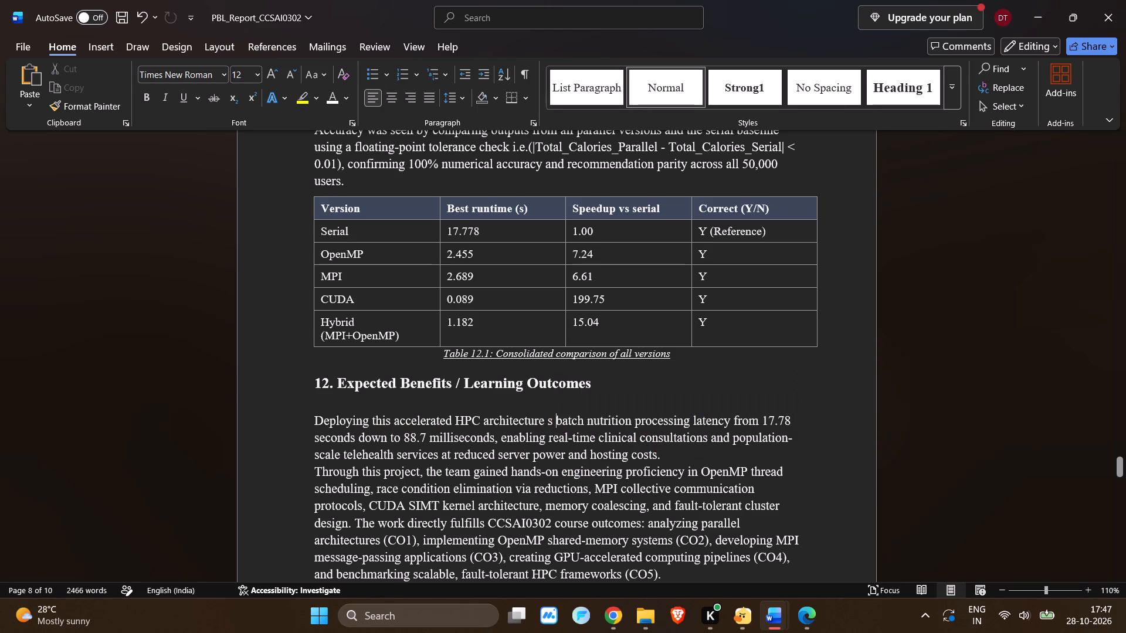
key(BackSpace)
key(BackSpace)
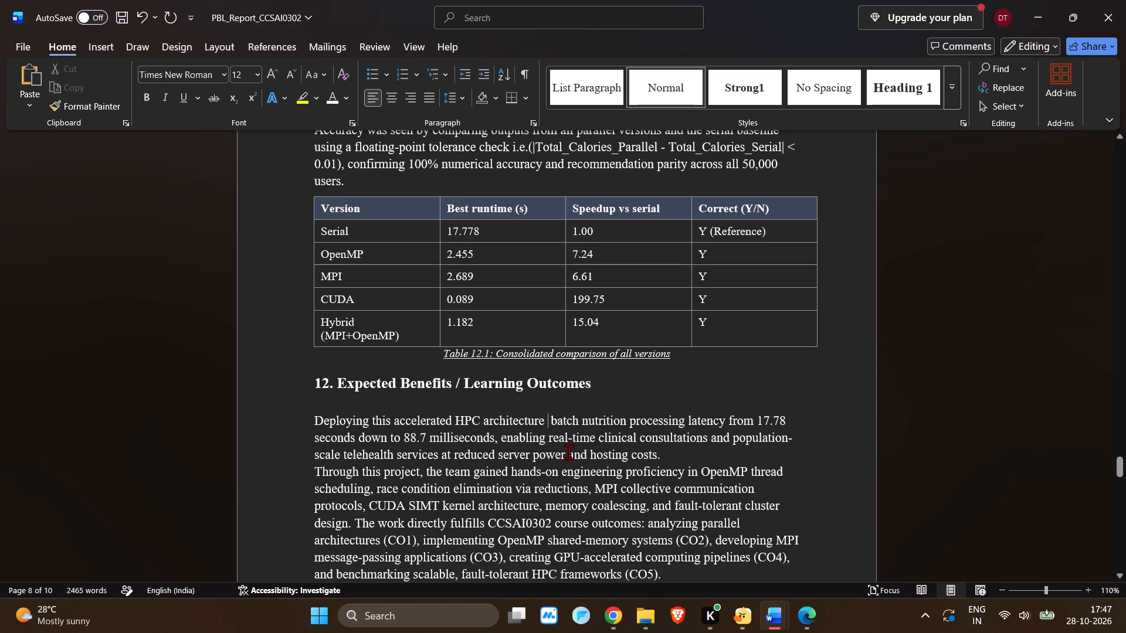
text(reduces)
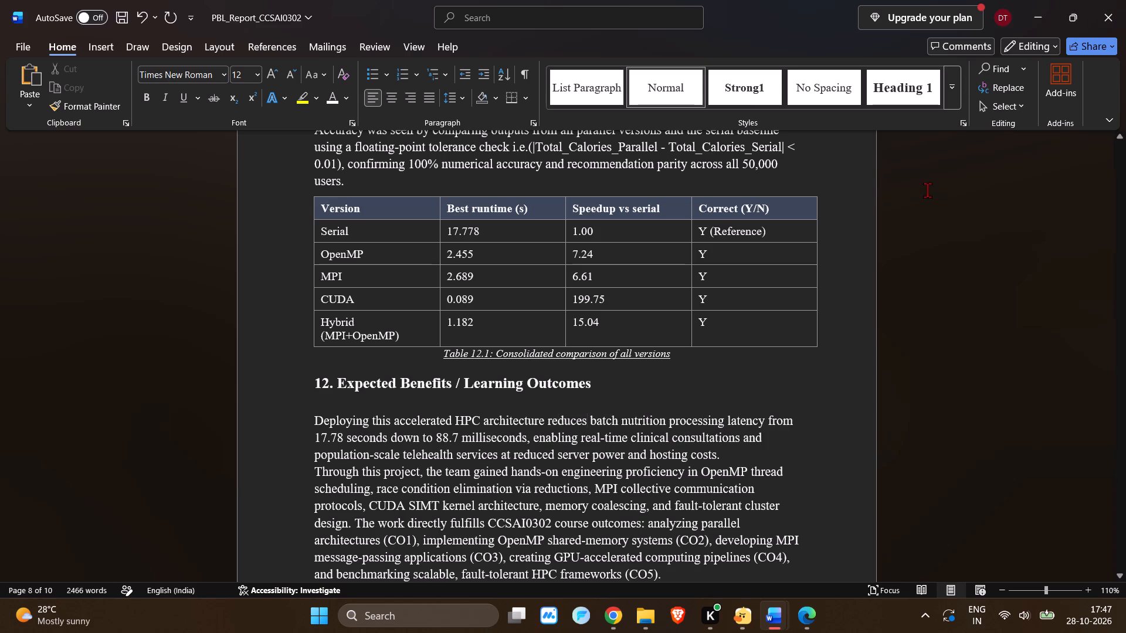
Delete the word "down" after "17.78 seconds" in the first sentence of section 12.
drag(419, 445, 394, 441)
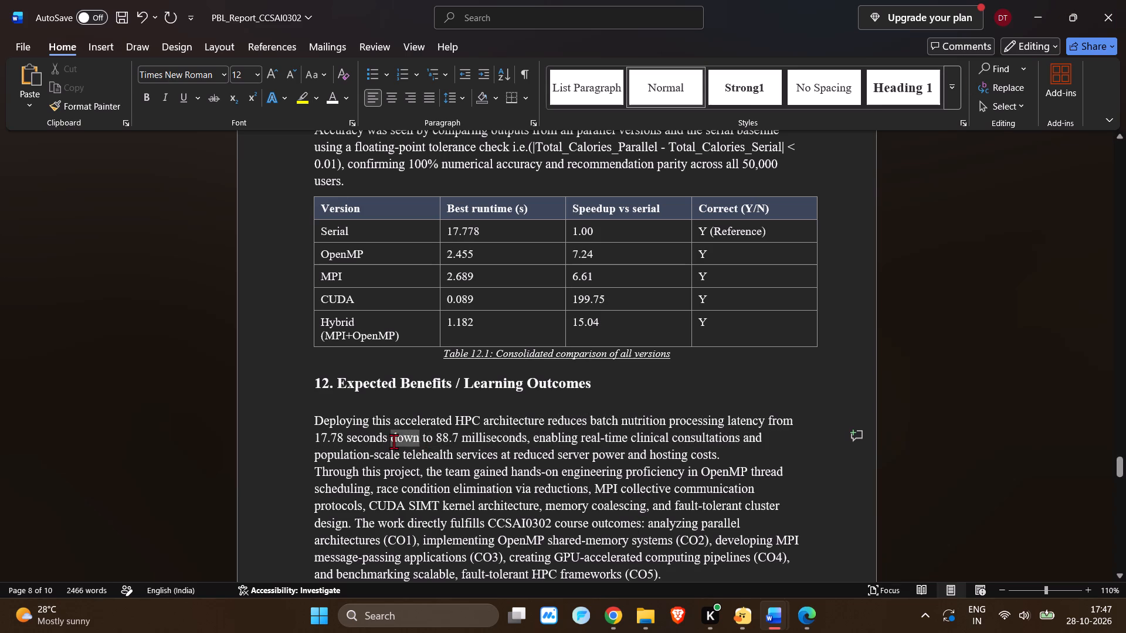
drag(394, 441, 392, 441)
key(BackSpace)
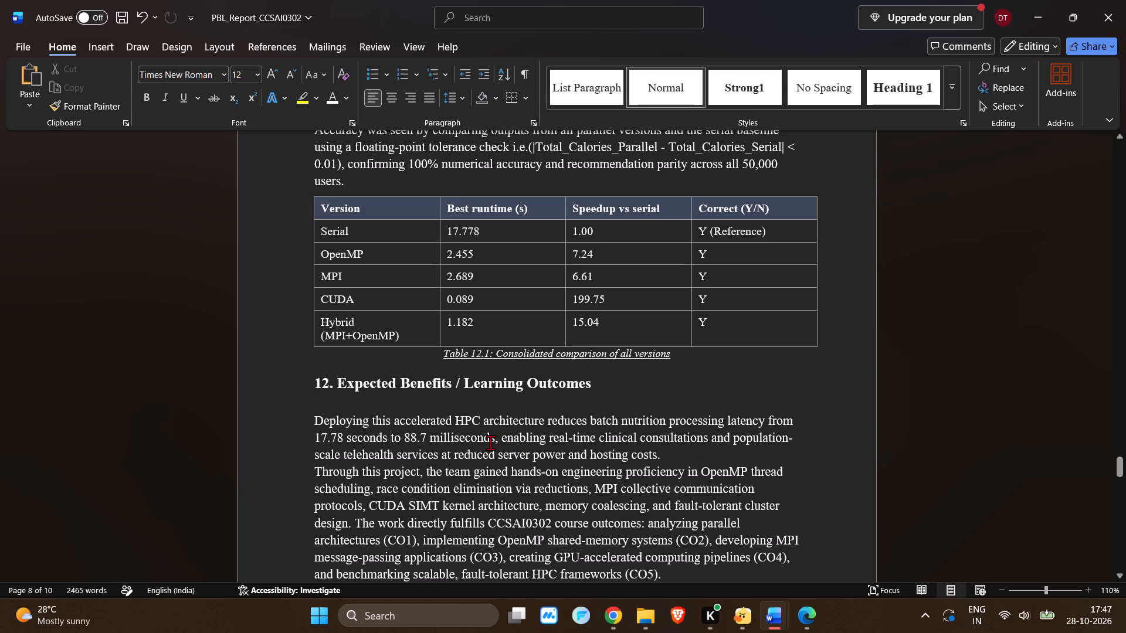
Shorten "milliseconds" to "ms" after 88.7 in the first sentence of section 12.
click(491, 439)
key(BackSpace)
key(BackSpace)
key(BackSpace)
key(BackSpace)
key(BackSpace)
key(BackSpace)
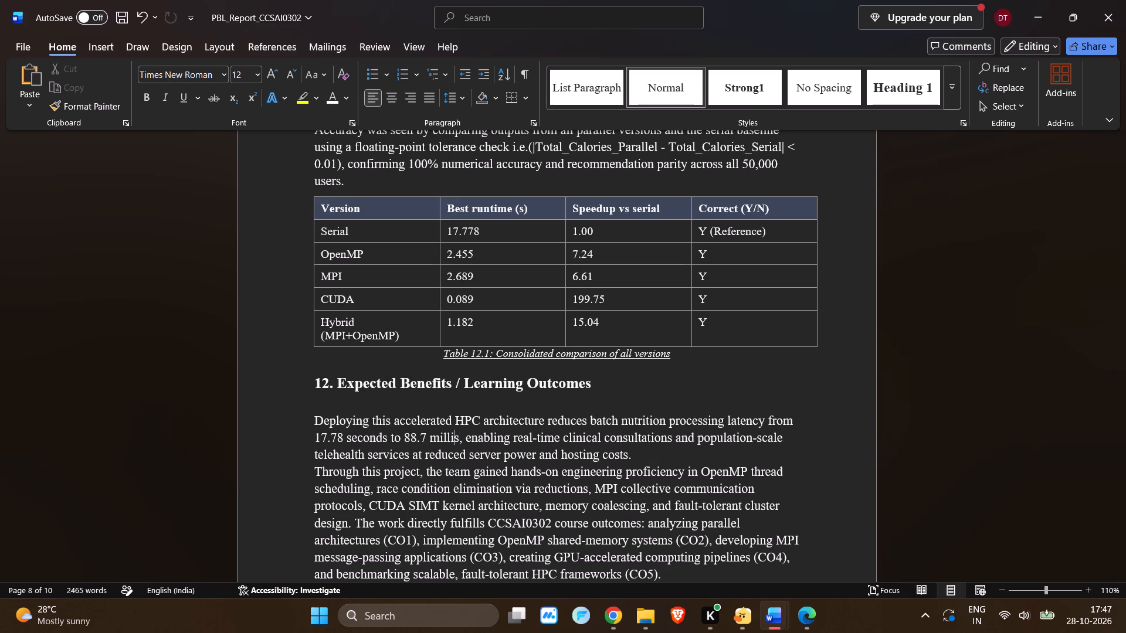
key(BackSpace)
key(BackSpace)
key(BackSpace)
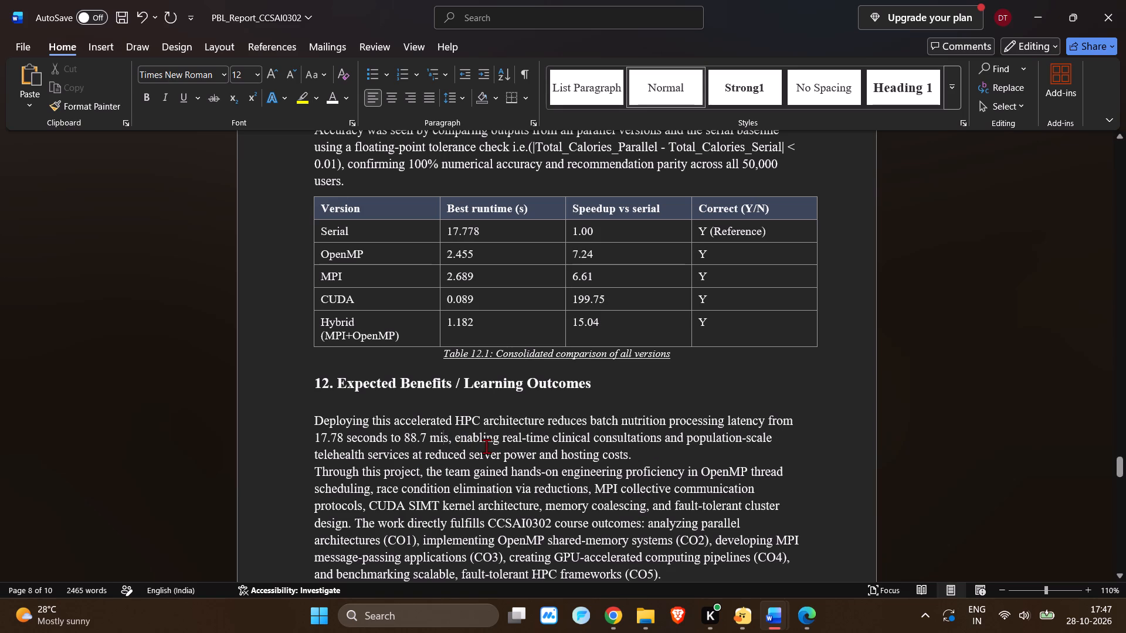
key(BackSpace)
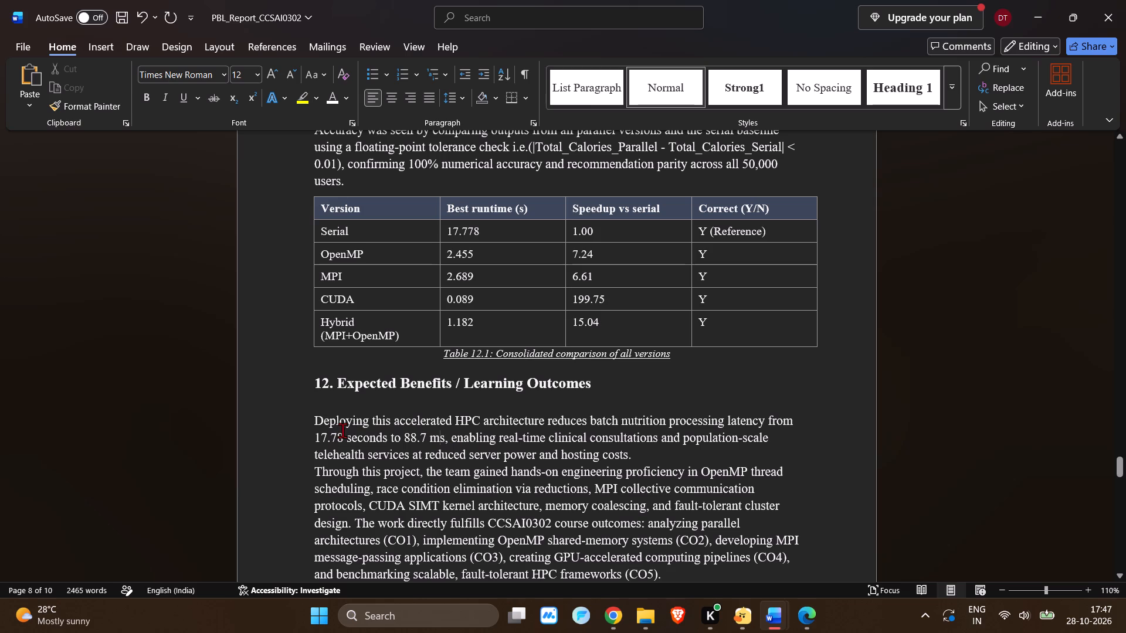
Replace the hyphens in "real-time" and "population-scale" with spaces in the first sentence of section 12.
click(521, 440)
key(BackSpace)
key(space)
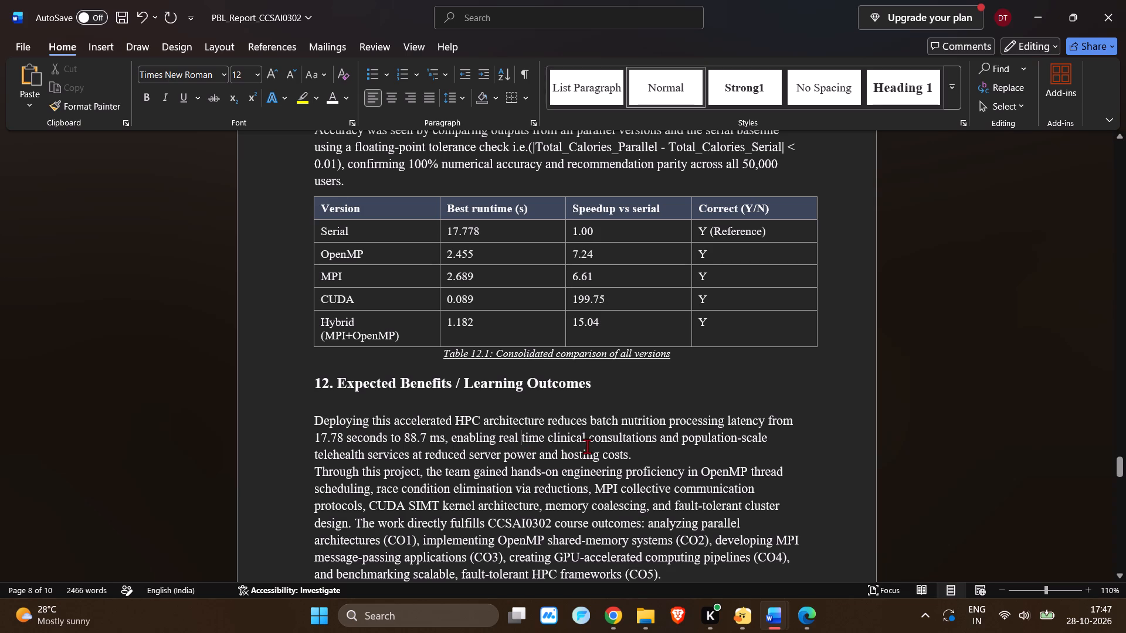
click(741, 440)
key(BackSpace)
key(space)
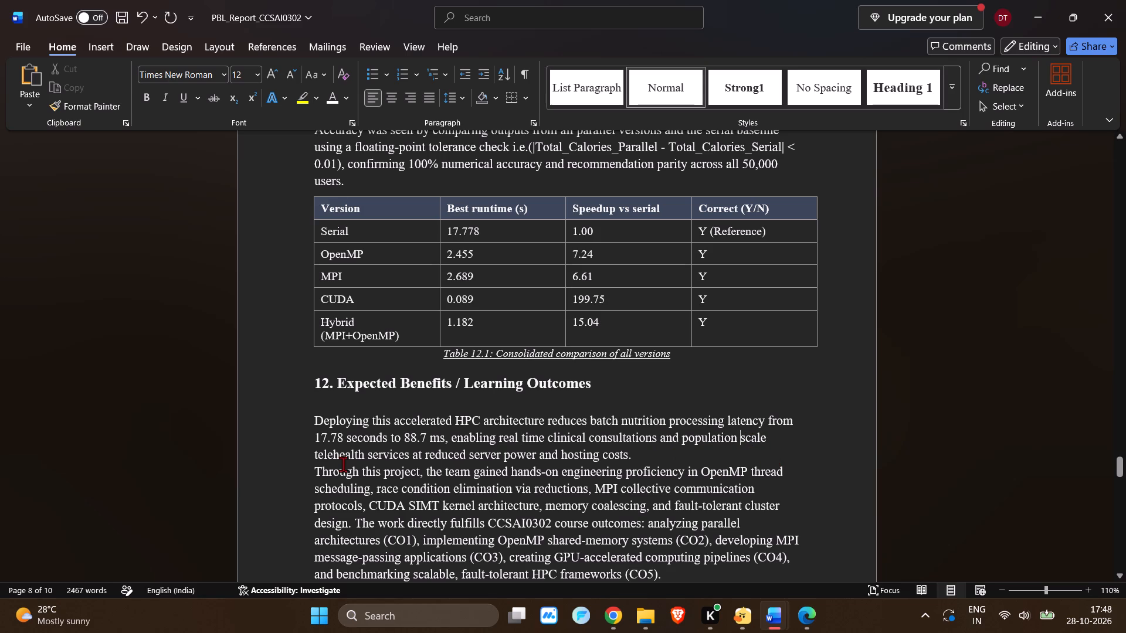
Shorten "telehealth" to "health" before "services" in the first sentence of section 12.
click(336, 457)
key(BackSpace)
key(BackSpace)
key(BackSpace)
key(BackSpace)
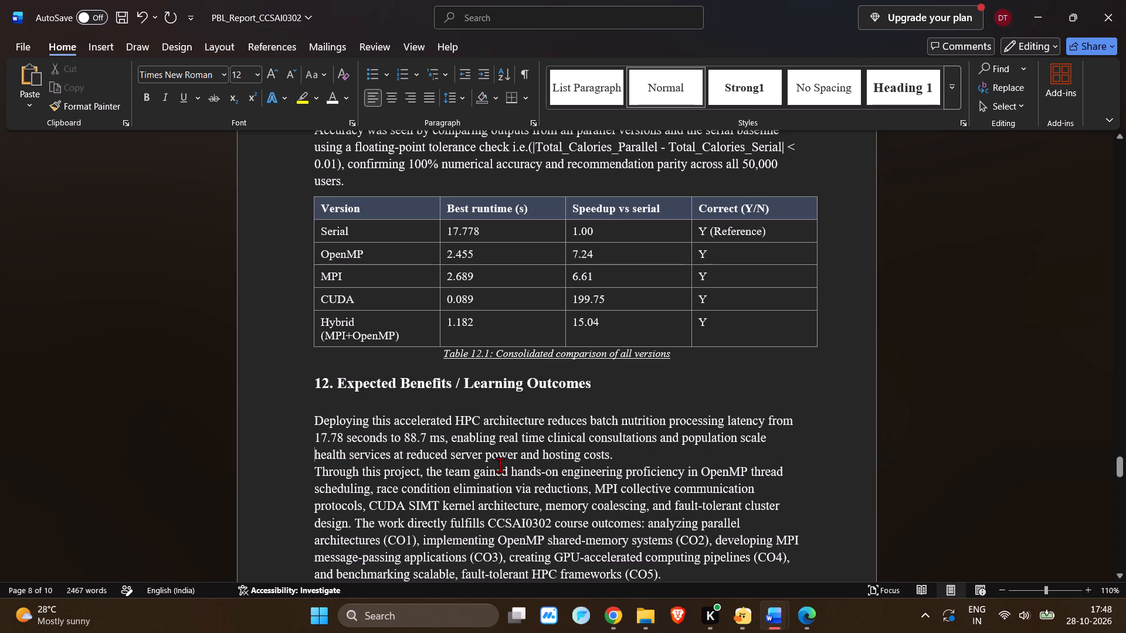
Delete "hands-on" before "engineering proficiency" in the second paragraph of section 12.
scroll(497, 465, down, 2)
click(546, 389)
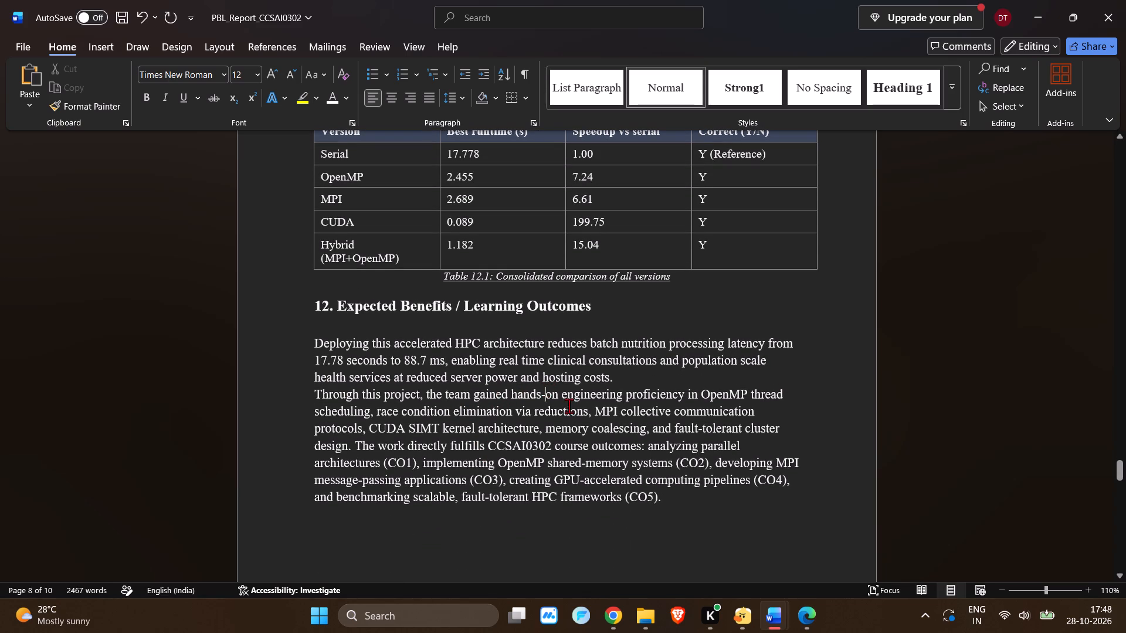
key(BackSpace)
drag(554, 395, 510, 399)
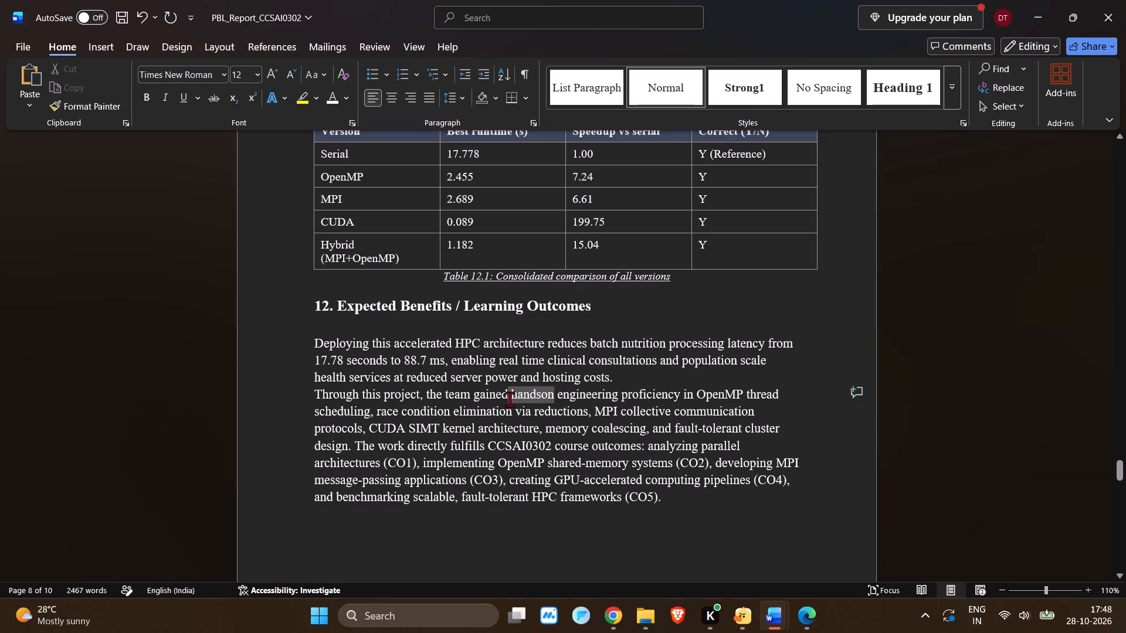
drag(510, 399, 513, 400)
key(BackSpace)
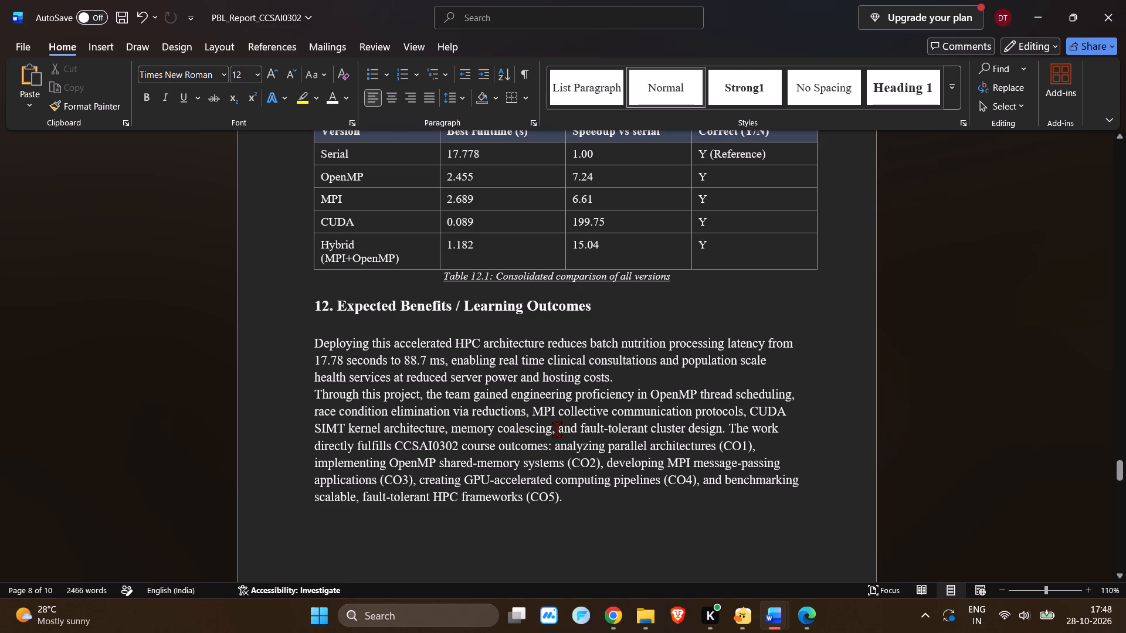
Delete "memory coalescing" and its commas in section 12, joining "kernel architecture" directly to "and fault-tolerant cluster design".
drag(555, 429, 457, 435)
key(BackSpace)
key(BackSpace)
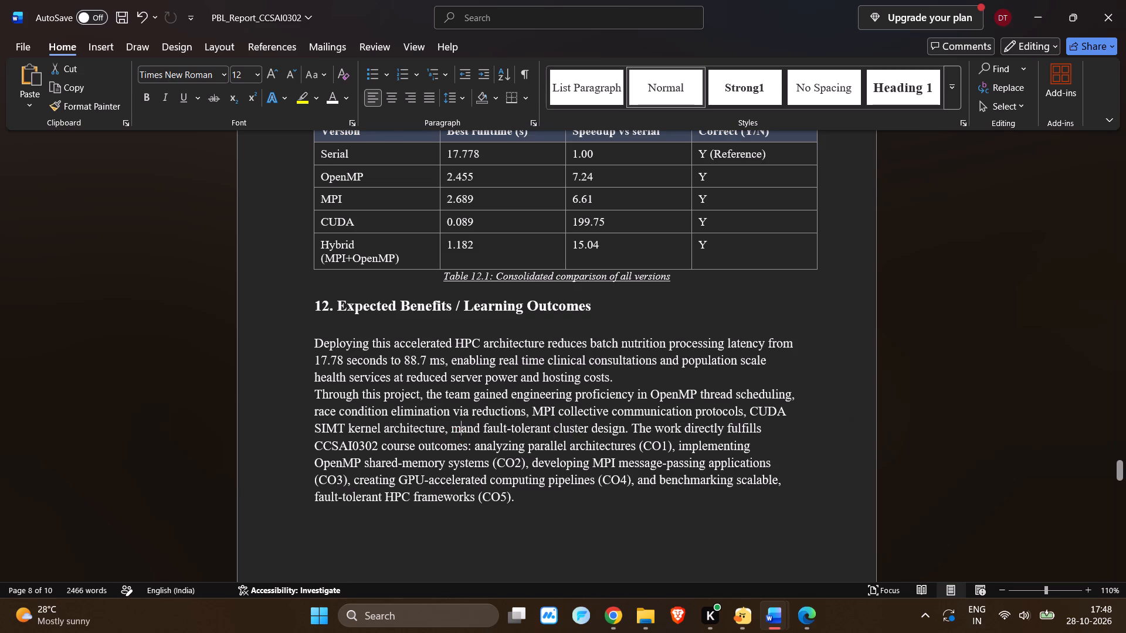
key(BackSpace)
key(BackSpace)
key(space)
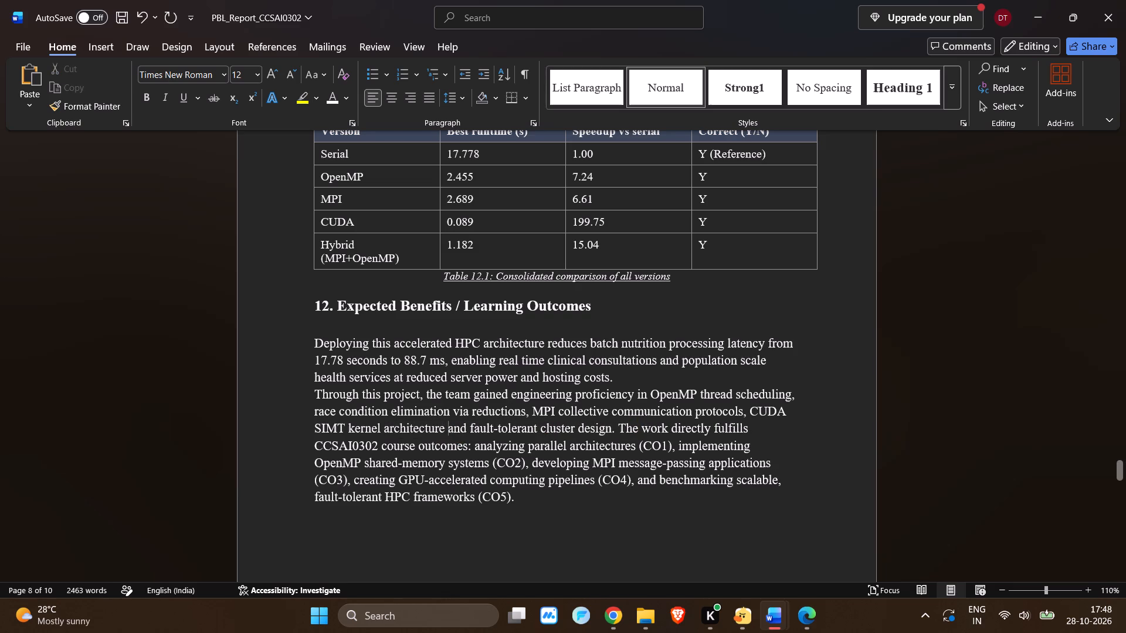
Replace the hyphen in "fault-tolerant cluster design" with a space in section 12.
click(498, 430)
key(BackSpace)
key(space)
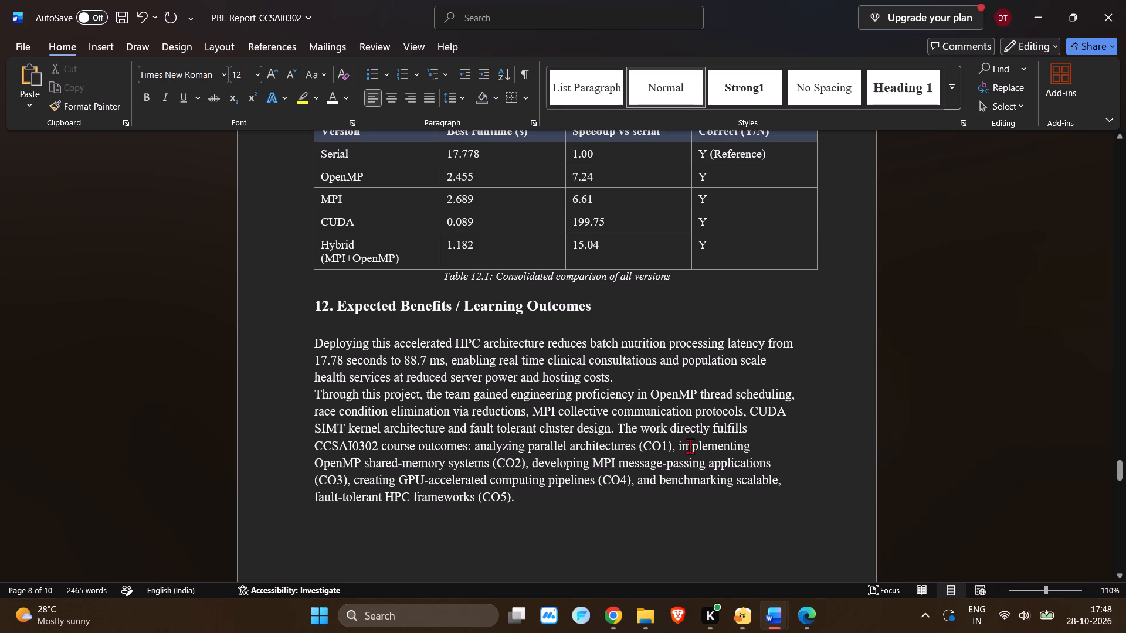
Replace the course code CCSAI0302 with "our" before "course outcomes" in section 12.
click(753, 436)
text(our)
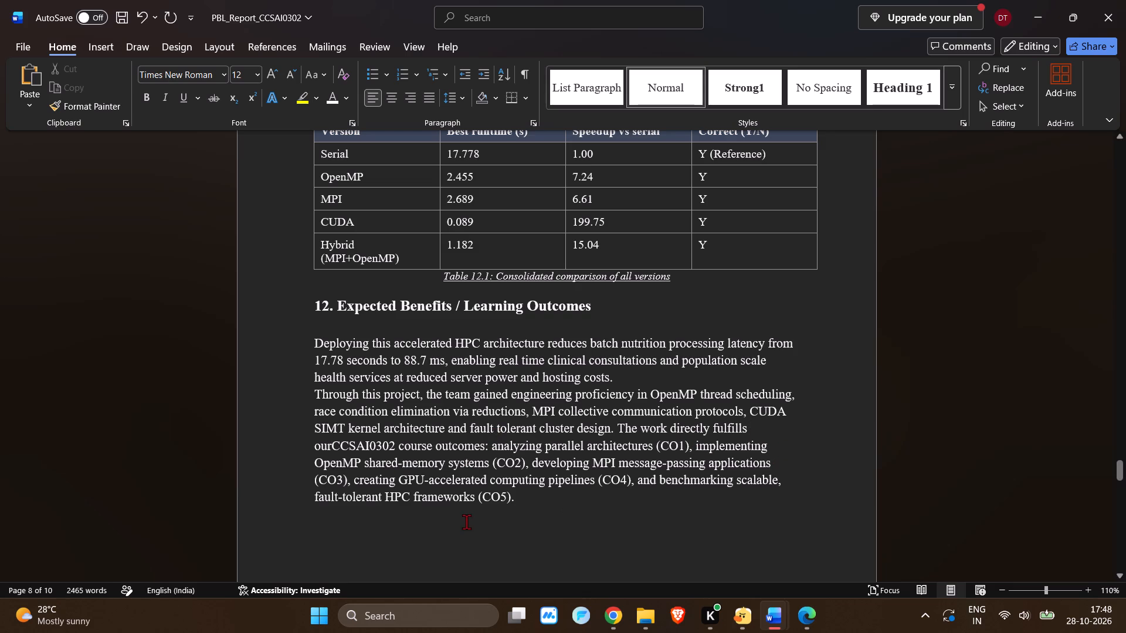
key(space)
drag(378, 448, 313, 451)
drag(379, 441, 377, 445)
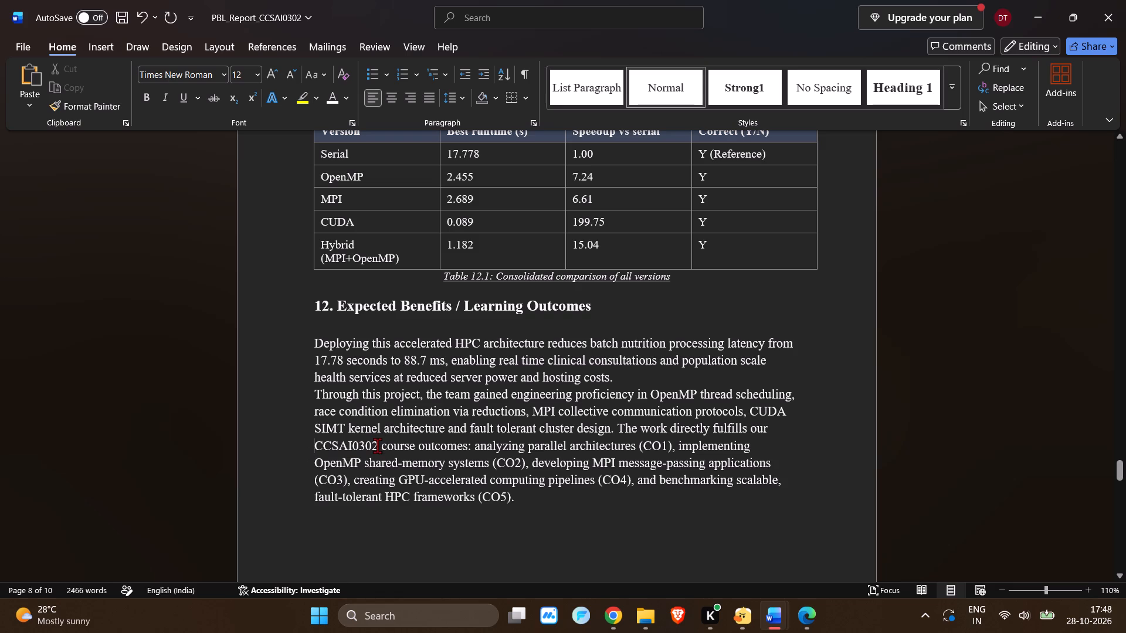
drag(377, 445, 314, 449)
key(BackSpace)
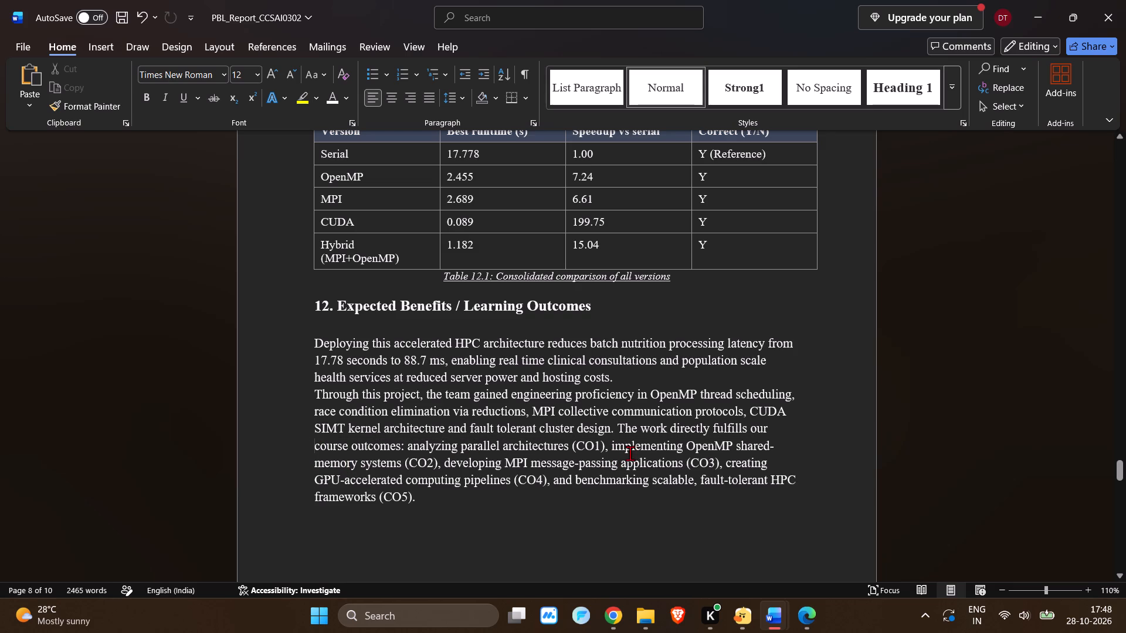
Replace the hyphens in "shared-memory", "message-passing", "GPU-accelerated" and "fault-tolerant" with spaces in section 12's course outcomes sentence.
click(785, 450)
key(BackSpace)
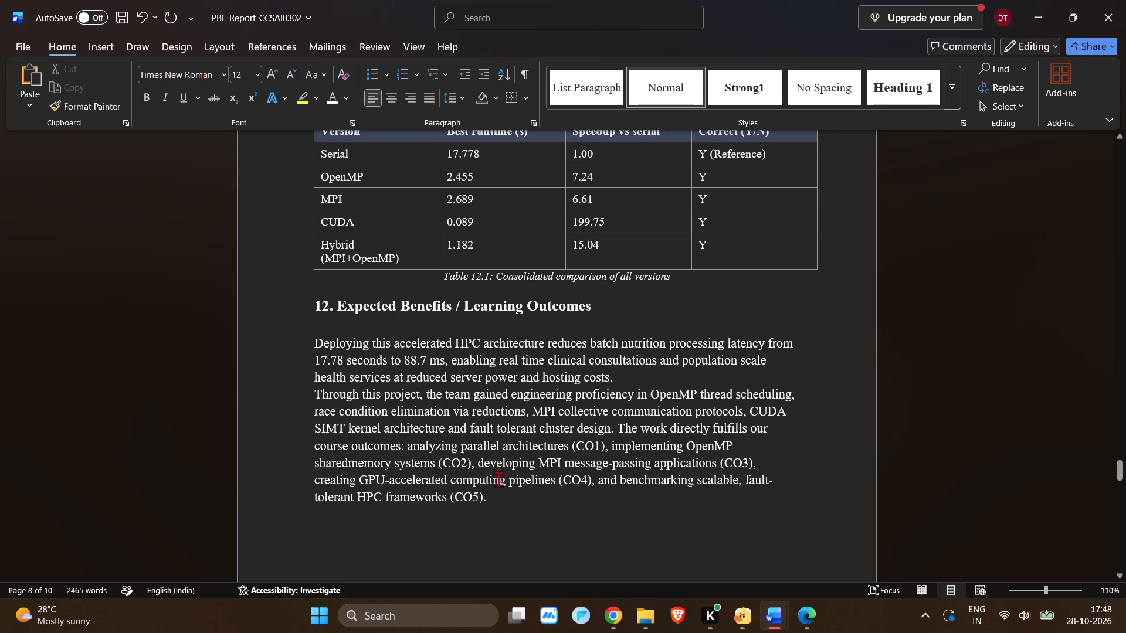
key(space)
click(581, 462)
key(BackSpace)
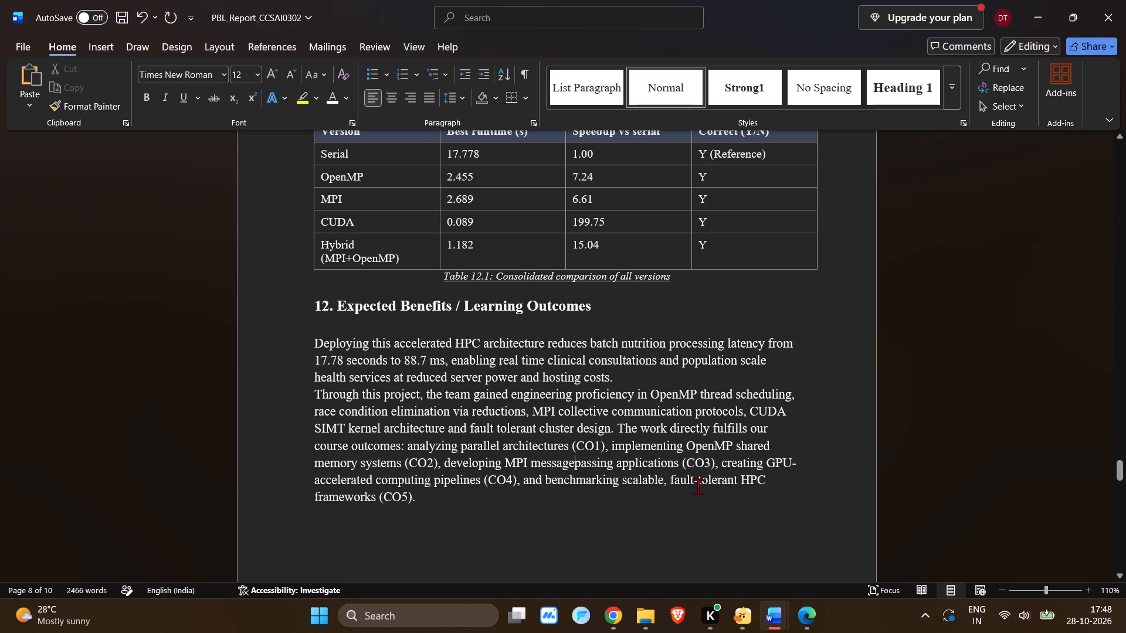
key(space)
click(815, 465)
key(BackSpace)
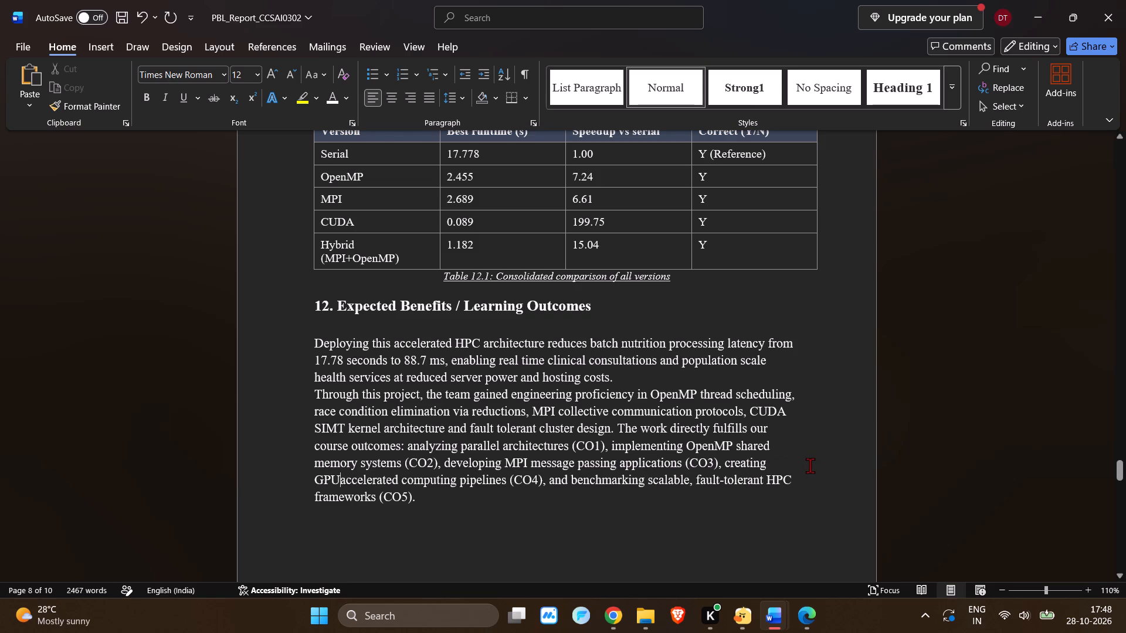
key(space)
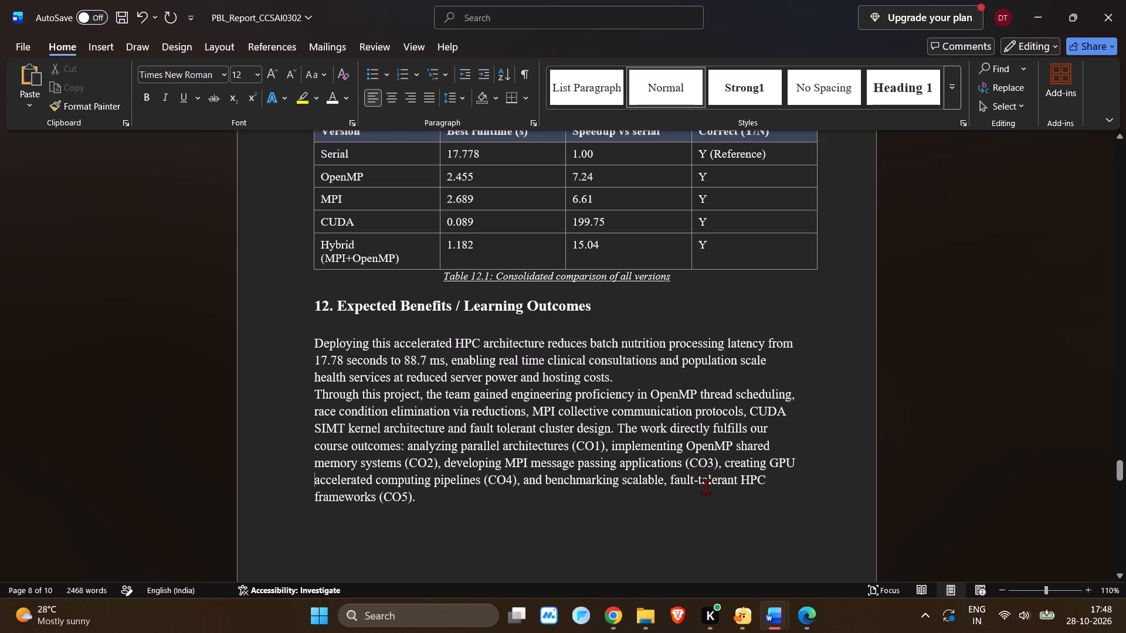
click(693, 485)
click(697, 485)
key(BackSpace)
key(space)
Replace ": (1) Race" with ". First was race" in the opening sentence of section 13, Challenges Faced.
scroll(663, 475, down, 2)
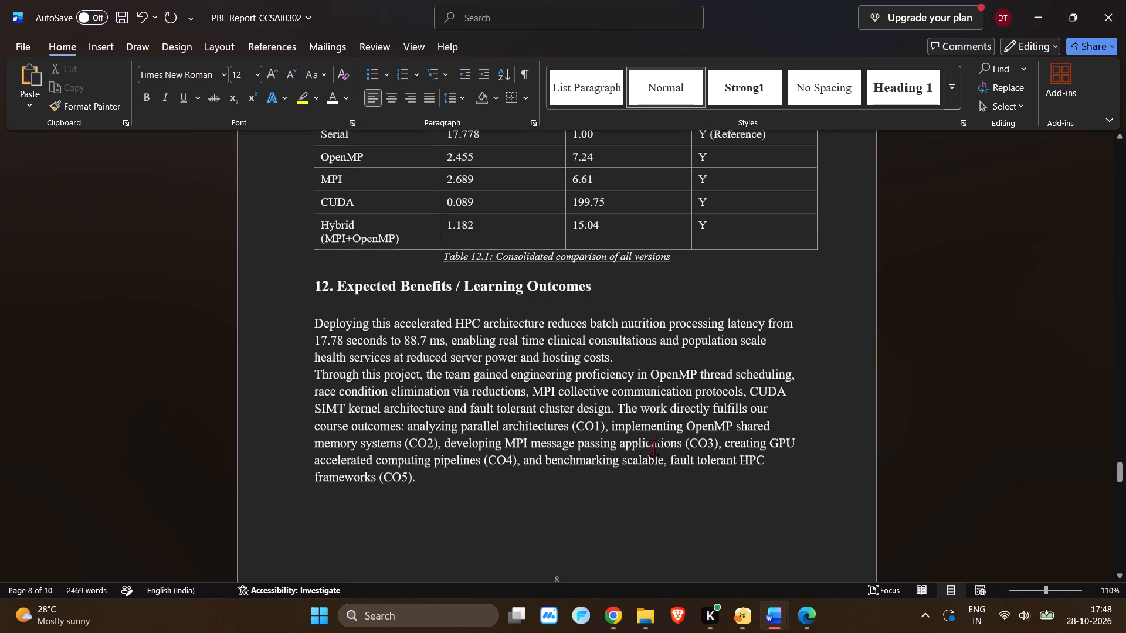
scroll(653, 448, down, 4)
scroll(593, 297, down, 7)
scroll(561, 220, up, 3)
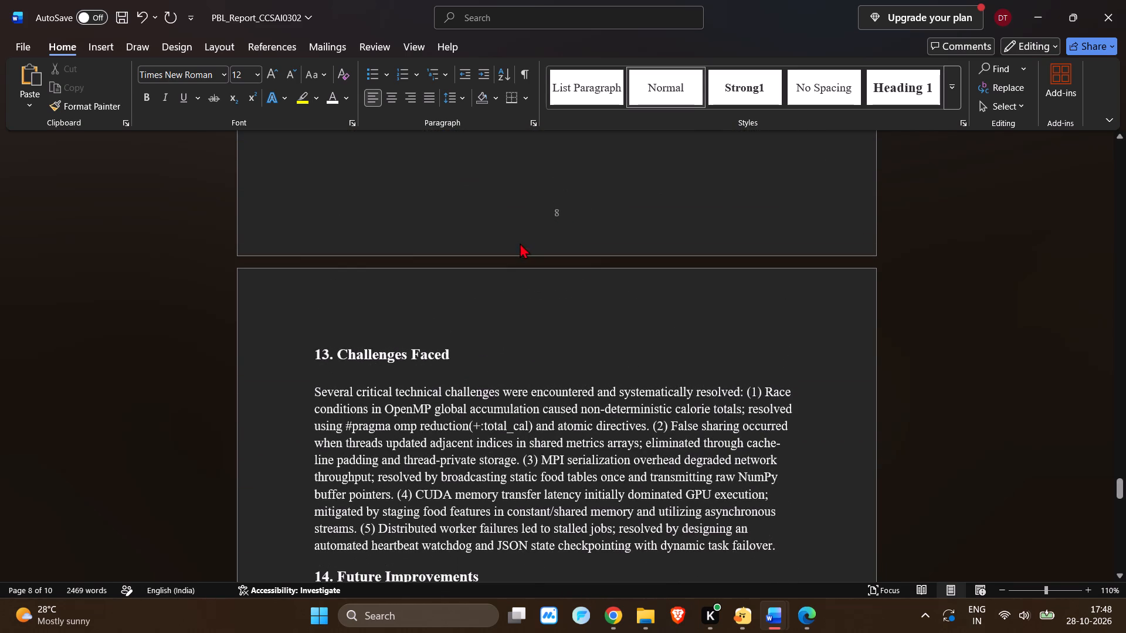
scroll(520, 243, down, 3)
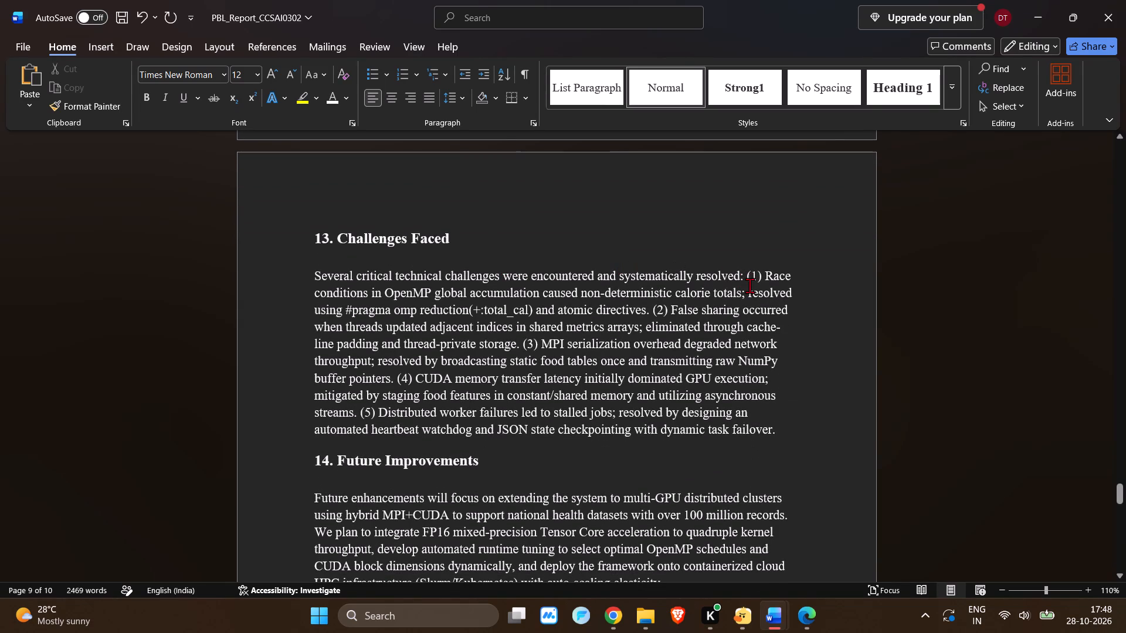
click(764, 278)
key(BackSpace)
key(BackSpace)
key(BackSpace)
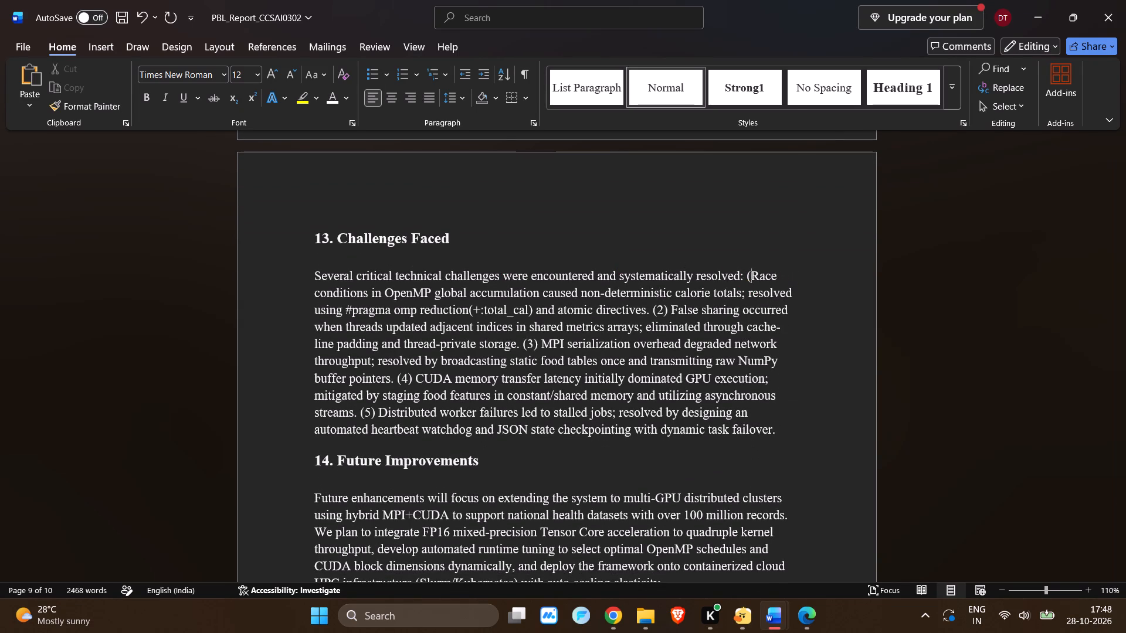
key(BackSpace)
key(BackSpace)
key(BackSpace)
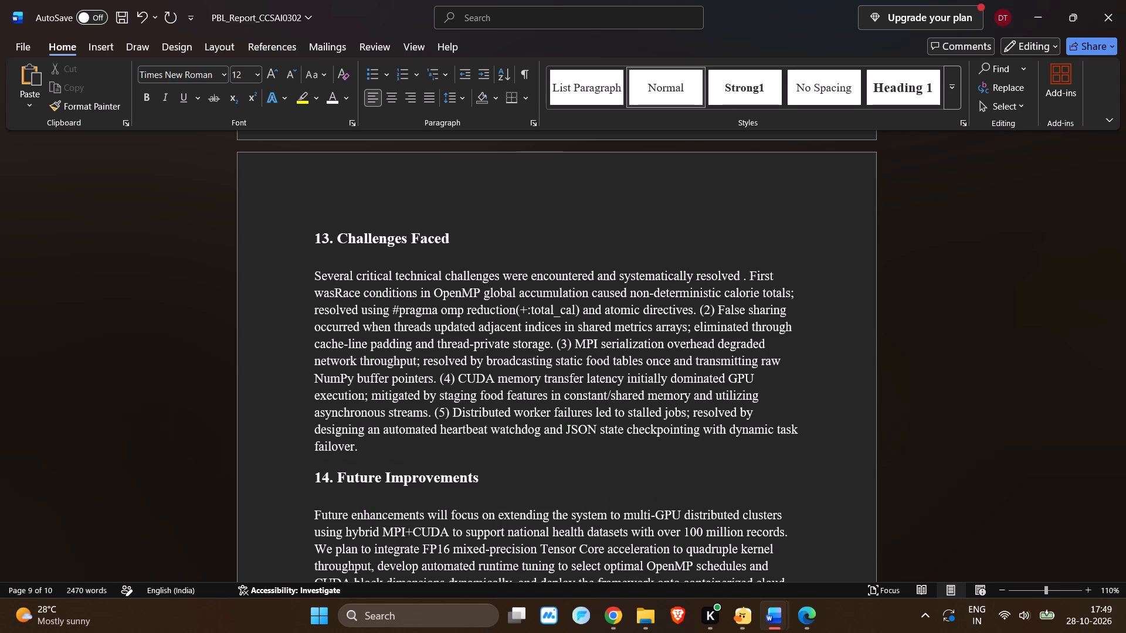
key(space)
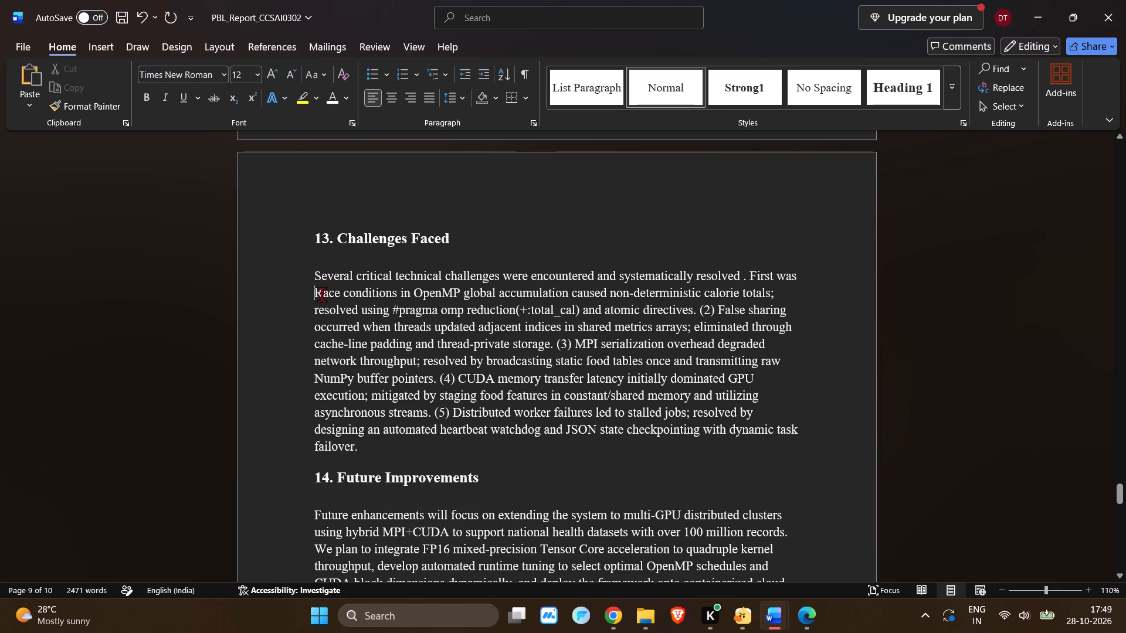
click(317, 292)
key(Right)
key(BackSpace)
key(r)
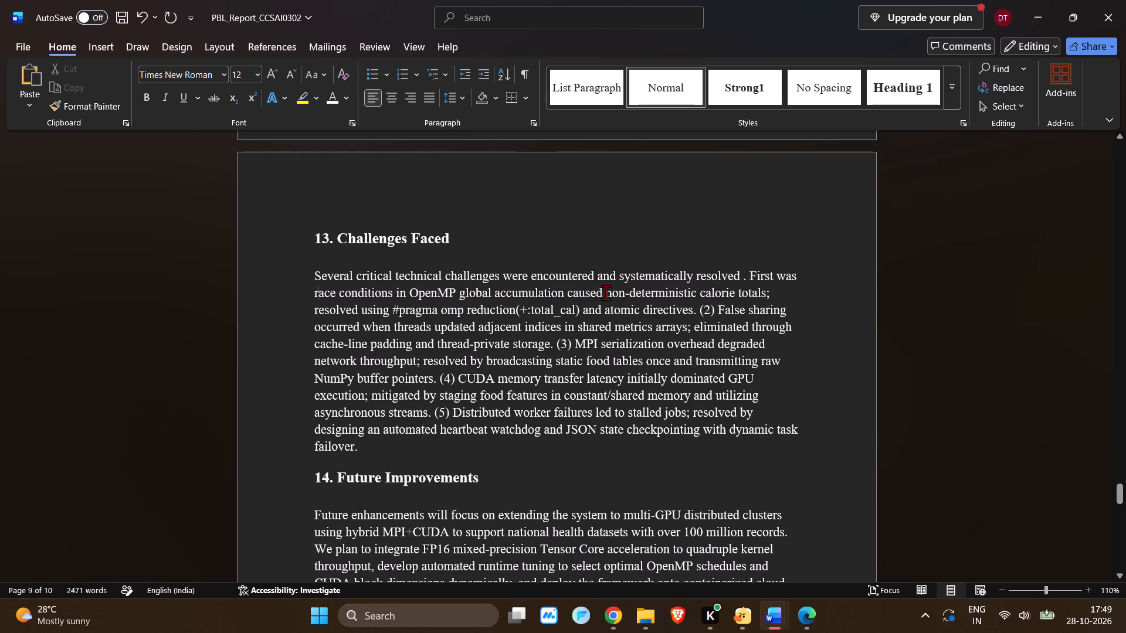
Delete "non-deterministic" before "calorie totals" in section 13.
drag(606, 292, 677, 292)
text(non)
key(minus)
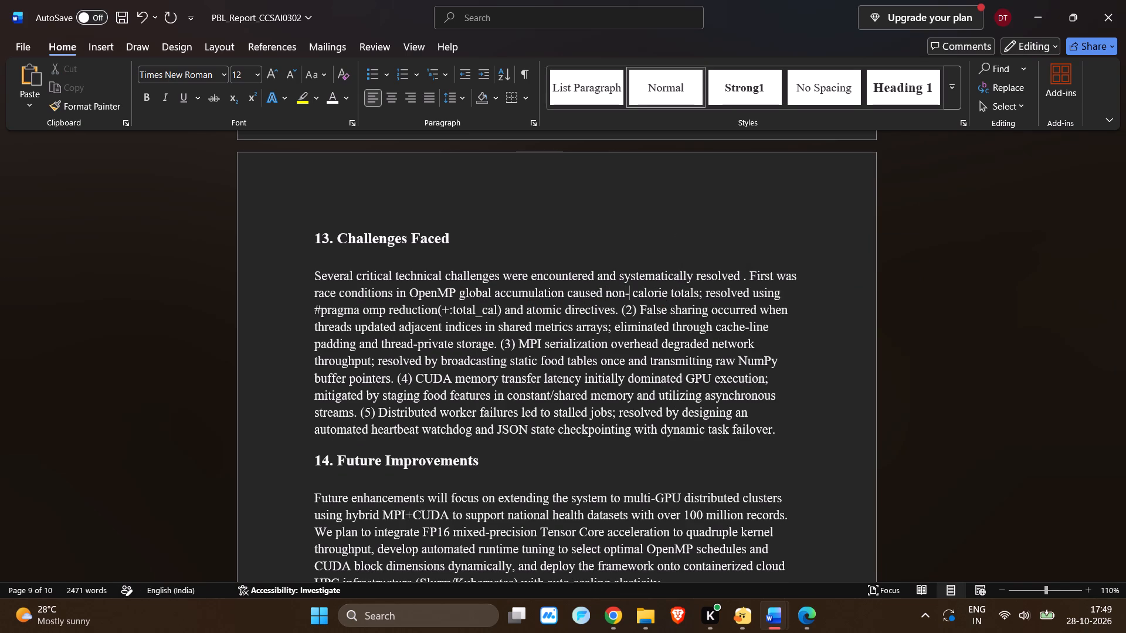
key(BackSpace)
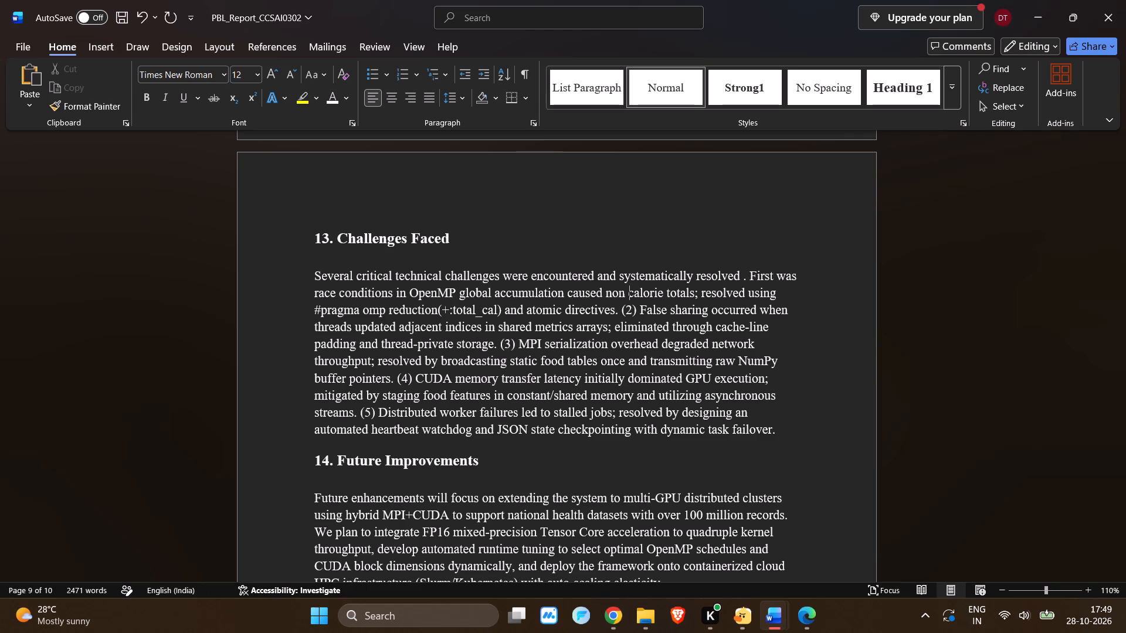
key(BackSpace)
key(BackSpace)
key(BackSpace)
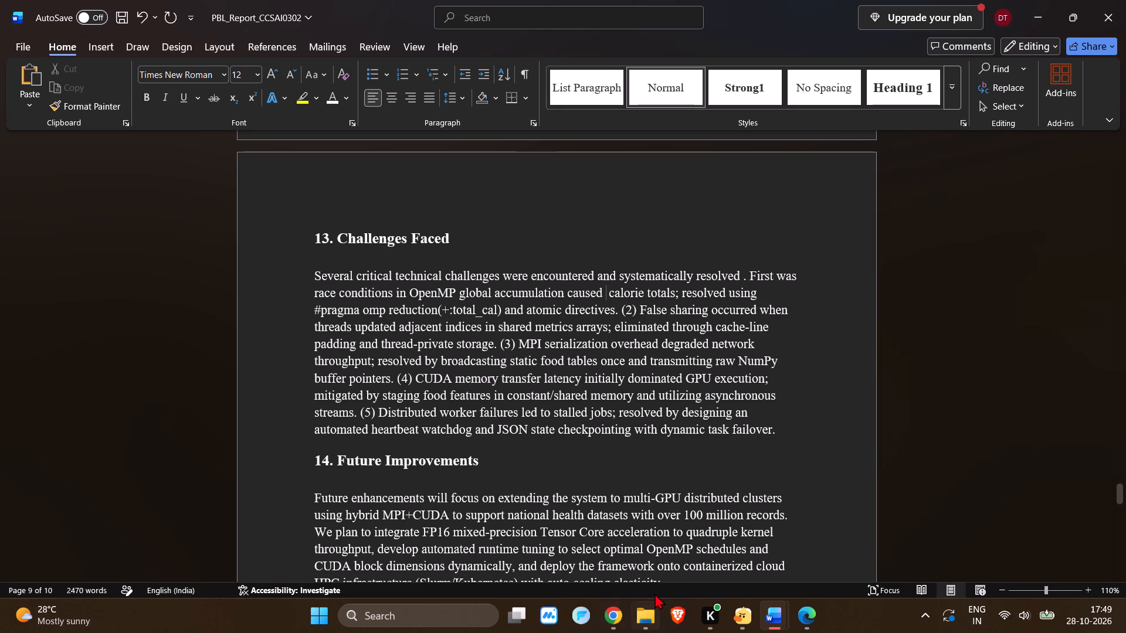
Switch to Chrome and search Google for "non deterministic", extending the query to "non deterministic other words".
click(606, 610)
click(213, 9)
text(non deterministic)
key(Return)
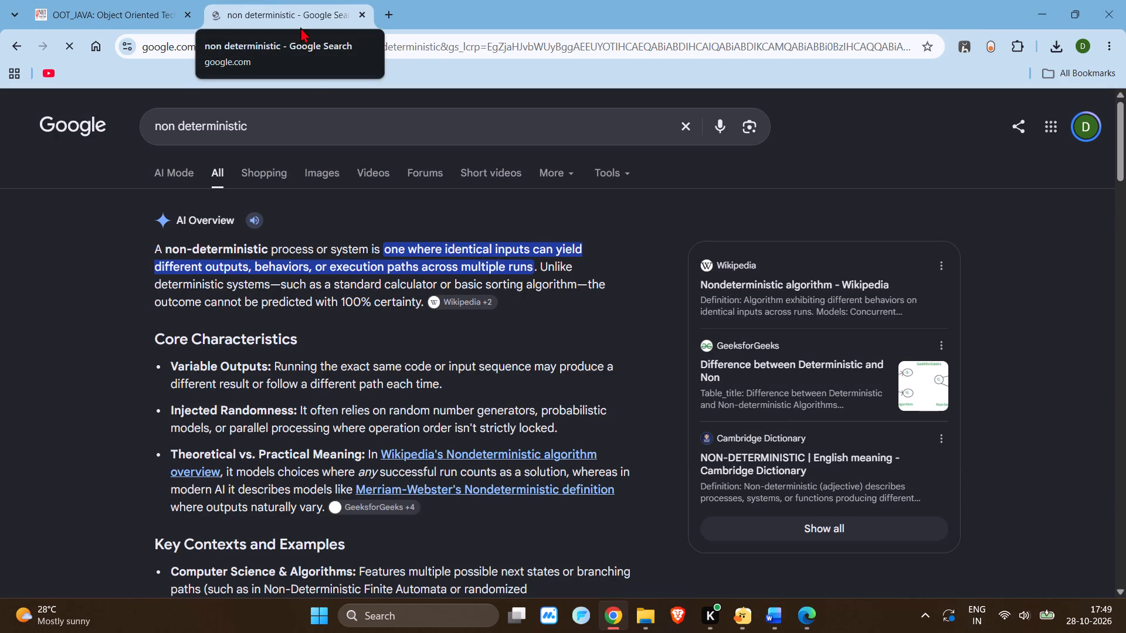
click(320, 109)
key(space)
text(other words)
key(Return)
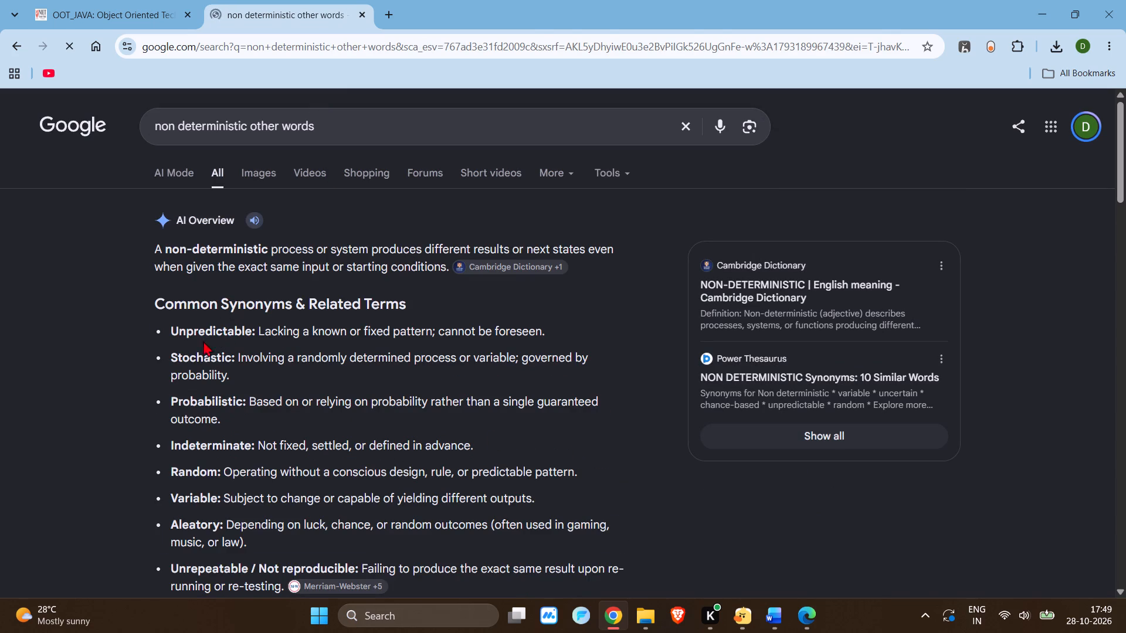
Copy the synonym "Unpredictable" from the search results and insert it as lowercase "unpredictable" before "calorie totals" in section 13 of the Word report.
drag(168, 324, 248, 335)
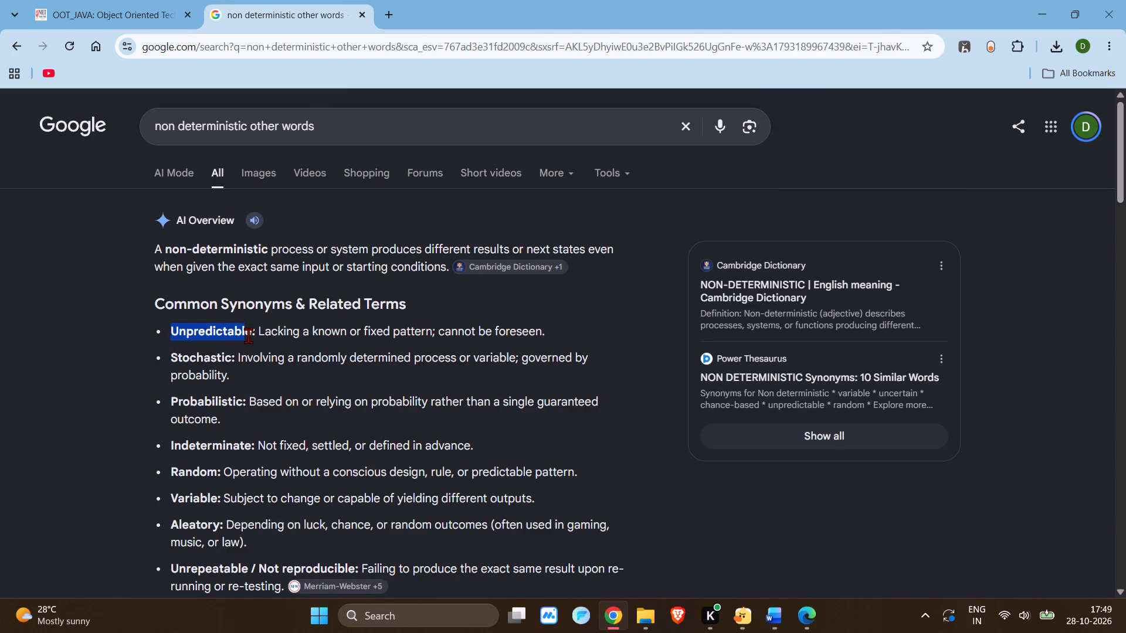
drag(248, 335, 253, 335)
key(ctrl+c)
middle_click(301, 0)
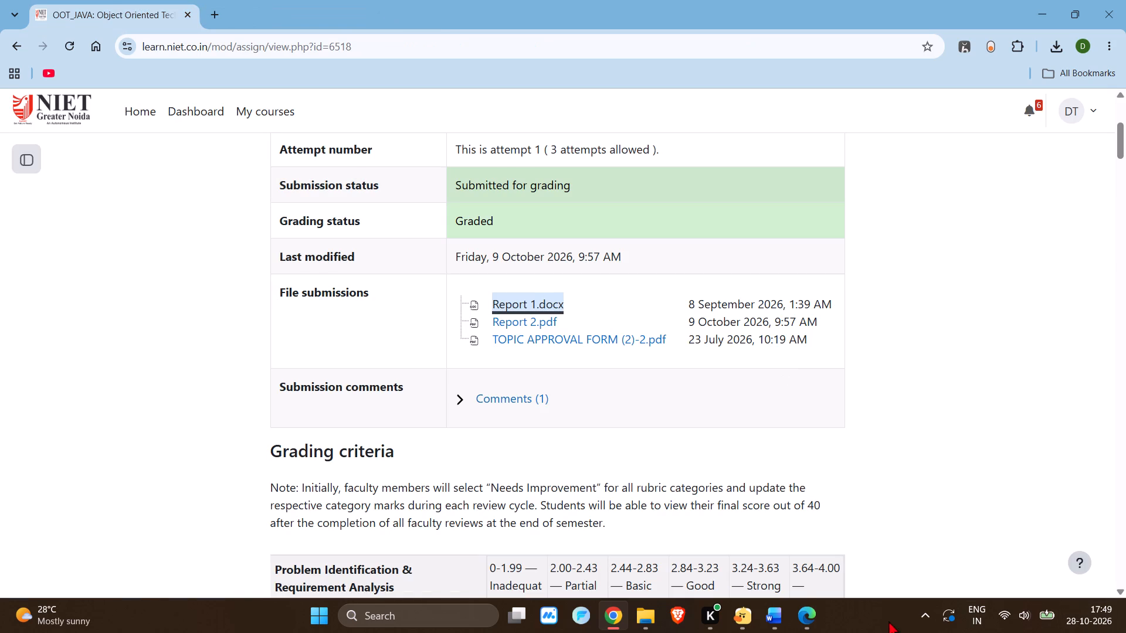
click(778, 602)
click(790, 632)
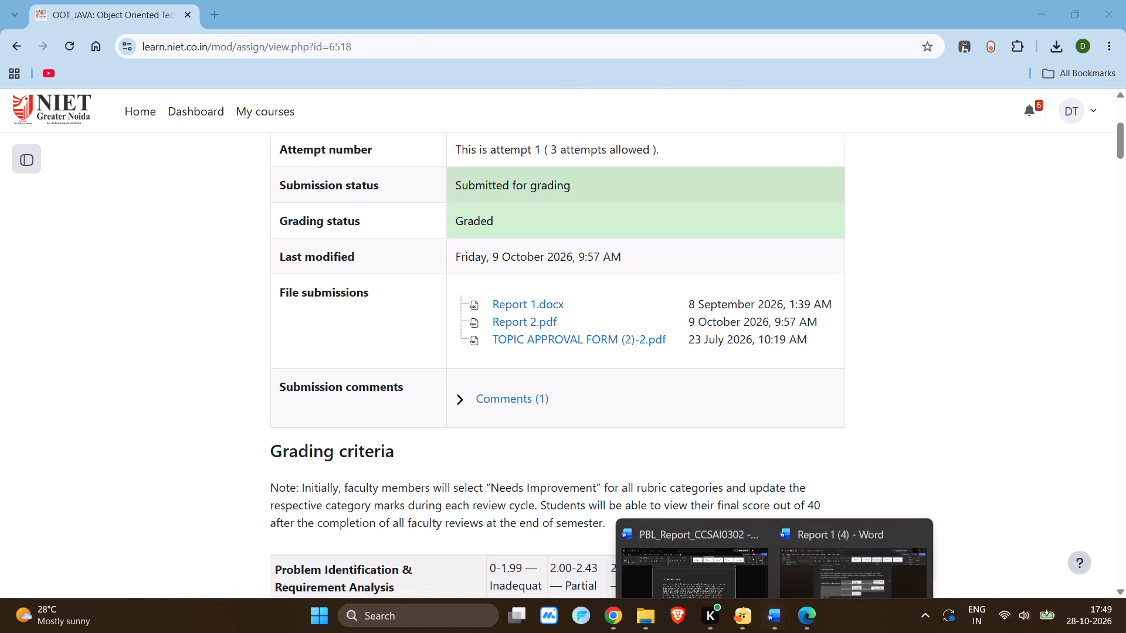
click(745, 555)
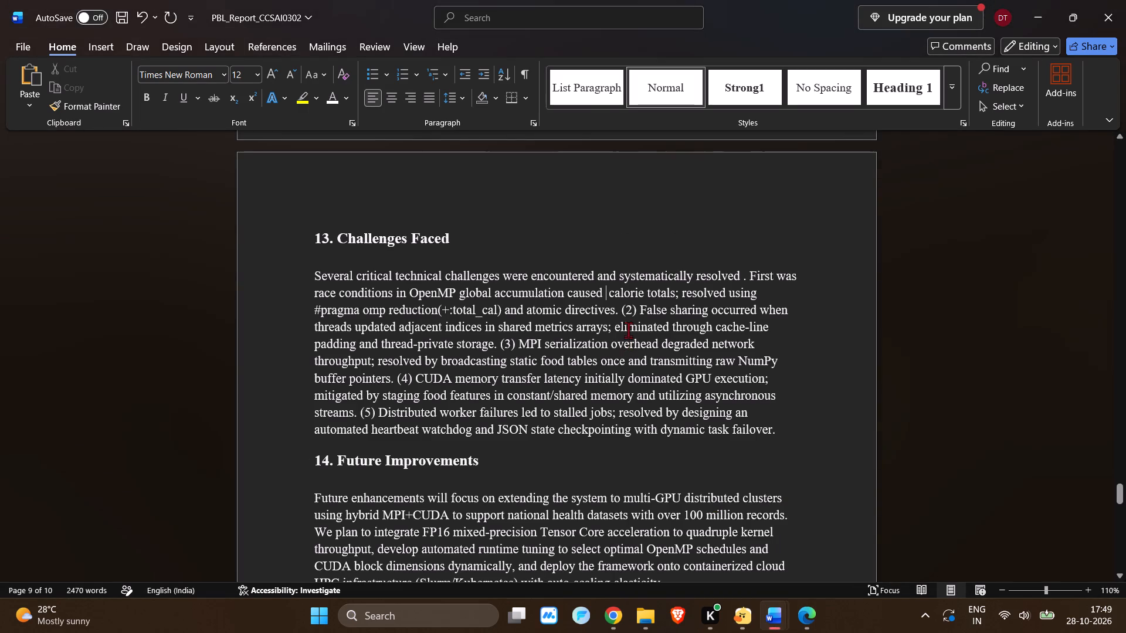
key(ctrl+v)
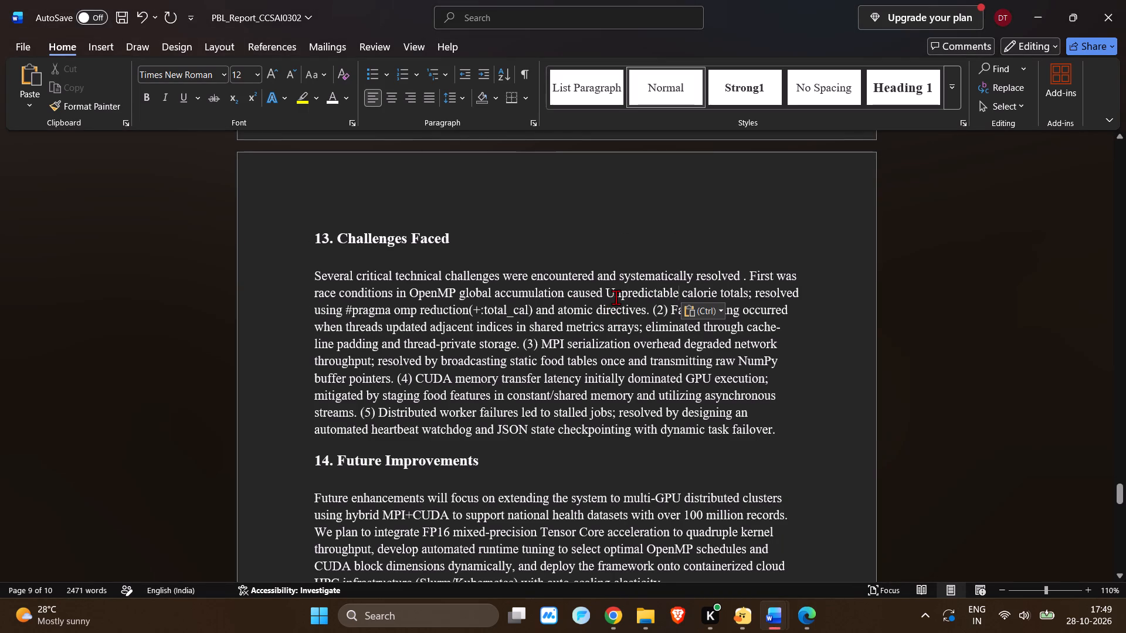
click(616, 297)
key(BackSpace)
key(u)
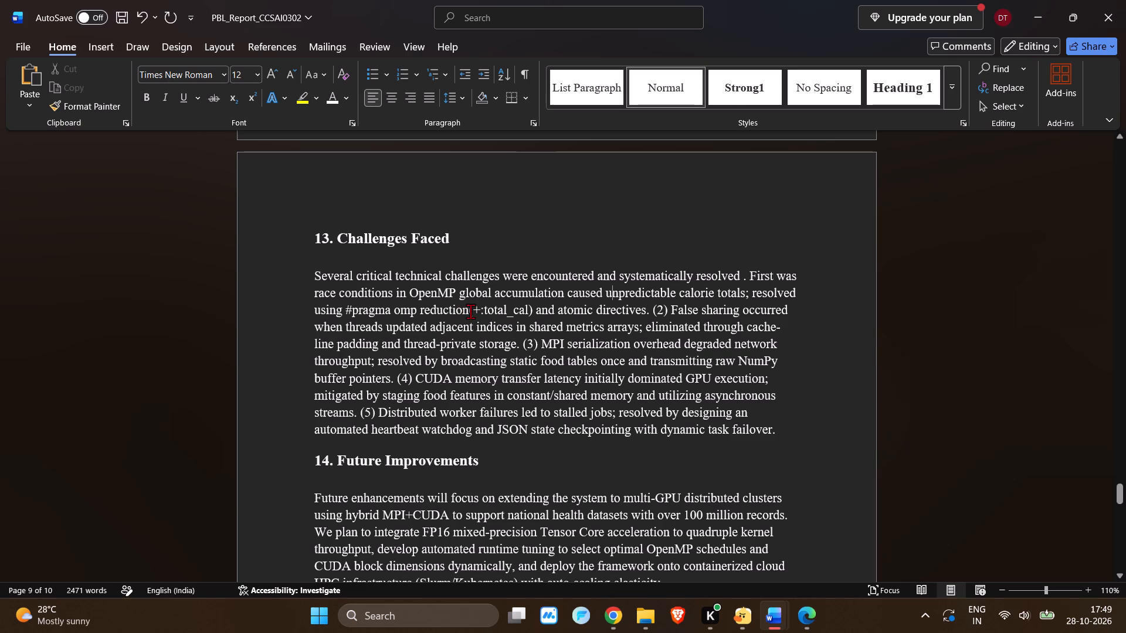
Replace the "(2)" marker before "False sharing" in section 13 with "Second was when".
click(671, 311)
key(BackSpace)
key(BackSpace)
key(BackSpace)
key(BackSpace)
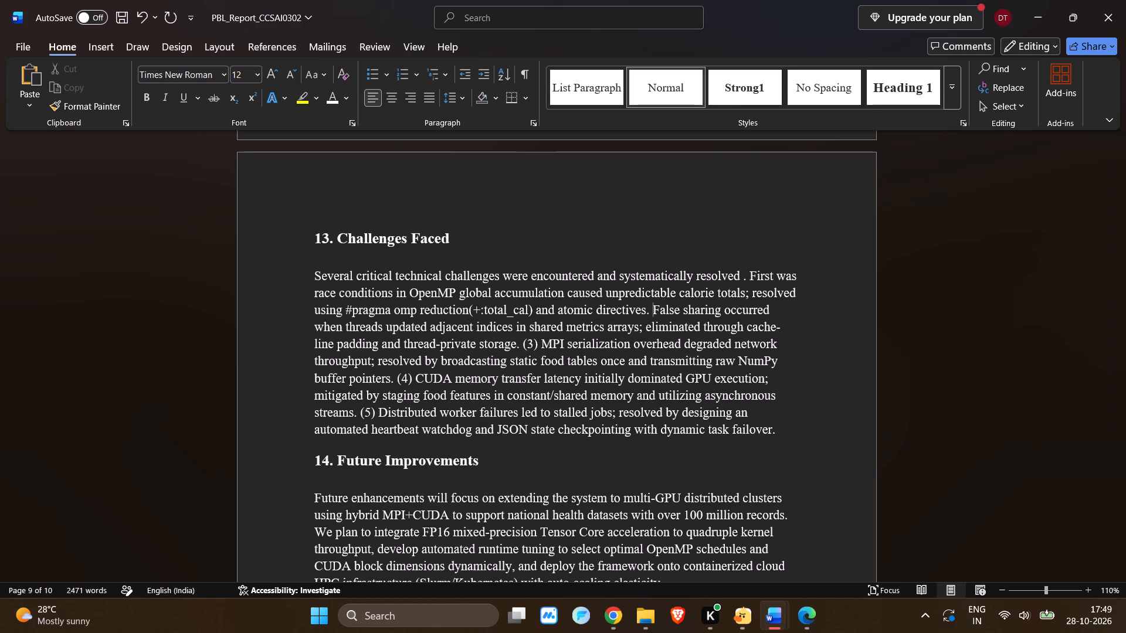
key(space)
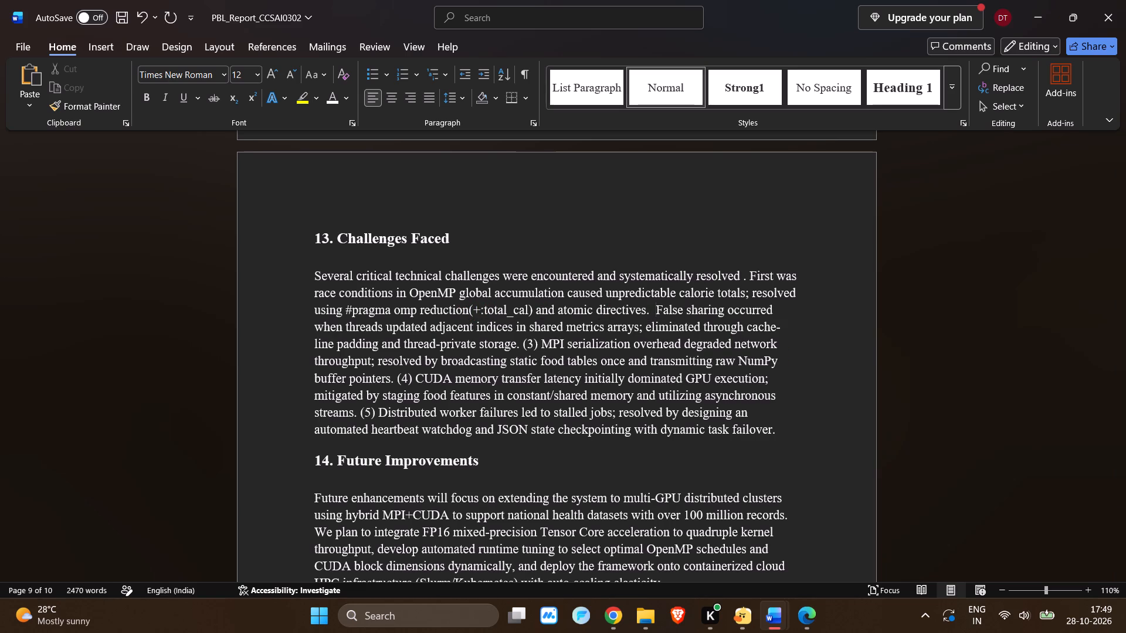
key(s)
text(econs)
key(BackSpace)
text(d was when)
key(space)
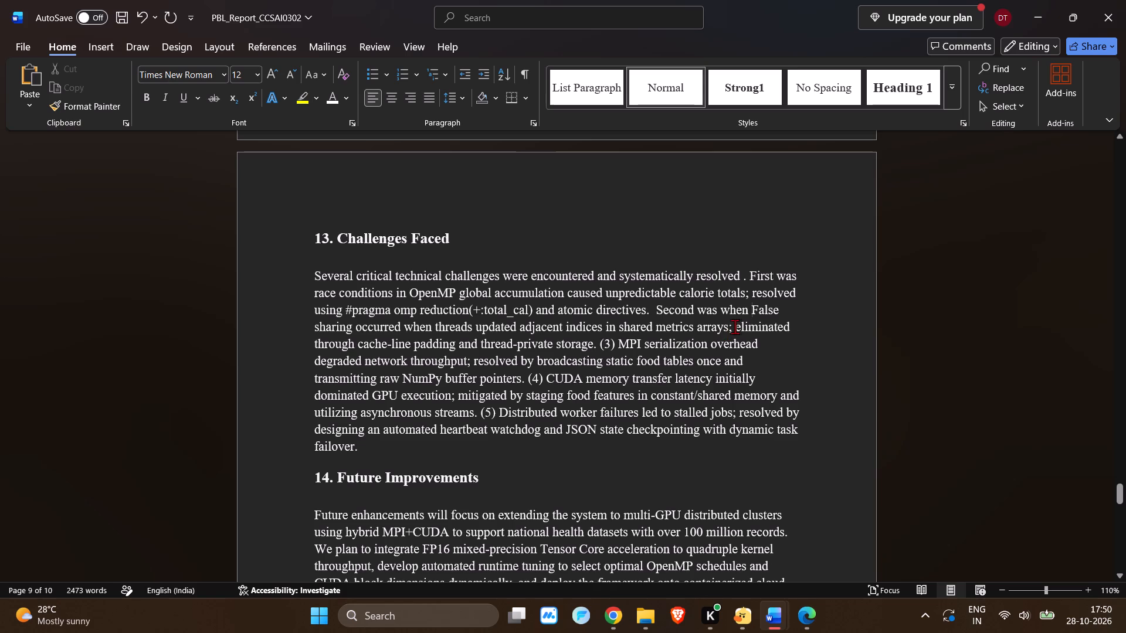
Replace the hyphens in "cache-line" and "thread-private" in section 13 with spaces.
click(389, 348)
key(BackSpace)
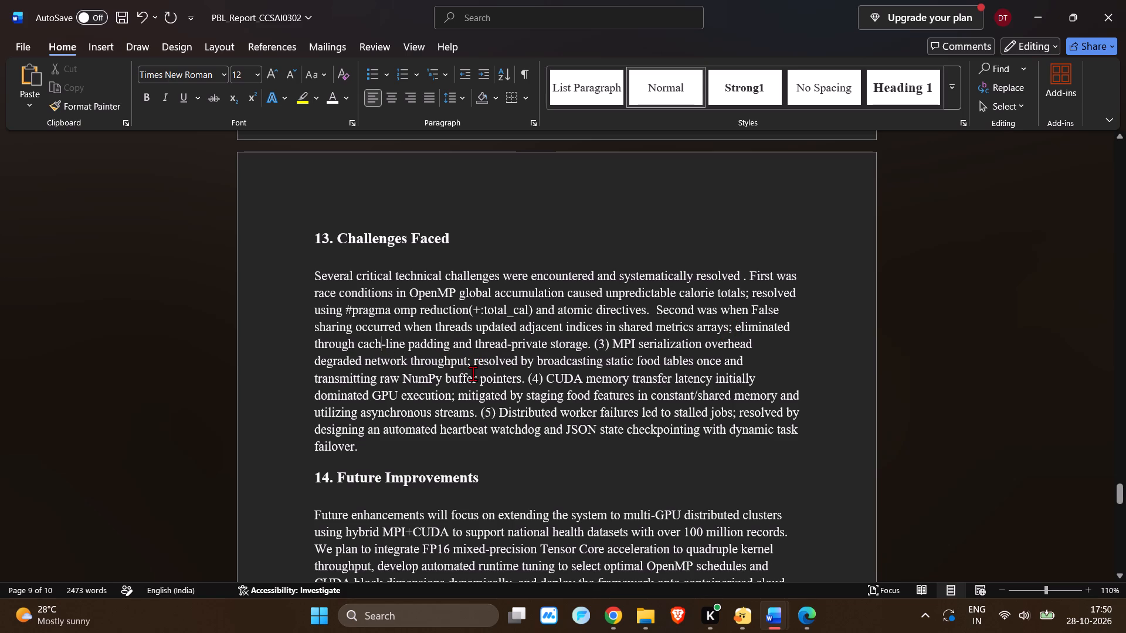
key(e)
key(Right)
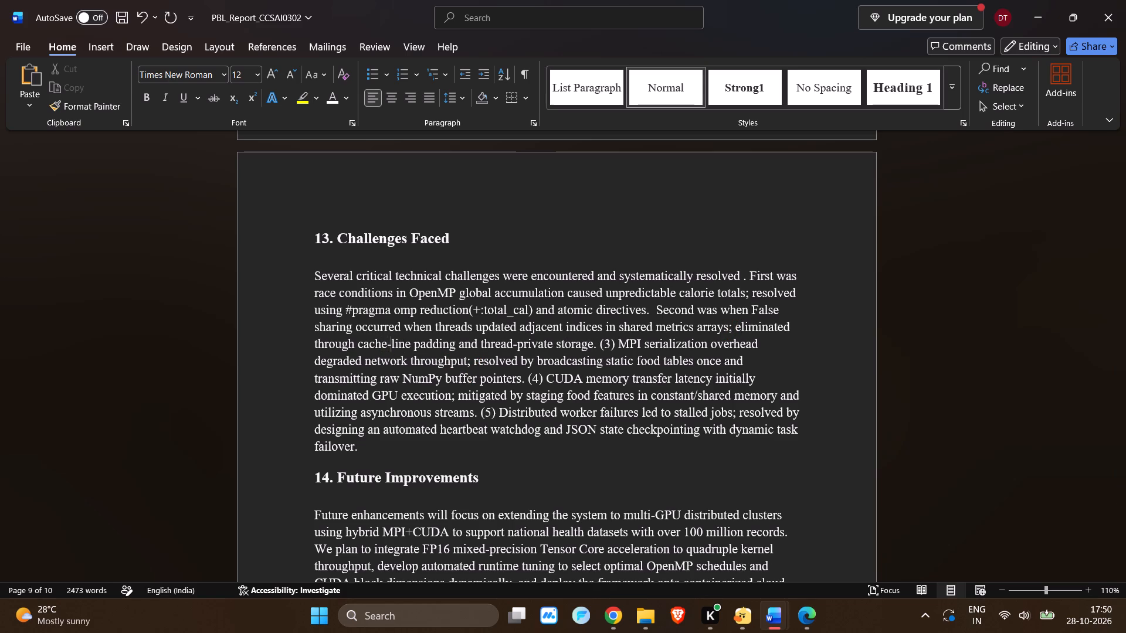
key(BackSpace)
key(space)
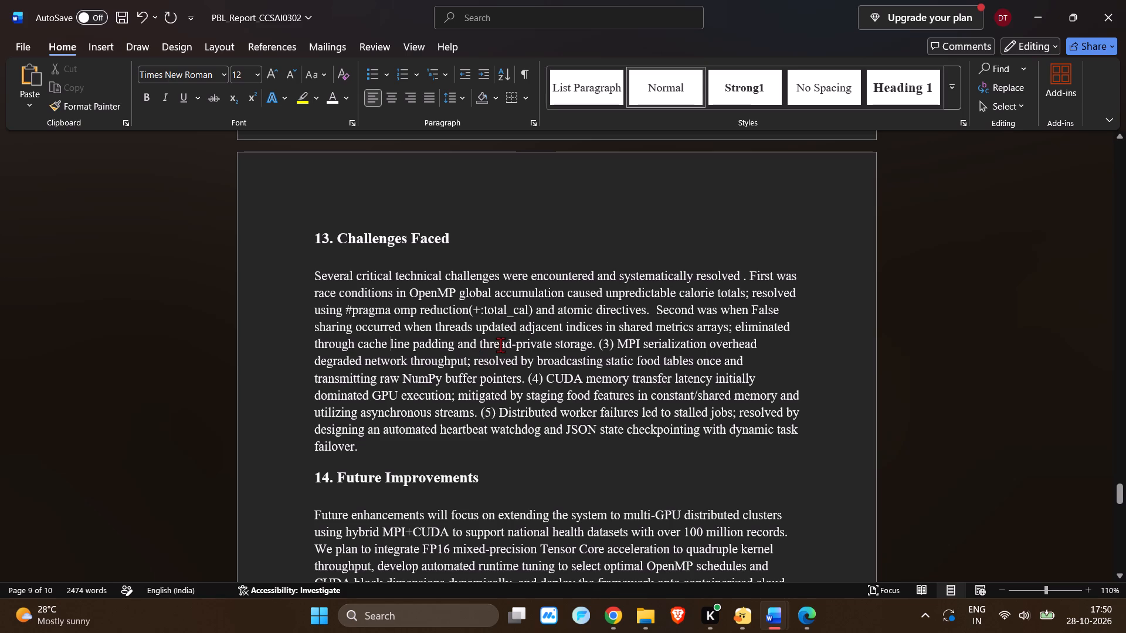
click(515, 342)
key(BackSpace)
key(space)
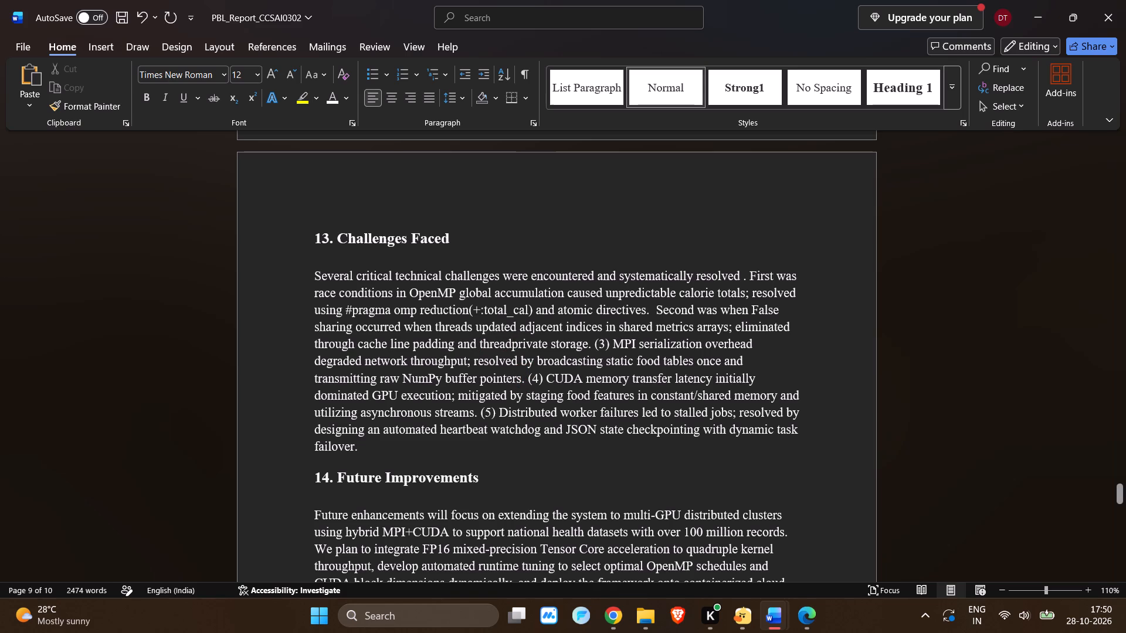
drag(389, 455, 273, 278)
key(ctrl+c)
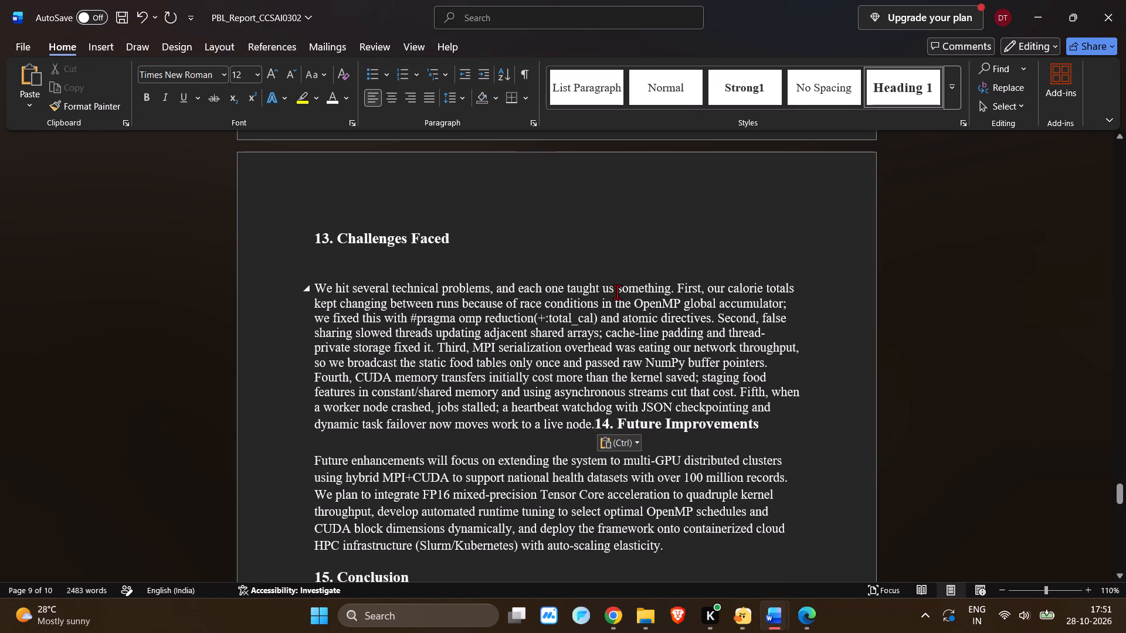
Remove the commas after "technical problems" and "First" in section 13's paragraph.
click(498, 289)
key(BackSpace)
key(BackSpace)
key(space)
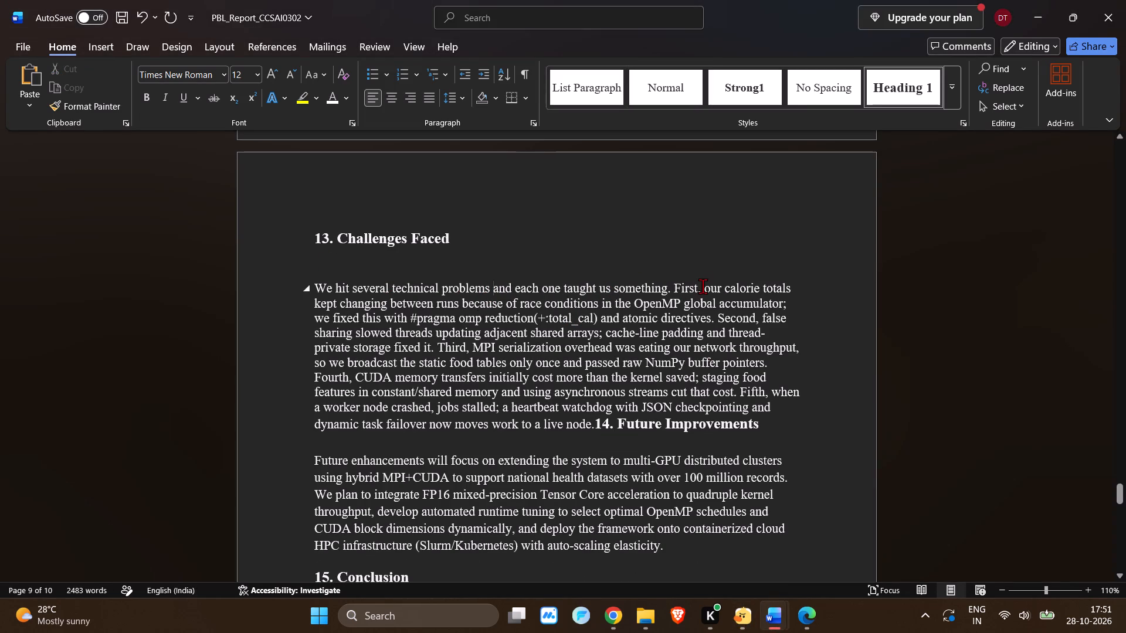
click(703, 288)
key(BackSpace)
key(backslash)
key(BackSpace)
key(BackSpace)
key(space)
Replace the comma after "Second" with "was when" before "false sharing" in section 13.
click(764, 320)
key(BackSpace)
key(BackSpace)
key(space)
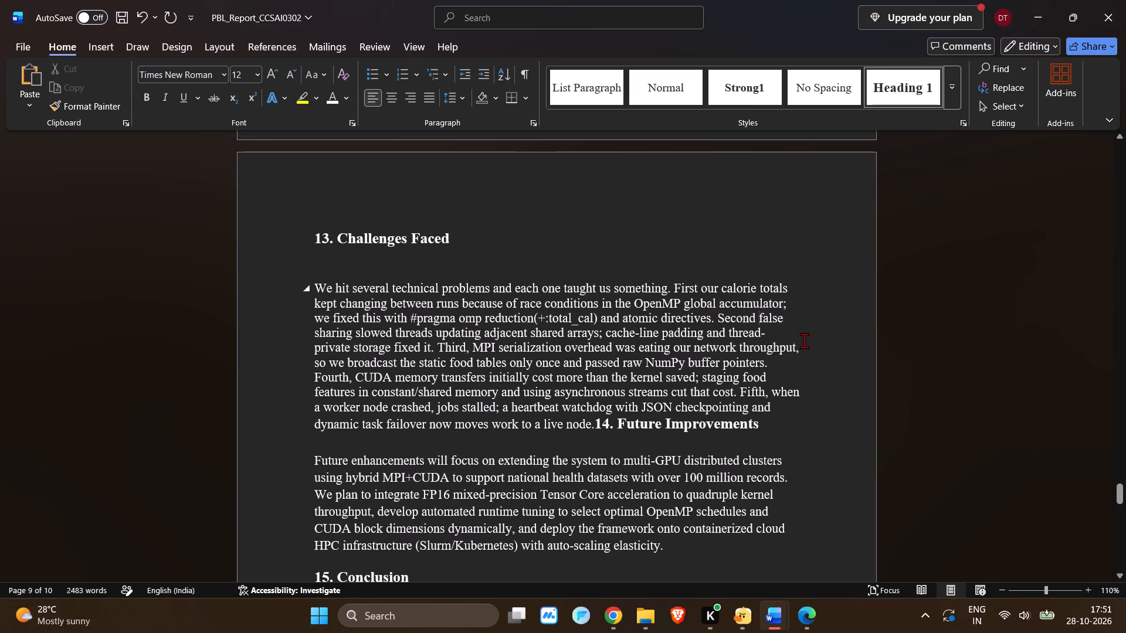
text(was when)
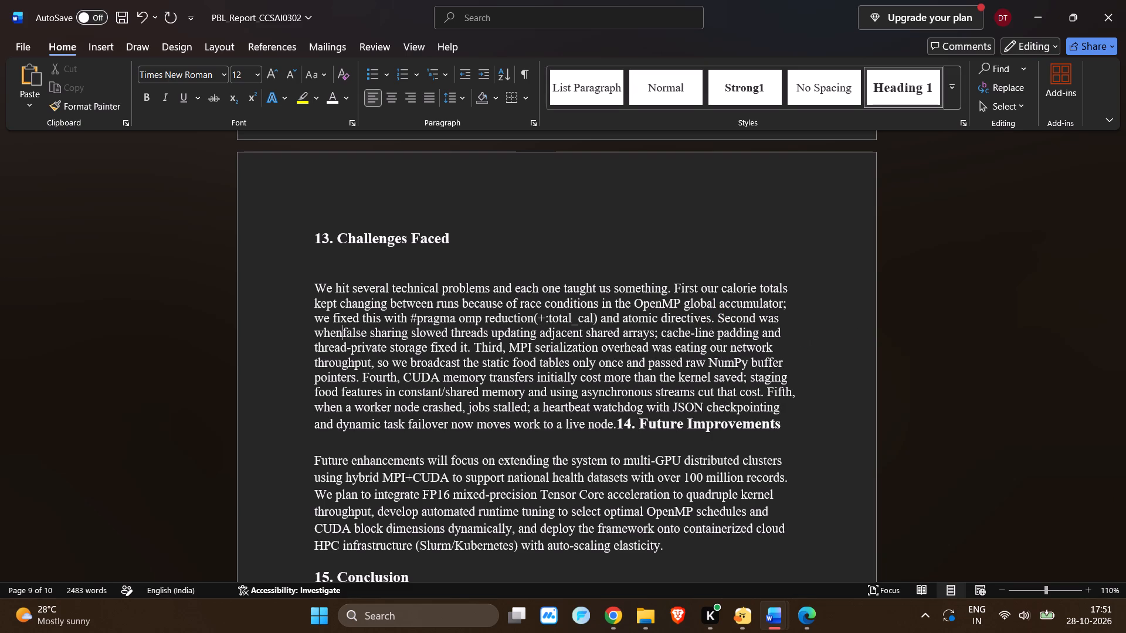
key(space)
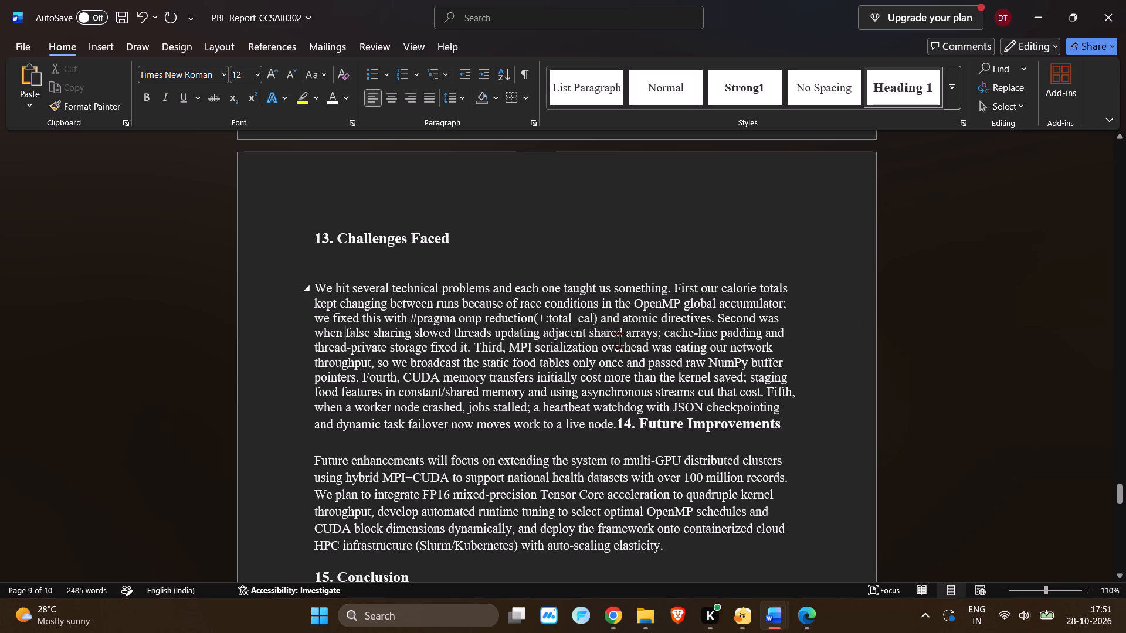
Replace the hyphen in "thread-private storage" with a space in section 13.
click(351, 352)
key(BackSpace)
key(space)
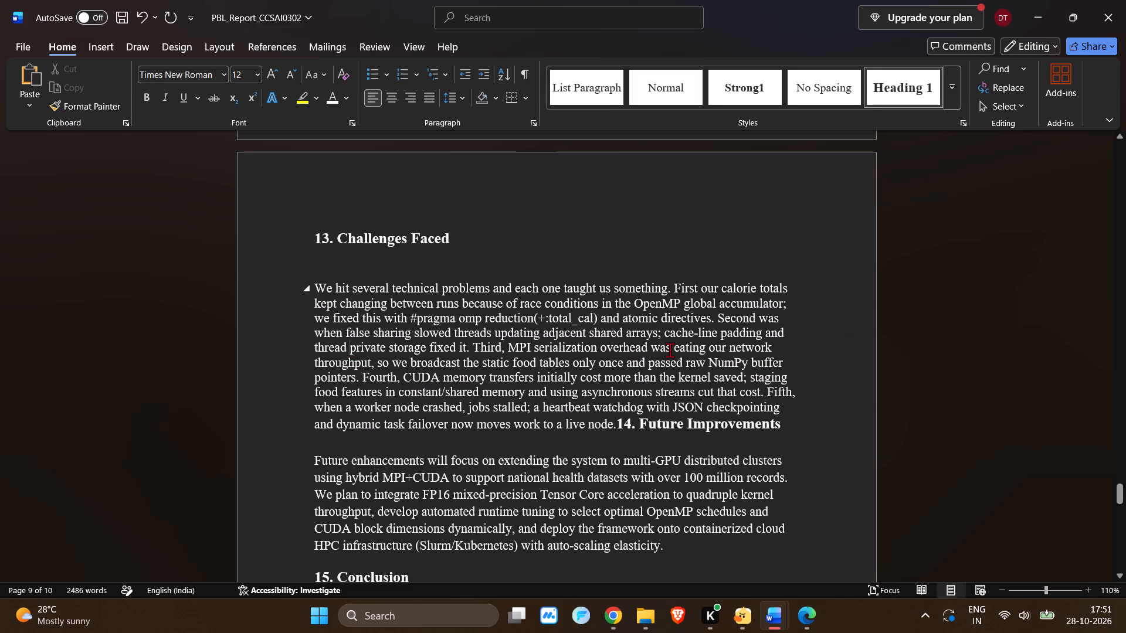
Replace "eating" with "decreasing" before "our network throughput" in section 13.
drag(675, 352, 709, 352)
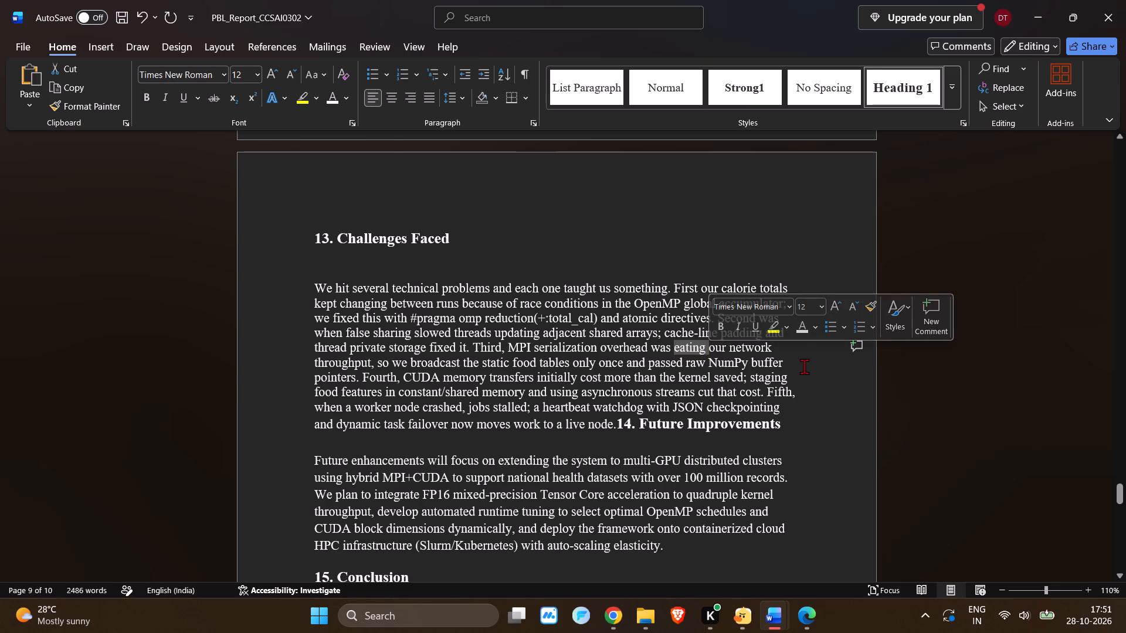
key(BackSpace)
text(dereasing)
key(space)
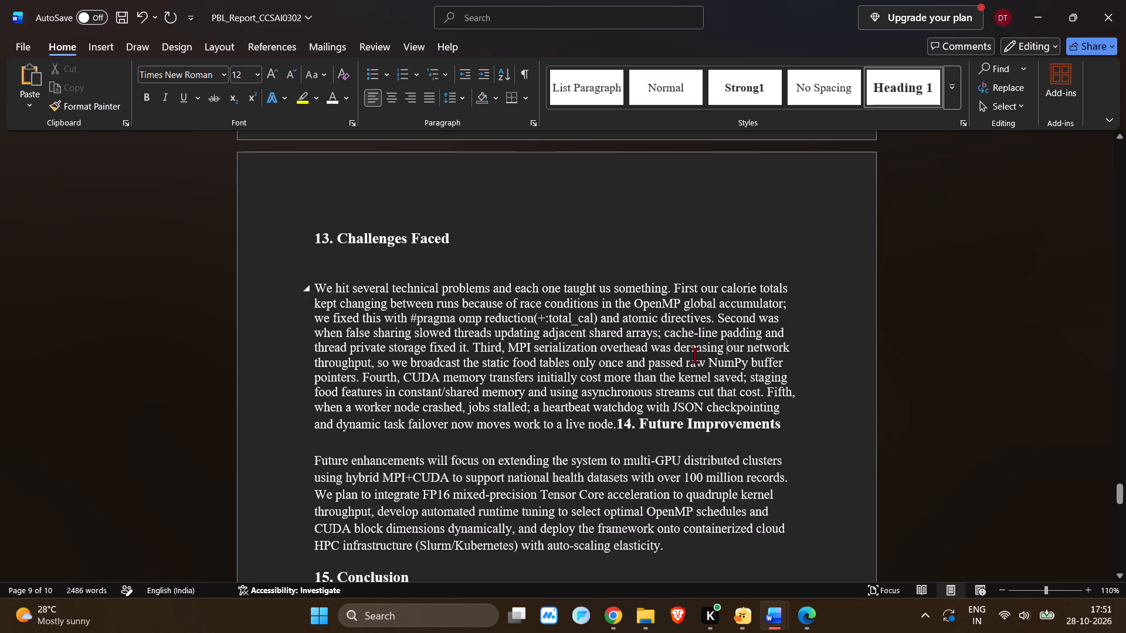
drag(692, 354, 686, 353)
key(c)
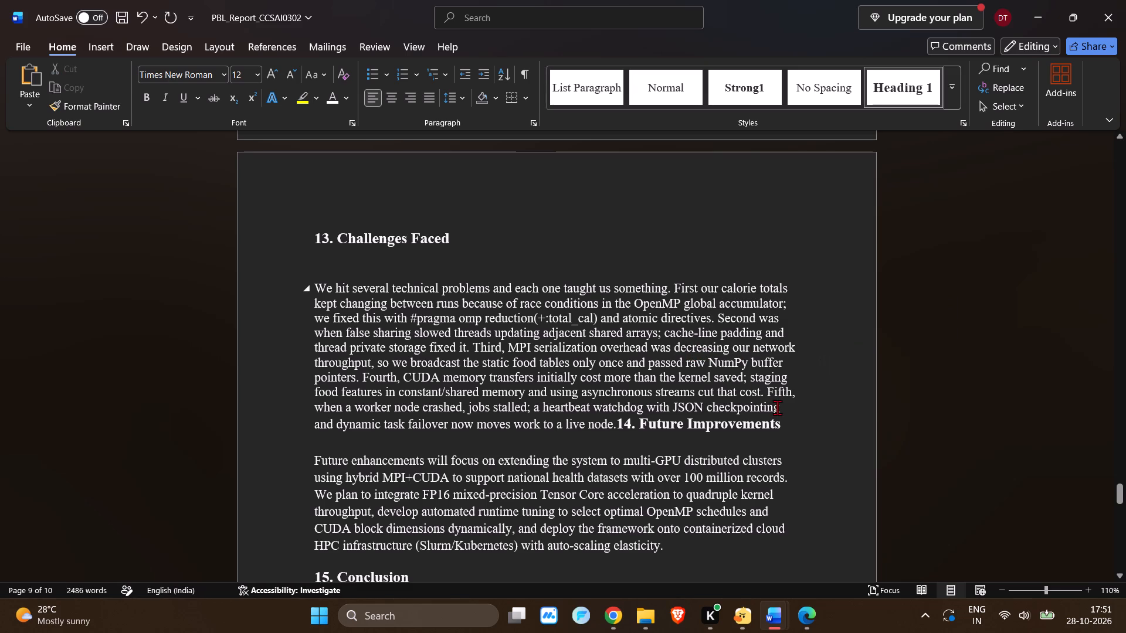
Remove the comma between "throughput" and "so we broadcast" in section 13.
click(380, 363)
key(BackSpace)
key(BackSpace)
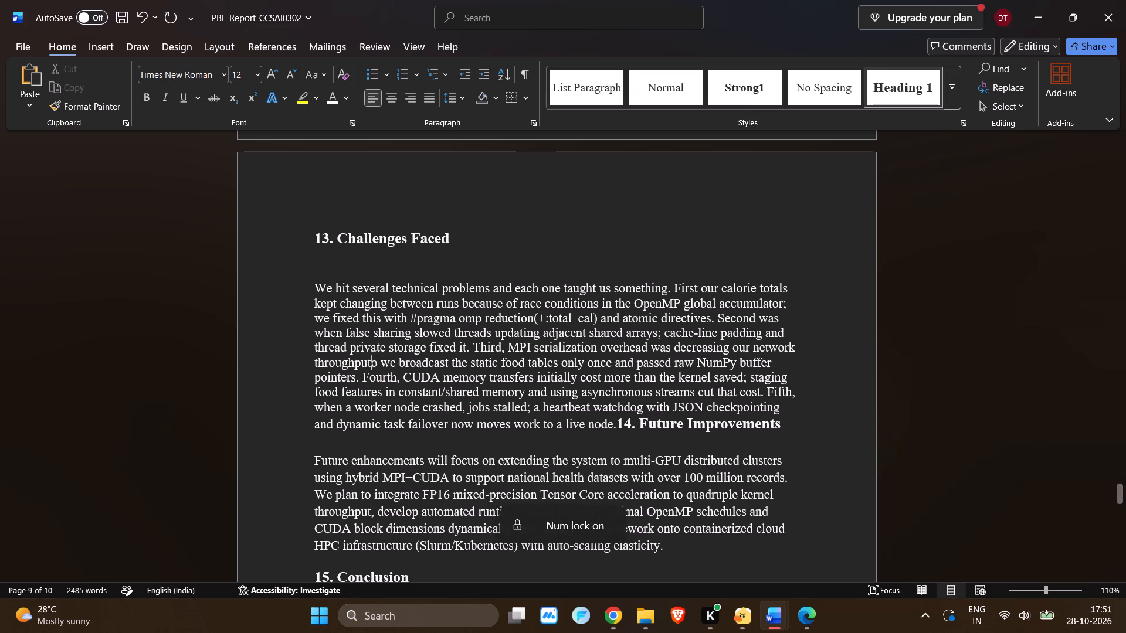
key(space)
text(s)
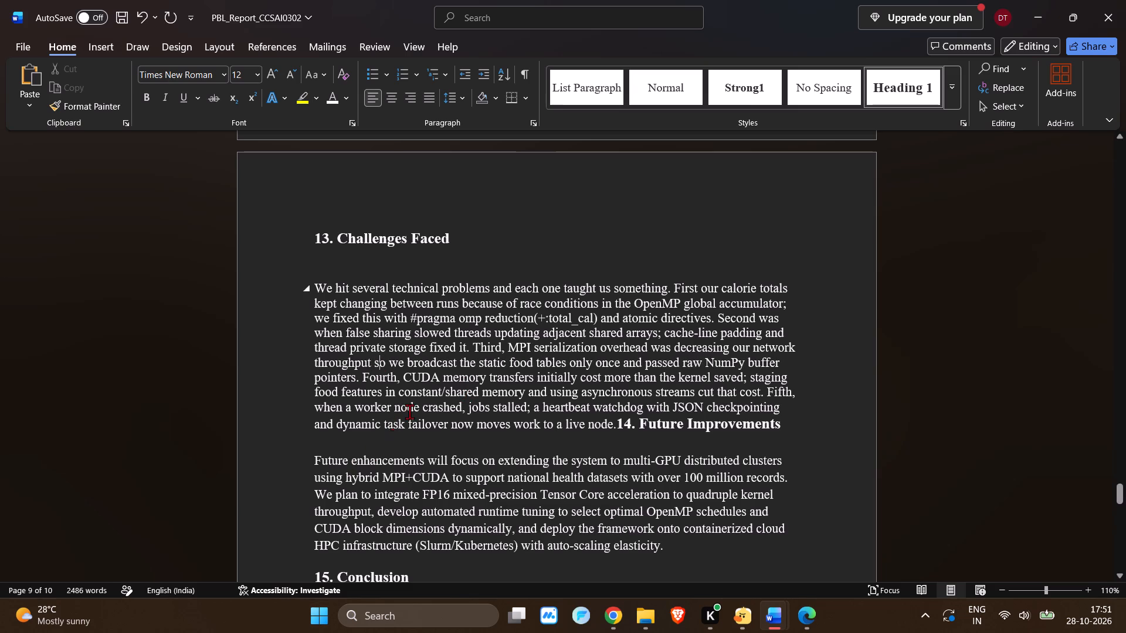
Delete the word "only" before "once and passed raw NumPy buffer pointers" in section 13.
click(588, 363)
key(Right)
key(BackSpace)
key(BackSpace)
key(BackSpace)
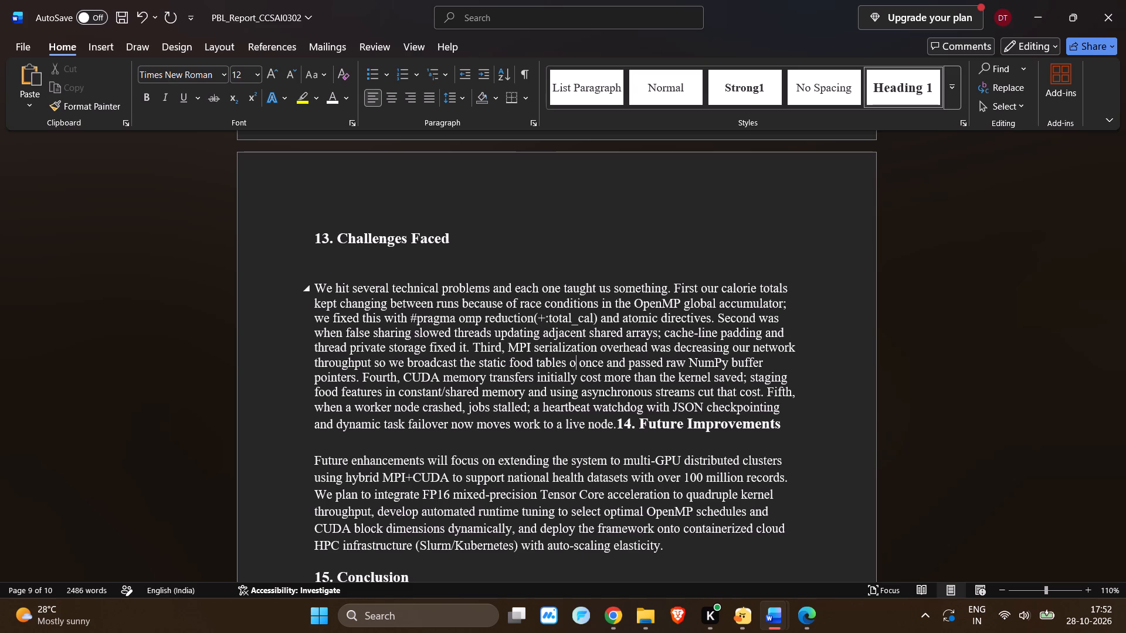
key(BackSpace)
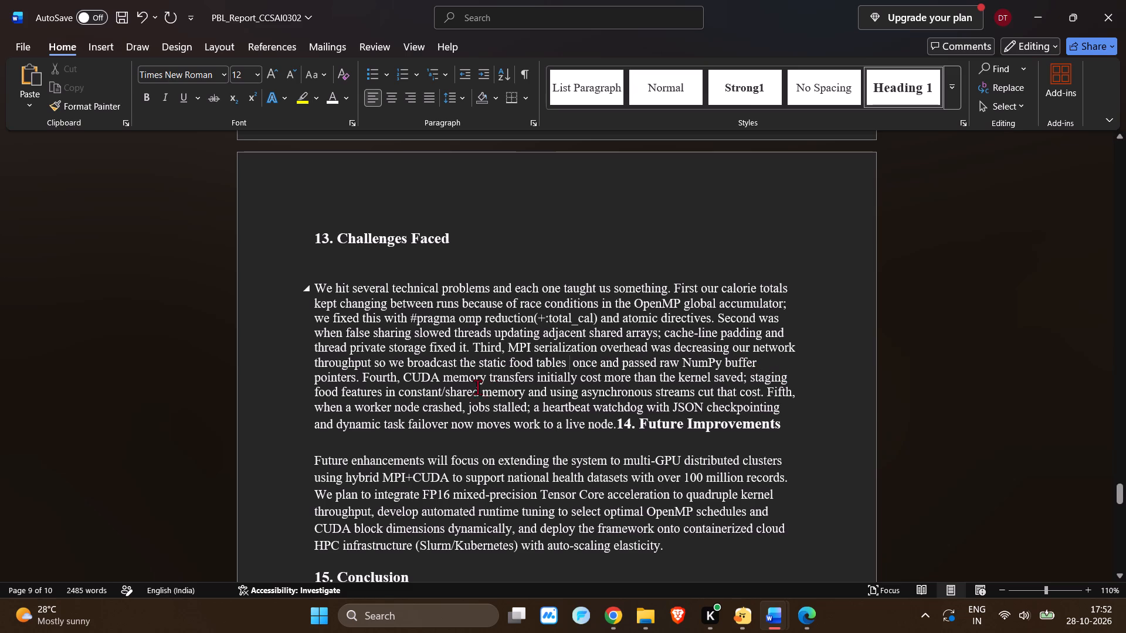
Replace the comma after "Fourth" with "was when" before "CUDA memory transfers" in section 13.
click(402, 380)
key(BackSpace)
key(BackSpace)
key(space)
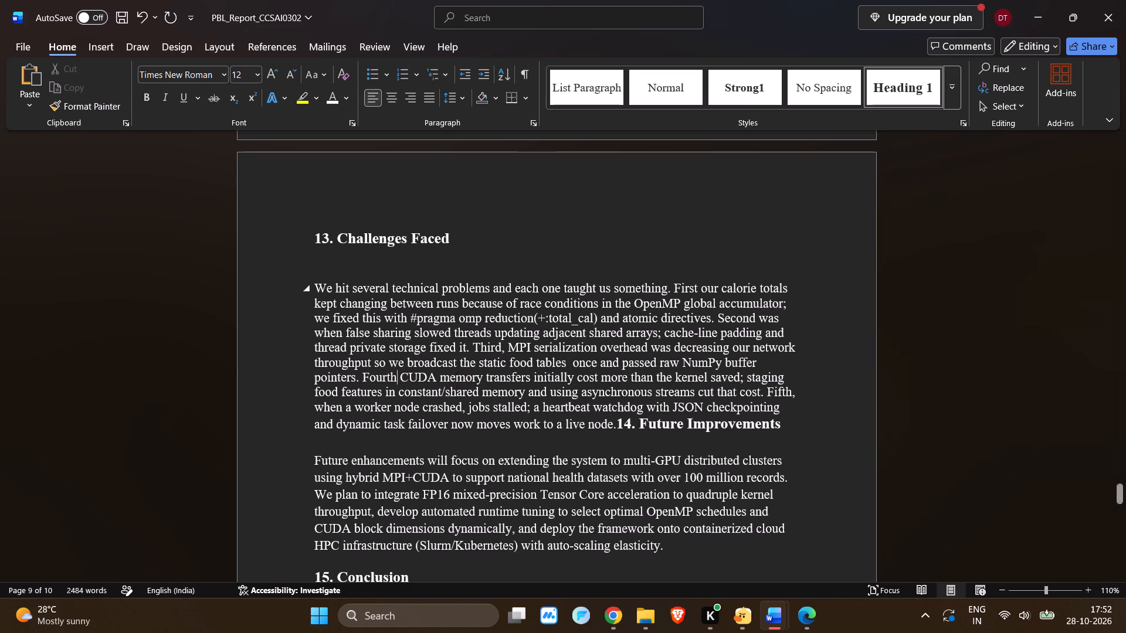
text(was wge)
key(BackSpace)
key(Delete)
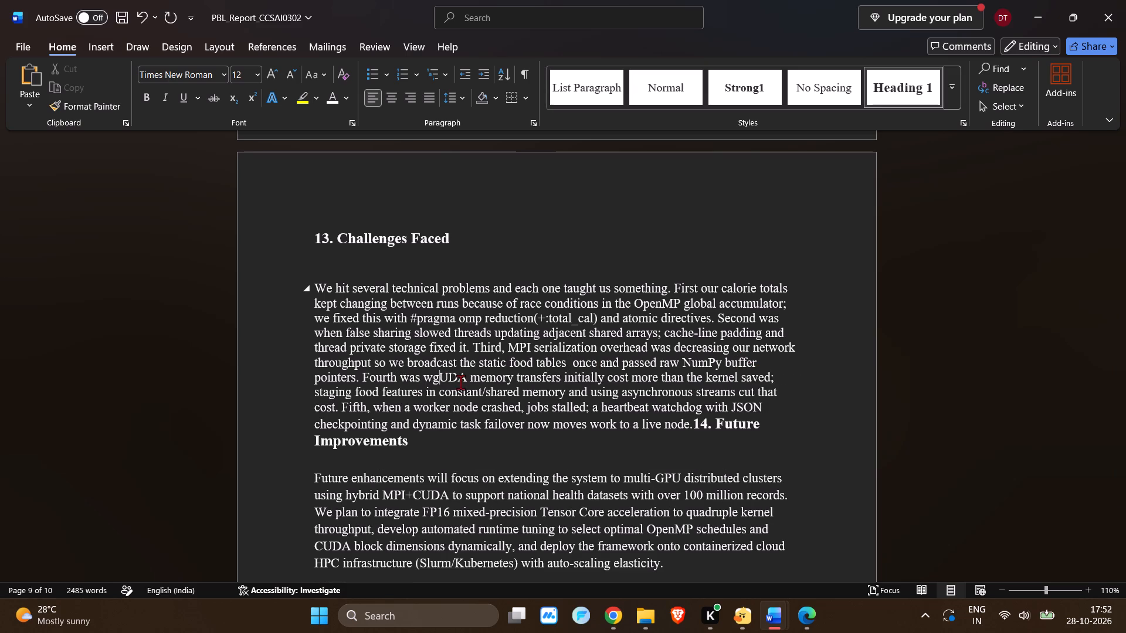
key(h)
key(BackSpace)
key(BackSpace)
text(hen)
key(space)
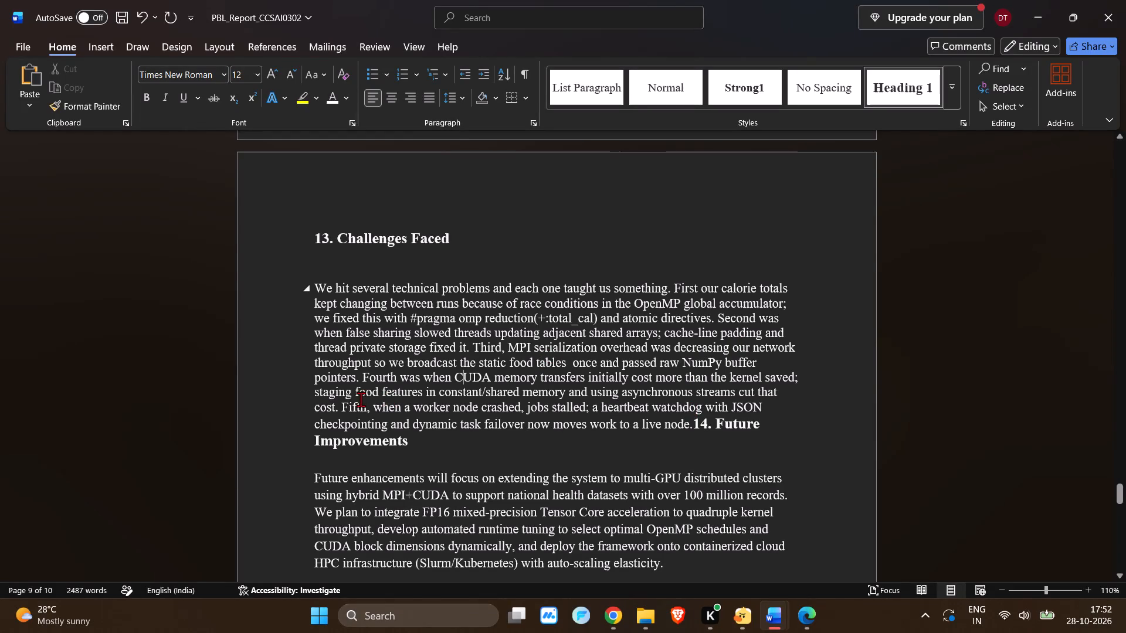
Delete the word "staging" before "food features" in section 13.
drag(350, 394, 311, 394)
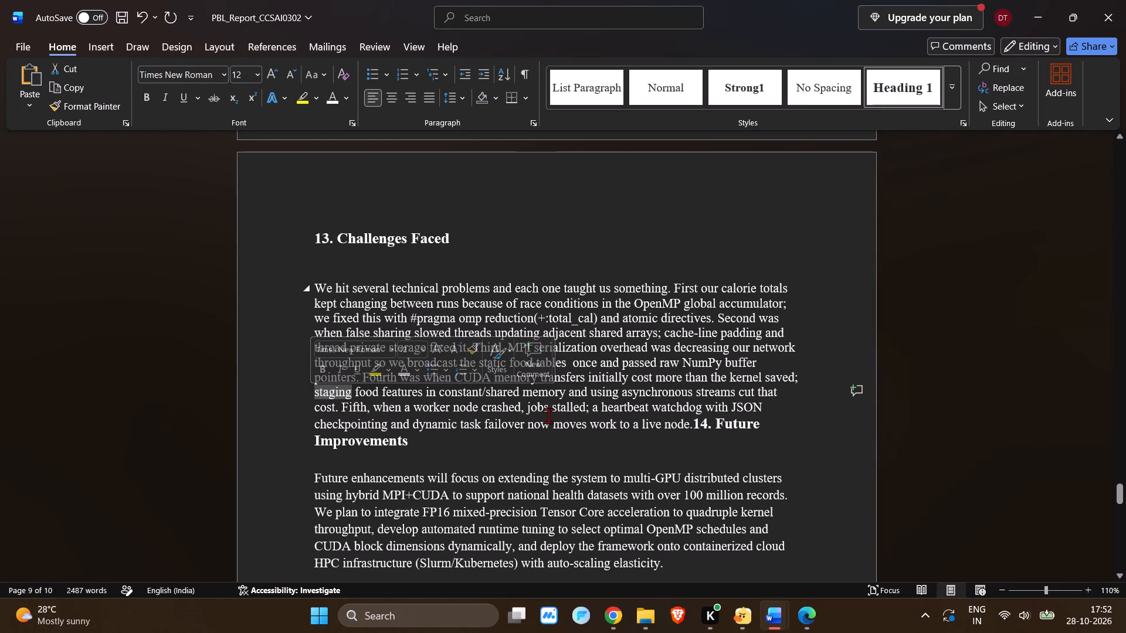
key(BackSpace)
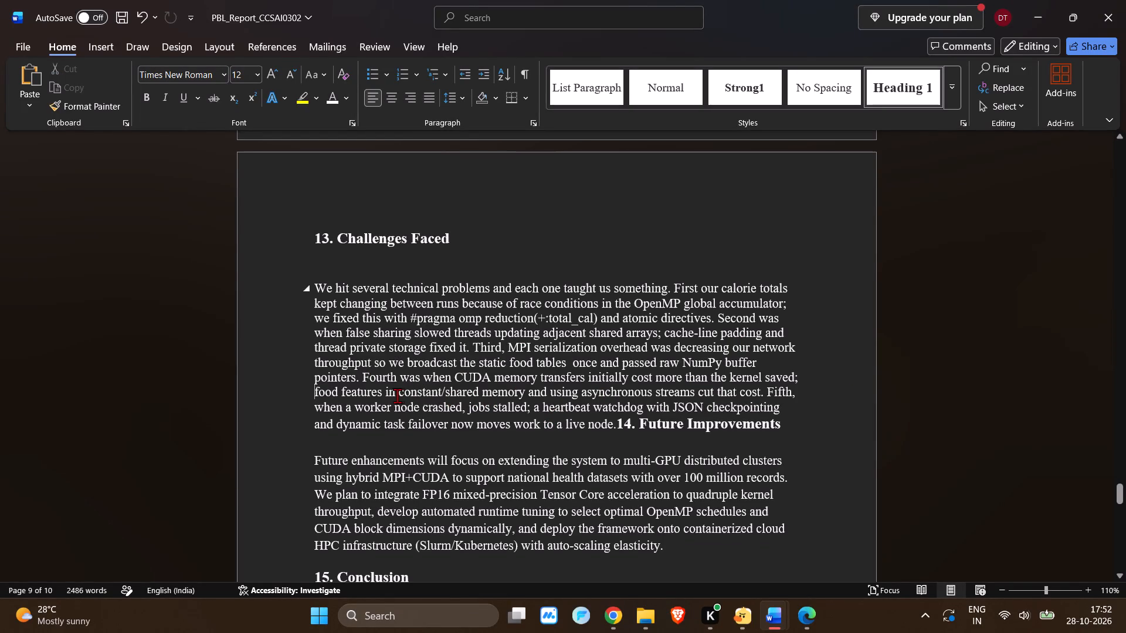
Shorten "constant/shared memory" to "shared memory" in section 13.
drag(397, 396, 448, 398)
click(445, 396)
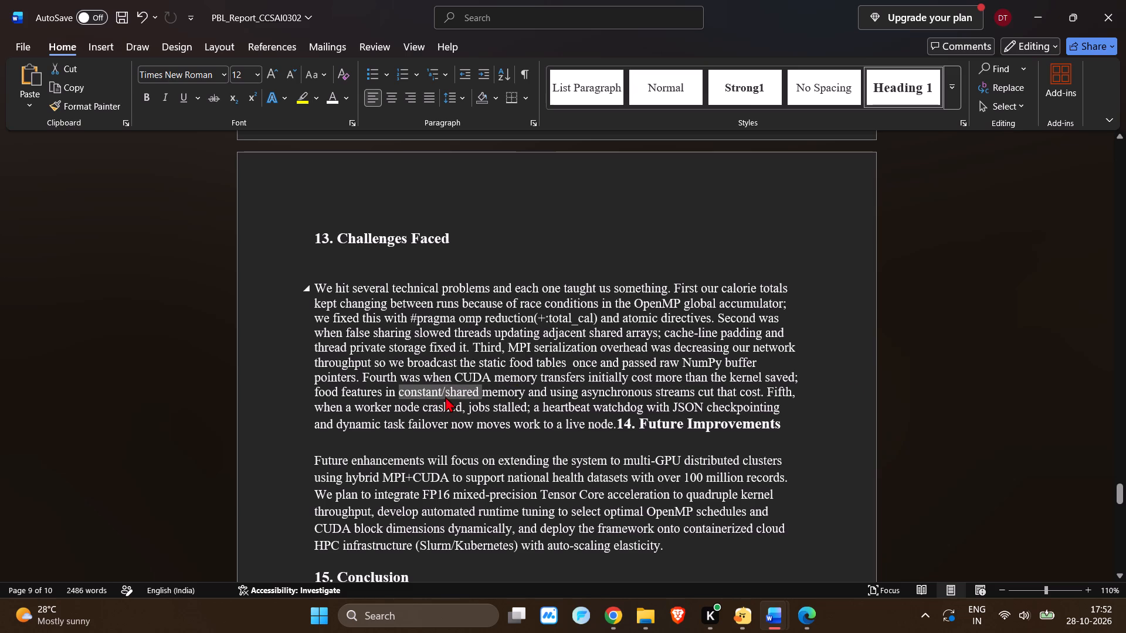
click(446, 392)
key(BackSpace)
key(BackSpace)
key(BackSpace)
key(BackSpace)
key(BackSpace)
key(BackSpace)
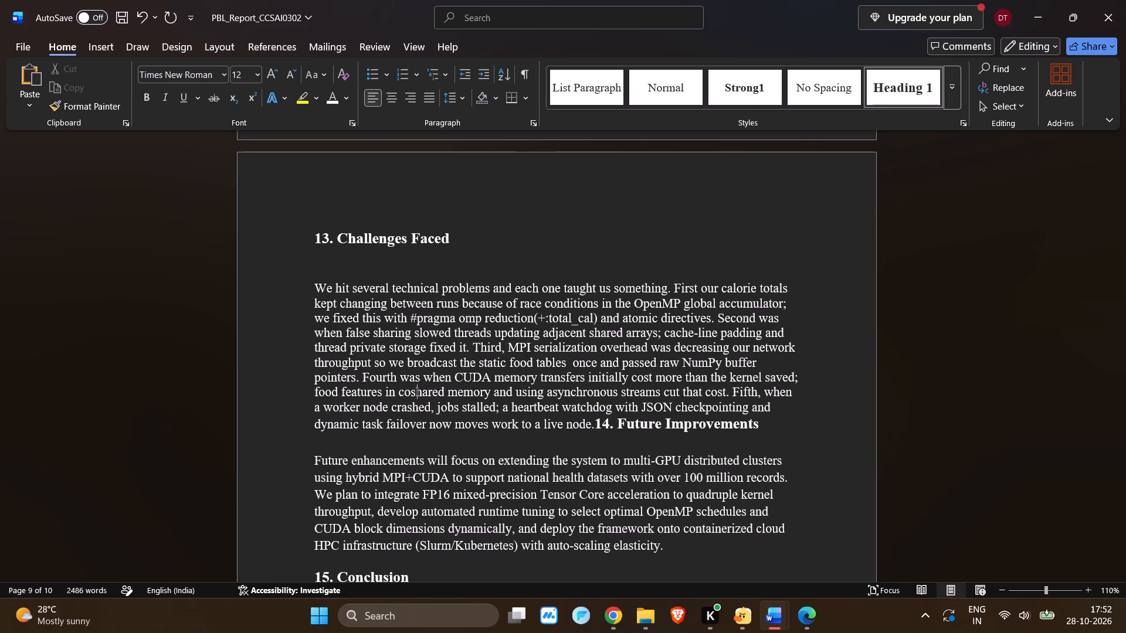
key(BackSpace)
key(BackSpace)
key(BackSpace)
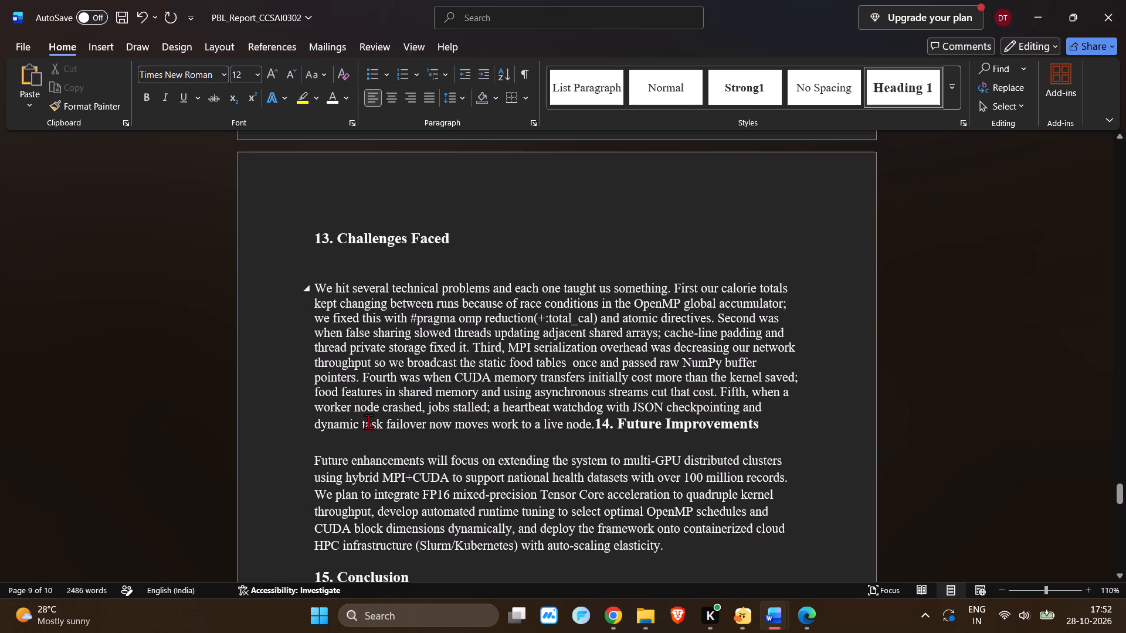
Move the "14. Future Improvements" heading onto its own line below the section 13 paragraph.
click(427, 408)
click(596, 429)
key(Return)
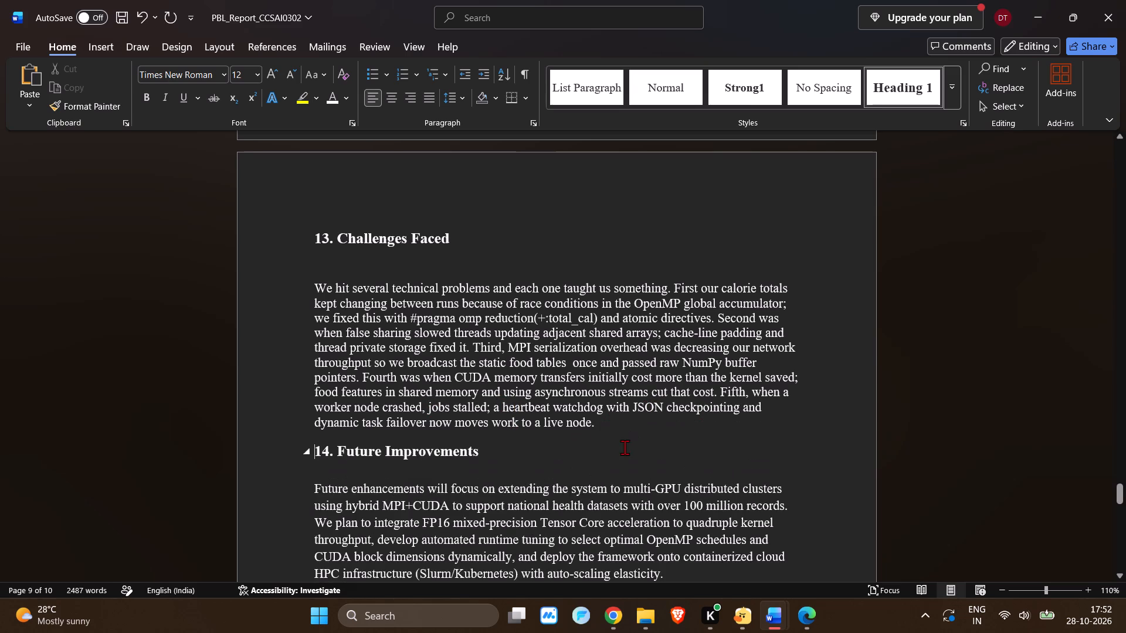
Replace the hyphen in "multi-GPU" with a space in section 14.
scroll(625, 447, down, 4)
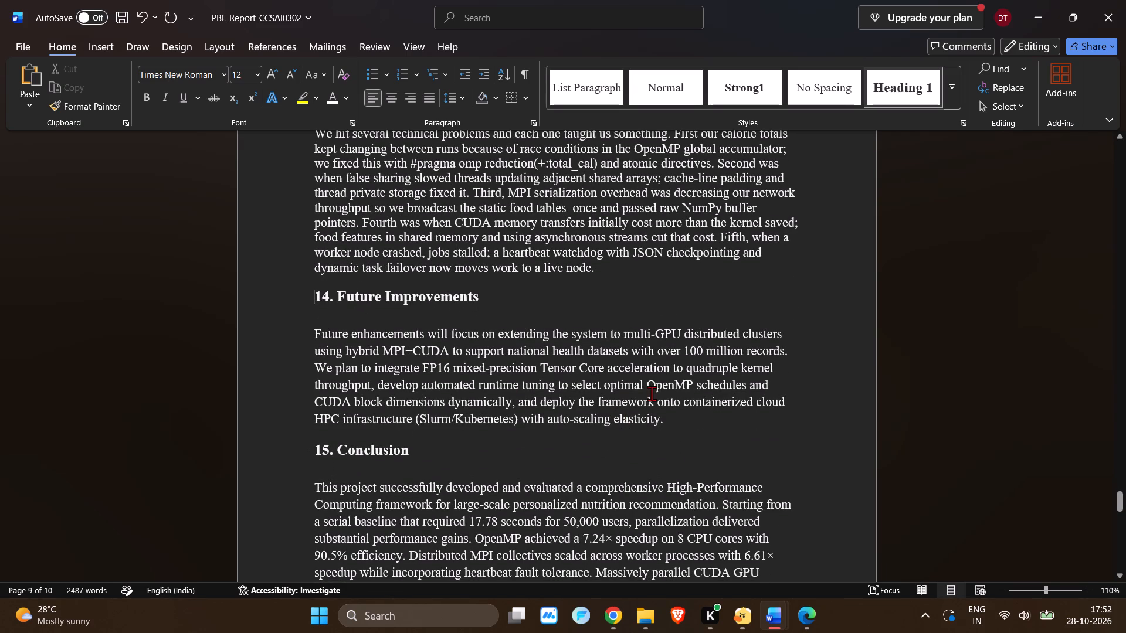
click(661, 336)
key(Left)
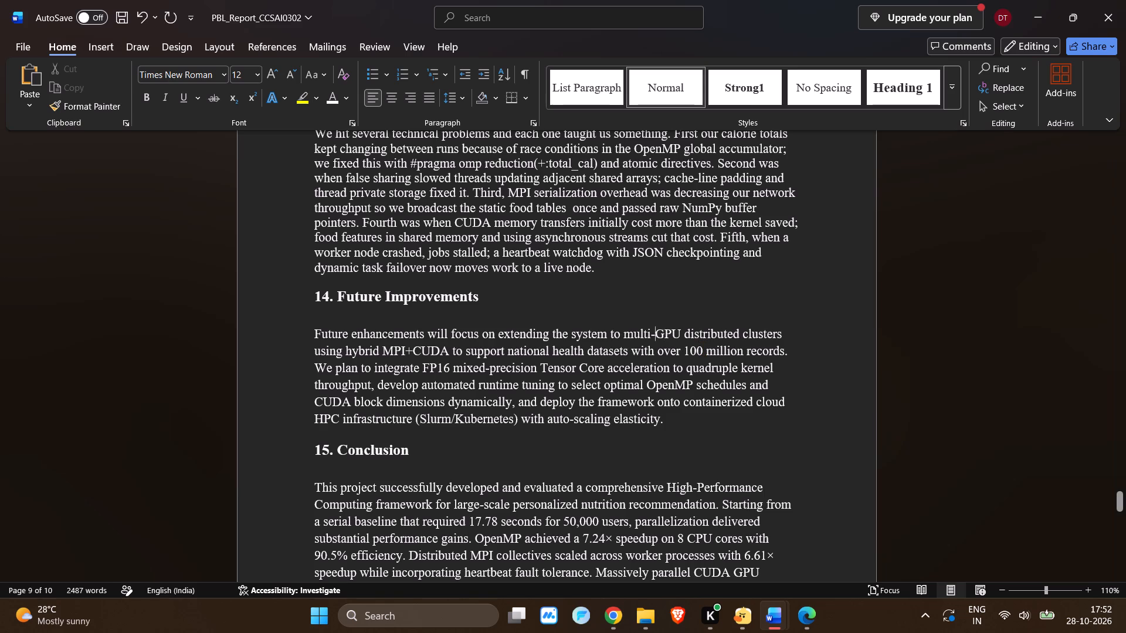
key(BackSpace)
key(space)
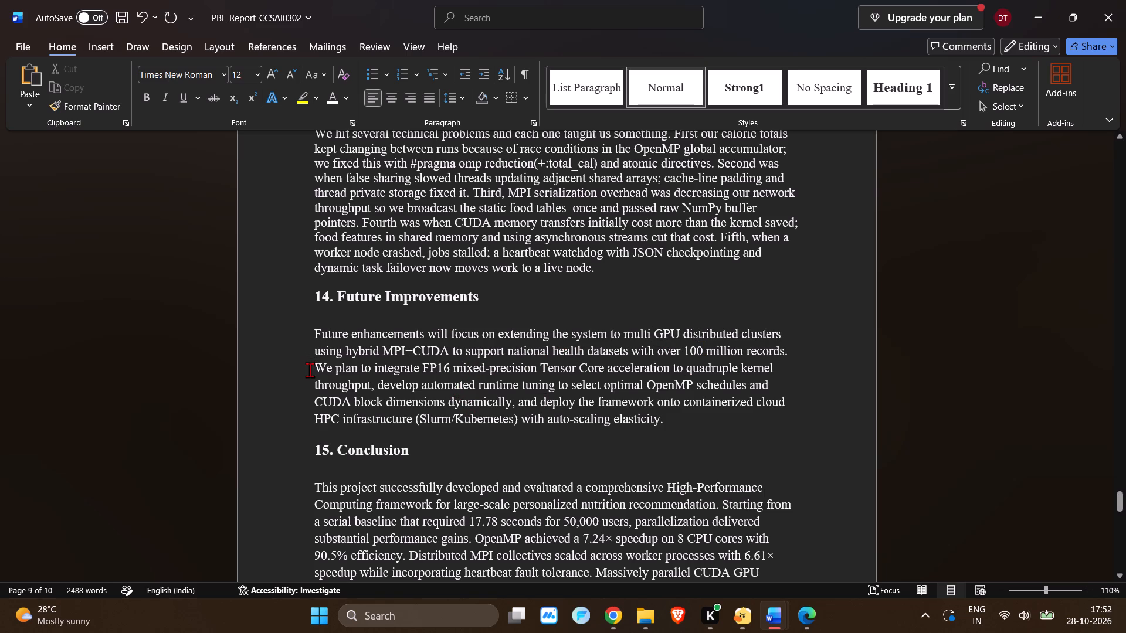
Change "We plan to integrate" to "Integrating" before "FP16" in section 14.
drag(313, 372, 367, 374)
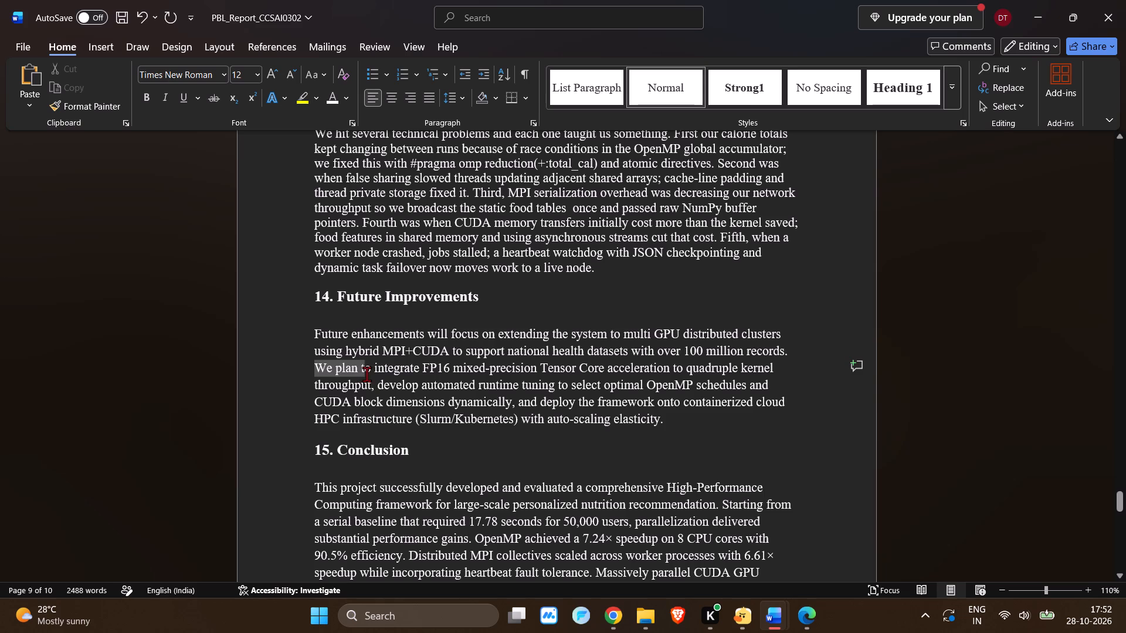
drag(367, 374, 369, 374)
key(BackSpace)
click(318, 373)
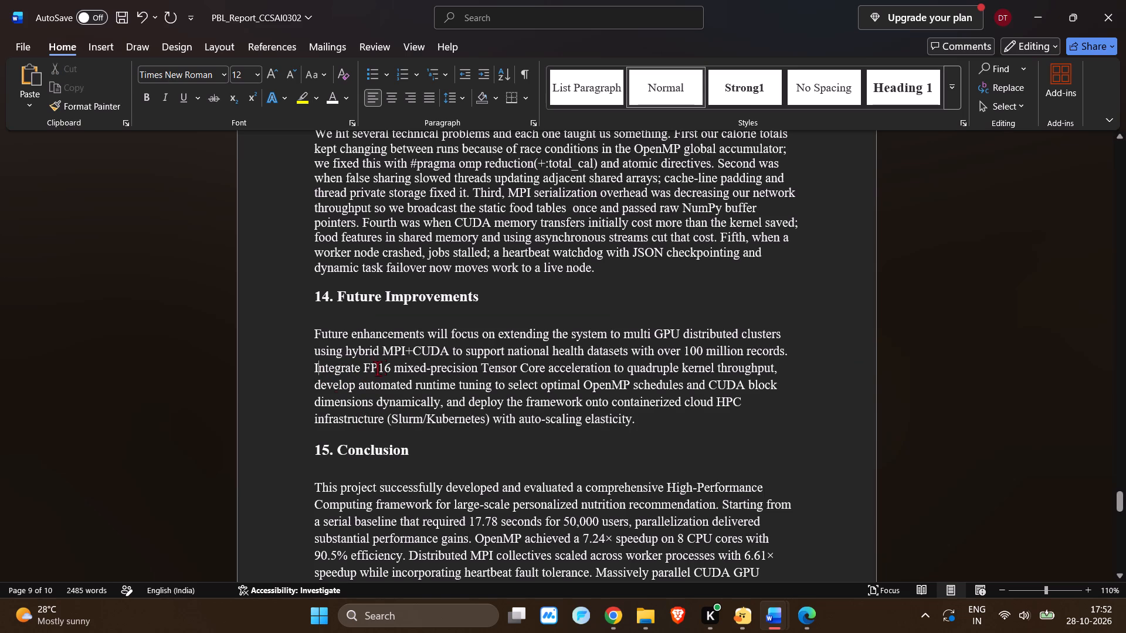
click(364, 371)
key(BackSpace)
key(BackSpace)
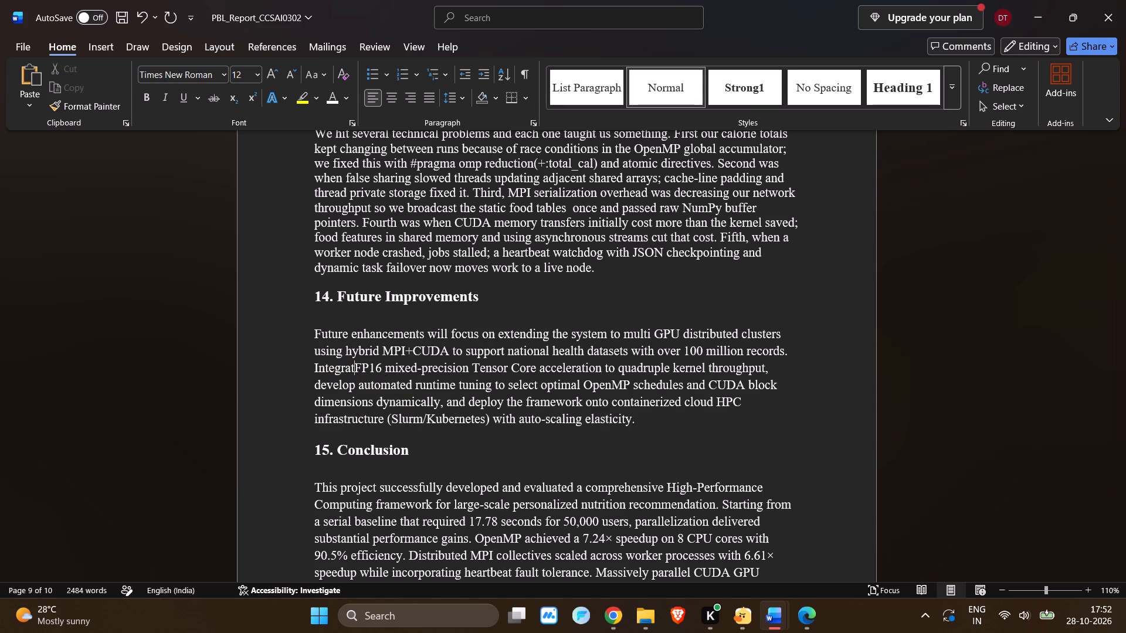
text(ing)
key(space)
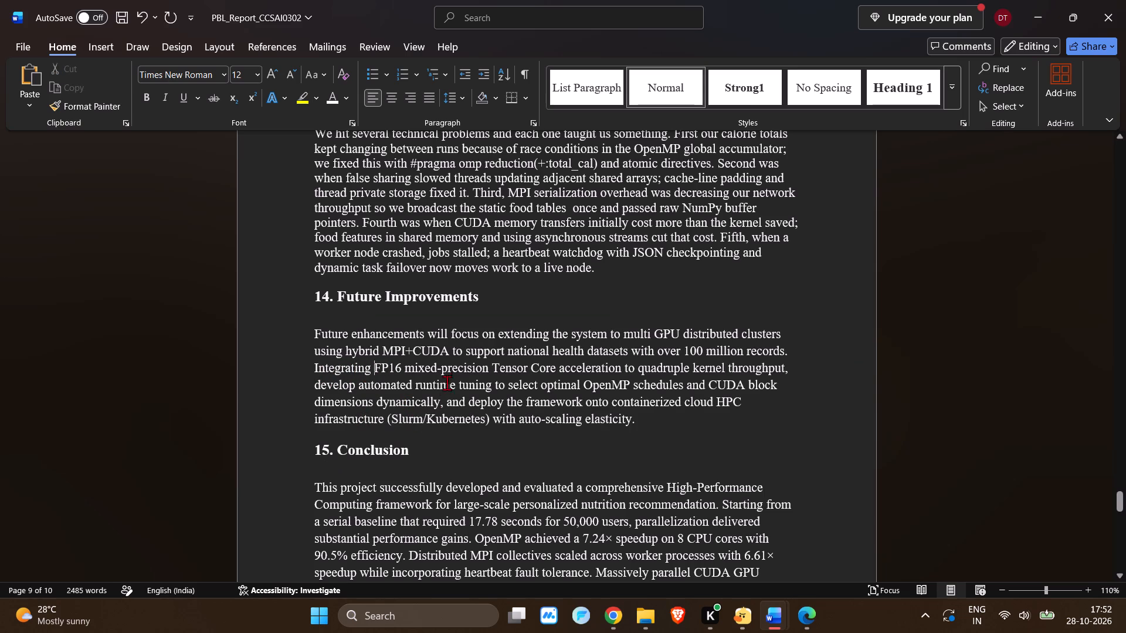
Replace the hyphen in "mixed-precision" with a space in section 14.
drag(431, 368, 441, 374)
click(441, 374)
key(BackSpace)
key(space)
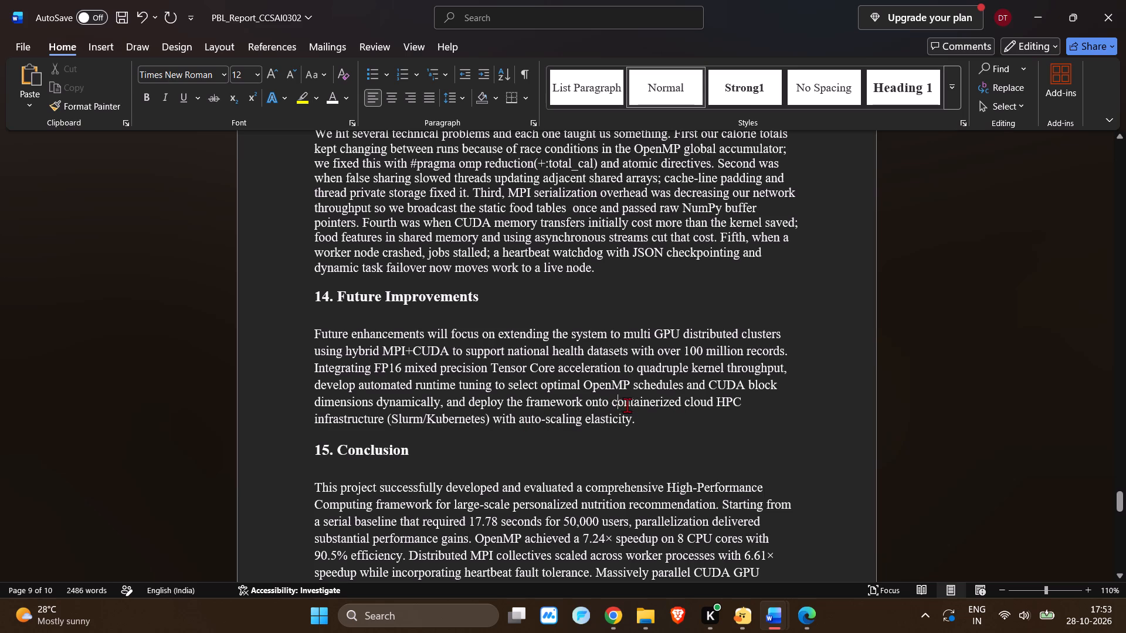
Delete the word "containerized" before "cloud HPC infrastructure" in section 14.
key(BackSpace)
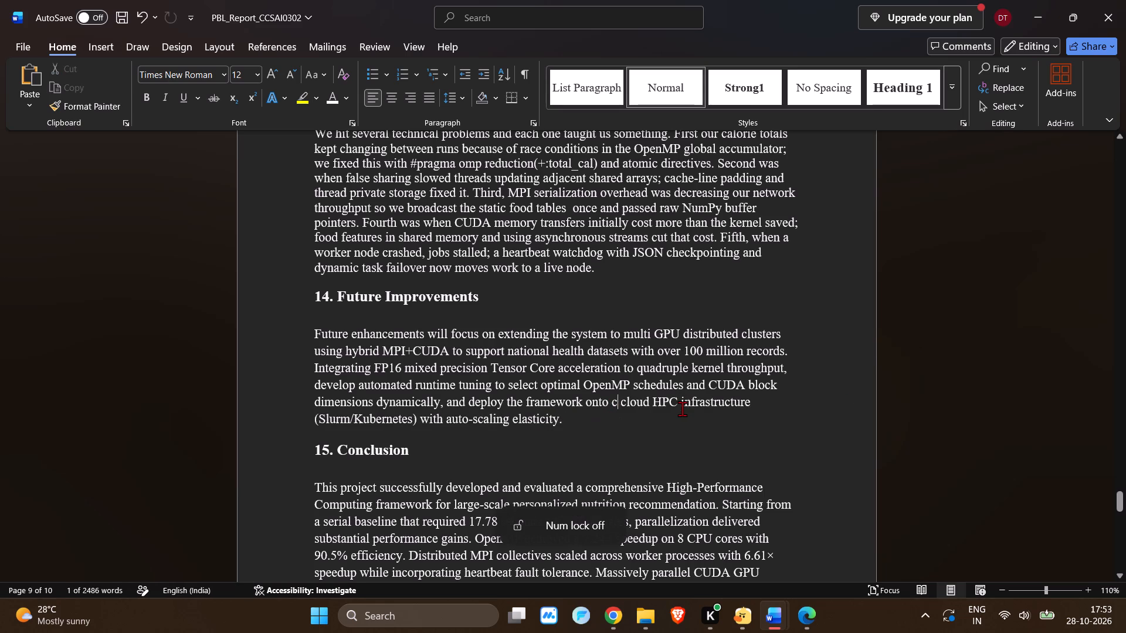
key(BackSpace)
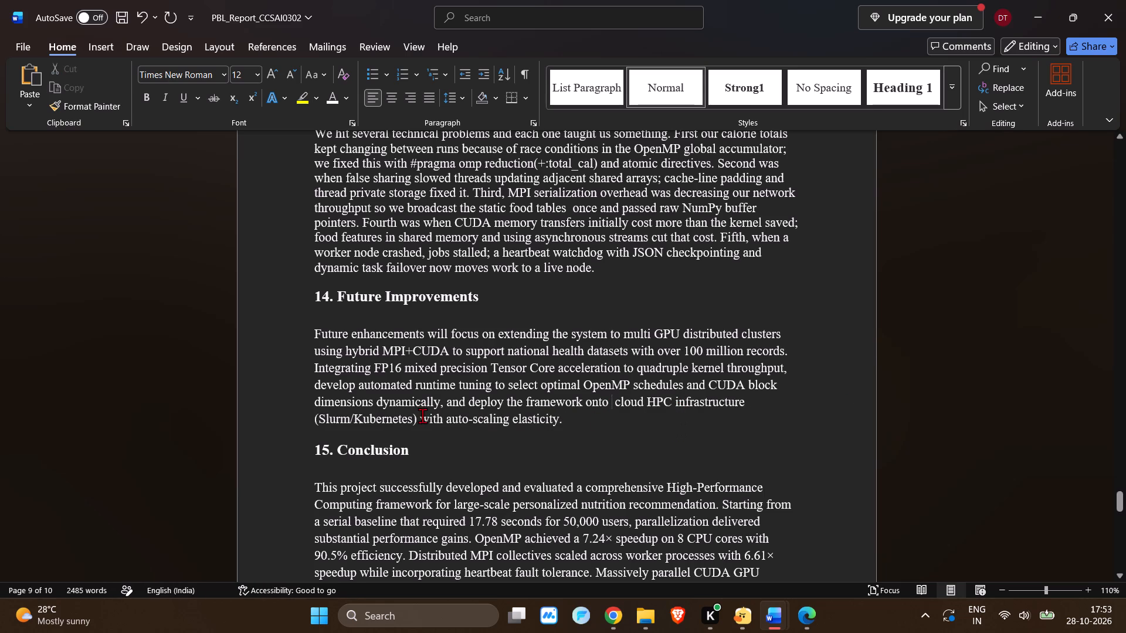
Delete the parenthetical "(Slurm/Kubernetes)" after "cloud HPC infrastructure" in section 14.
drag(422, 416, 309, 427)
key(BackSpace)
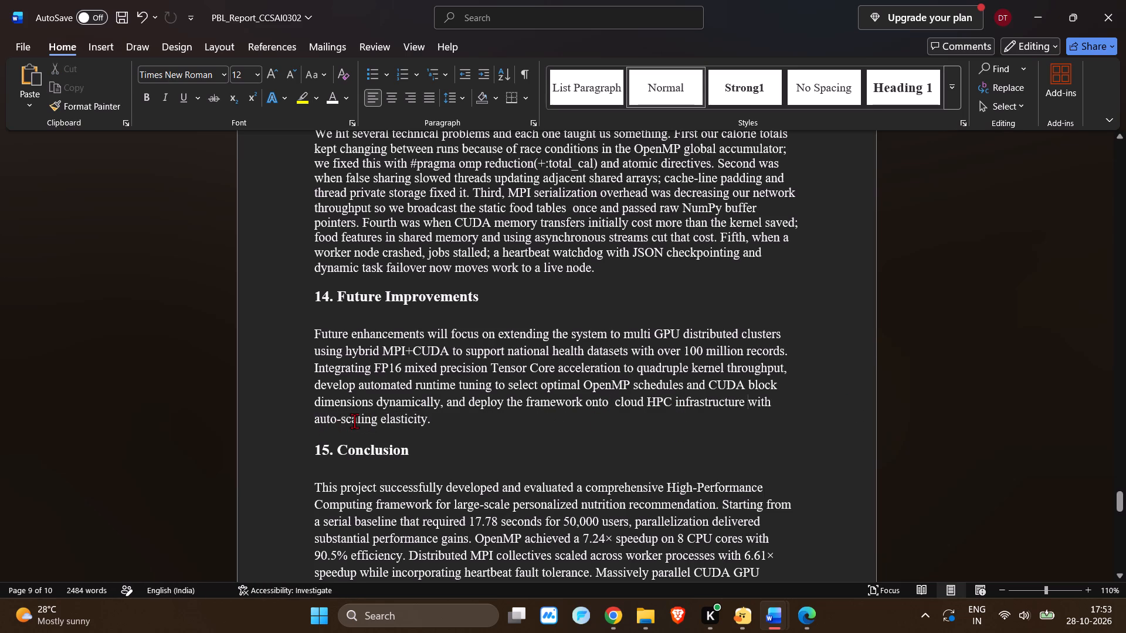
Replace the hyphen in "auto-scaling" with a space in section 14.
click(340, 421)
key(BackSpace)
key(space)
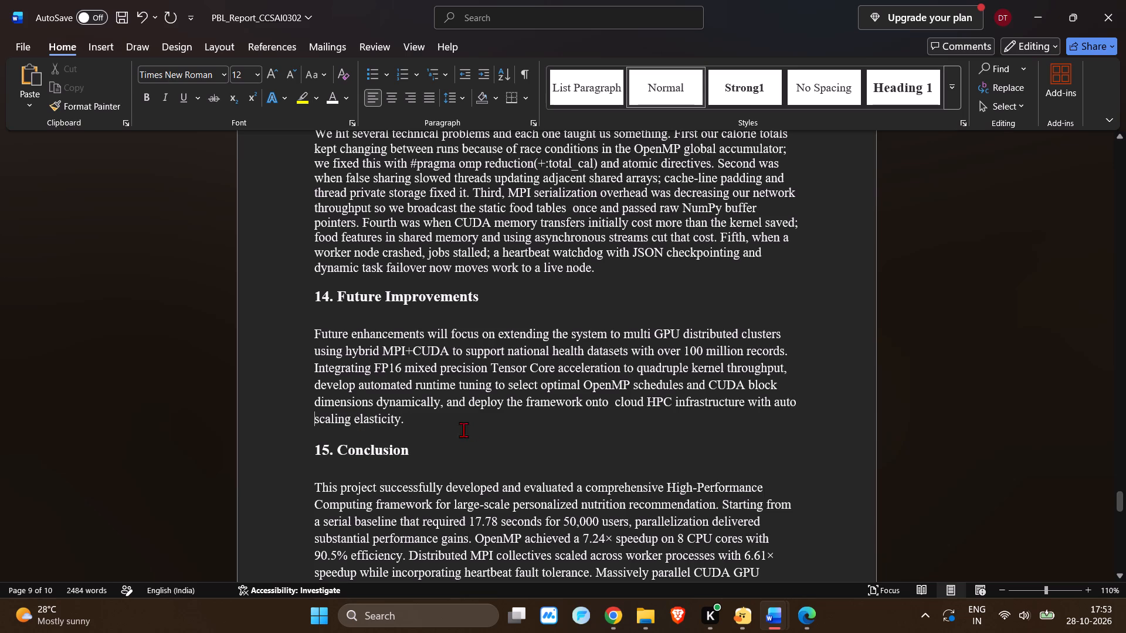
Delete "elasticity" from the last sentence of section 14 and end it with a period after "scaling".
click(402, 420)
key(BackSpace)
key(BackSpace)
key(BackSpace)
key(BackSpace)
key(BackSpace)
key(BackSpace)
key(BackSpace)
key(BackSpace)
key(BackSpace)
key(BackSpace)
key(BackSpace)
key(BackSpace)
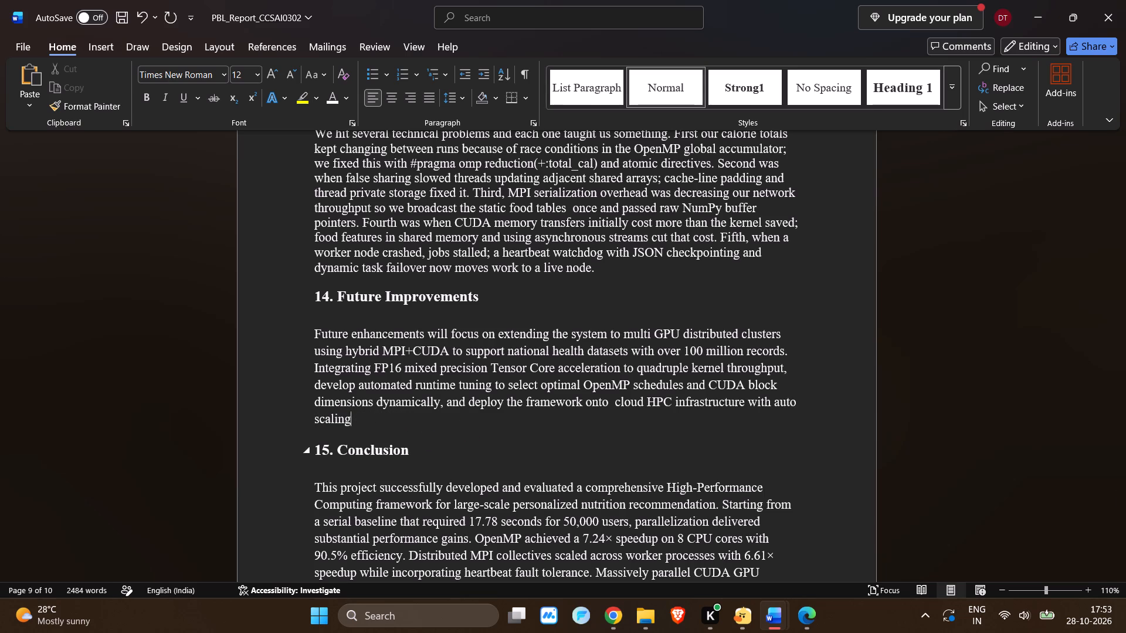
key(period)
Shorten "developed and evaluated a comprehensive" to "developed a" in the first sentence of section 15.
scroll(368, 372, down, 3)
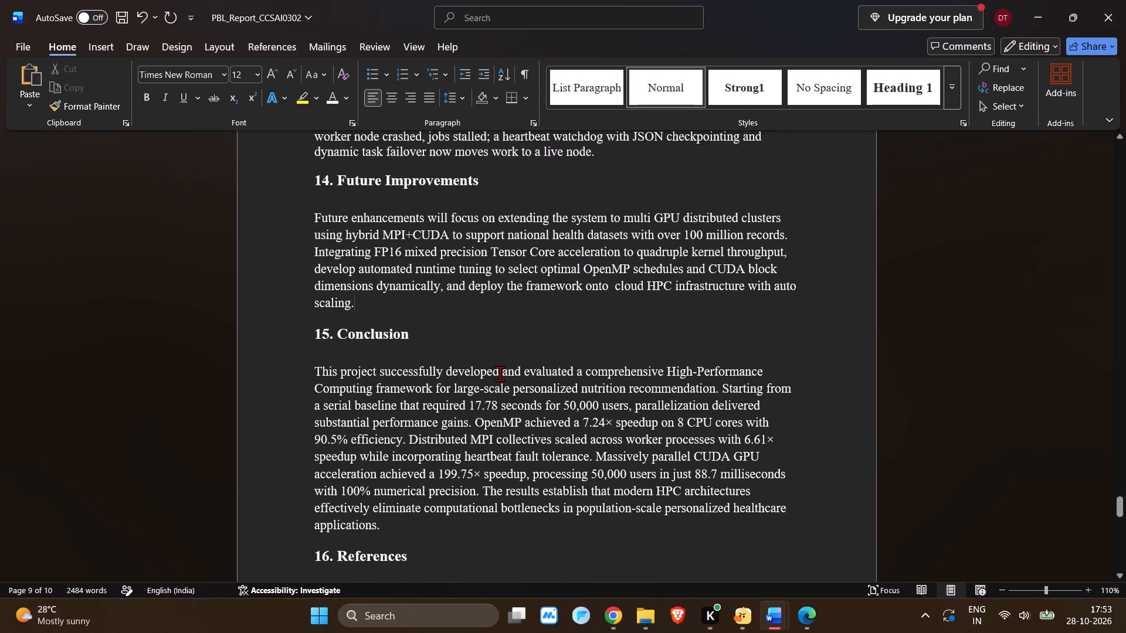
drag(502, 373, 555, 378)
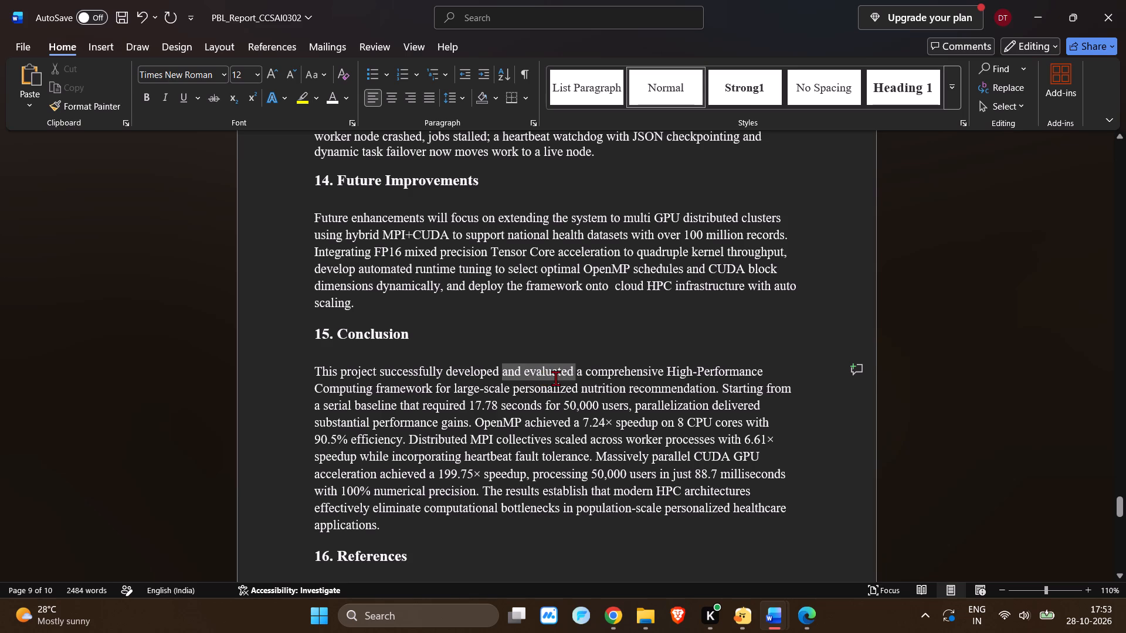
drag(555, 378, 571, 378)
key(BackSpace)
key(BackSpace)
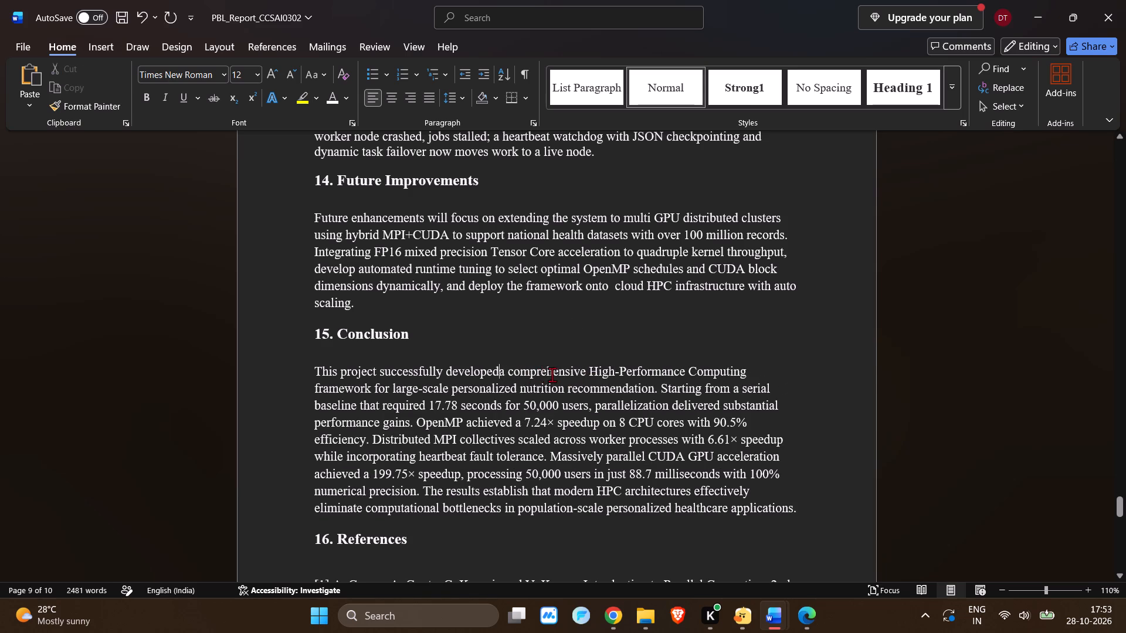
key(Right)
key(BackSpace)
drag(582, 373, 530, 375)
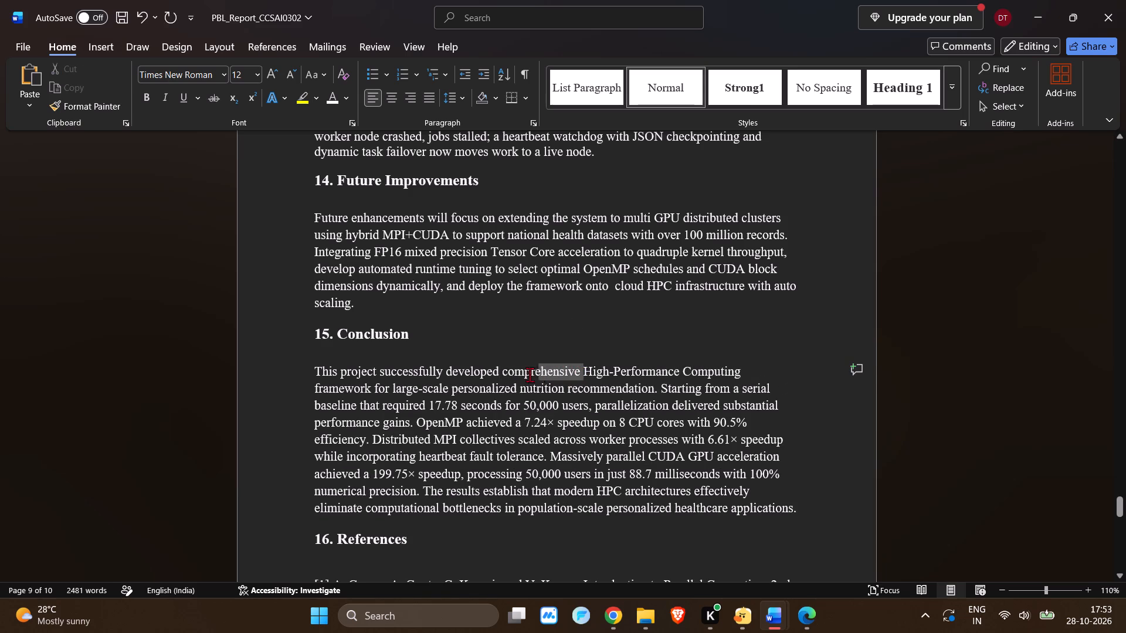
drag(530, 375, 501, 373)
key(BackSpace)
key(a)
key(space)
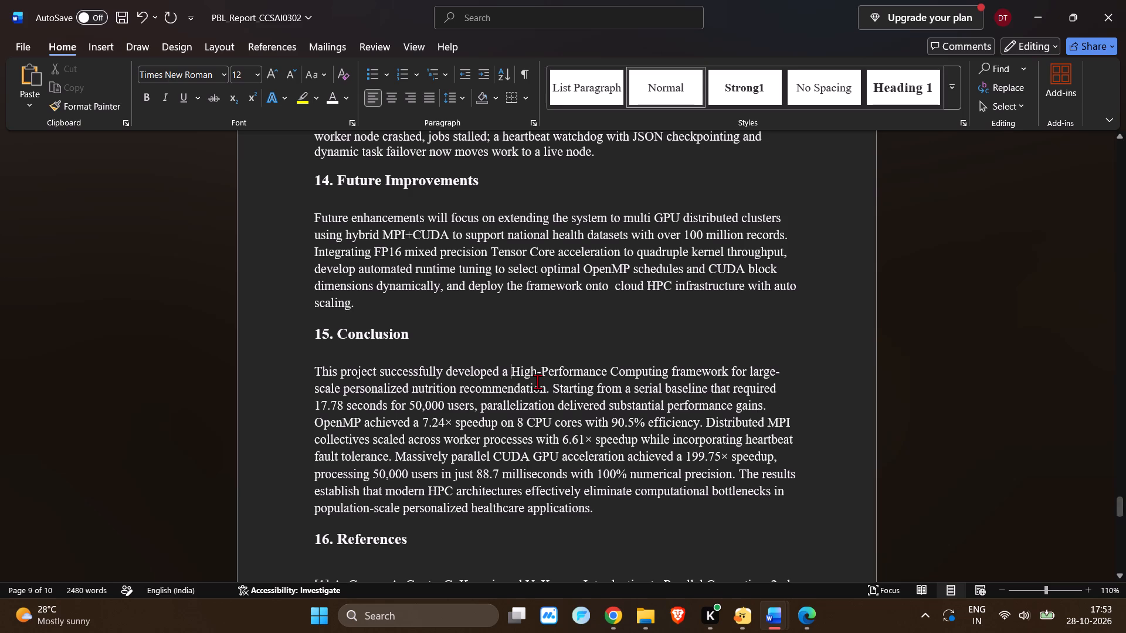
Replace the hyphen in "High-Performance Computing" with a space in section 15.
click(538, 372)
key(Right)
key(BackSpace)
key(space)
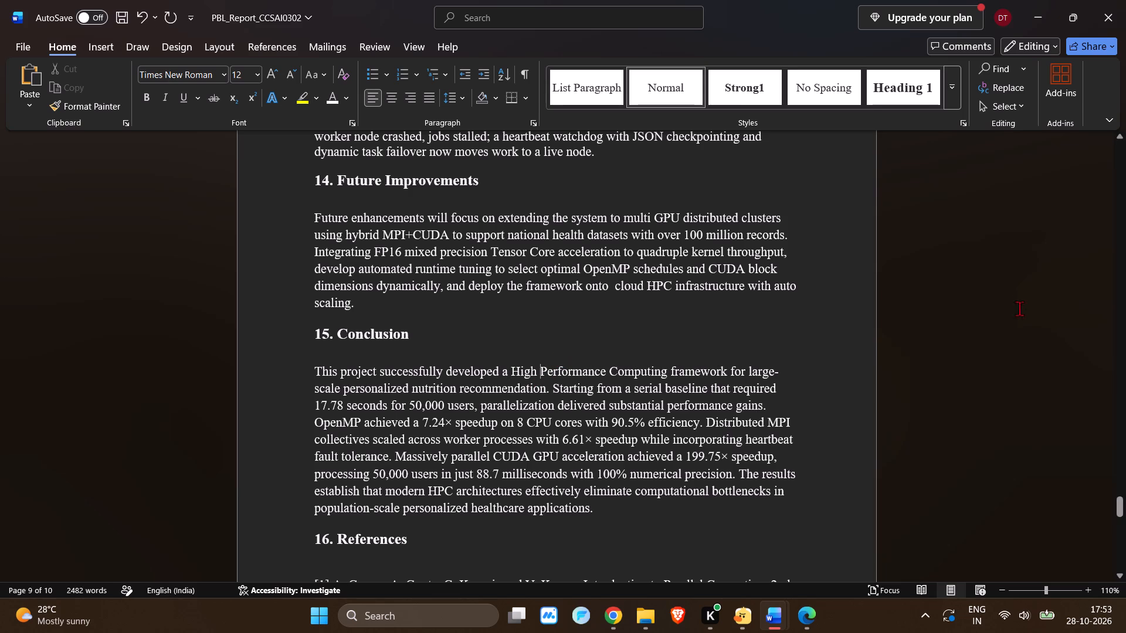
Replace the hyphen in "large-scale" with a space in the first sentence of section 15.
click(842, 369)
key(BackSpace)
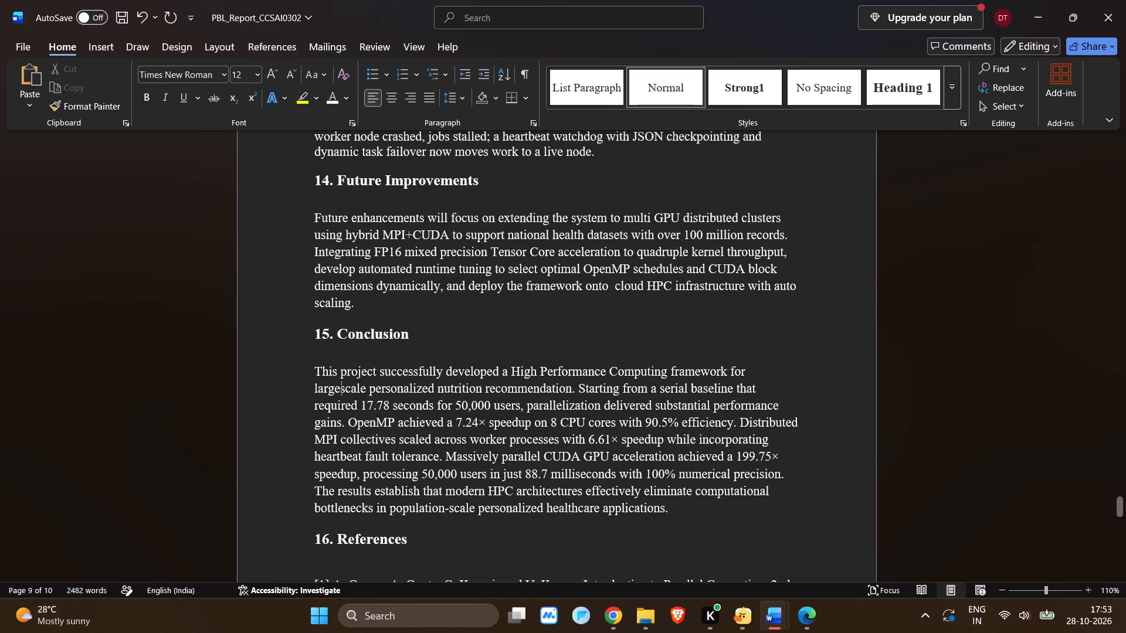
key(space)
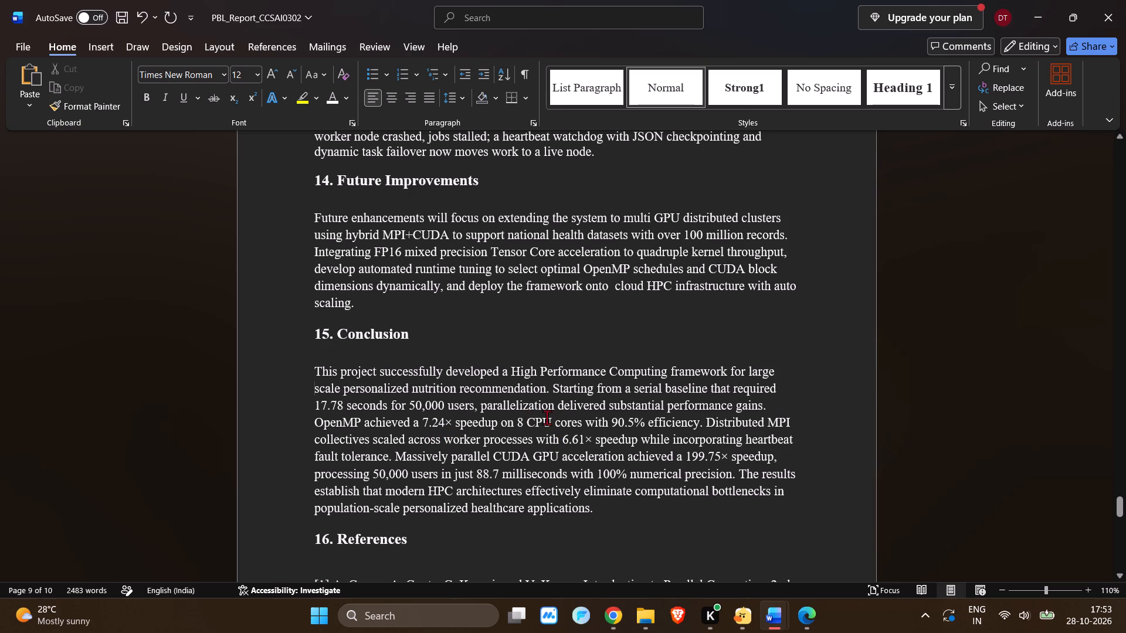
Replace "substantial" with "significant" before "performance gains" in section 15.
drag(611, 404, 659, 407)
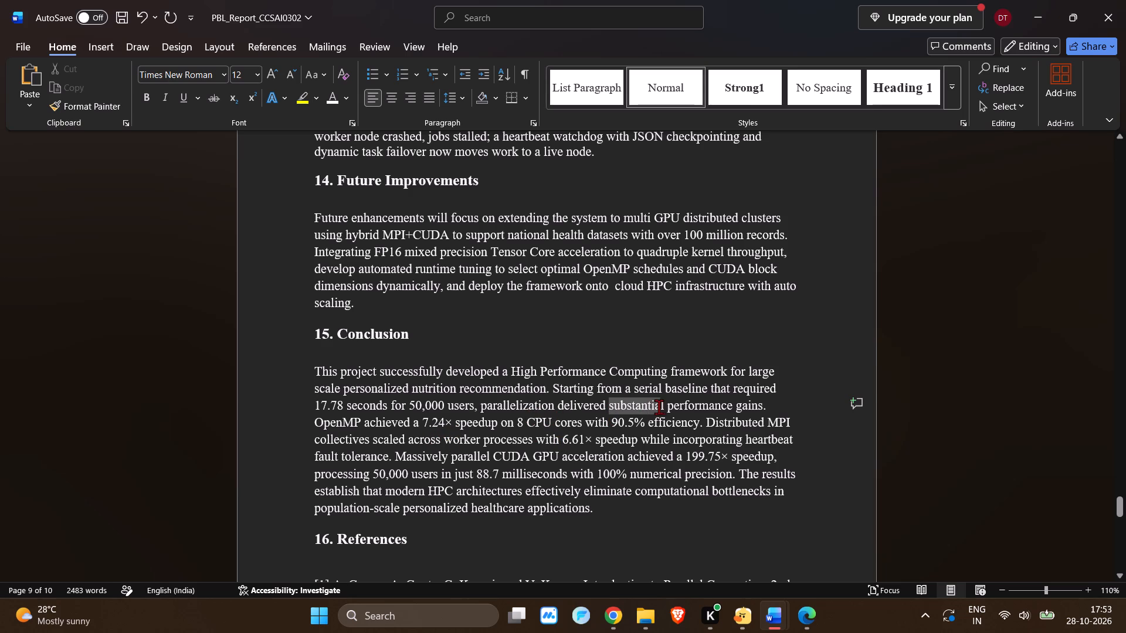
drag(659, 407, 664, 407)
text(significany)
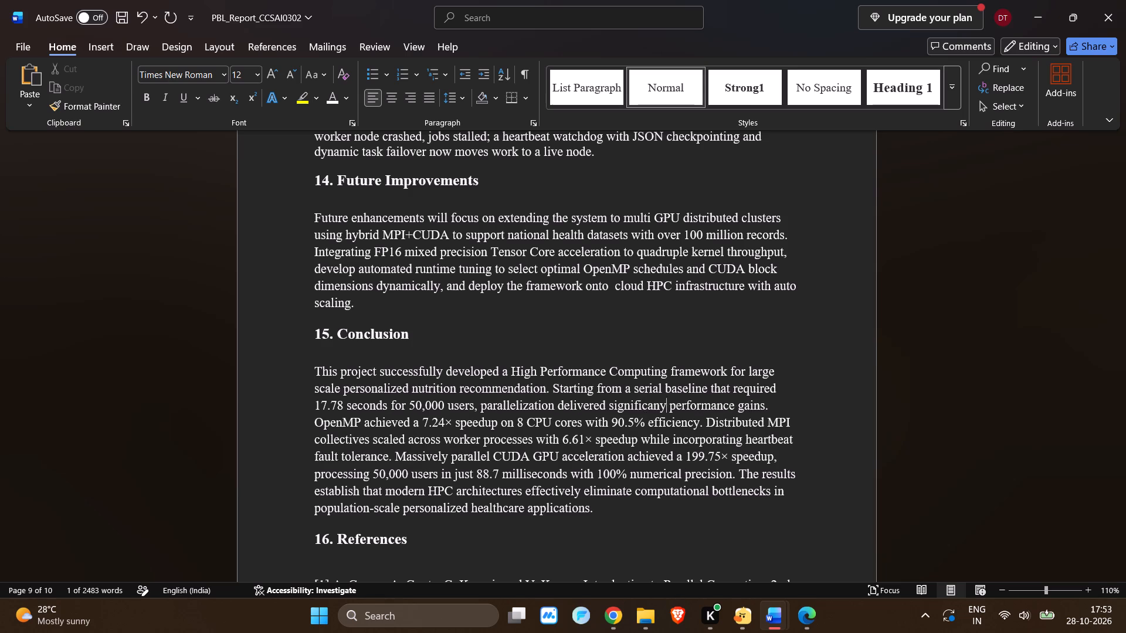
key(BackSpace)
key(t)
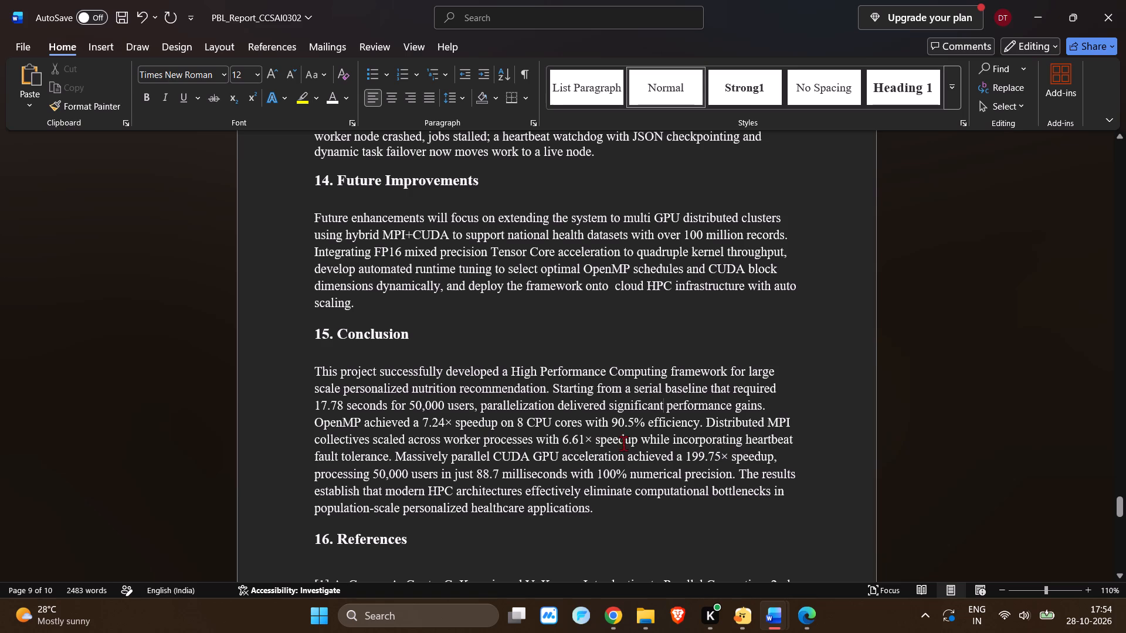
Replace "incorporating" with "including" before "heartbeat fault tolerance" in section 15.
drag(672, 445, 723, 443)
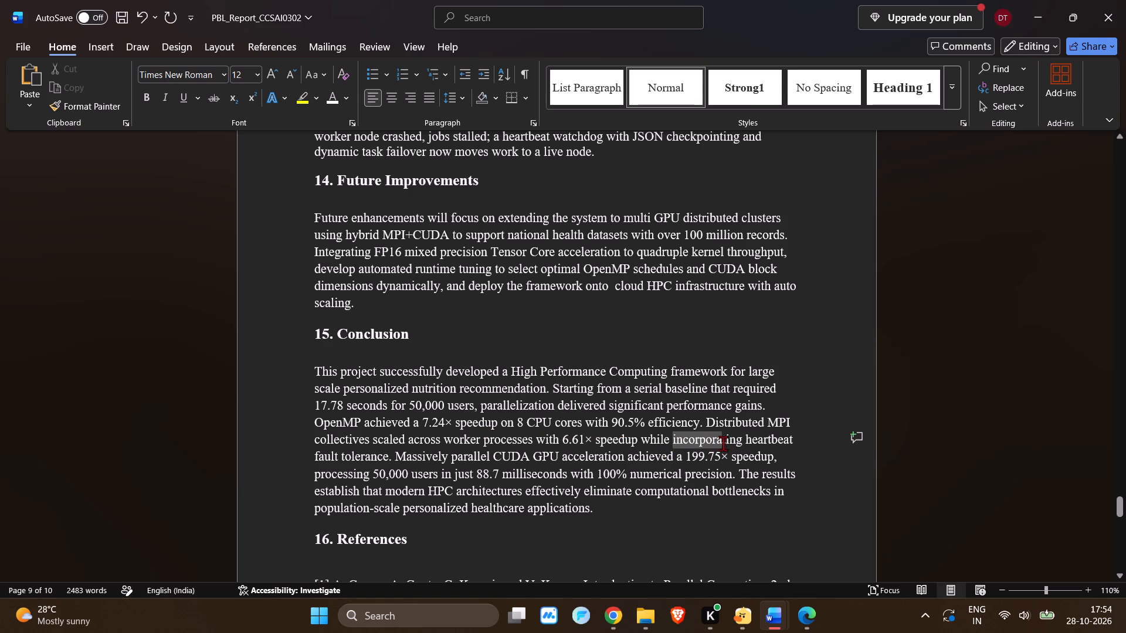
drag(723, 443, 740, 447)
text(including)
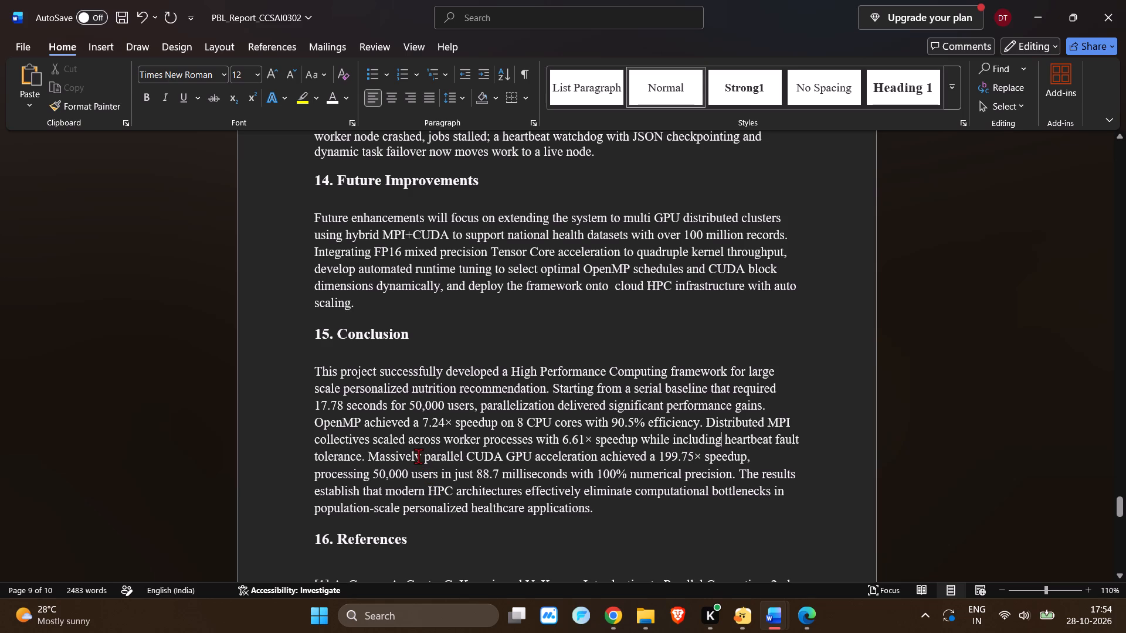
Replace "Massively" with "Largely" at the start of the CUDA GPU acceleration sentence in section 15.
drag(421, 455, 367, 455)
text(largely)
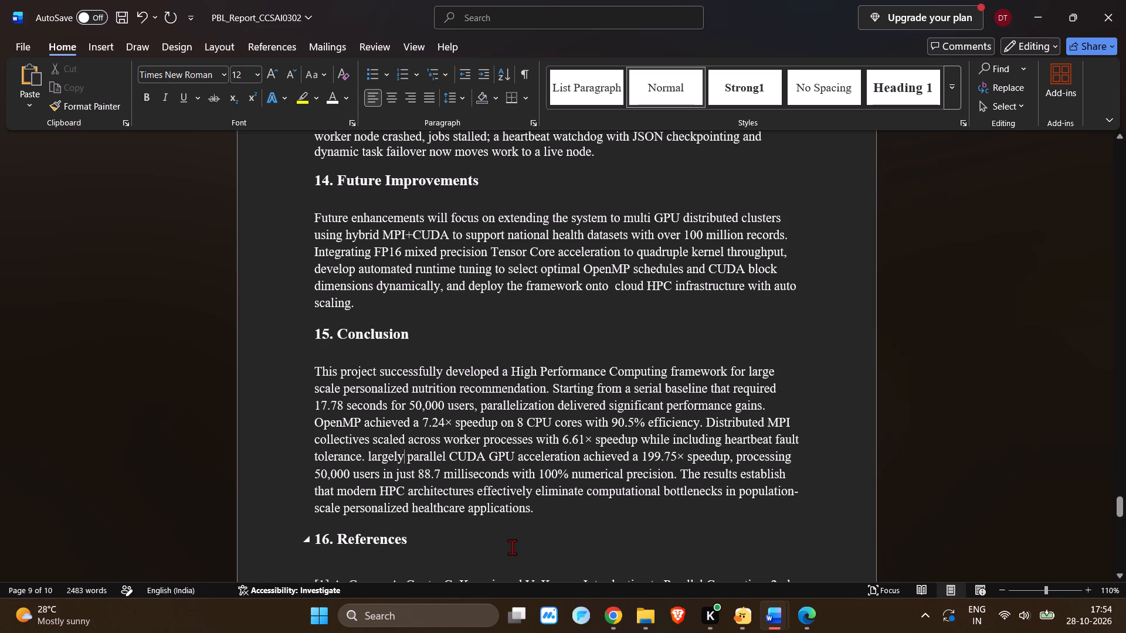
key(Left)
key(Left)
key(Left)
key(Left)
key(Left)
key(Left)
key(BackSpace)
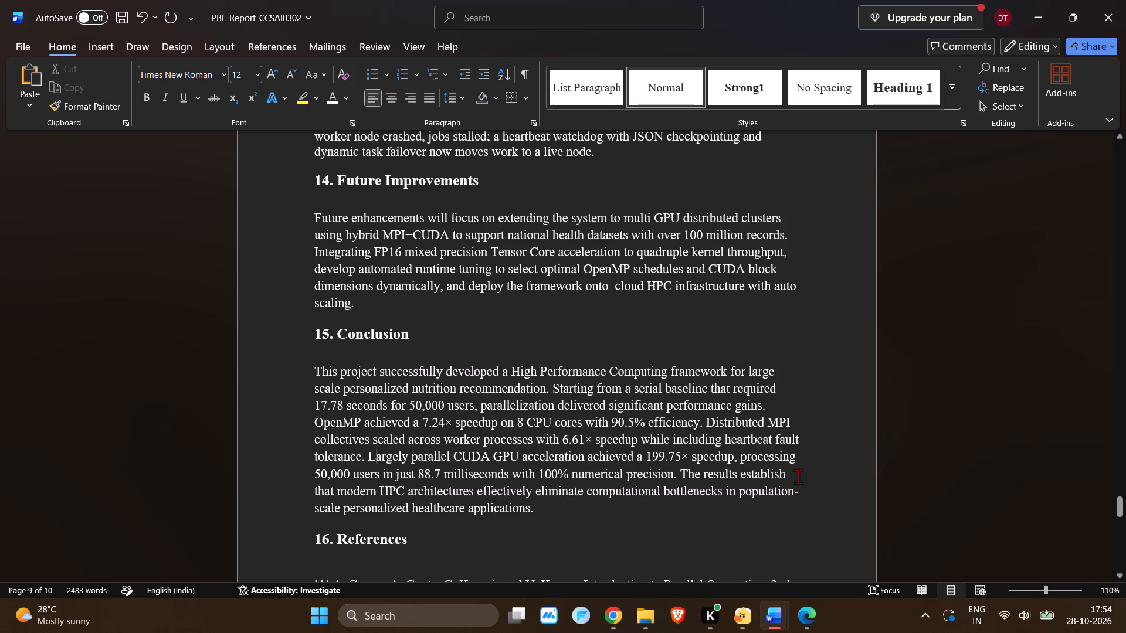
Replace "establish" with "say" after "The results" in the last sentence of section 15.
drag(793, 474, 741, 478)
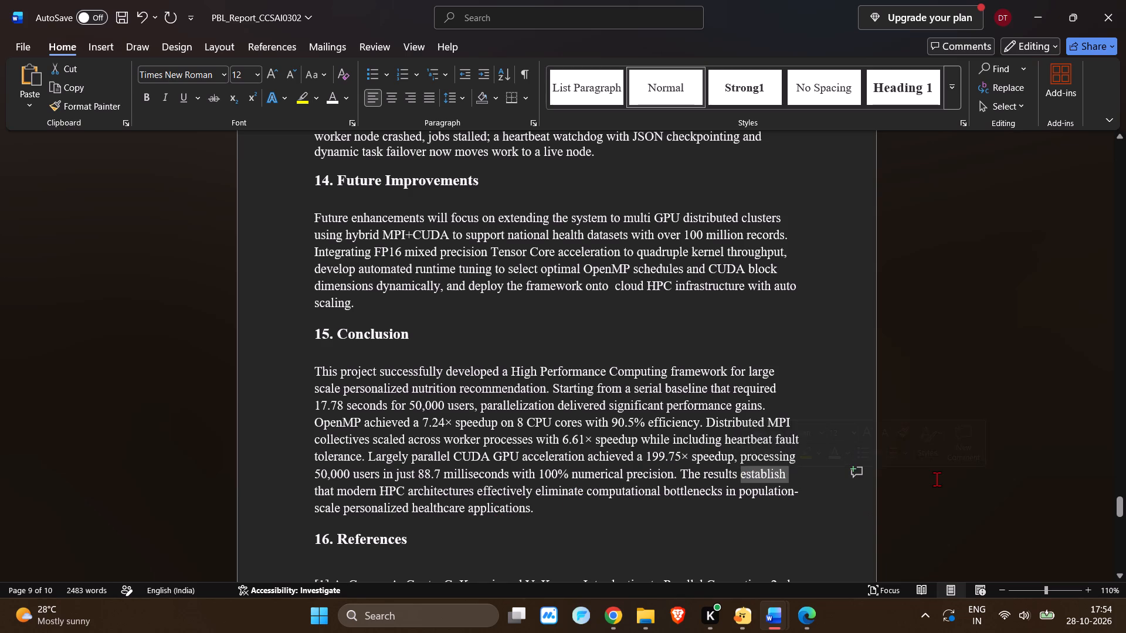
text(say)
key(space)
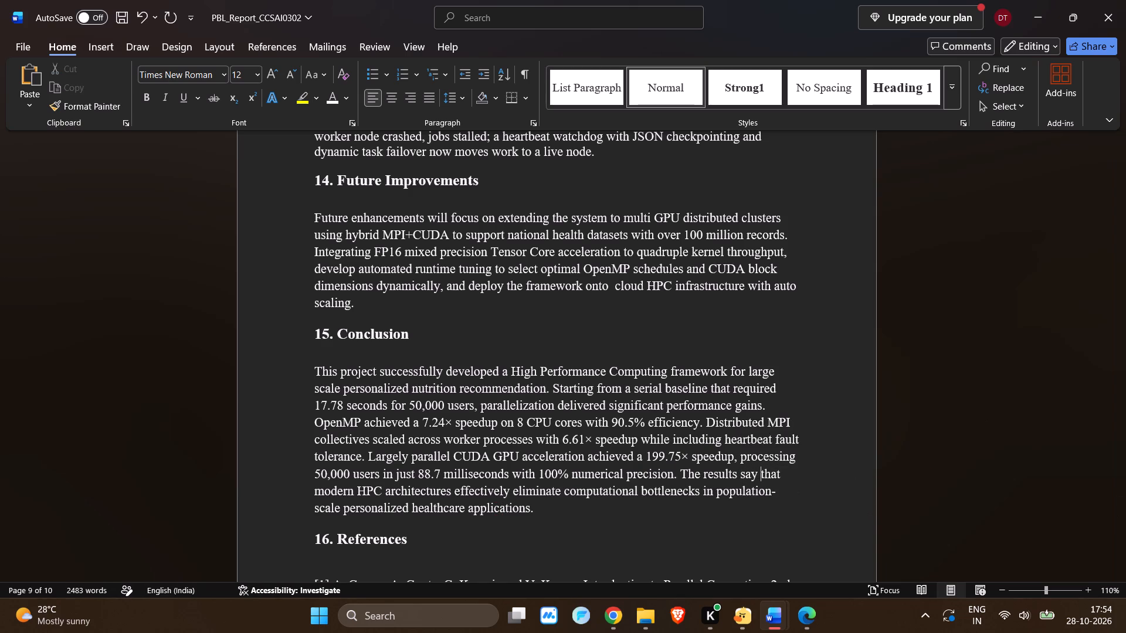
Insert "this" after "The results say that" in the last sentence of section 15.
text(thayt)
key(BackSpace)
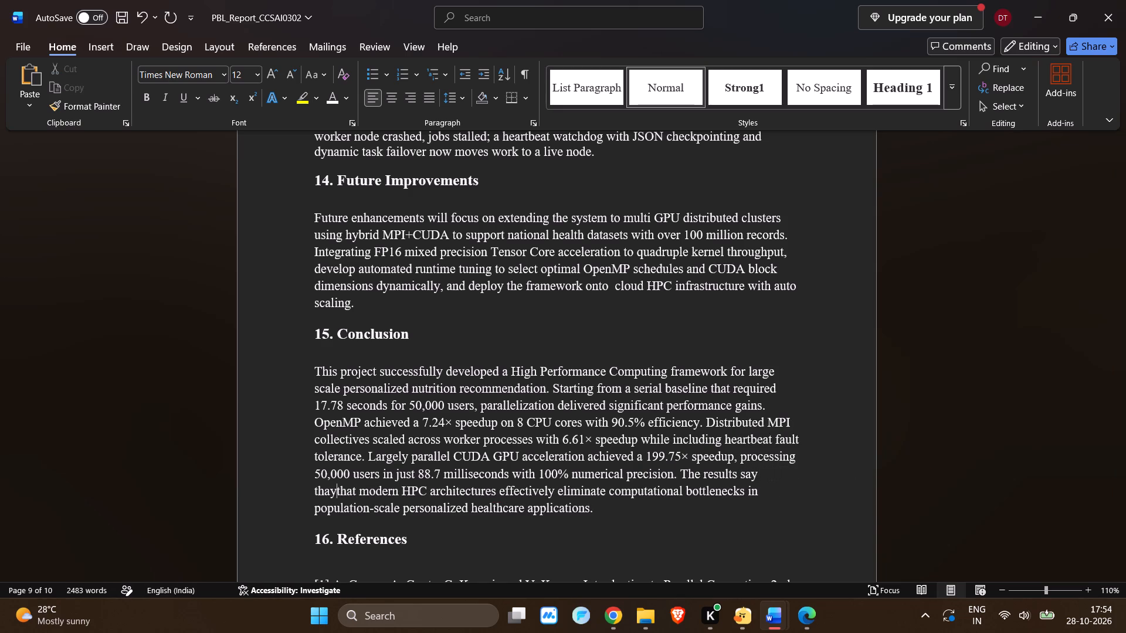
text(t)
key(space)
key(BackSpace)
key(BackSpace)
key(BackSpace)
key(BackSpace)
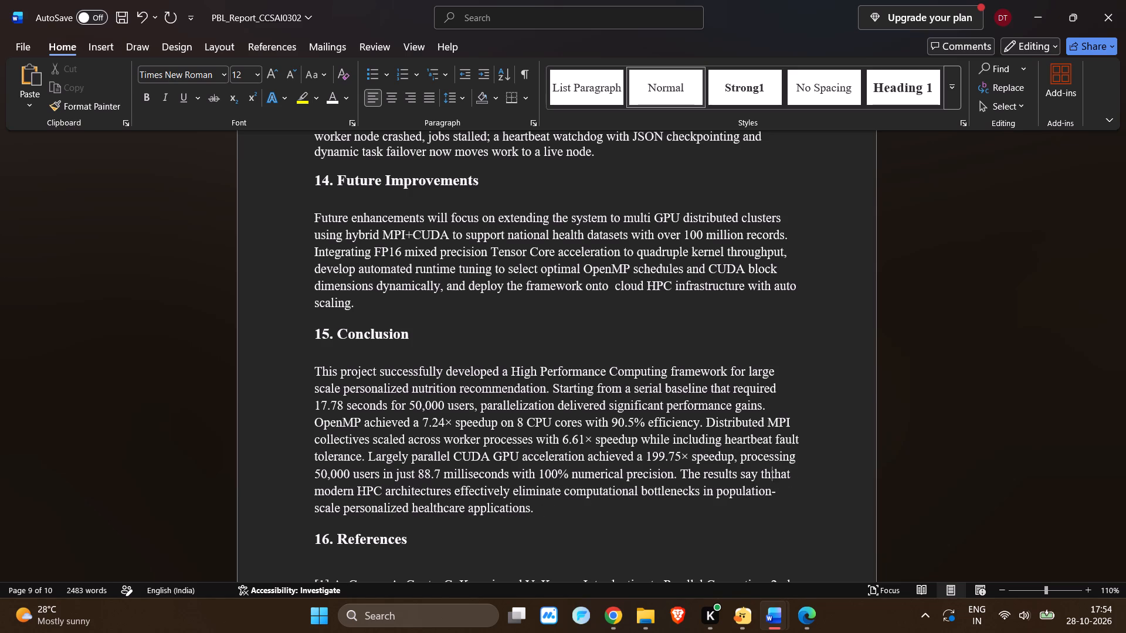
key(BackSpace)
key(BackSpace)
key(Insert)
key(Right)
key(Right)
key(Right)
key(Right)
key(space)
text(this)
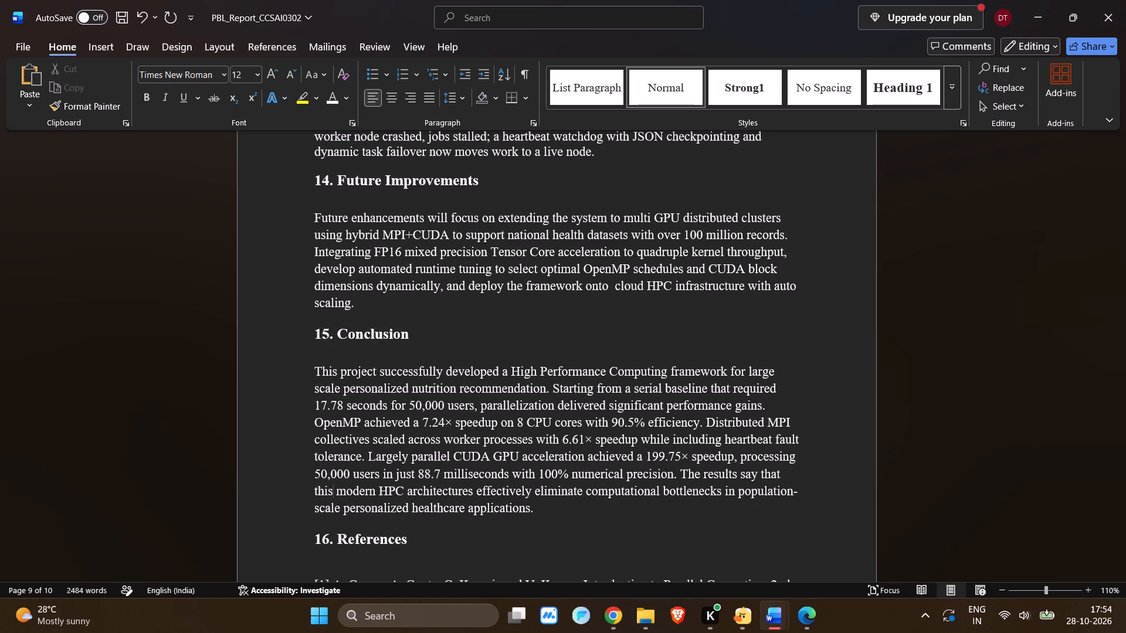
Delete "modern" before "HPC" in the last sentence of section 15.
click(379, 494)
key(BackSpace)
key(BackSpace)
key(BackSpace)
key(BackSpace)
key(BackSpace)
key(BackSpace)
key(BackSpace)
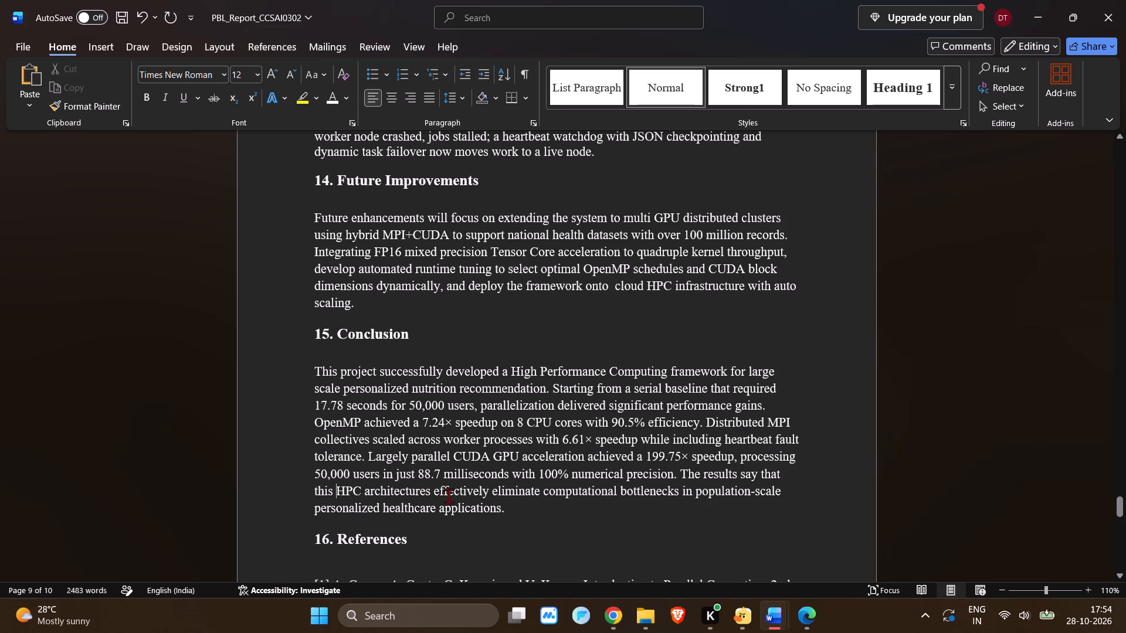
Change "architectures" to the singular "architecture" in the last sentence of section 15.
click(438, 494)
click(423, 492)
click(431, 494)
key(BackSpace)
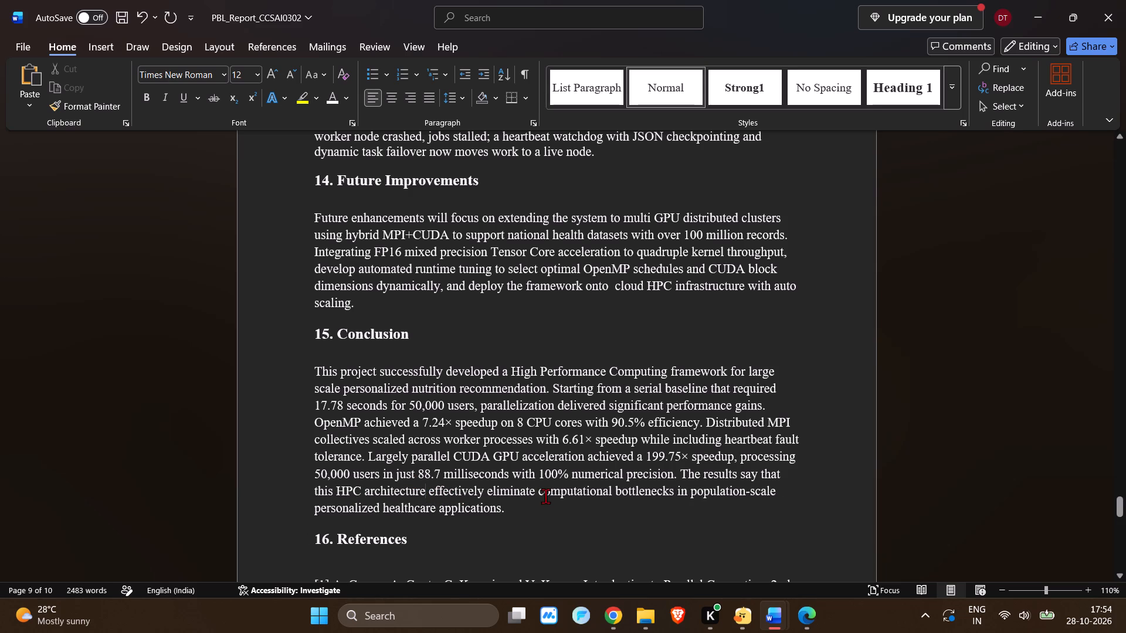
Replace the hyphen in "population-scale" with a space in the last sentence of section 15.
click(747, 495)
key(Right)
key(BackSpace)
key(space)
scroll(571, 496, down, 5)
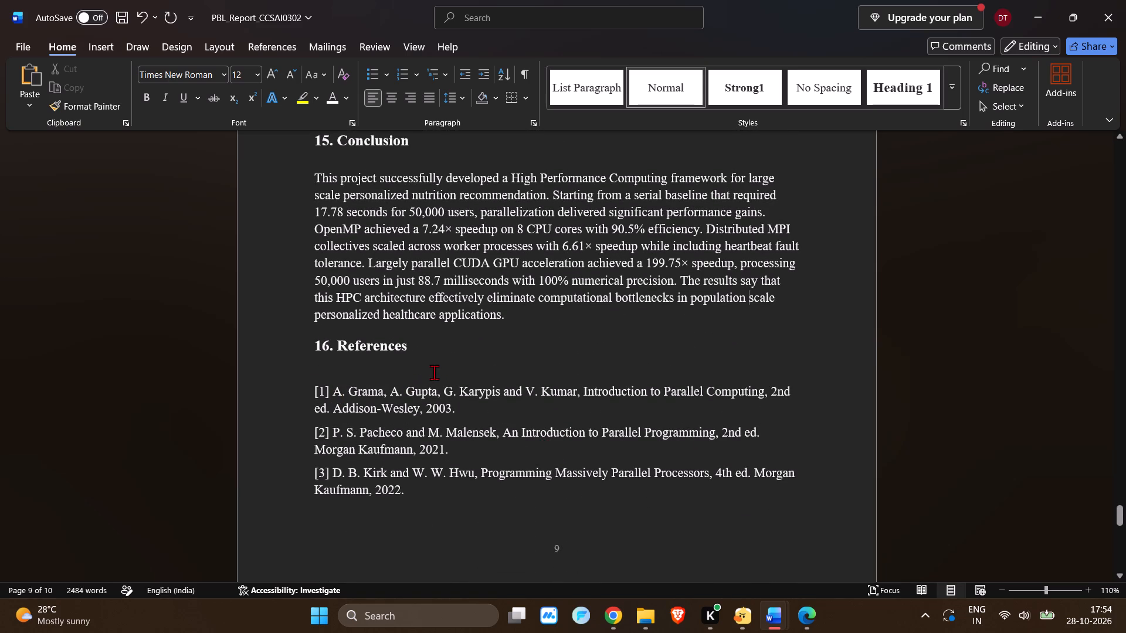
scroll(470, 414, down, 8)
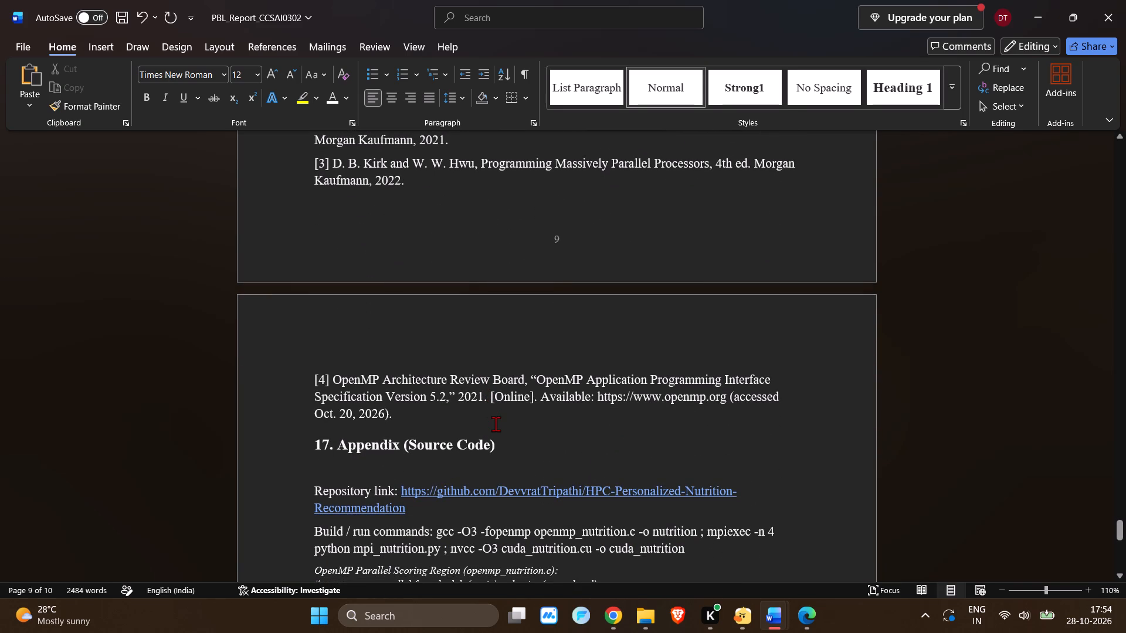
scroll(496, 424, down, 4)
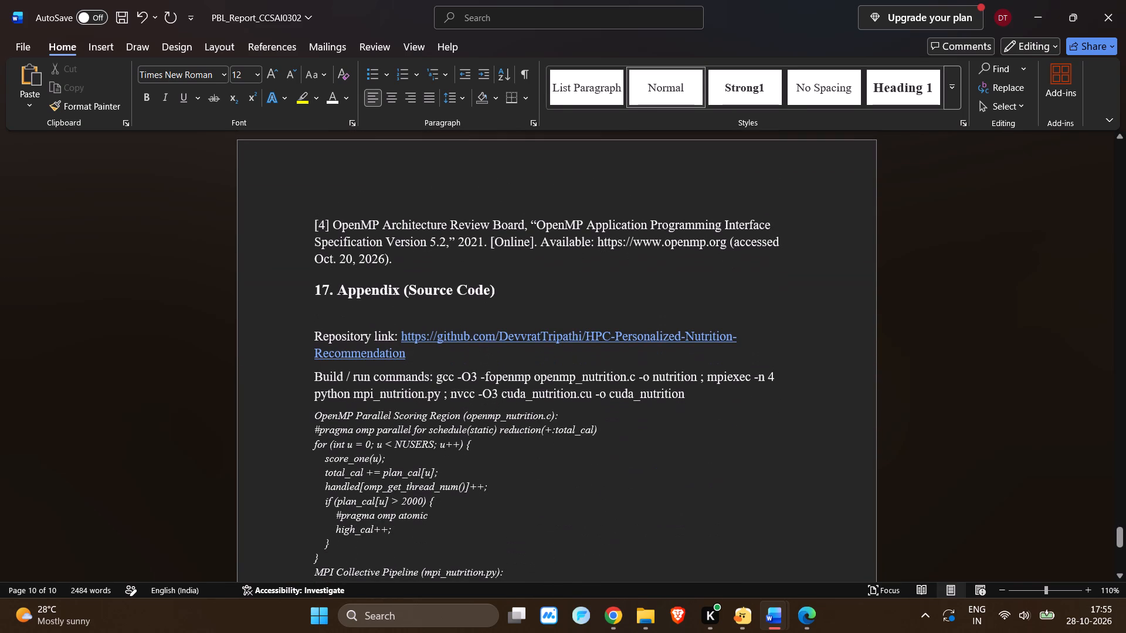
scroll(494, 406, down, 4)
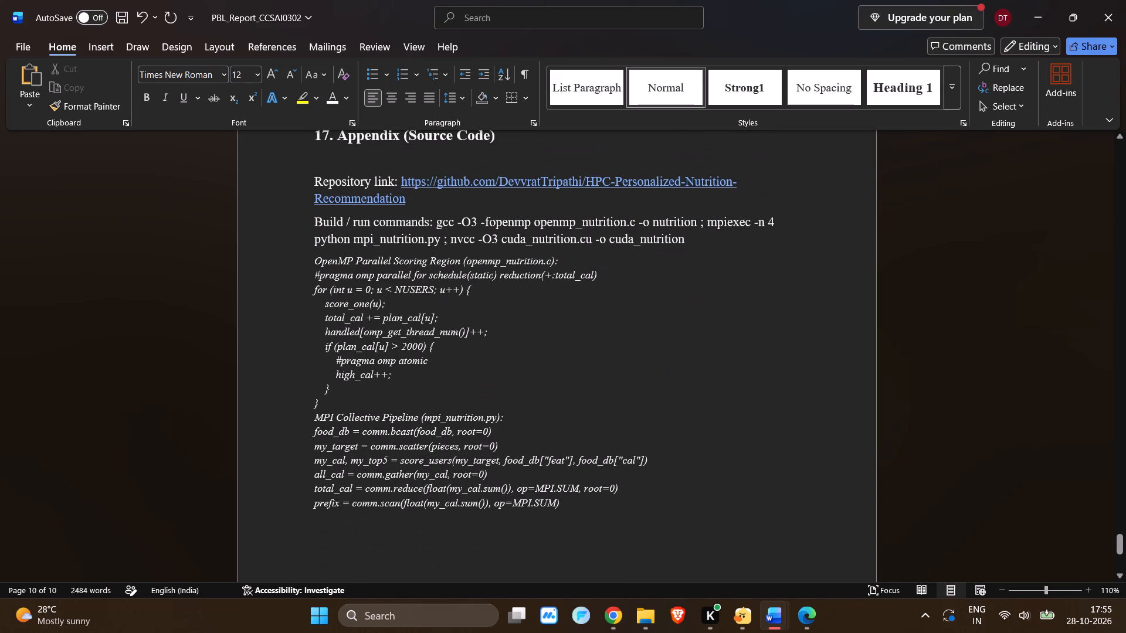